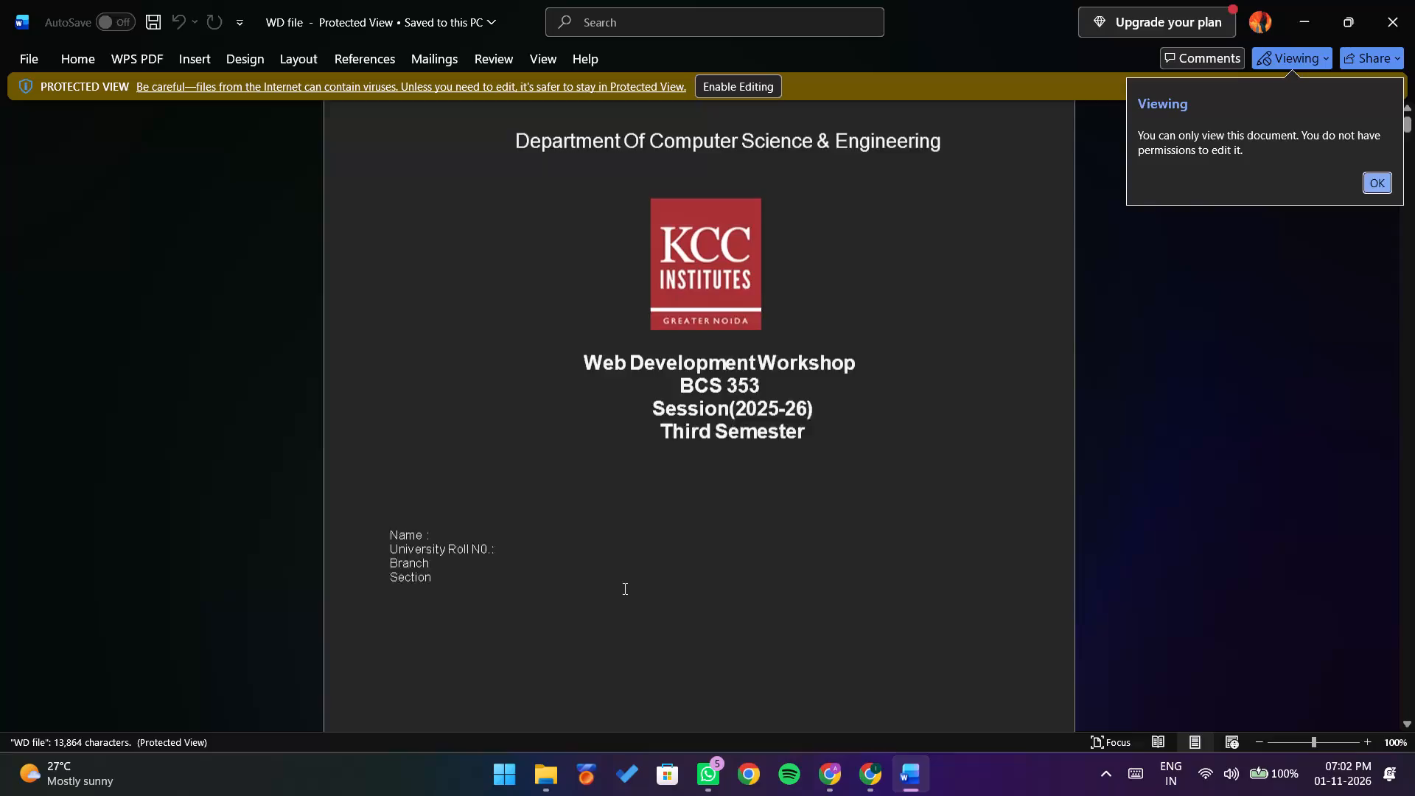
Dismiss the view-only notice and enable editing of the protected WD file document.
{"action": "scroll", "coordinate": [623, 588], "scroll_direction": "up", "scroll_amount": 1}
{"action": "scroll", "coordinate": [623, 588], "scroll_direction": "down", "scroll_amount": 3}
{"action": "scroll", "coordinate": [623, 588], "scroll_direction": "down", "scroll_amount": 20}
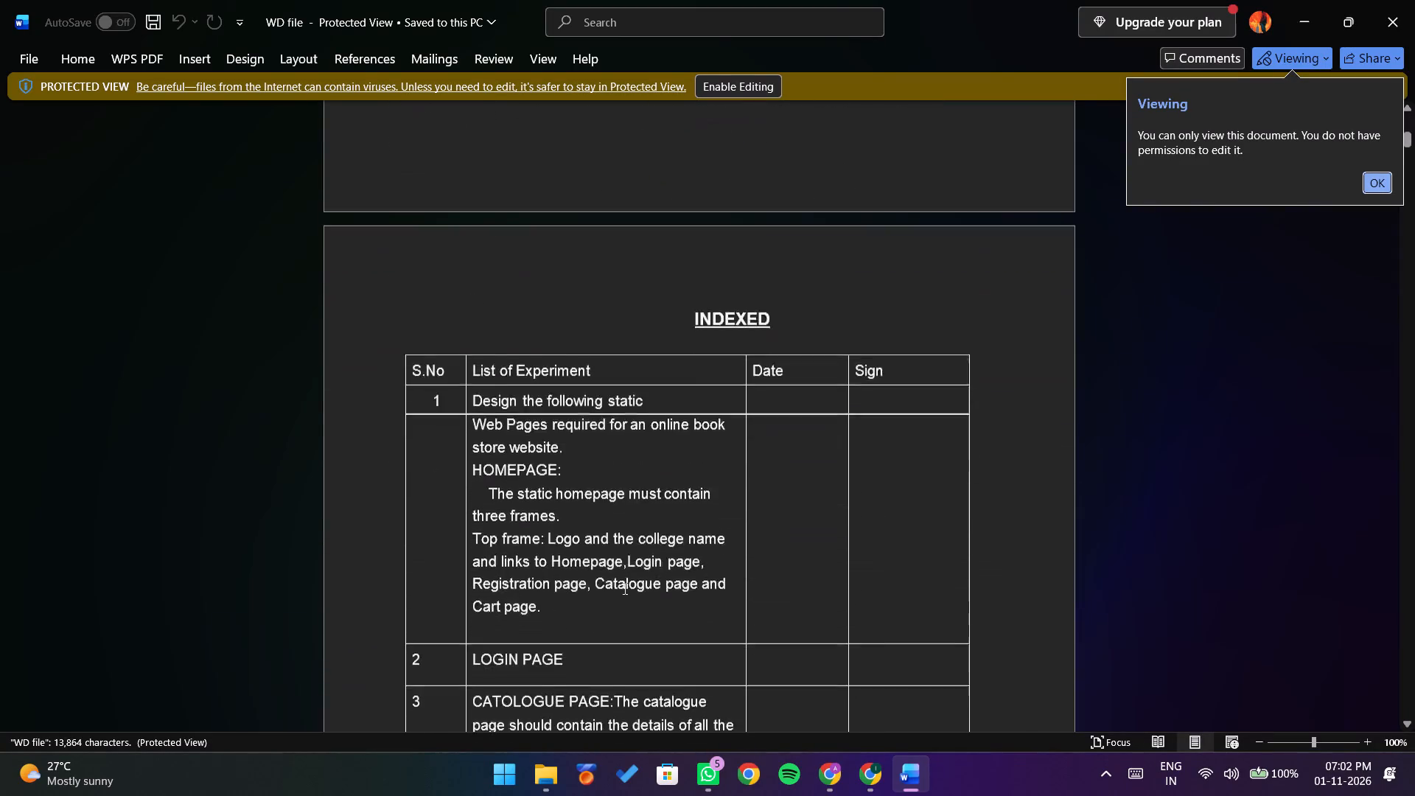
{"action": "scroll", "coordinate": [623, 588], "scroll_direction": "down", "scroll_amount": 7}
{"action": "scroll", "coordinate": [622, 589], "scroll_direction": "up", "scroll_amount": 14}
{"action": "scroll", "coordinate": [934, 436], "scroll_direction": "up", "scroll_amount": 1}
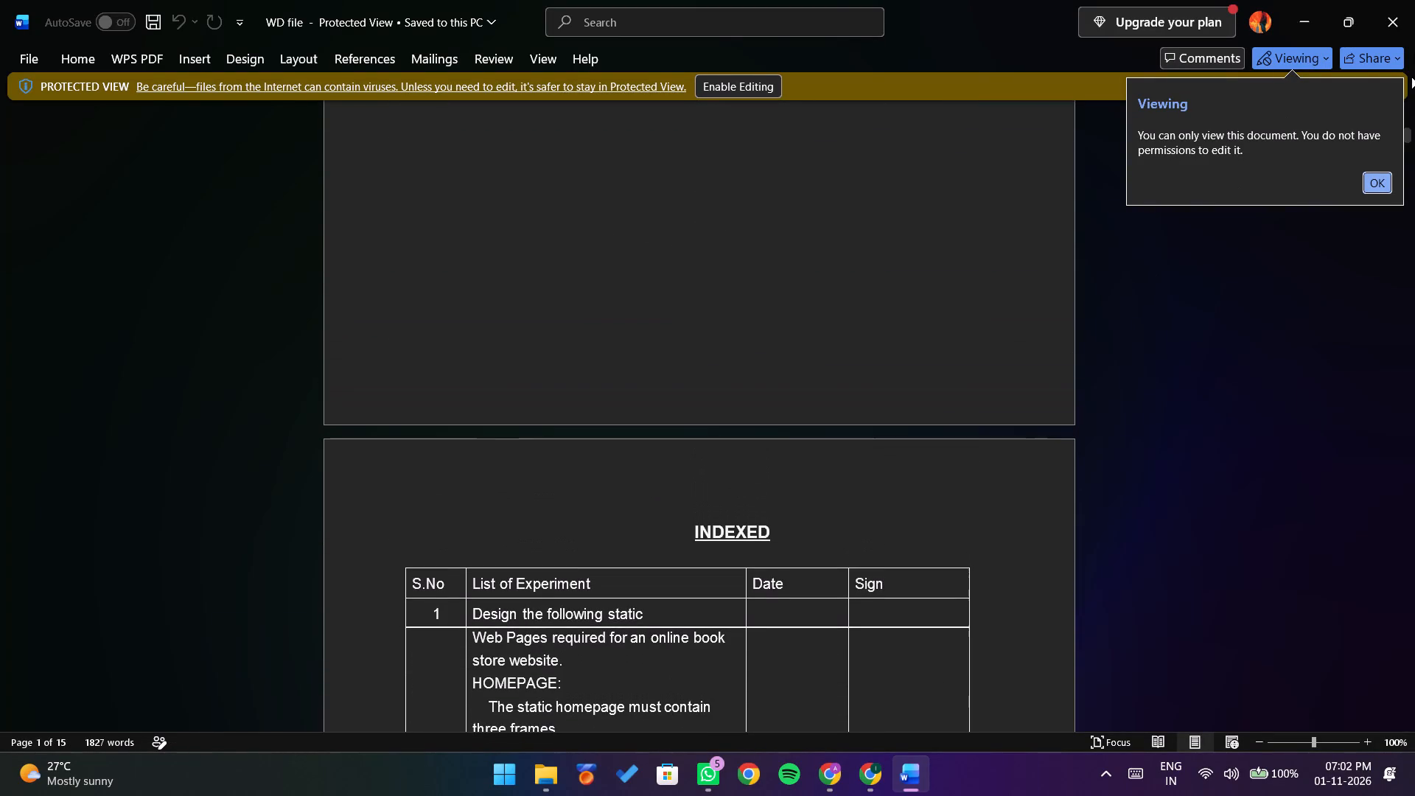
{"action": "left_click", "coordinate": [1372, 189]}
{"action": "scroll", "coordinate": [483, 453], "scroll_direction": "up", "scroll_amount": 11}
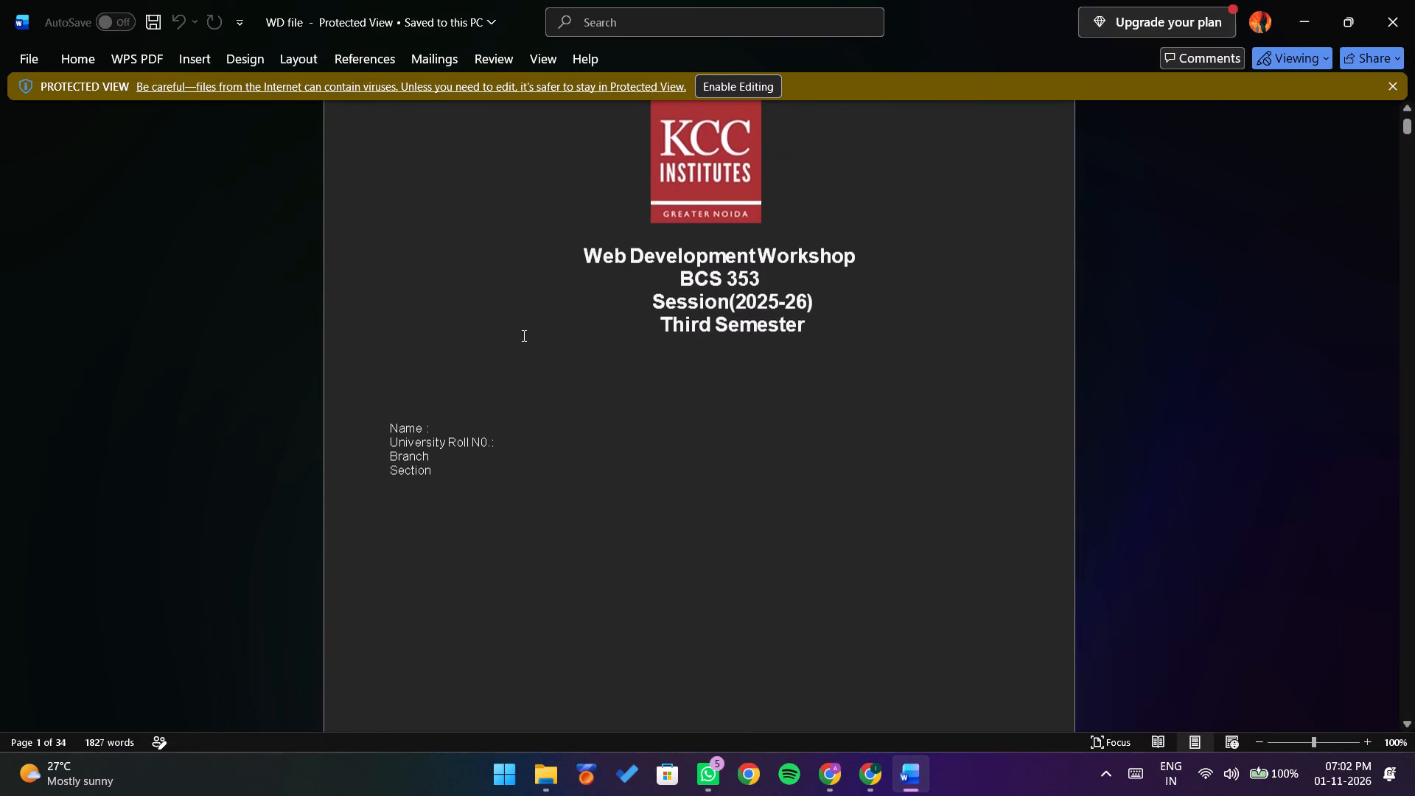
{"action": "left_click", "coordinate": [704, 96]}
Look through the cover page, experiment index and Experiment 1 code up to Experiment 2, and select the Experiment 1 output picture.
{"action": "scroll", "coordinate": [625, 360], "scroll_direction": "up", "scroll_amount": 3}
{"action": "scroll", "coordinate": [609, 457], "scroll_direction": "down", "scroll_amount": 1}
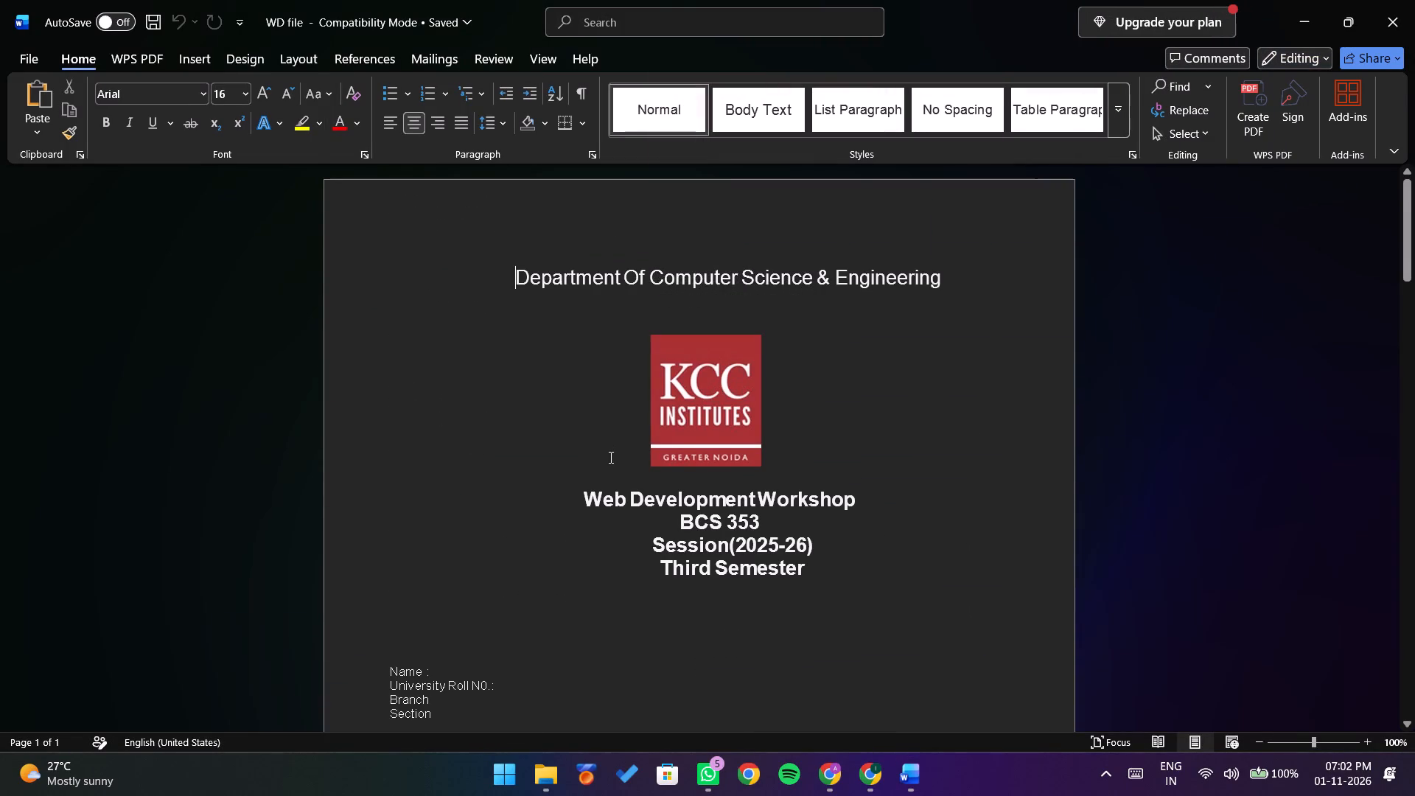
{"action": "scroll", "coordinate": [609, 457], "scroll_direction": "down", "scroll_amount": 2}
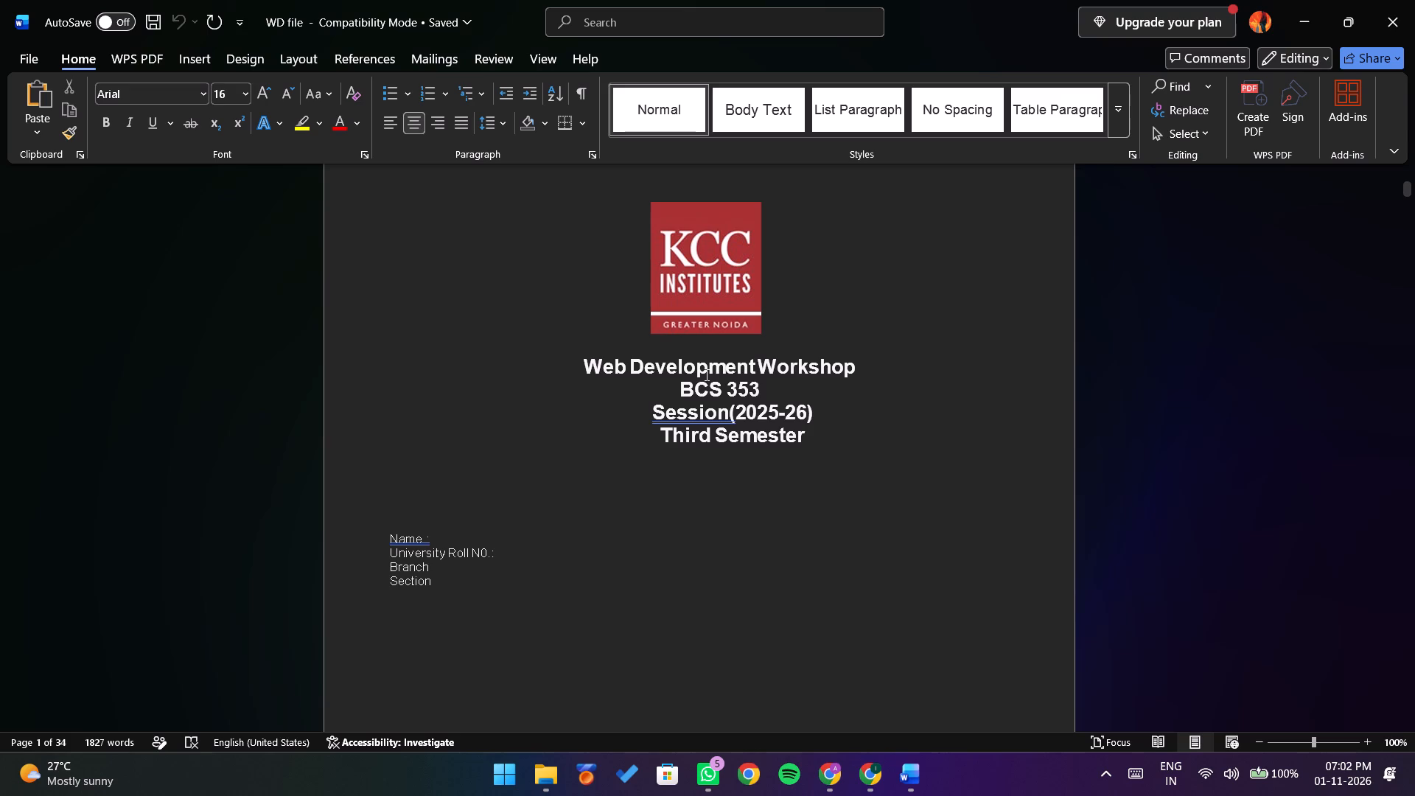
{"action": "scroll", "coordinate": [705, 374], "scroll_direction": "down", "scroll_amount": 6}
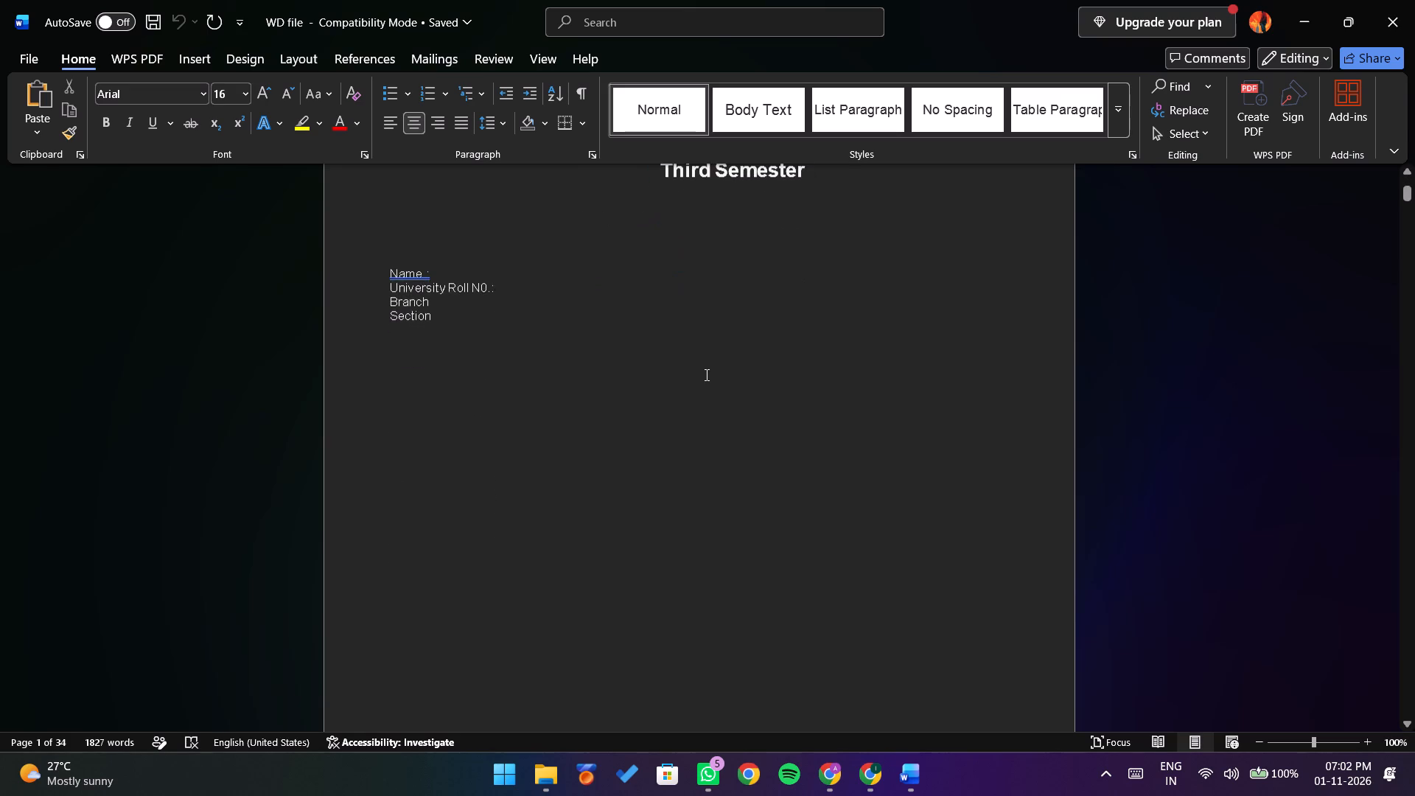
{"action": "scroll", "coordinate": [730, 396], "scroll_direction": "up", "scroll_amount": 4}
{"action": "scroll", "coordinate": [731, 456], "scroll_direction": "up", "scroll_amount": 4}
{"action": "scroll", "coordinate": [731, 458], "scroll_direction": "down", "scroll_amount": 9}
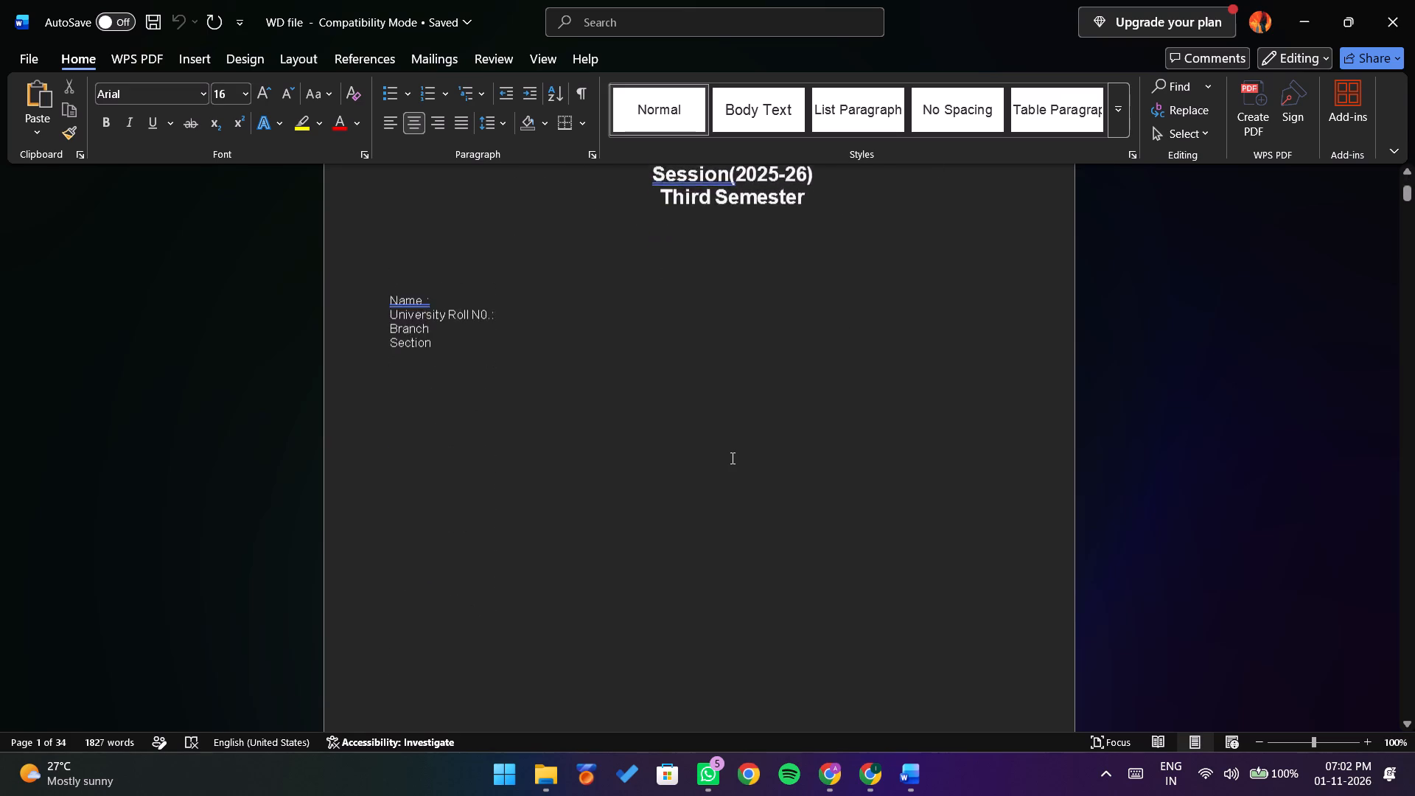
{"action": "scroll", "coordinate": [731, 458], "scroll_direction": "down", "scroll_amount": 20}
{"action": "scroll", "coordinate": [731, 458], "scroll_direction": "down", "scroll_amount": 18}
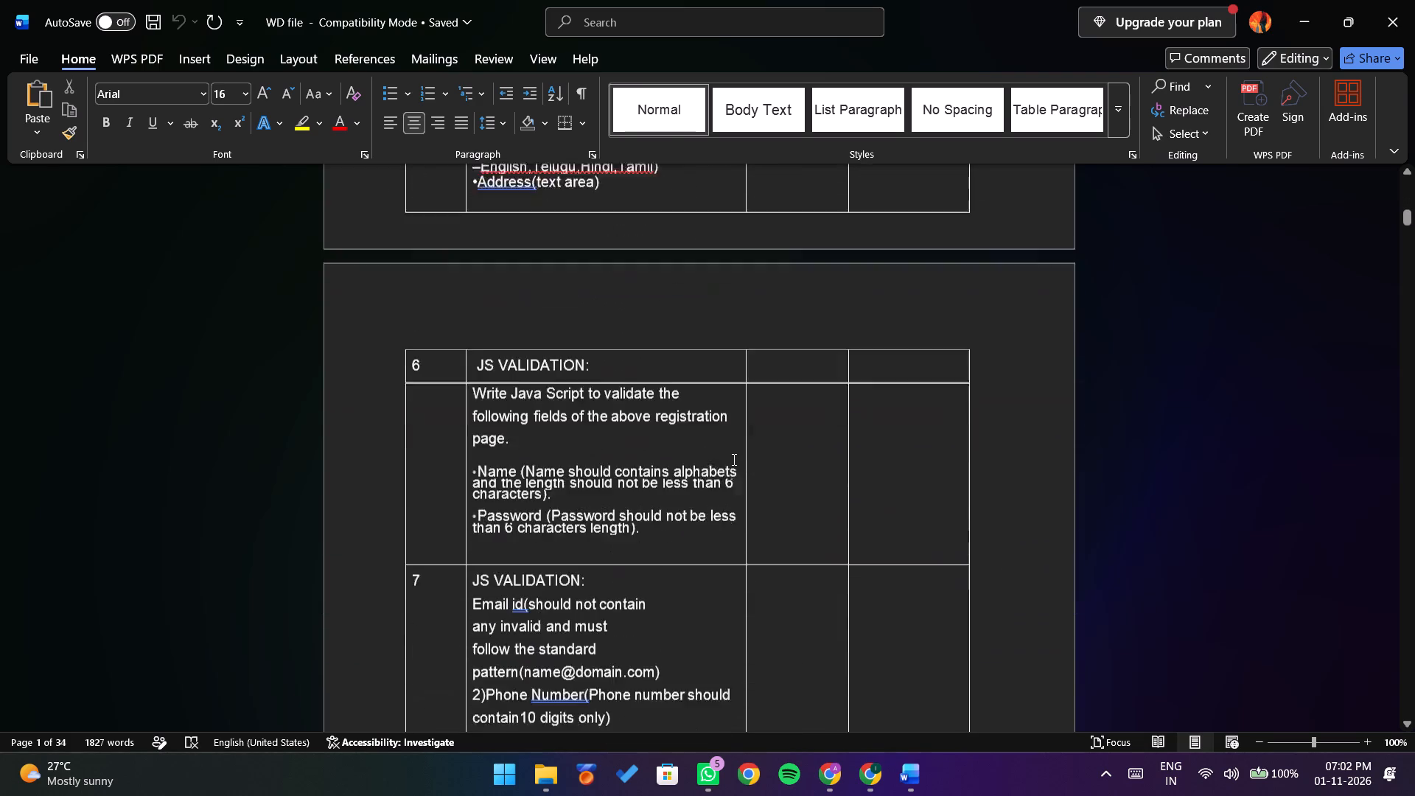
{"action": "scroll", "coordinate": [733, 459], "scroll_direction": "down", "scroll_amount": 20}
{"action": "scroll", "coordinate": [733, 459], "scroll_direction": "down", "scroll_amount": 15}
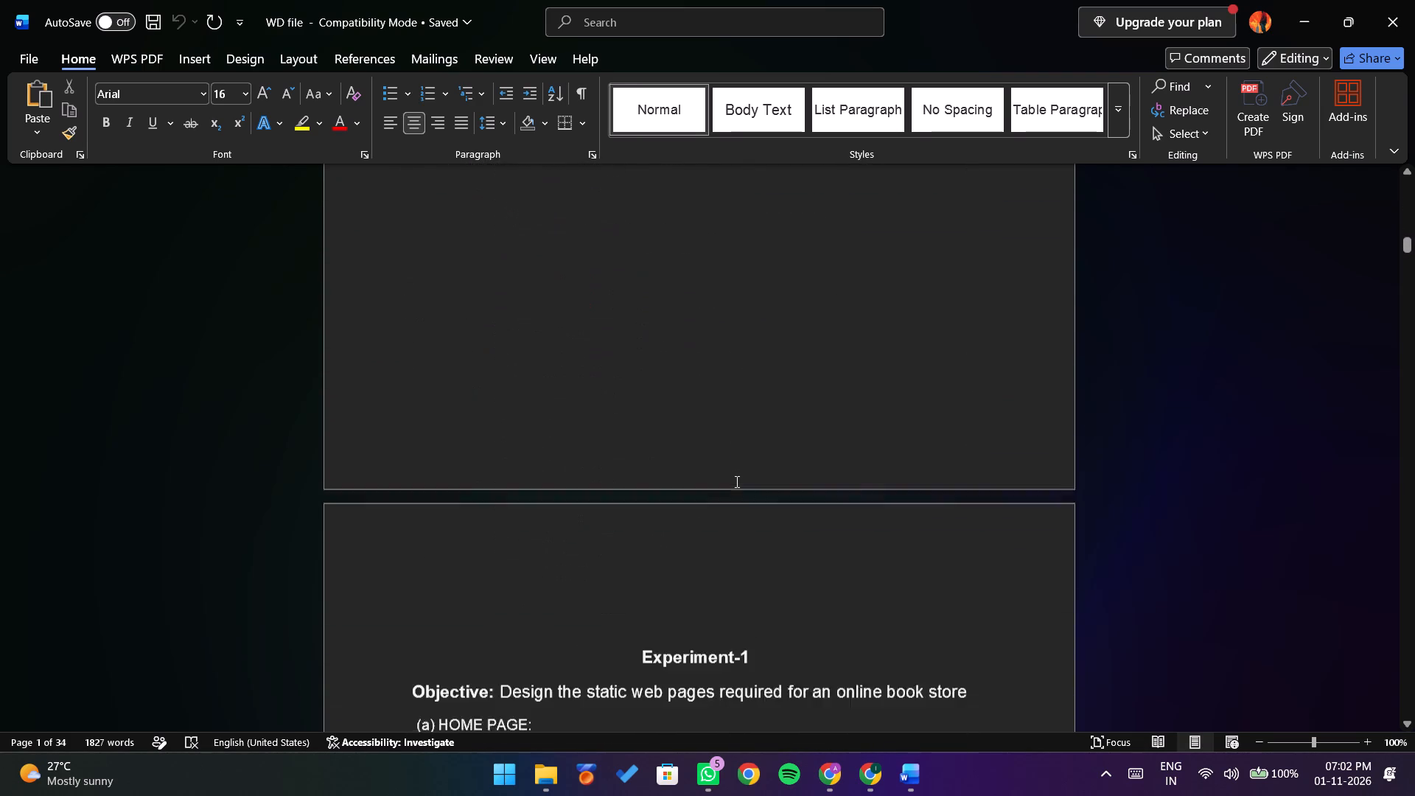
{"action": "scroll", "coordinate": [736, 482], "scroll_direction": "down", "scroll_amount": 20}
{"action": "scroll", "coordinate": [736, 482], "scroll_direction": "down", "scroll_amount": 14}
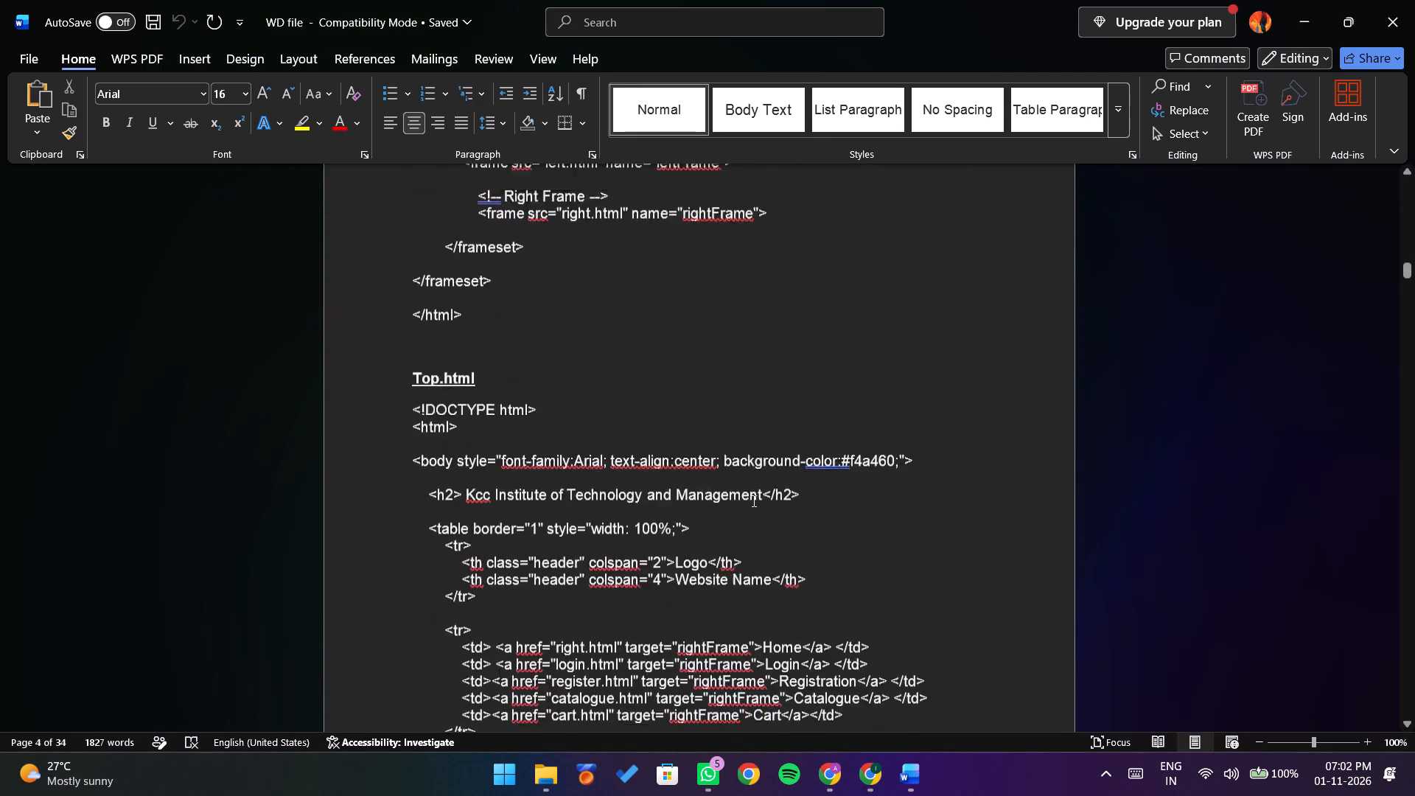
{"action": "scroll", "coordinate": [752, 500], "scroll_direction": "down", "scroll_amount": 20}
{"action": "scroll", "coordinate": [752, 500], "scroll_direction": "down", "scroll_amount": 18}
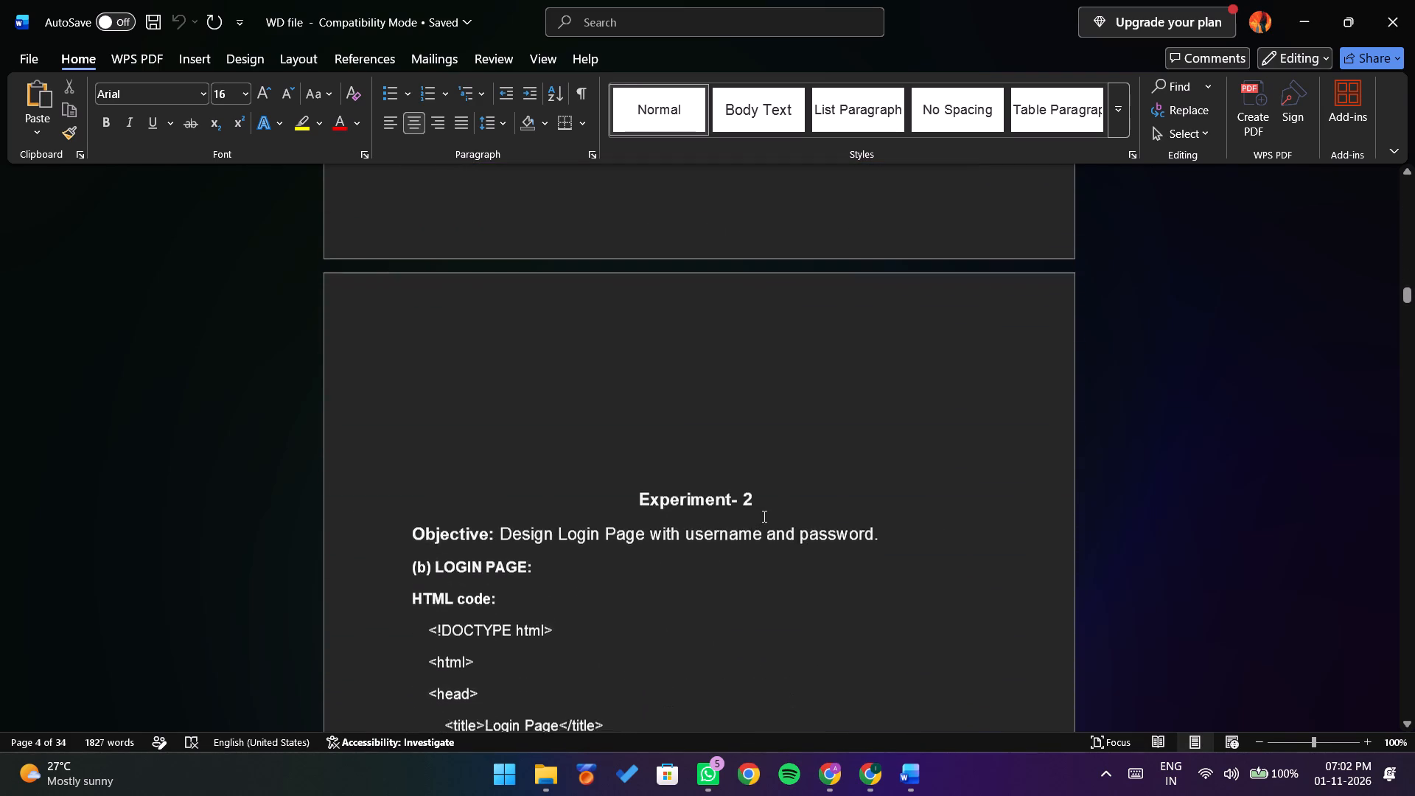
{"action": "scroll", "coordinate": [764, 516], "scroll_direction": "up", "scroll_amount": 4}
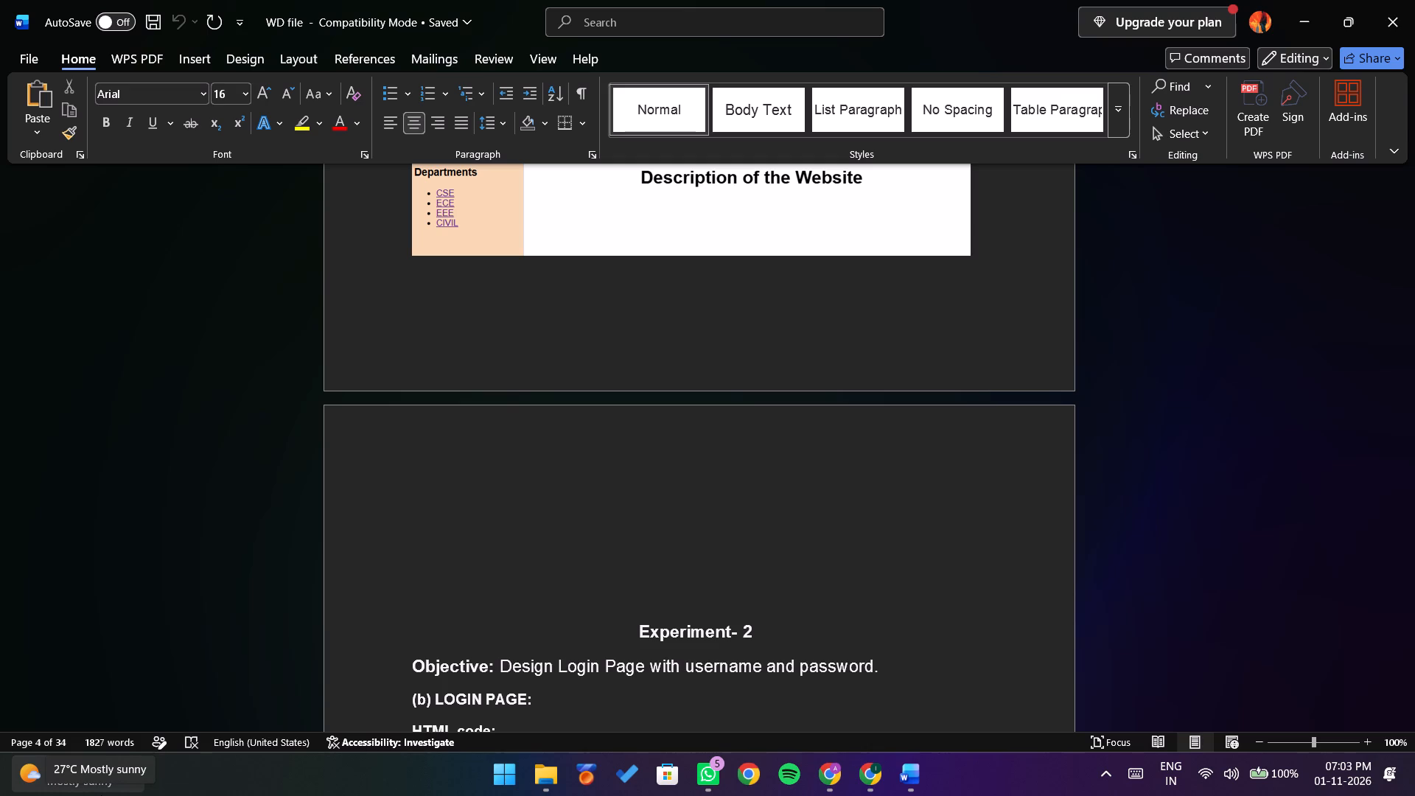
{"action": "scroll", "coordinate": [0, 613], "scroll_direction": "up", "scroll_amount": 1}
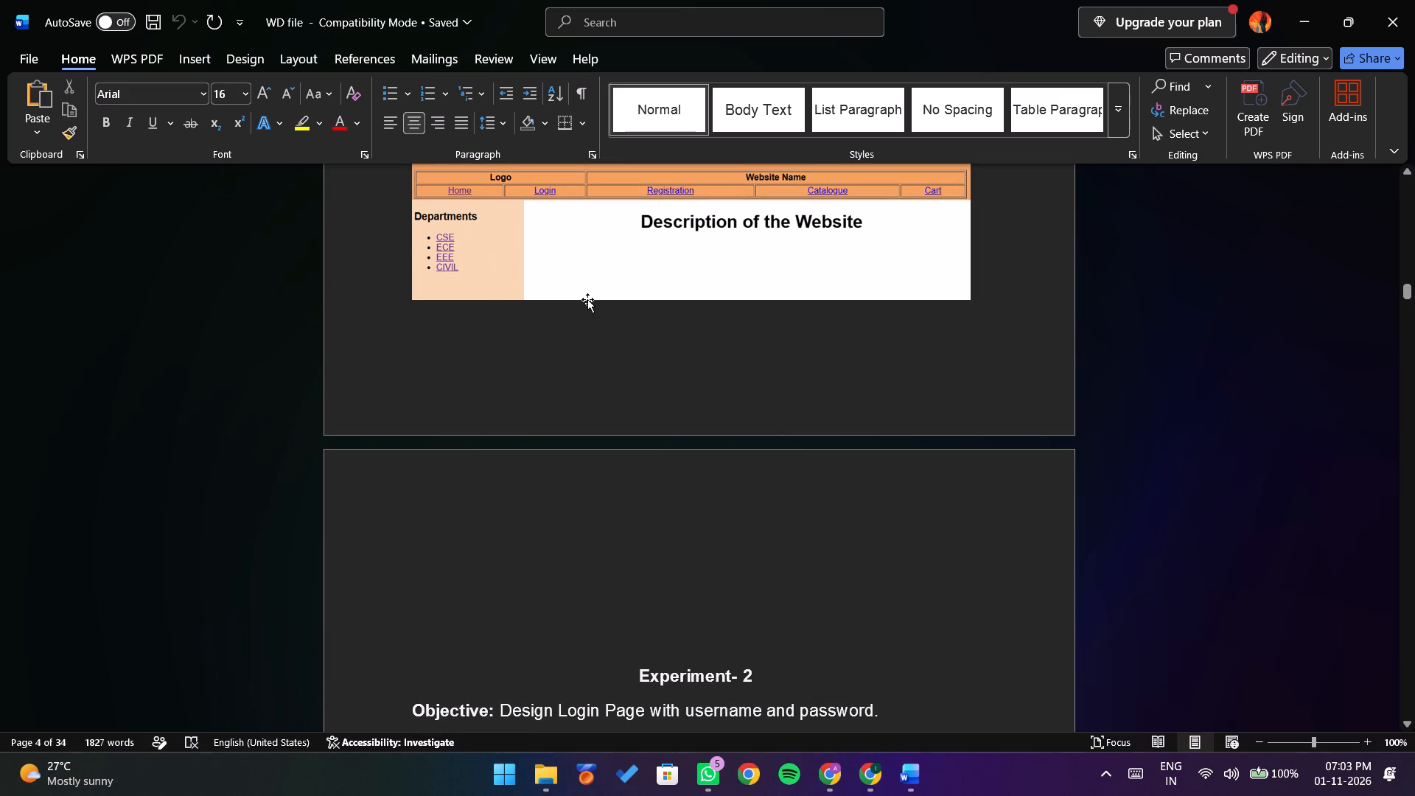
{"action": "left_click", "coordinate": [563, 272]}
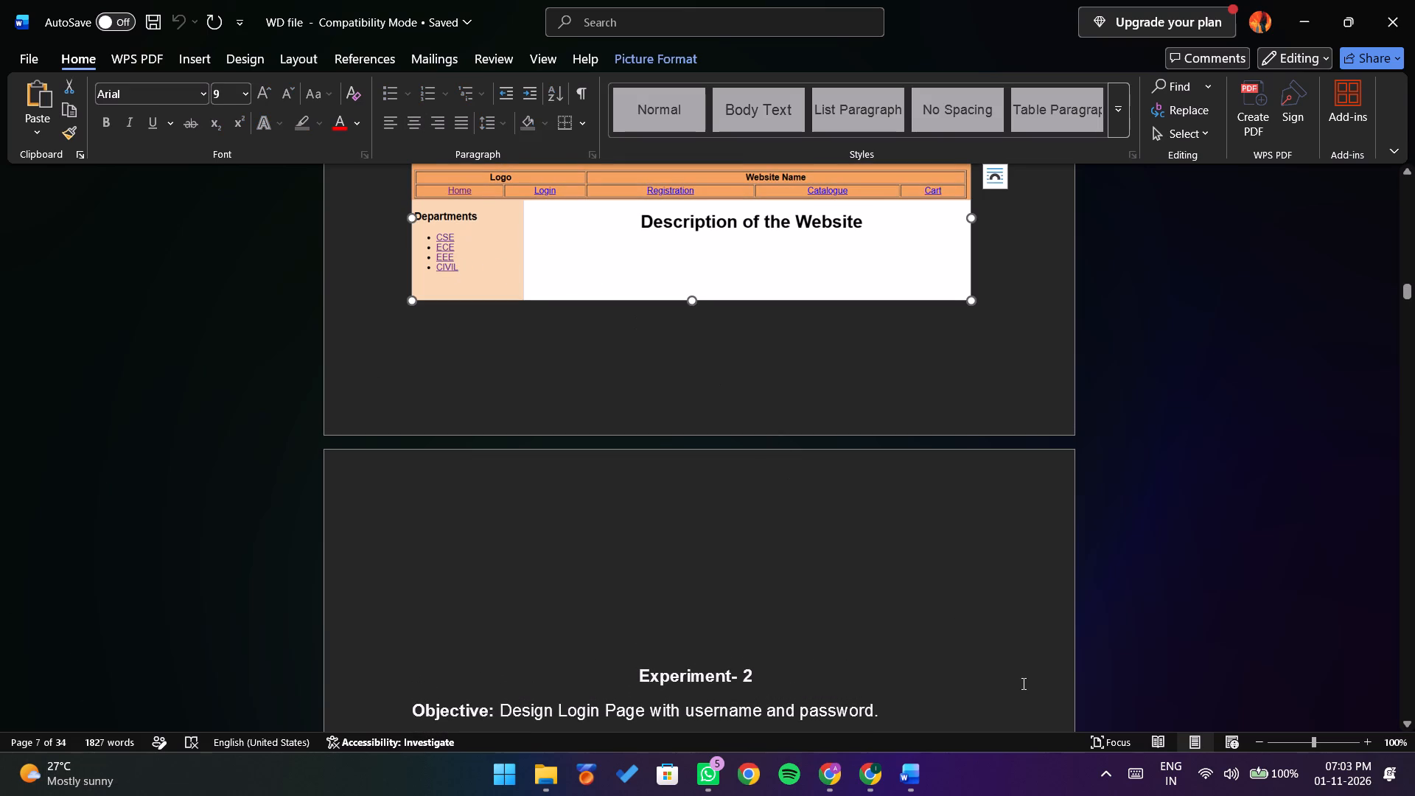
Show the hidden system tray icons.
{"action": "left_click", "coordinate": [1106, 774]}
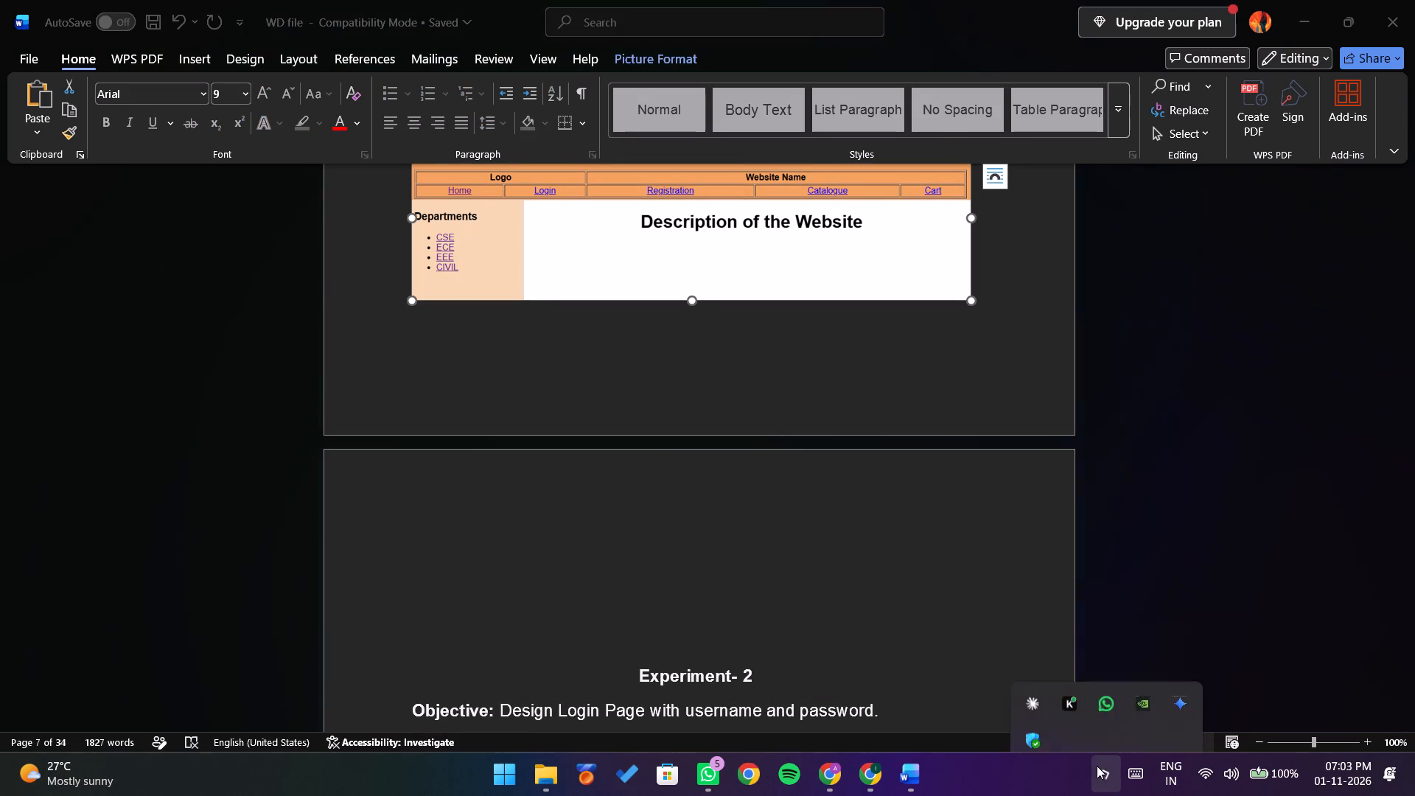
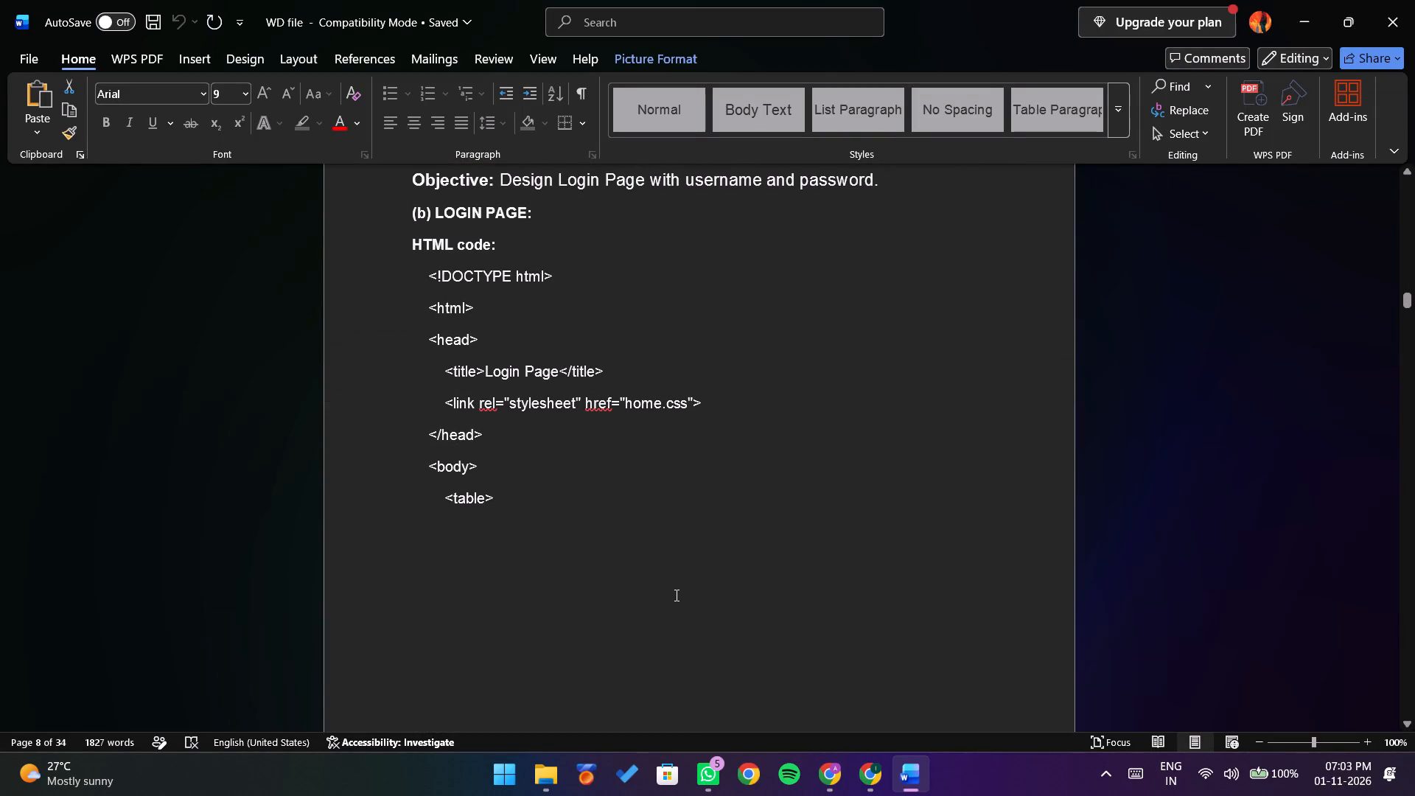
On the cover page, shift the Session(2025-26) and Third Semester lines left by removing their centre alignment.
{"action": "scroll", "coordinate": [675, 595], "scroll_direction": "down", "scroll_amount": 1}
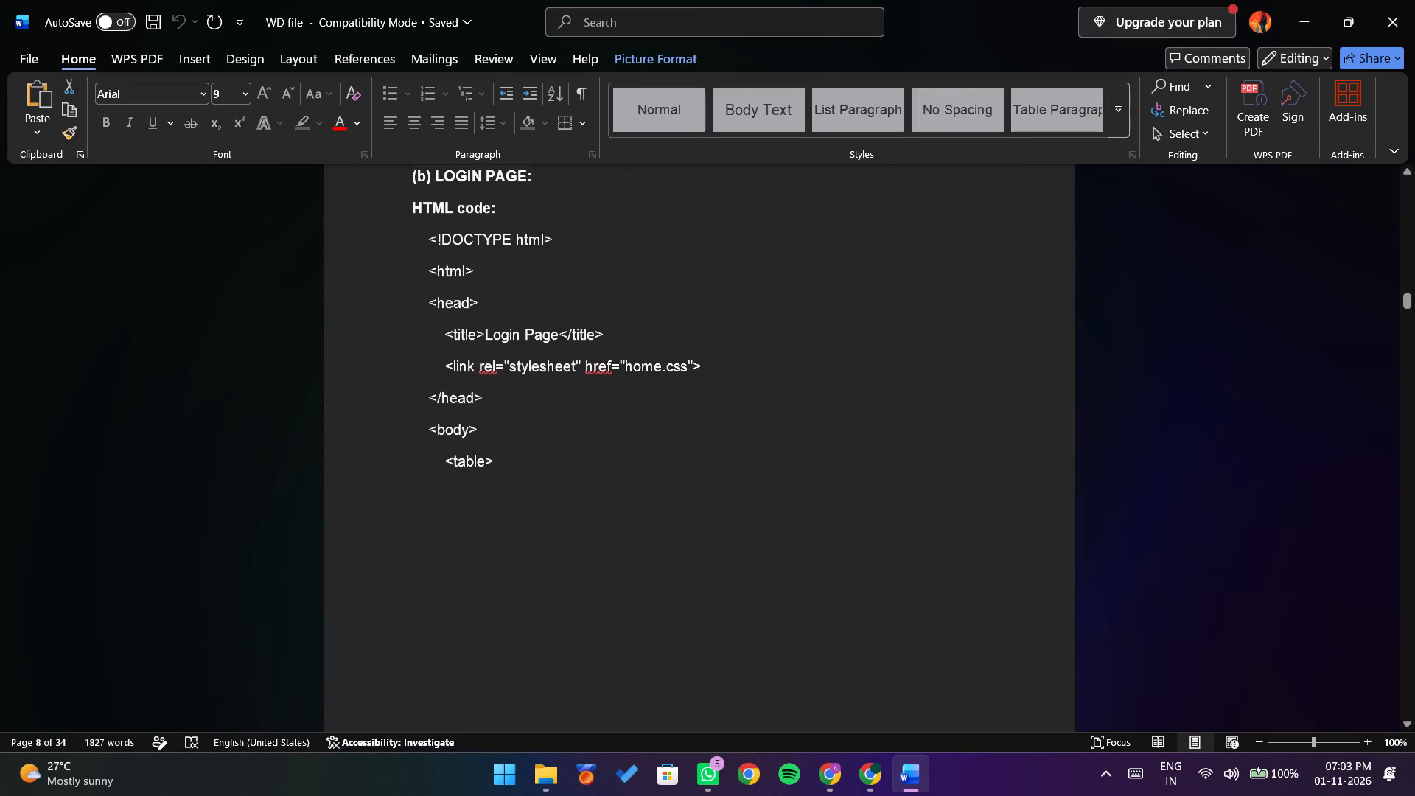
{"action": "scroll", "coordinate": [675, 595], "scroll_direction": "up", "scroll_amount": 18}
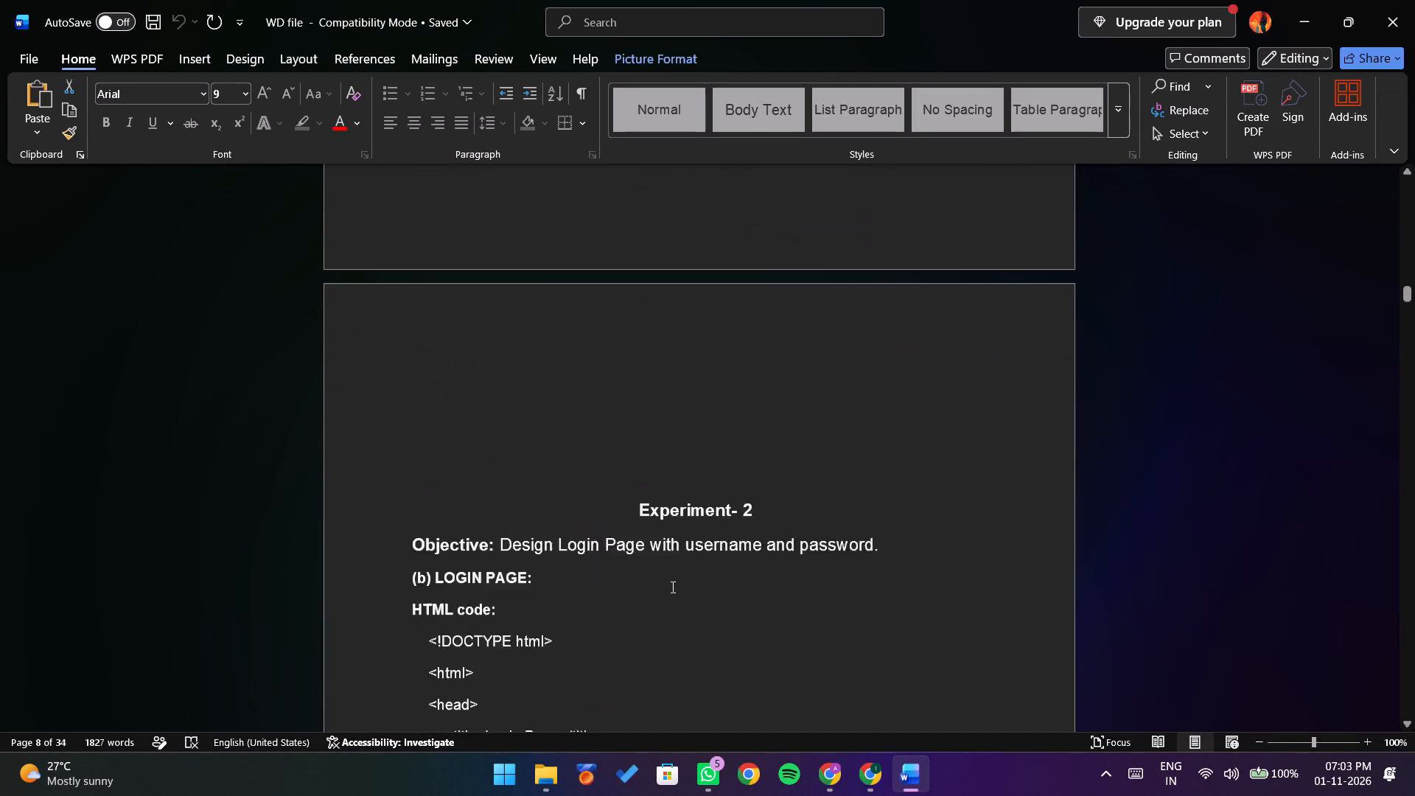
{"action": "scroll", "coordinate": [671, 587], "scroll_direction": "up", "scroll_amount": 20}
{"action": "scroll", "coordinate": [671, 587], "scroll_direction": "up", "scroll_amount": 14}
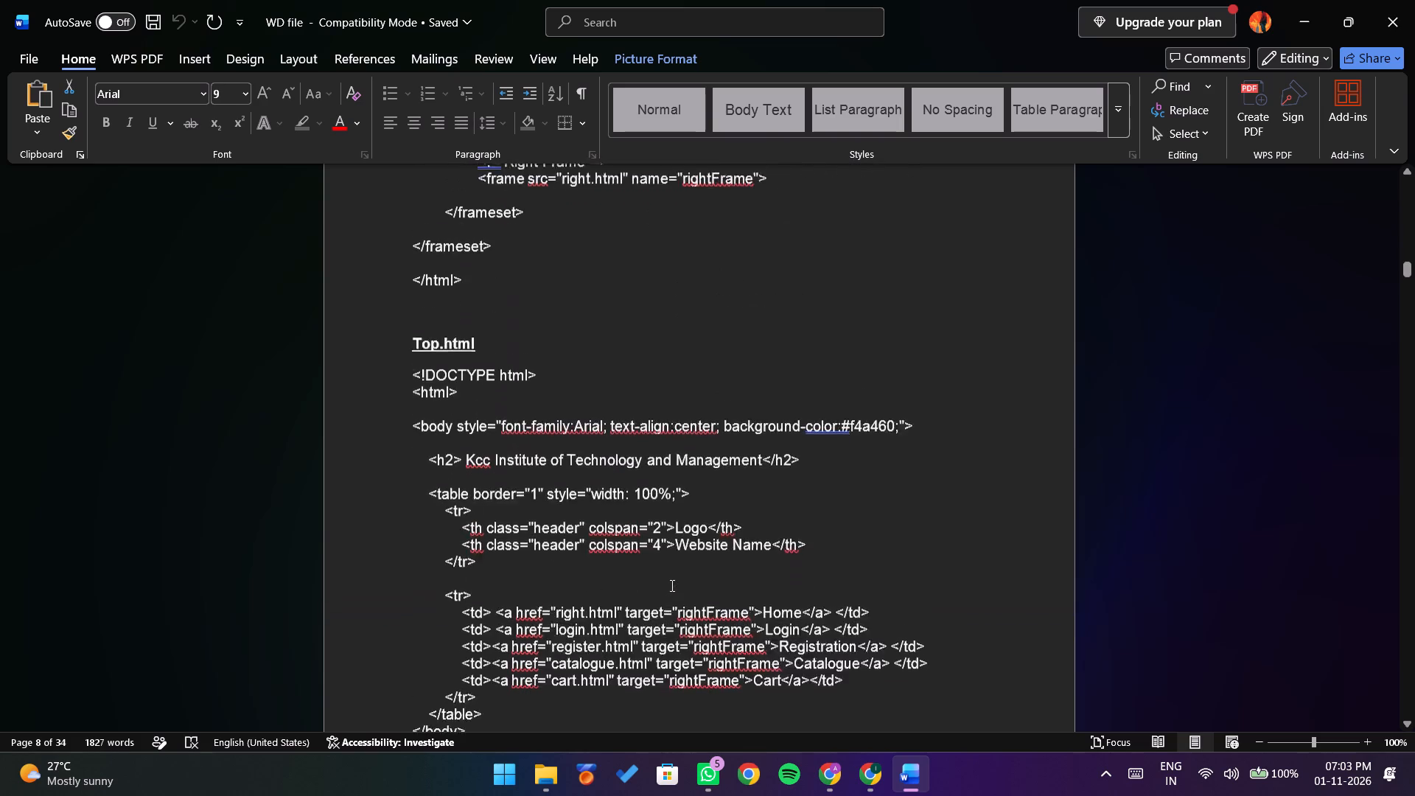
{"action": "scroll", "coordinate": [671, 585], "scroll_direction": "up", "scroll_amount": 20}
{"action": "scroll", "coordinate": [671, 585], "scroll_direction": "up", "scroll_amount": 14}
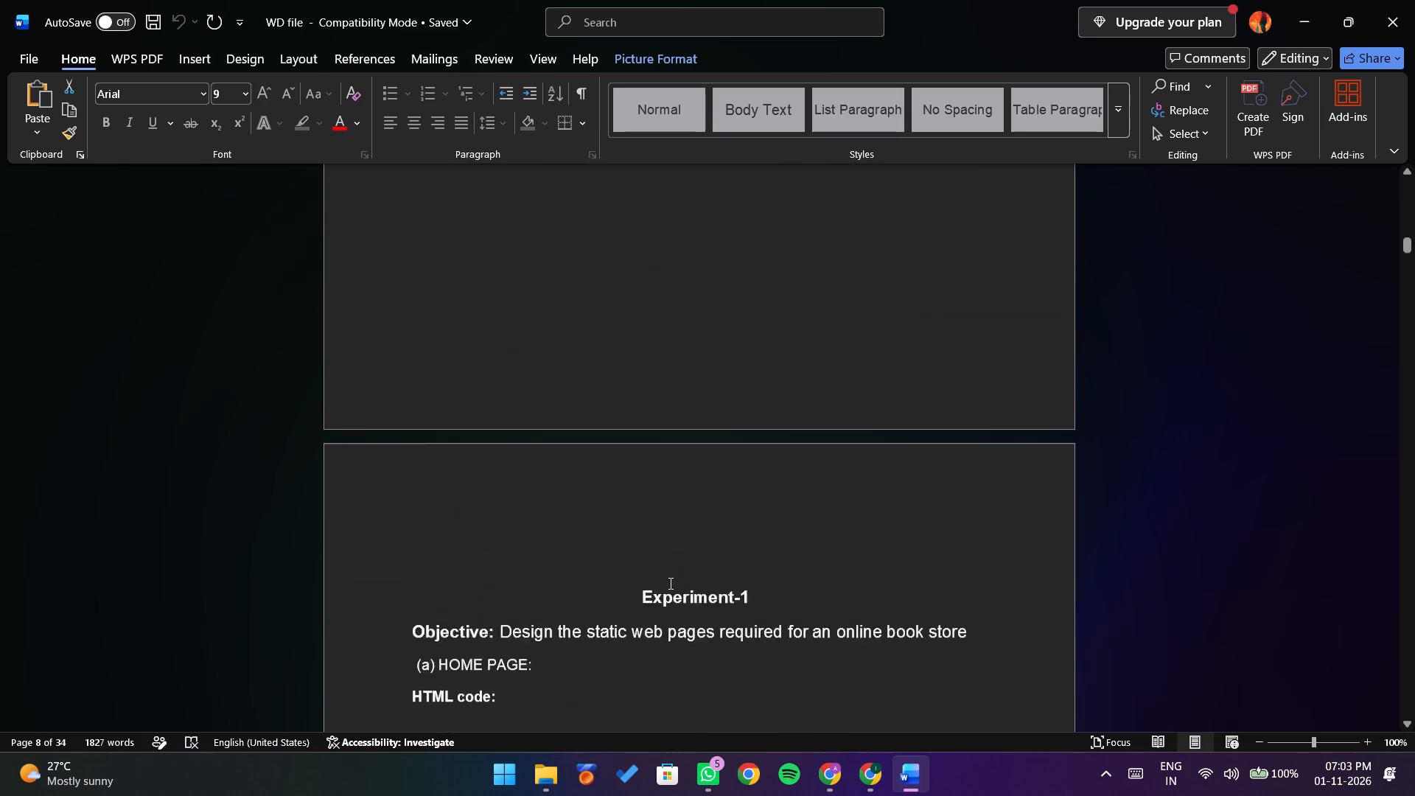
{"action": "scroll", "coordinate": [669, 583], "scroll_direction": "up", "scroll_amount": 20}
{"action": "scroll", "coordinate": [669, 583], "scroll_direction": "up", "scroll_amount": 14}
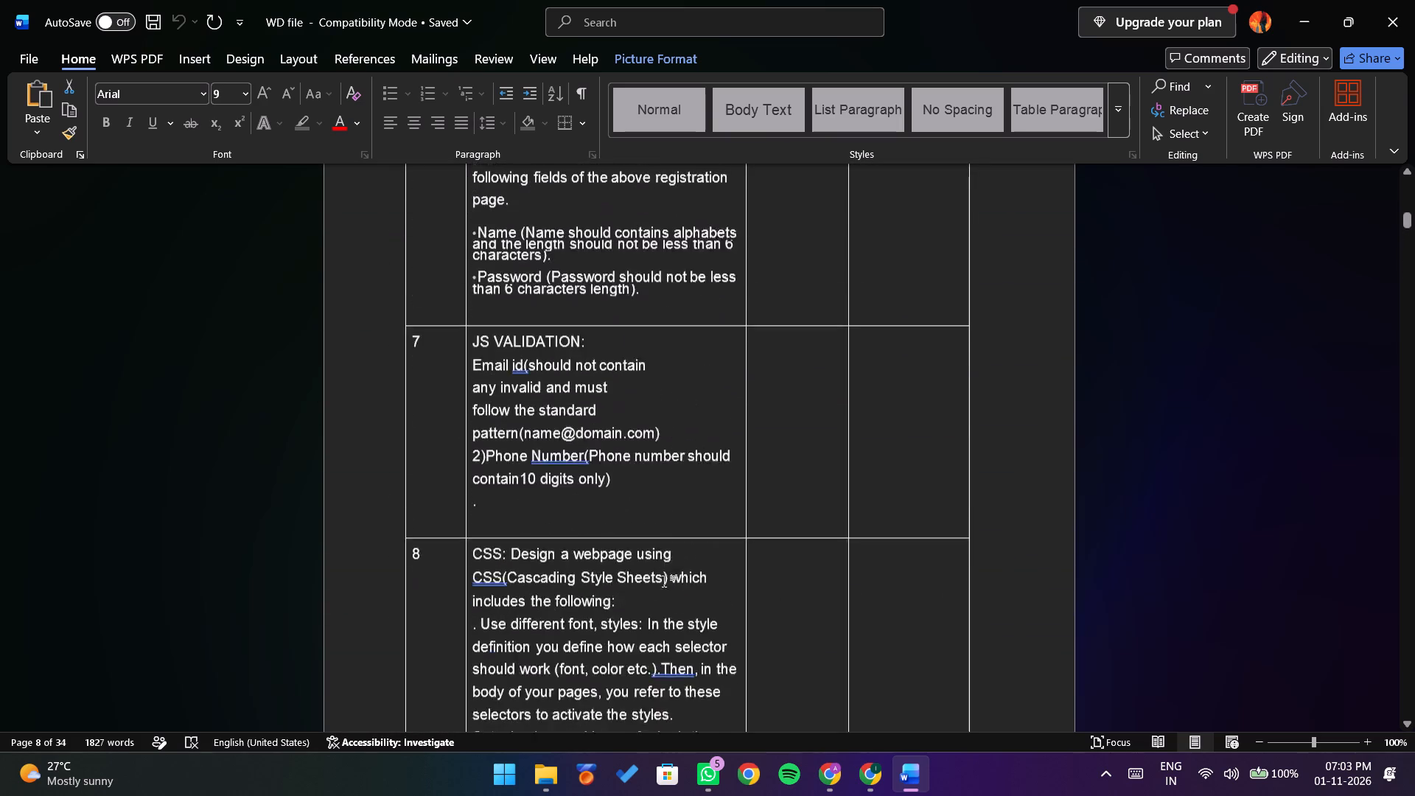
{"action": "scroll", "coordinate": [664, 581], "scroll_direction": "up", "scroll_amount": 20}
{"action": "scroll", "coordinate": [664, 581], "scroll_direction": "up", "scroll_amount": 6}
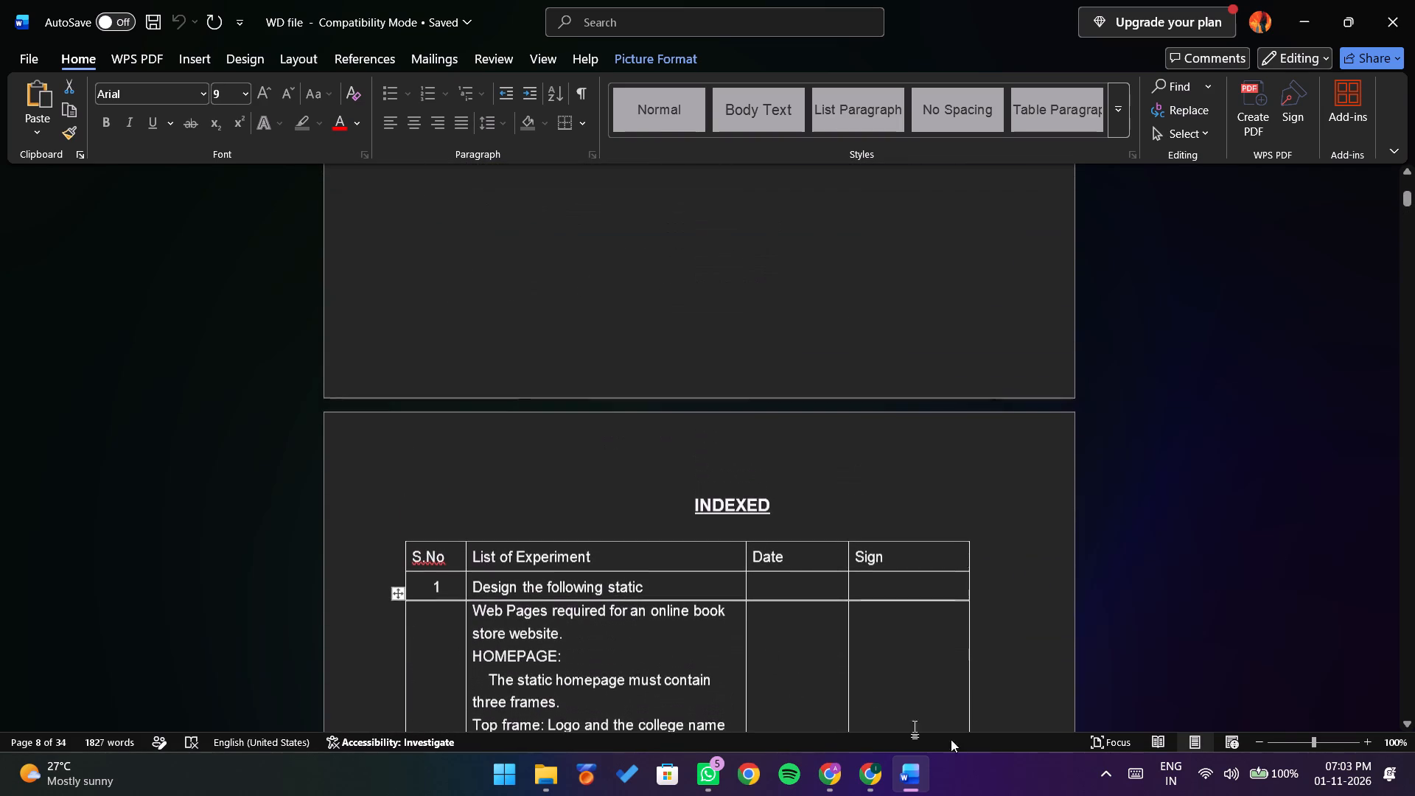
{"action": "scroll", "coordinate": [696, 510], "scroll_direction": "up", "scroll_amount": 15}
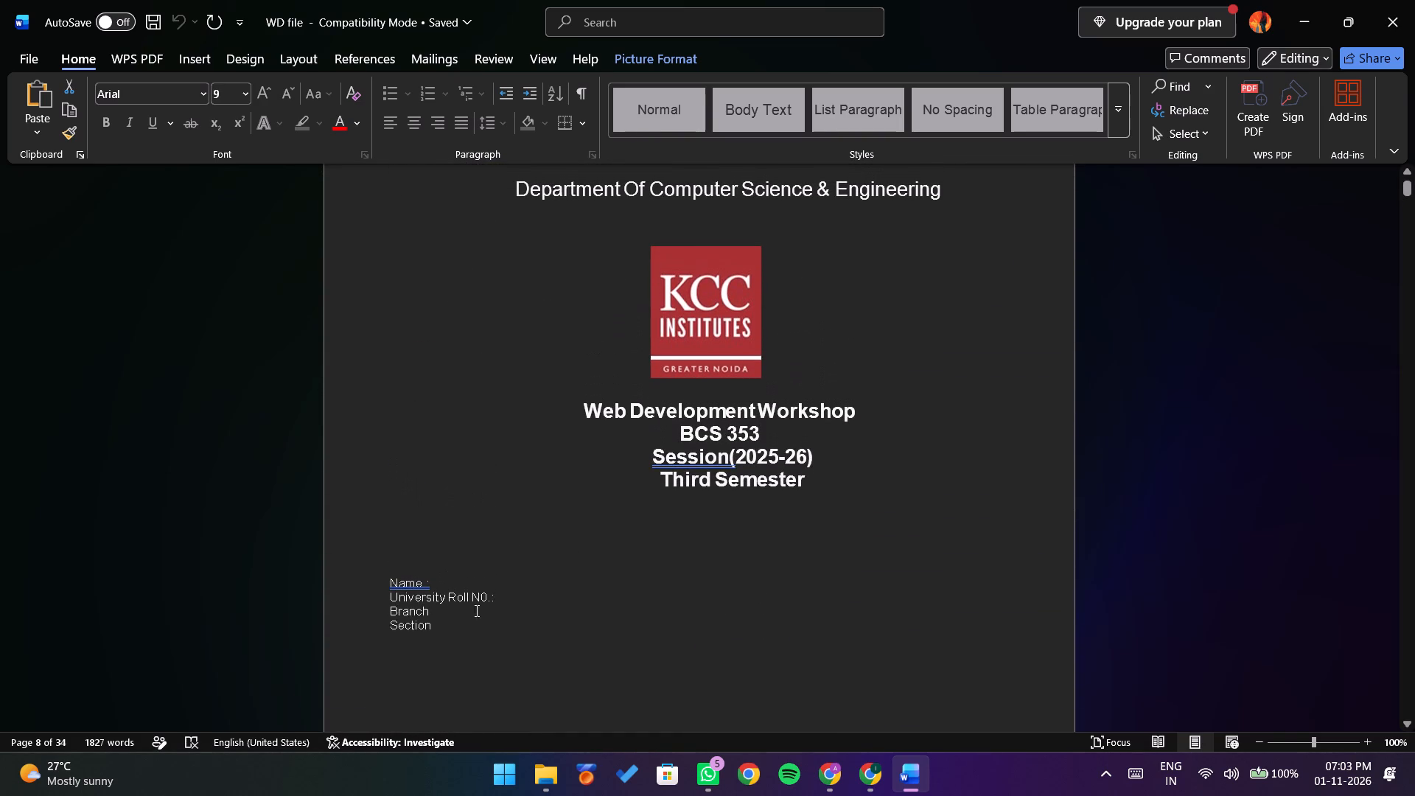
{"action": "left_click", "coordinate": [582, 401]}
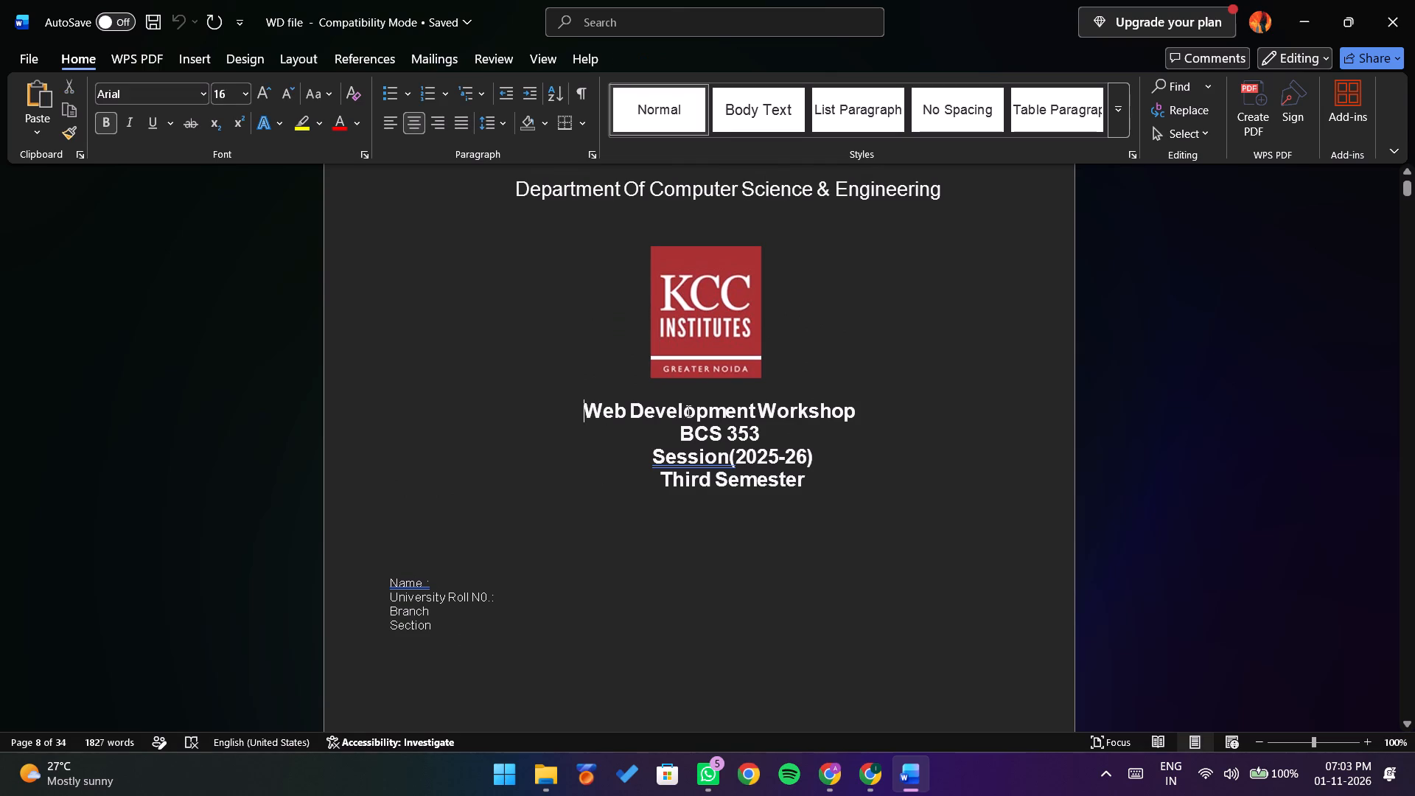
{"action": "left_click", "coordinate": [685, 427]}
{"action": "left_click", "coordinate": [654, 456]}
{"action": "key", "text": "BackSpace"}
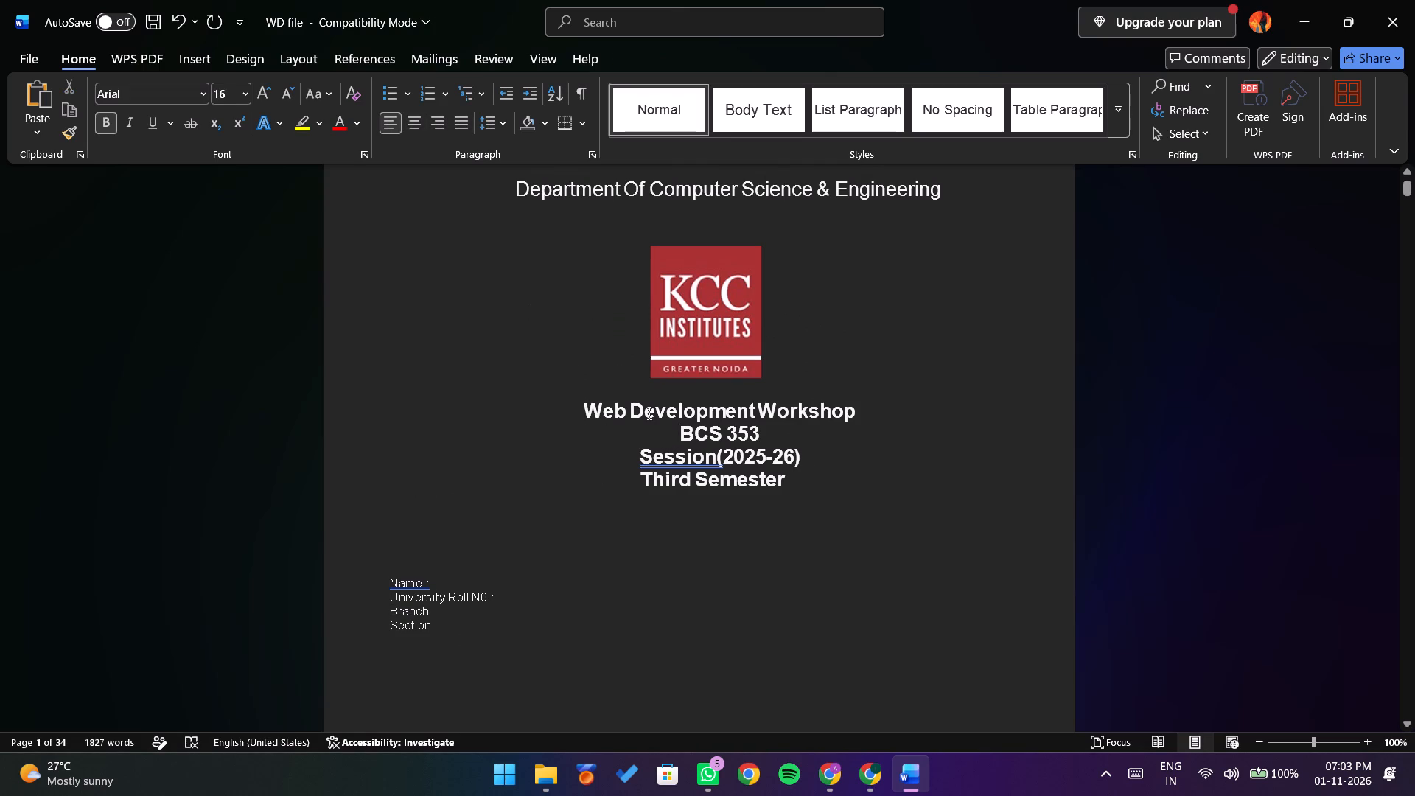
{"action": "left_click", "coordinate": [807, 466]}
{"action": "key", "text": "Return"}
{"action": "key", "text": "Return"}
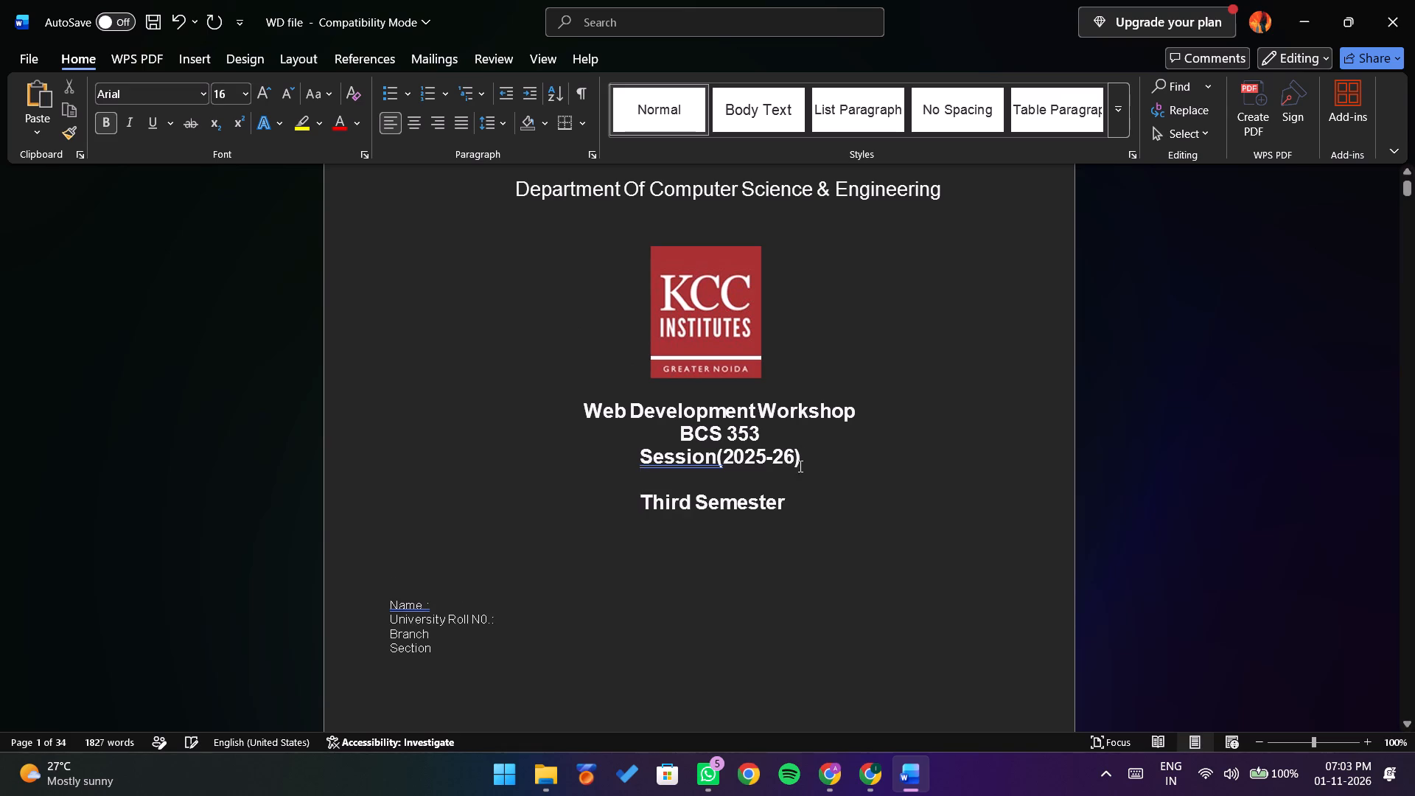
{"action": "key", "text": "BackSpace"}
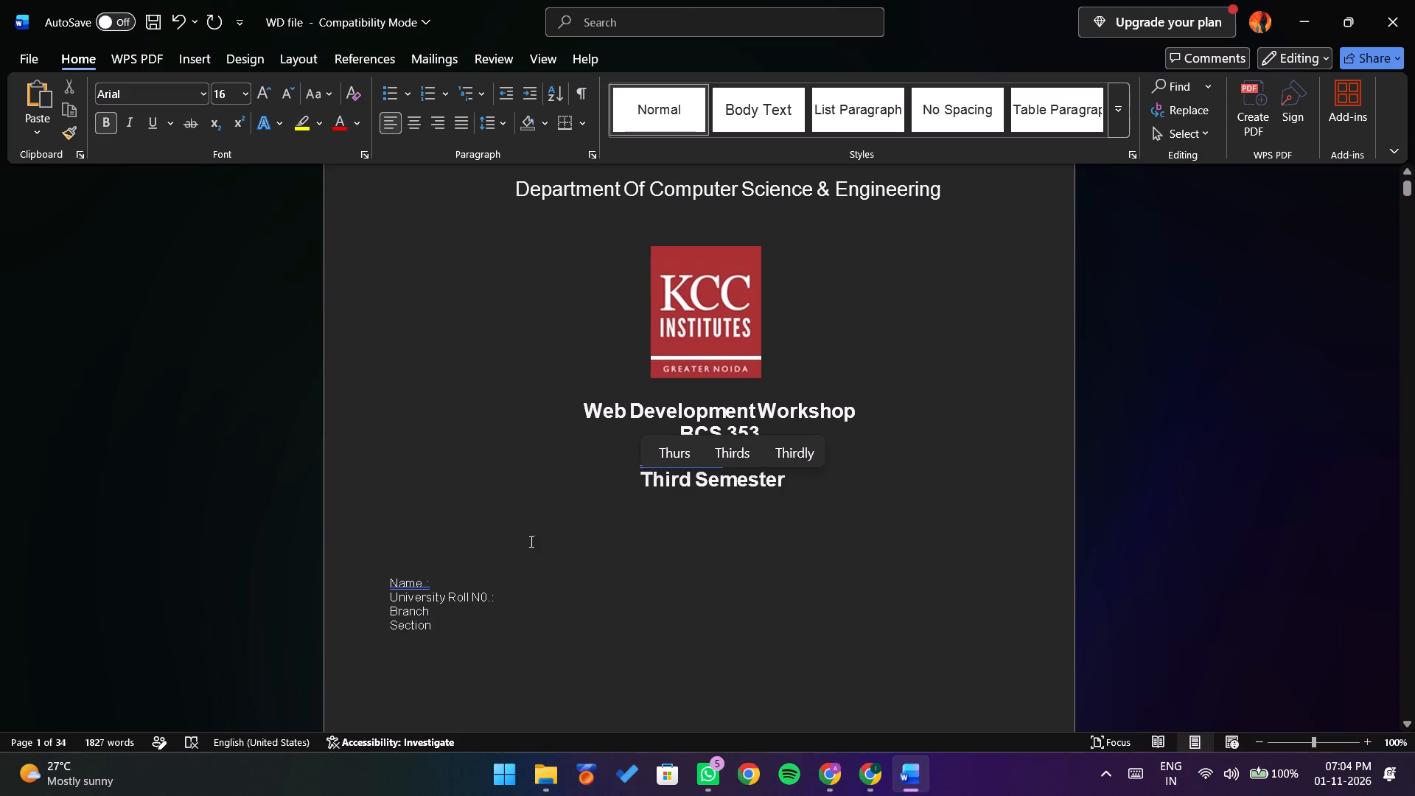
Replace the Name, University Roll N0., Branch and Section lines on the cover page with "Submitted to :".
{"action": "left_click_drag", "start_coordinate": [470, 626], "coordinate": [371, 584]}
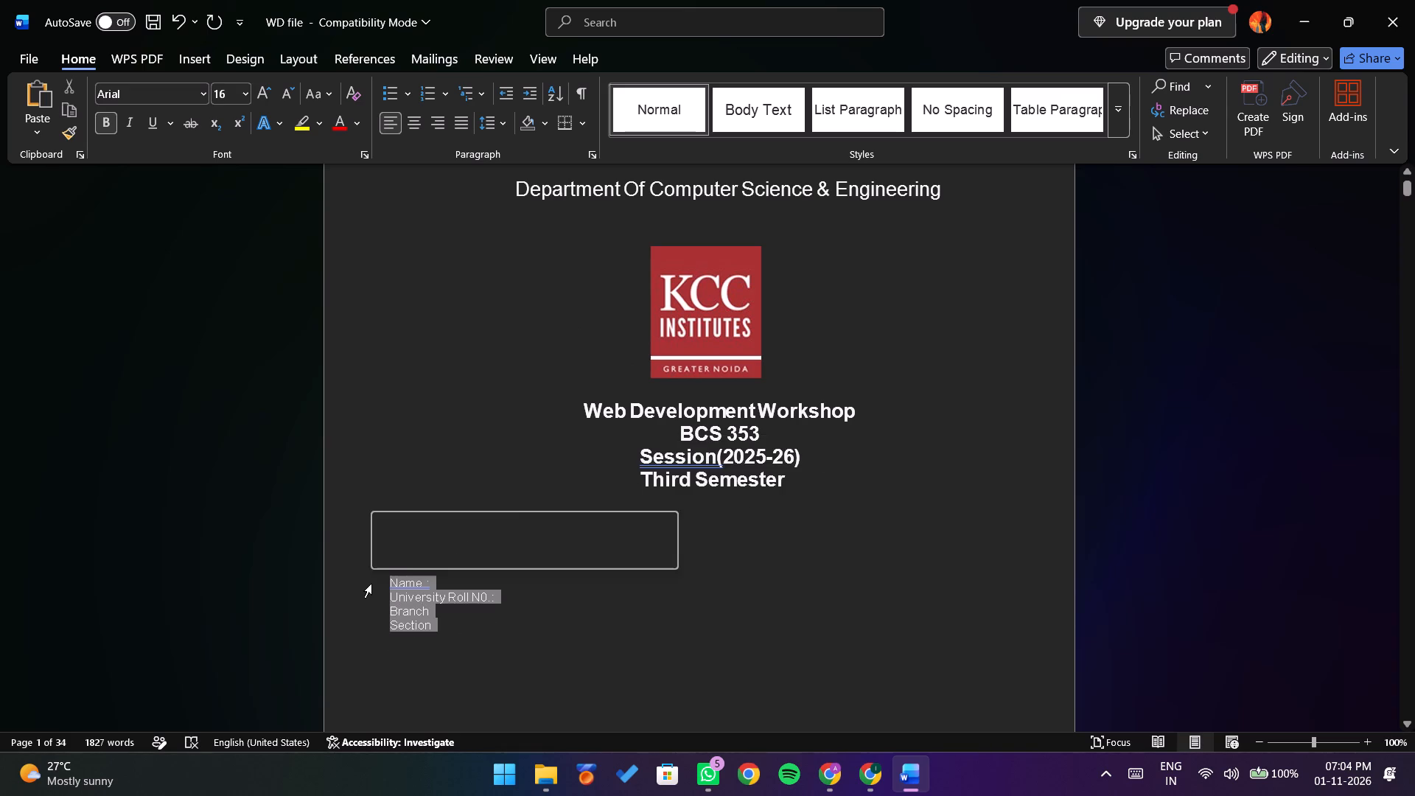
{"action": "key", "text": "BackSpace"}
{"action": "type", "text": "sun"}
{"action": "key", "text": "BackSpace"}
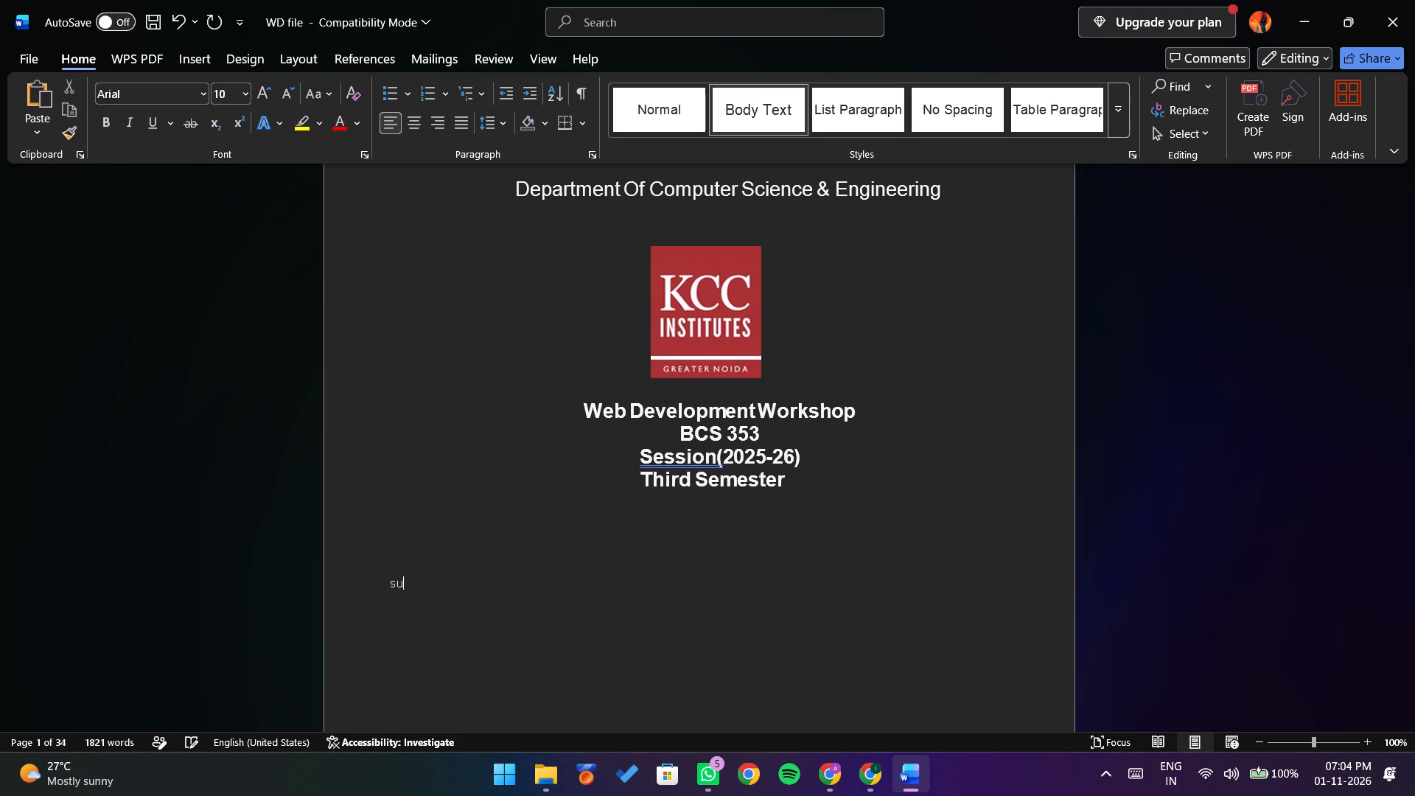
{"action": "type", "text": "bmitted to"}
{"action": "key", "text": "space"}
{"action": "type", "text": ":"}
{"action": "key", "text": "space"}
{"action": "key", "text": "BackSpace"}
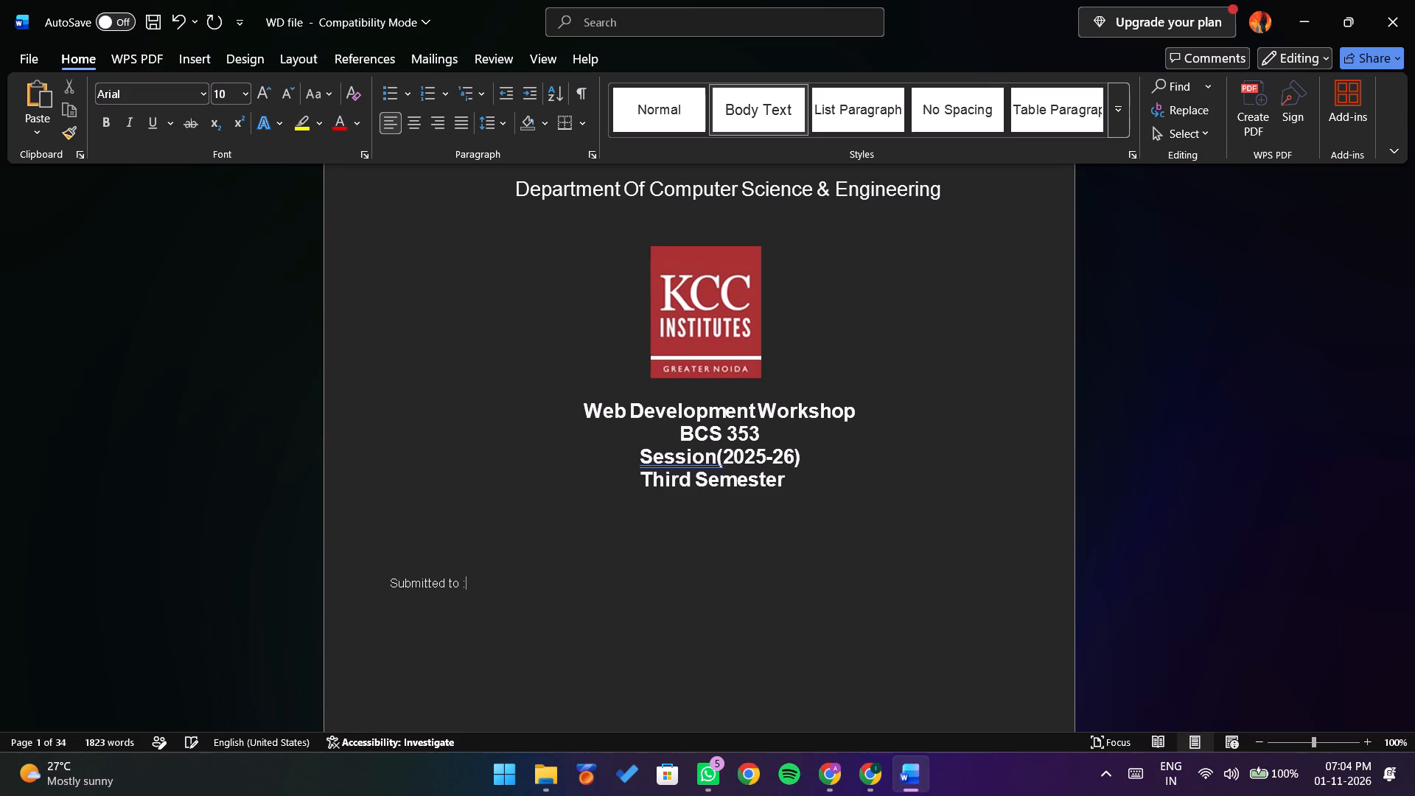
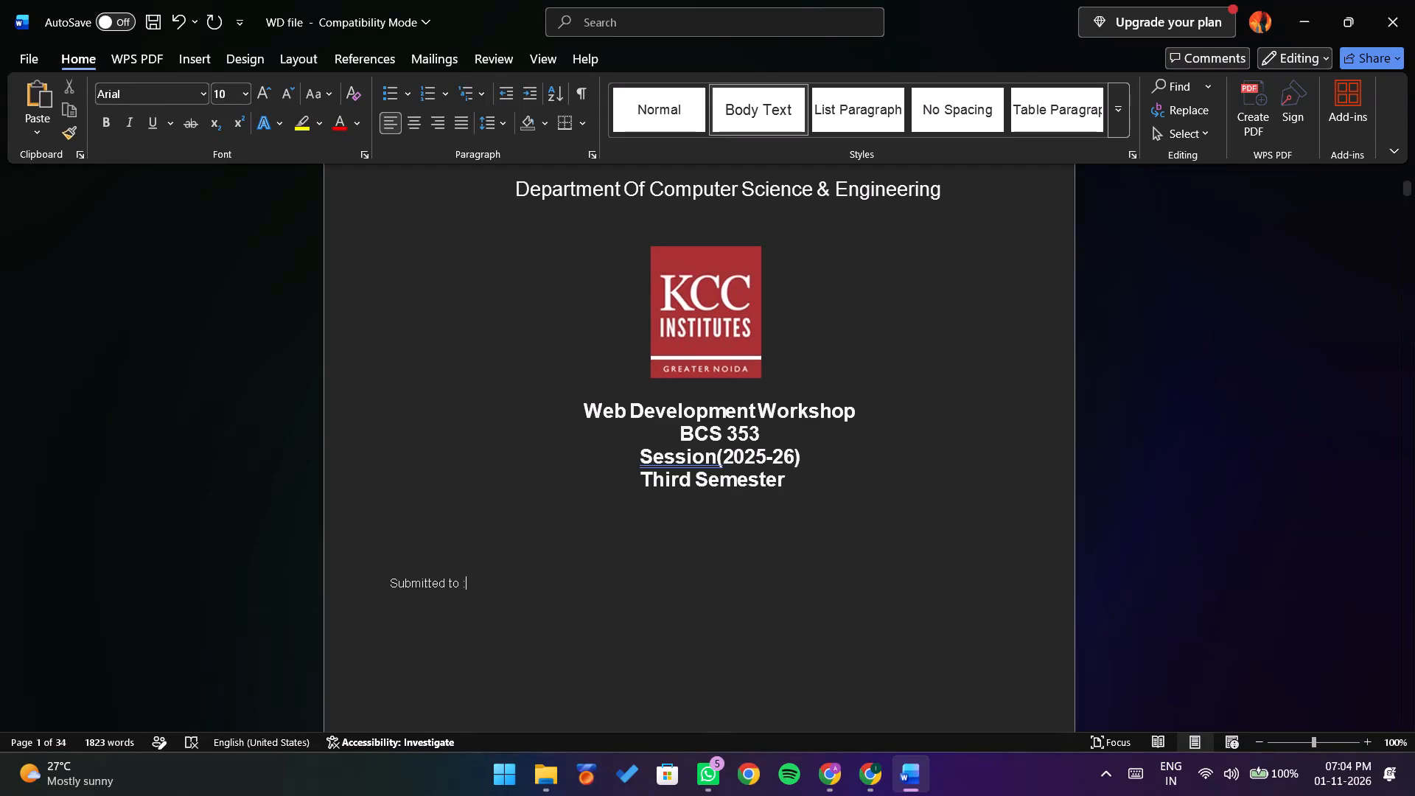
Switch to Chrome and search the web for ilovepdf in a new tab.
{"action": "left_click", "coordinate": [858, 772]}
{"action": "left_click", "coordinate": [710, 21]}
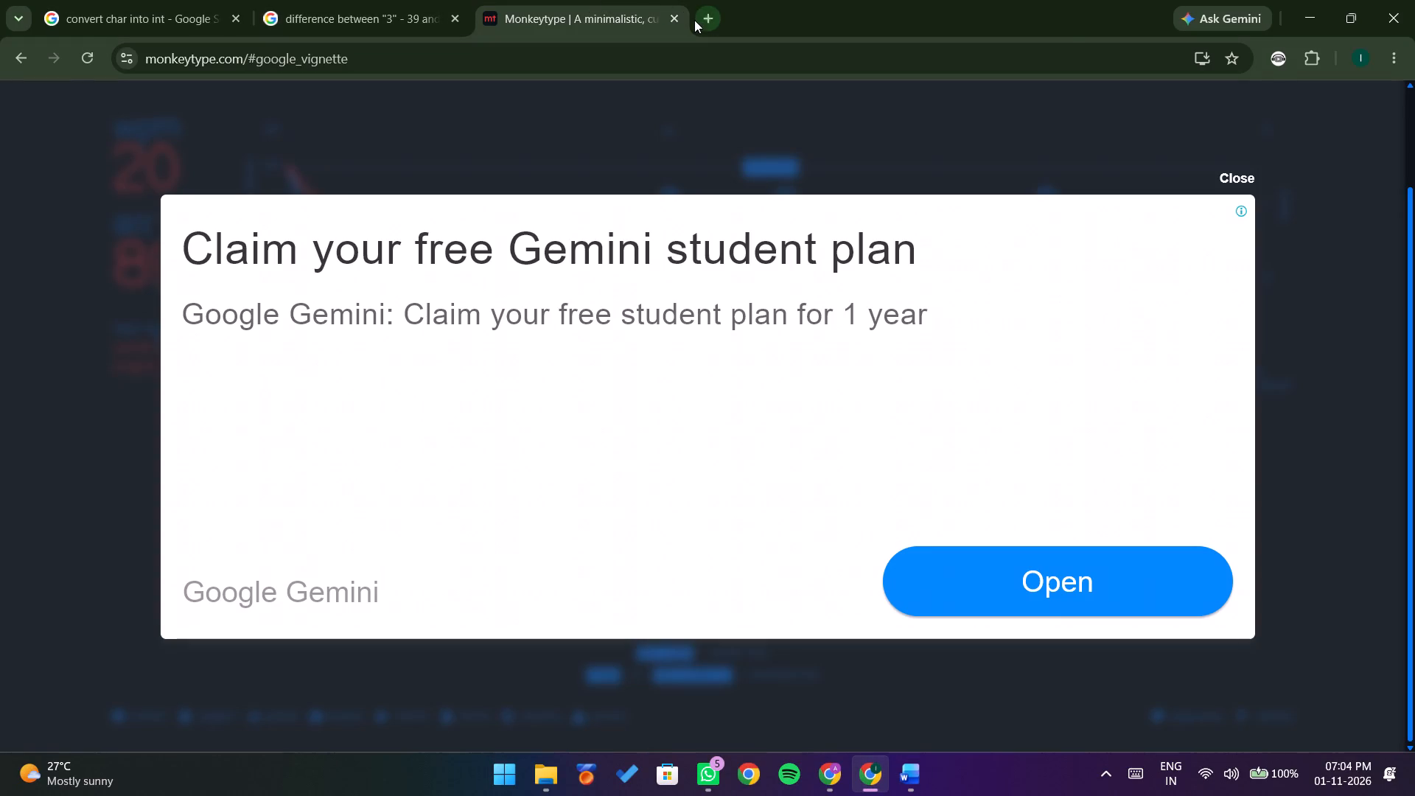
{"action": "type", "text": "ilove"}
{"action": "key", "text": "Down"}
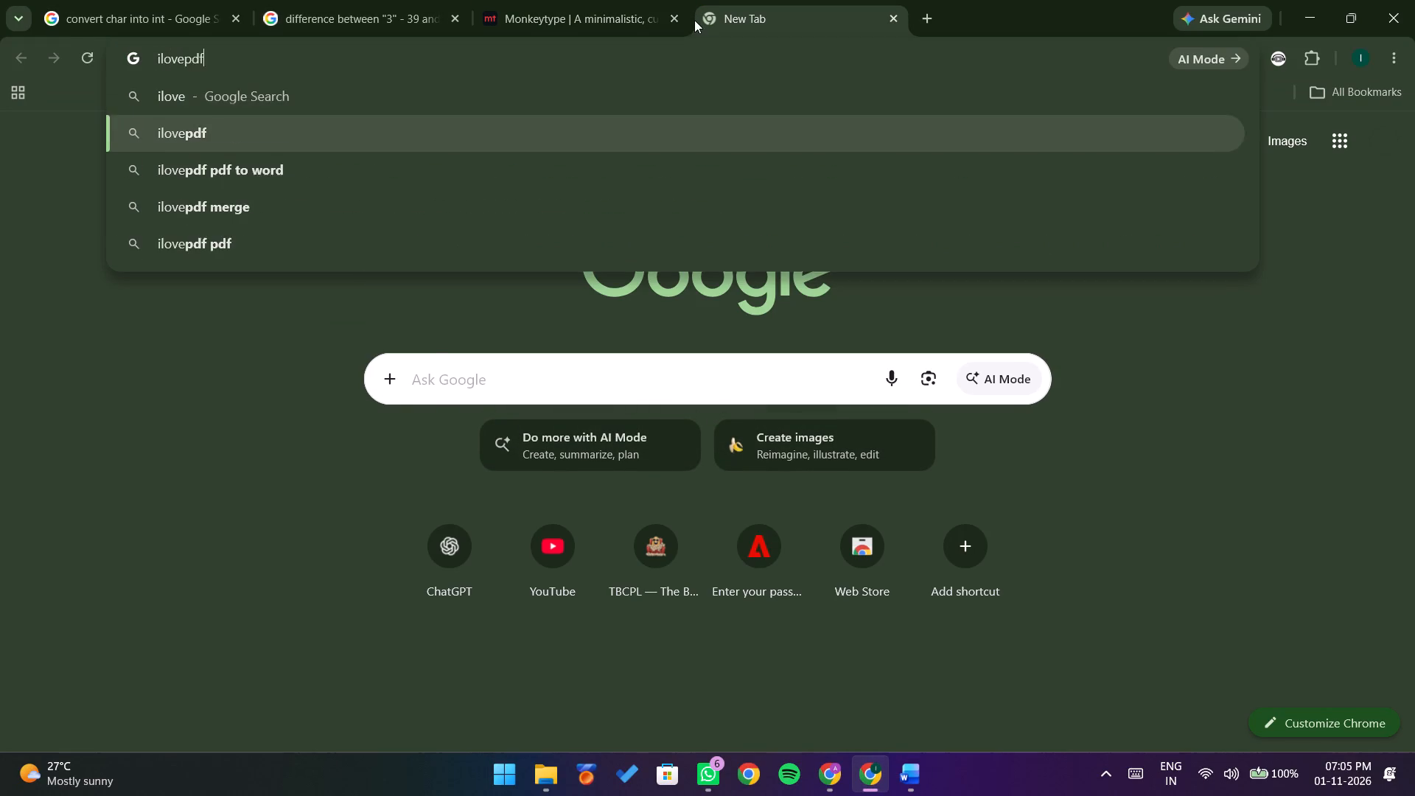
{"action": "key", "text": "Return"}
Return to Word and close the WD file document, answering the closing prompt.
{"action": "left_click", "coordinate": [944, 790]}
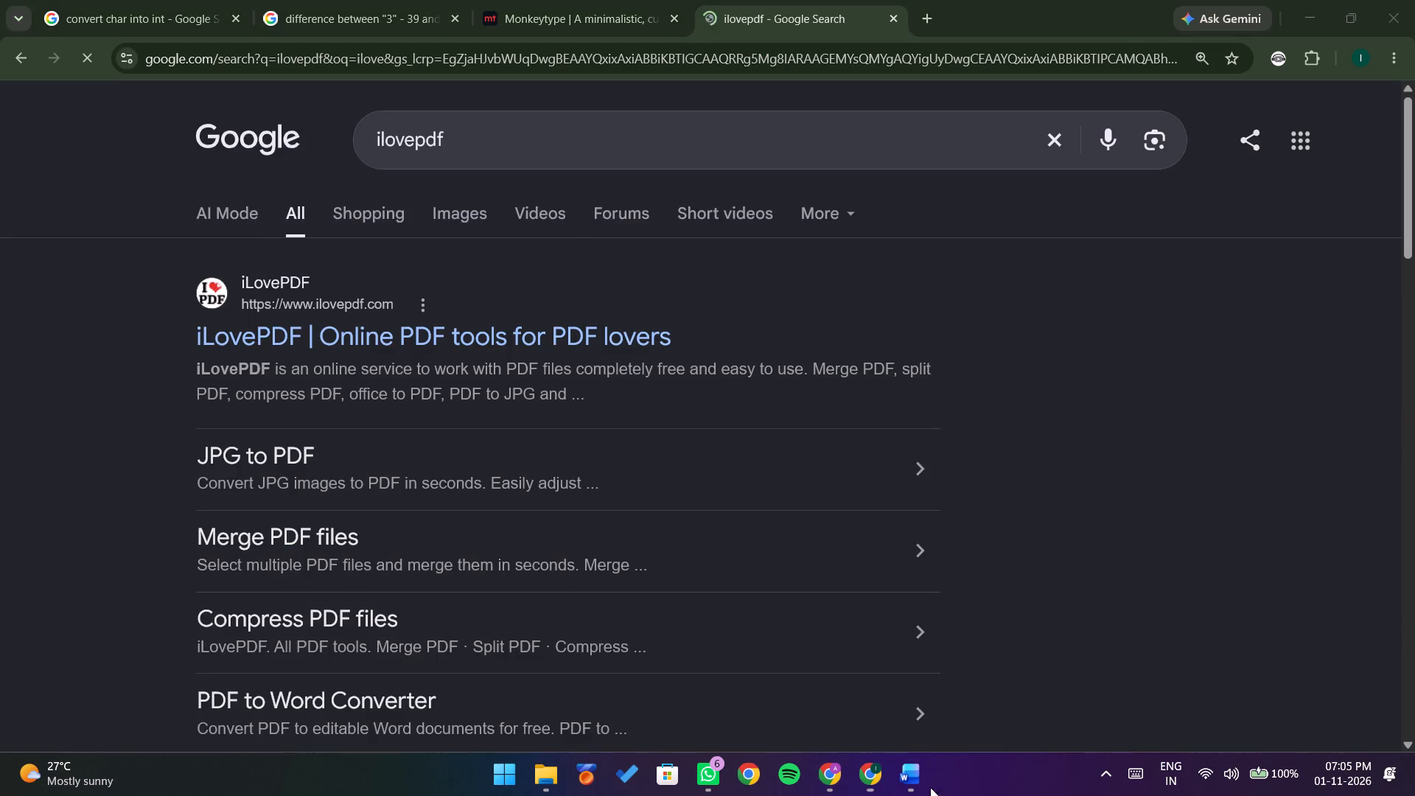
{"action": "left_click", "coordinate": [923, 785]}
{"action": "scroll", "coordinate": [840, 635], "scroll_direction": "up", "scroll_amount": 2}
{"action": "left_click", "coordinate": [1379, 12]}
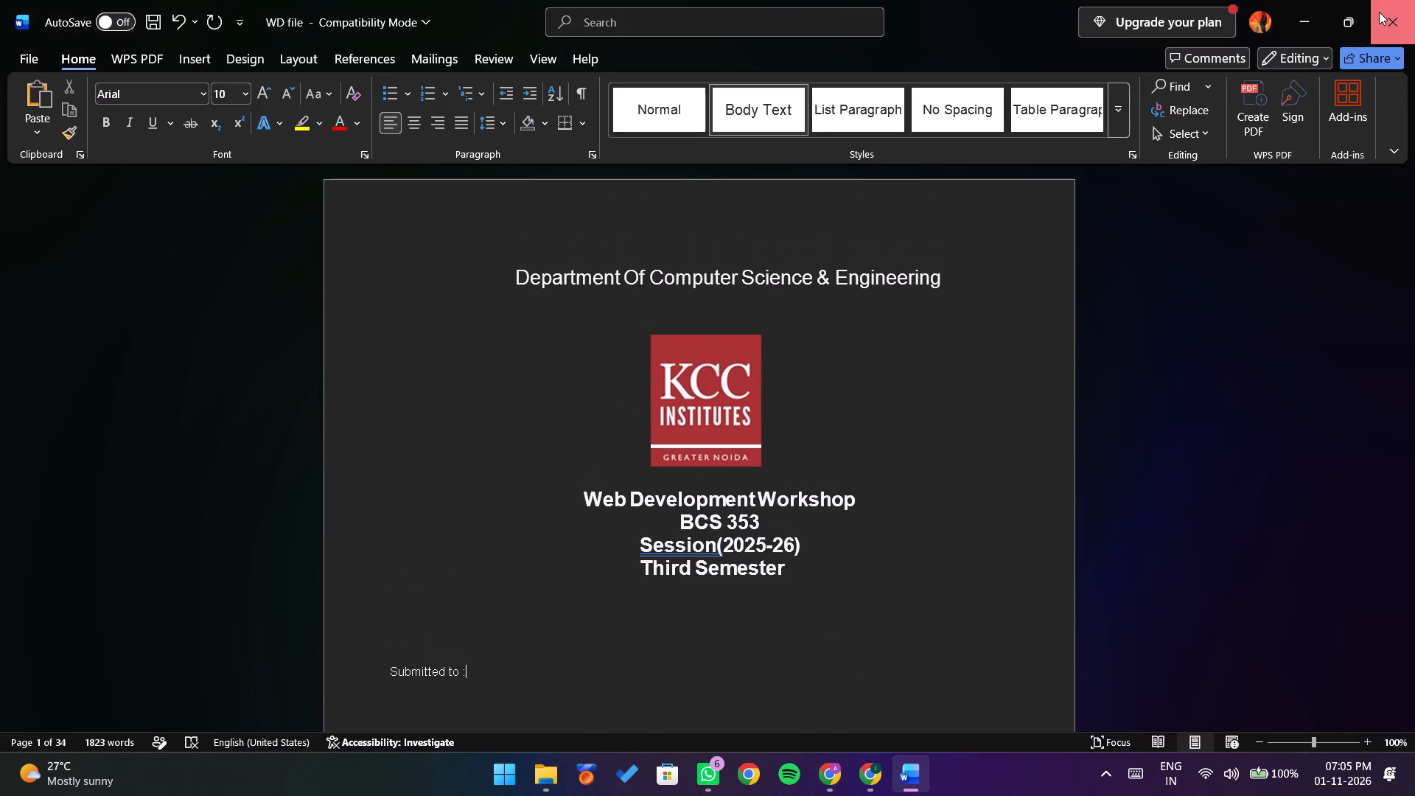
{"action": "left_click", "coordinate": [1049, 503]}
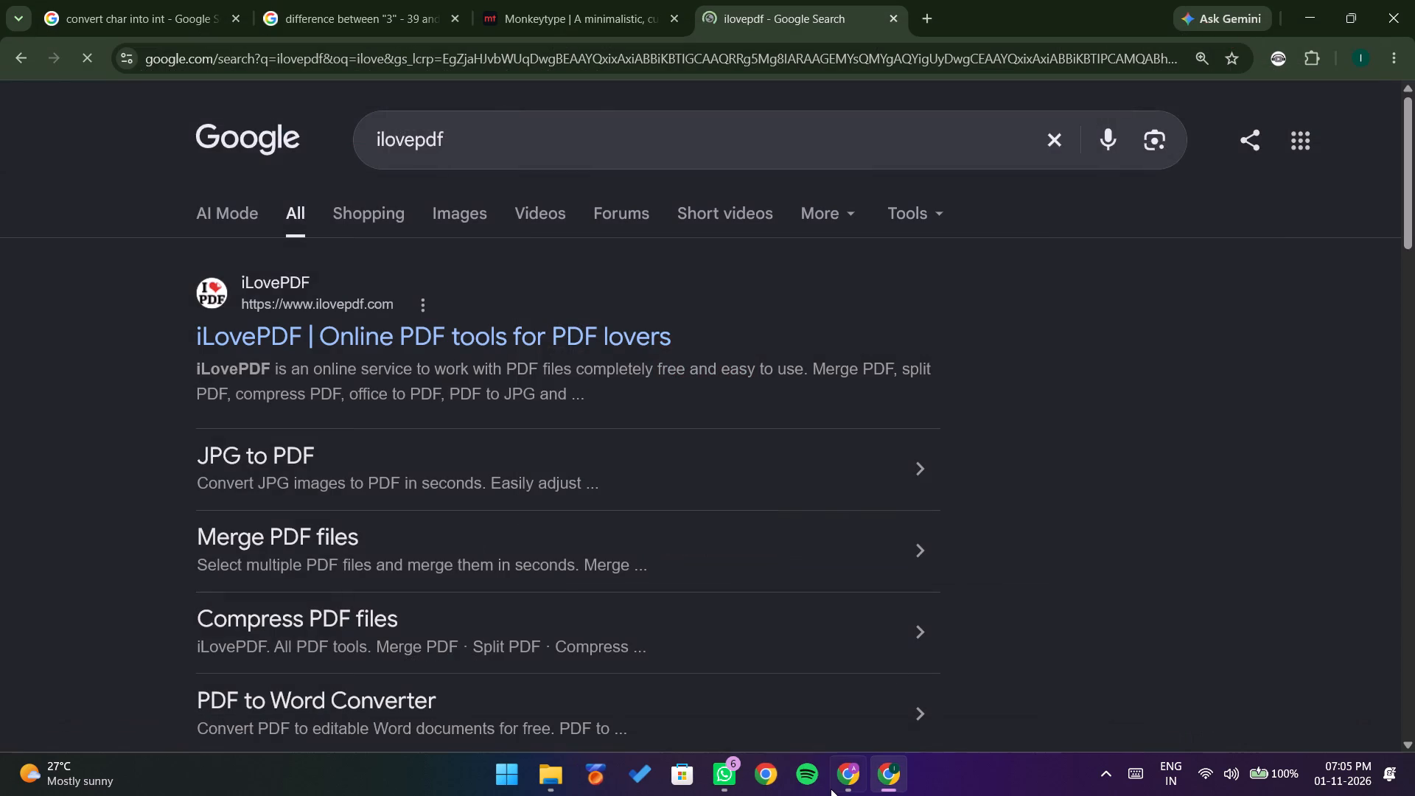
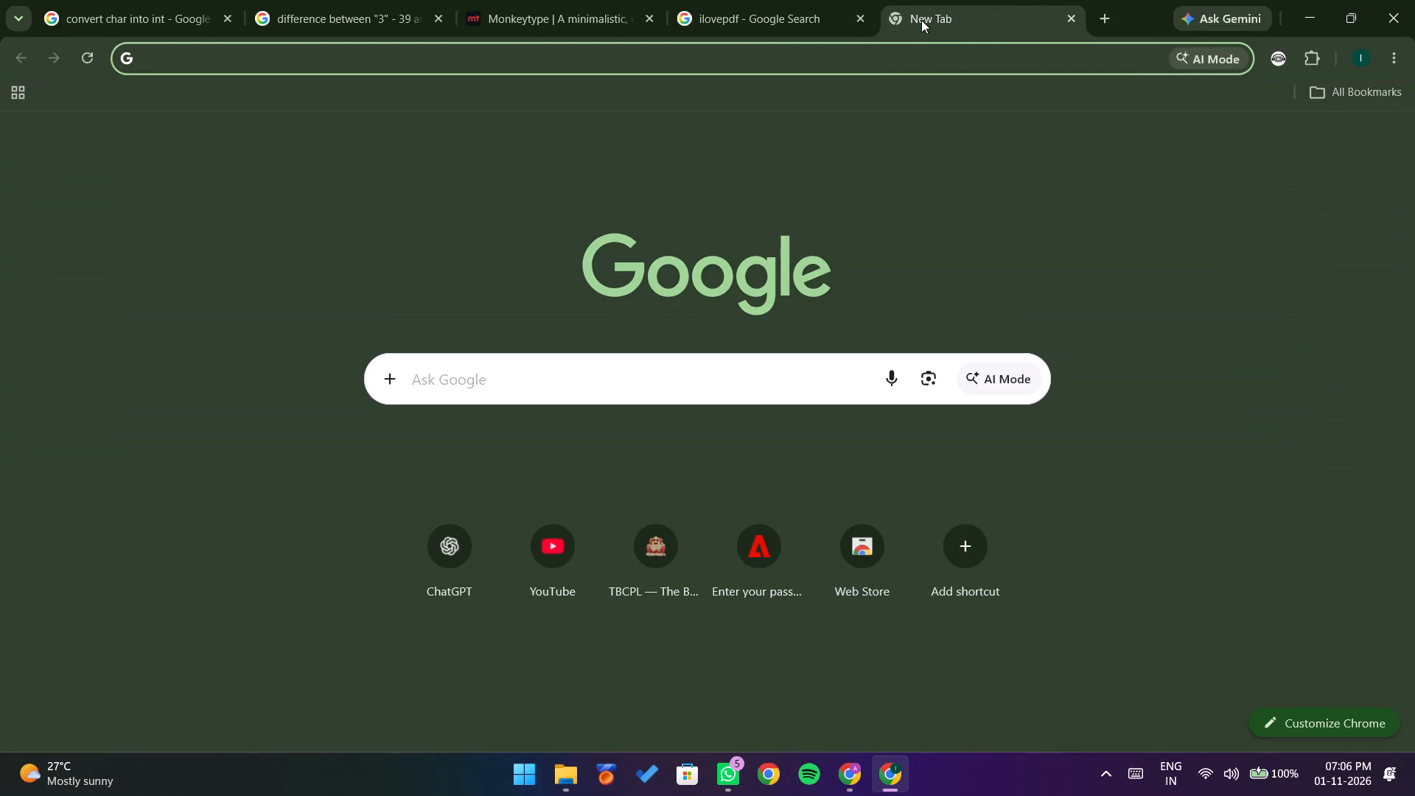
Search the web for ilovepdf in the new tab and open the iLovePDF website.
{"action": "key", "text": "o"}
{"action": "key", "text": "BackSpace"}
{"action": "key", "text": "BackSpace"}
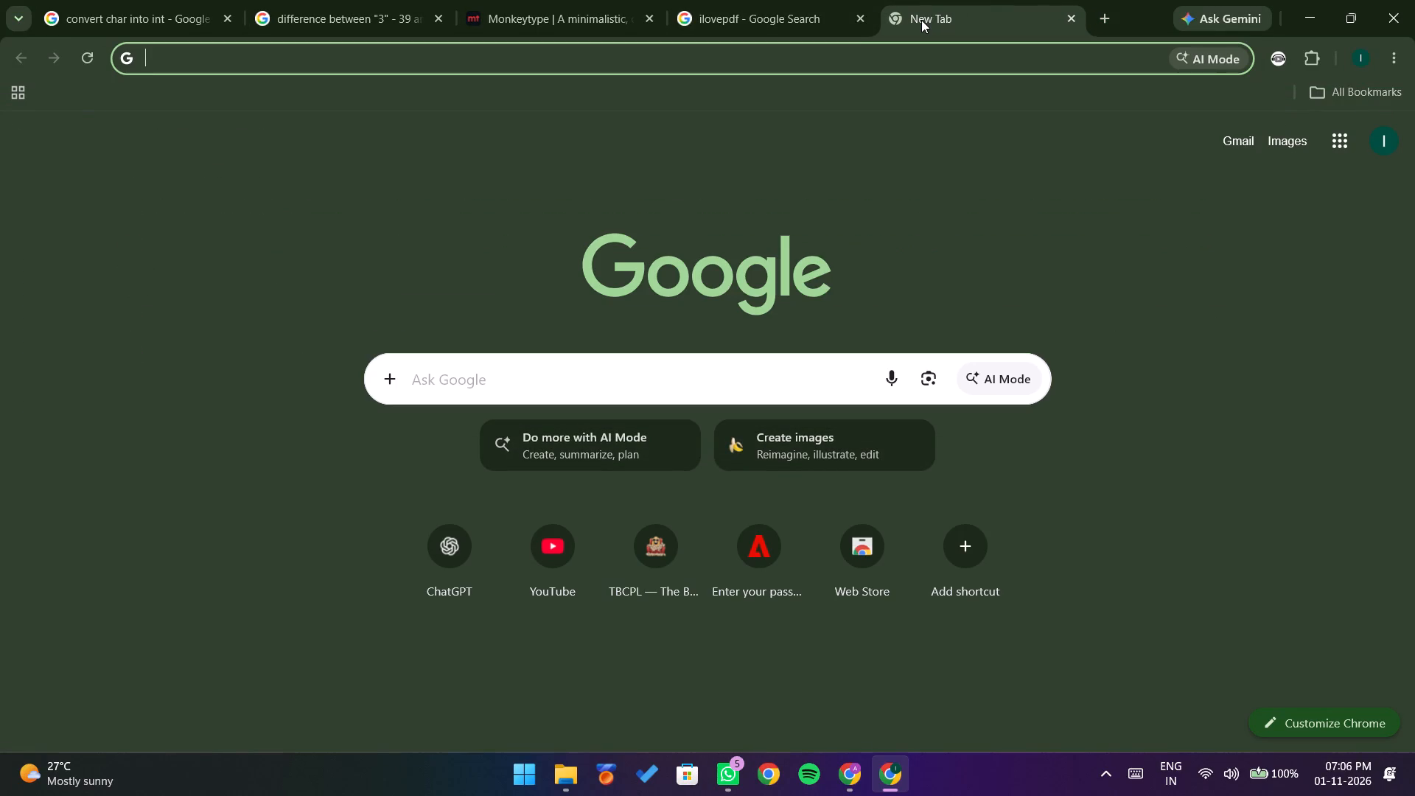
{"action": "type", "text": "ilove"}
{"action": "type", "text": "pd"}
{"action": "key", "text": "f"}
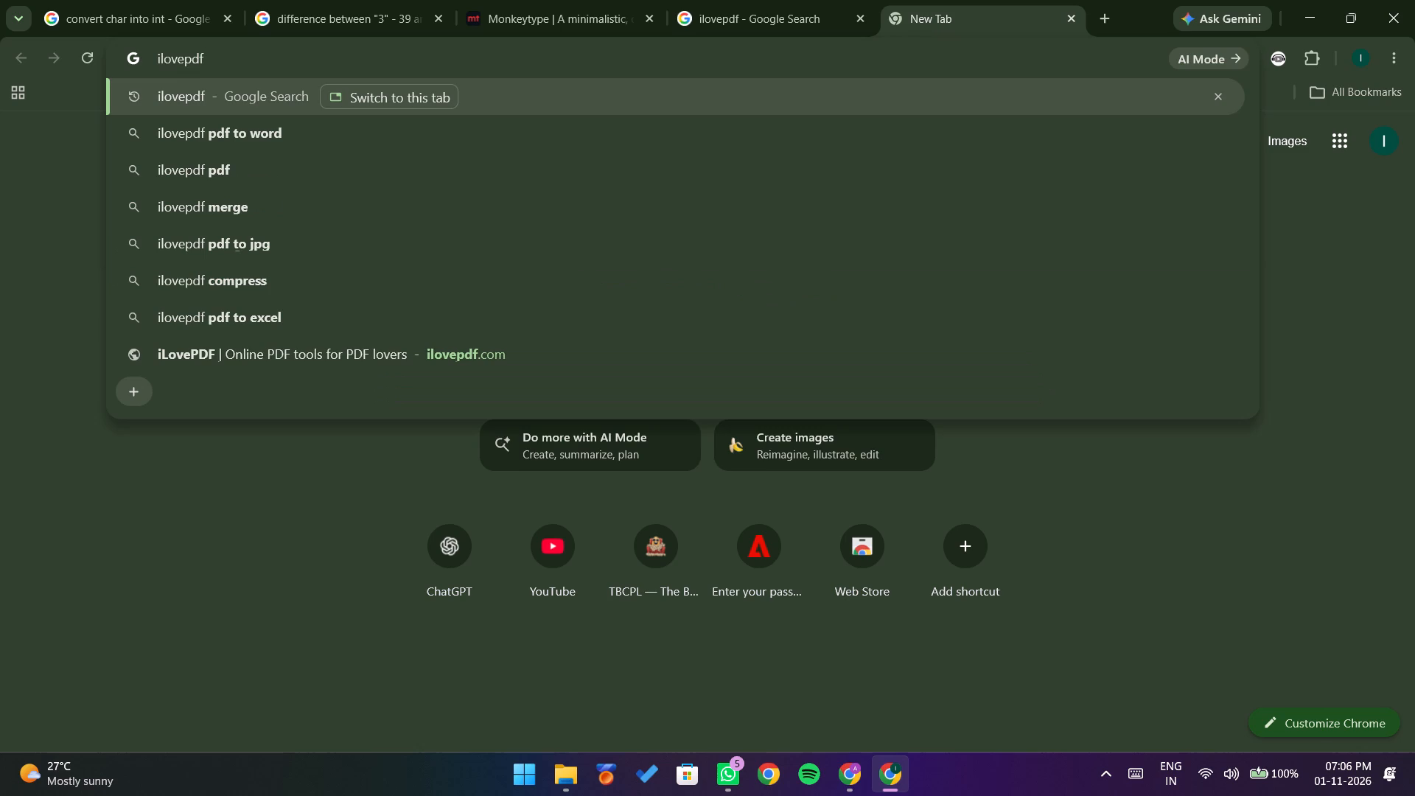
{"action": "key", "text": "Return"}
{"action": "left_click", "coordinate": [545, 338]}
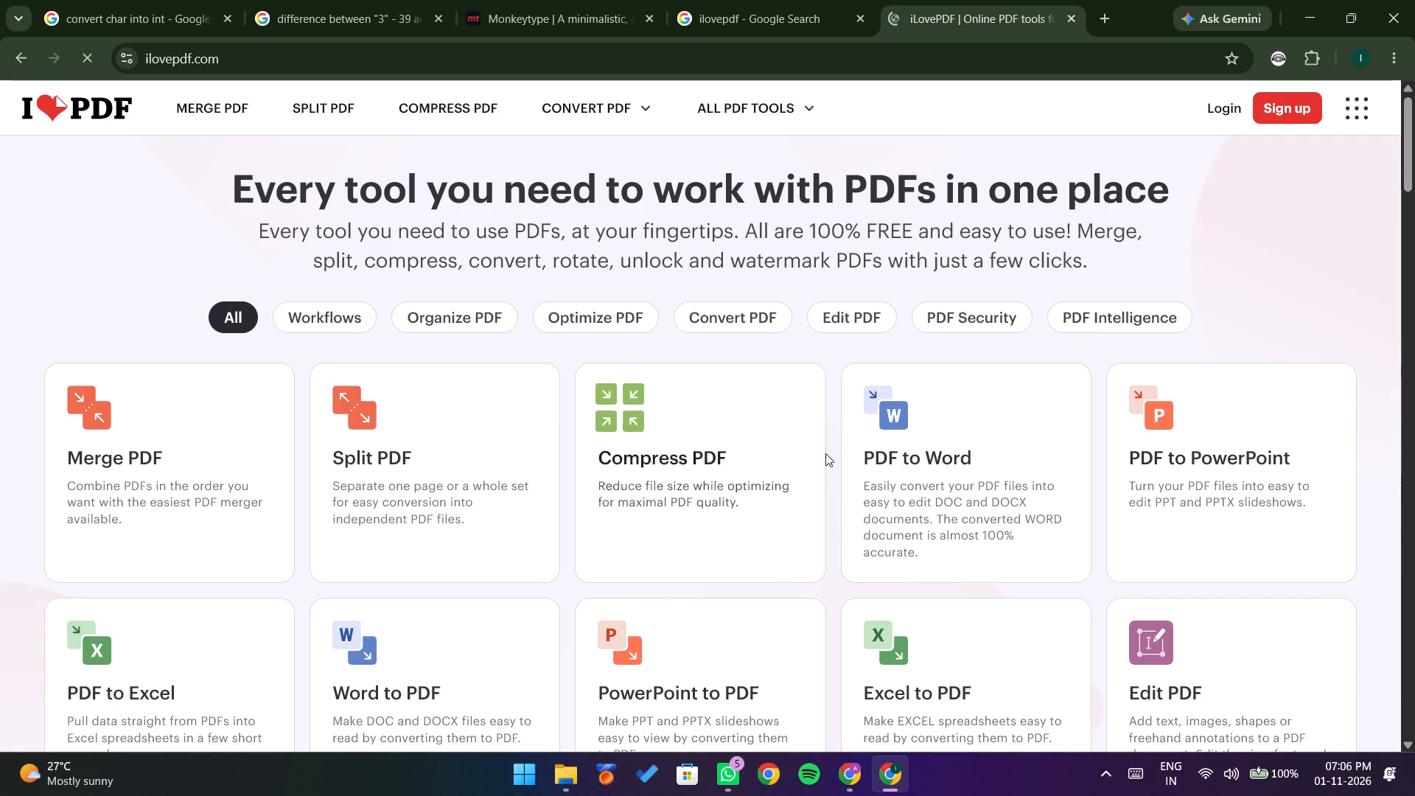
Open iLovePDF's PDF to Word converter.
{"action": "scroll", "coordinate": [826, 455], "scroll_direction": "down", "scroll_amount": 2}
{"action": "left_click", "coordinate": [904, 349]}
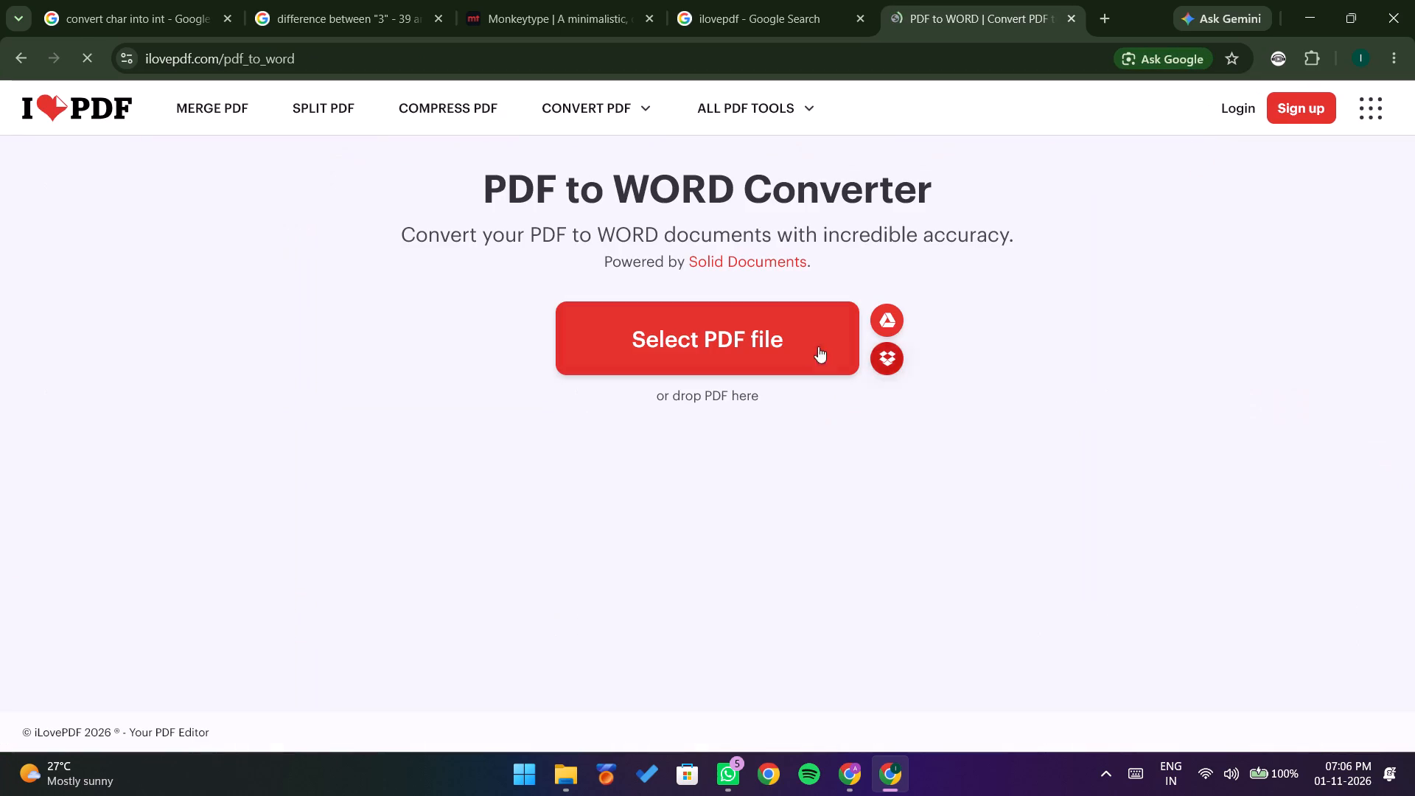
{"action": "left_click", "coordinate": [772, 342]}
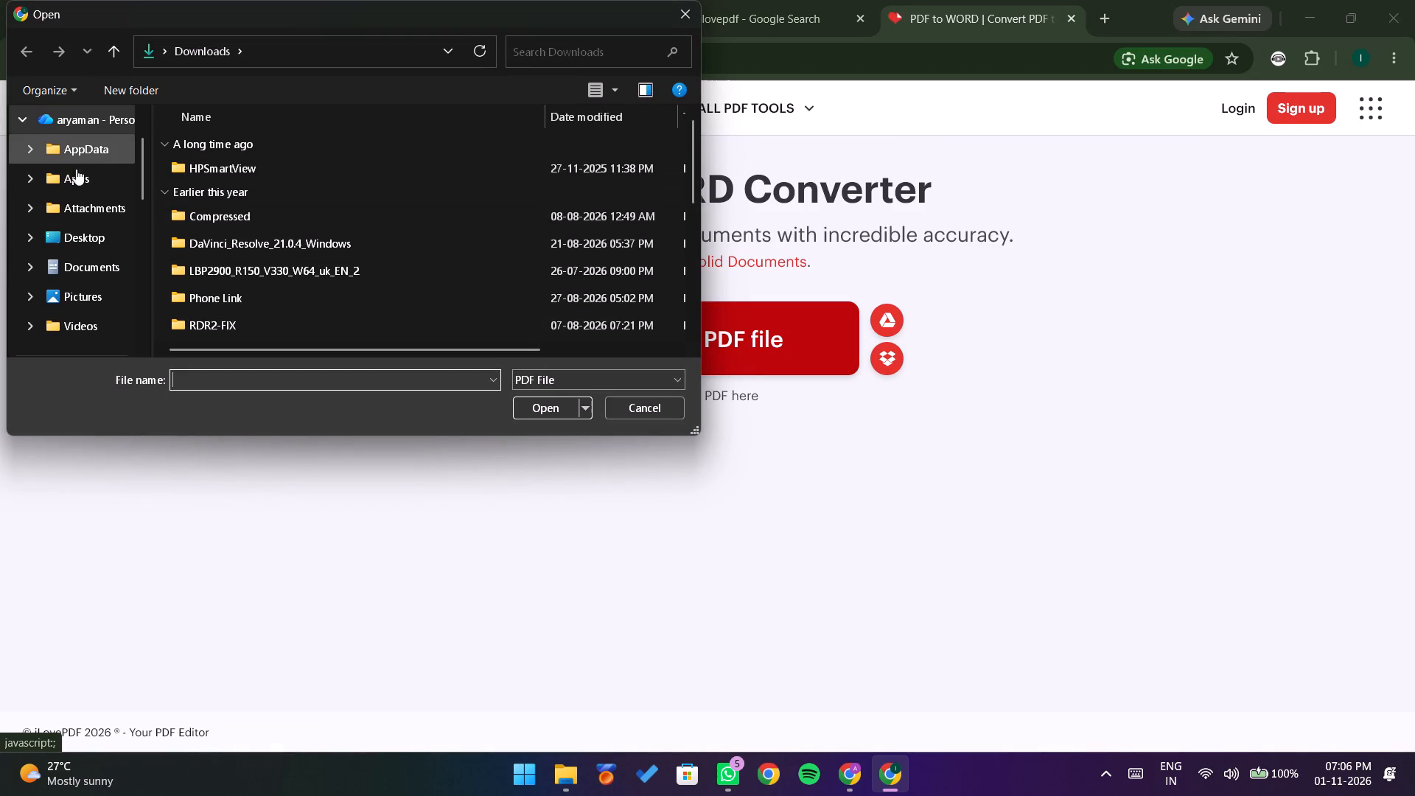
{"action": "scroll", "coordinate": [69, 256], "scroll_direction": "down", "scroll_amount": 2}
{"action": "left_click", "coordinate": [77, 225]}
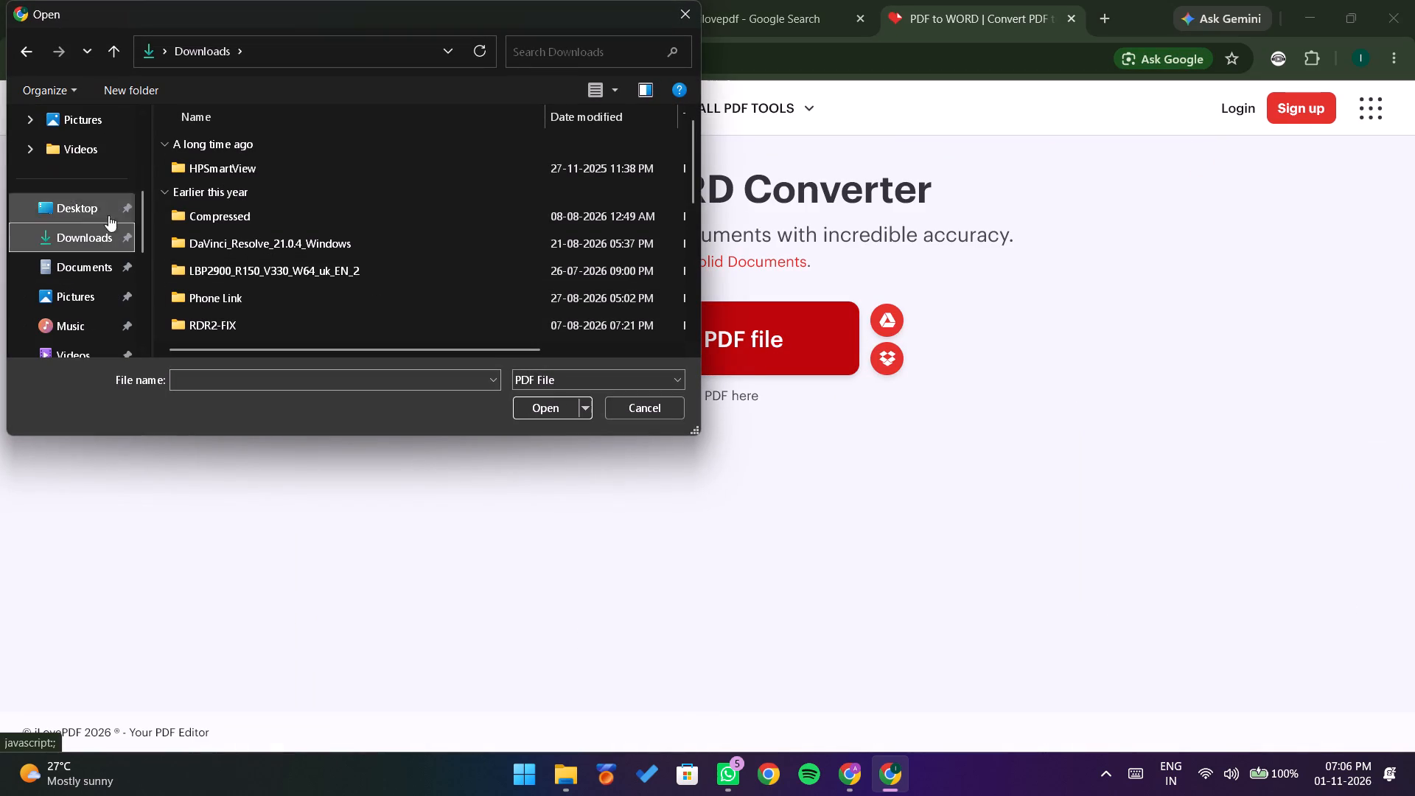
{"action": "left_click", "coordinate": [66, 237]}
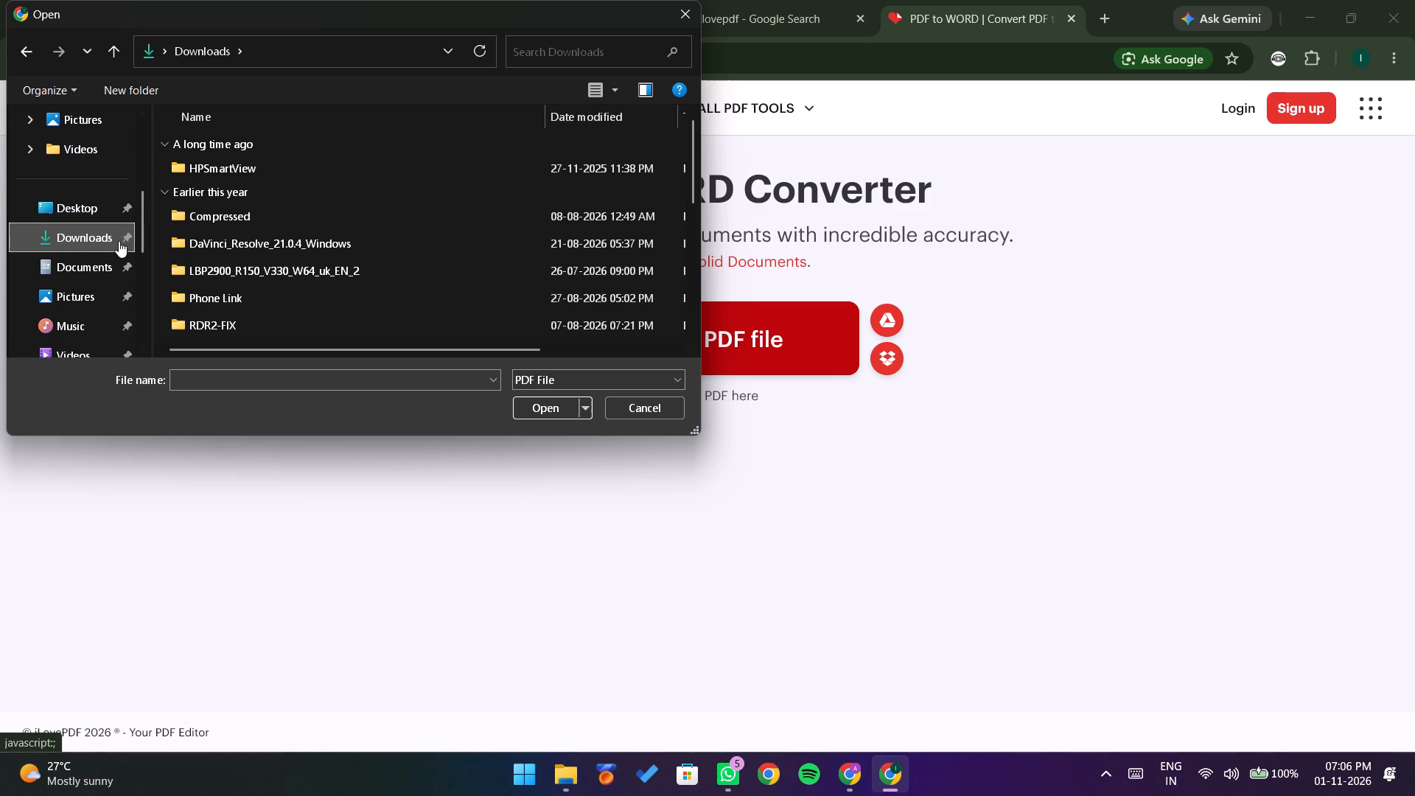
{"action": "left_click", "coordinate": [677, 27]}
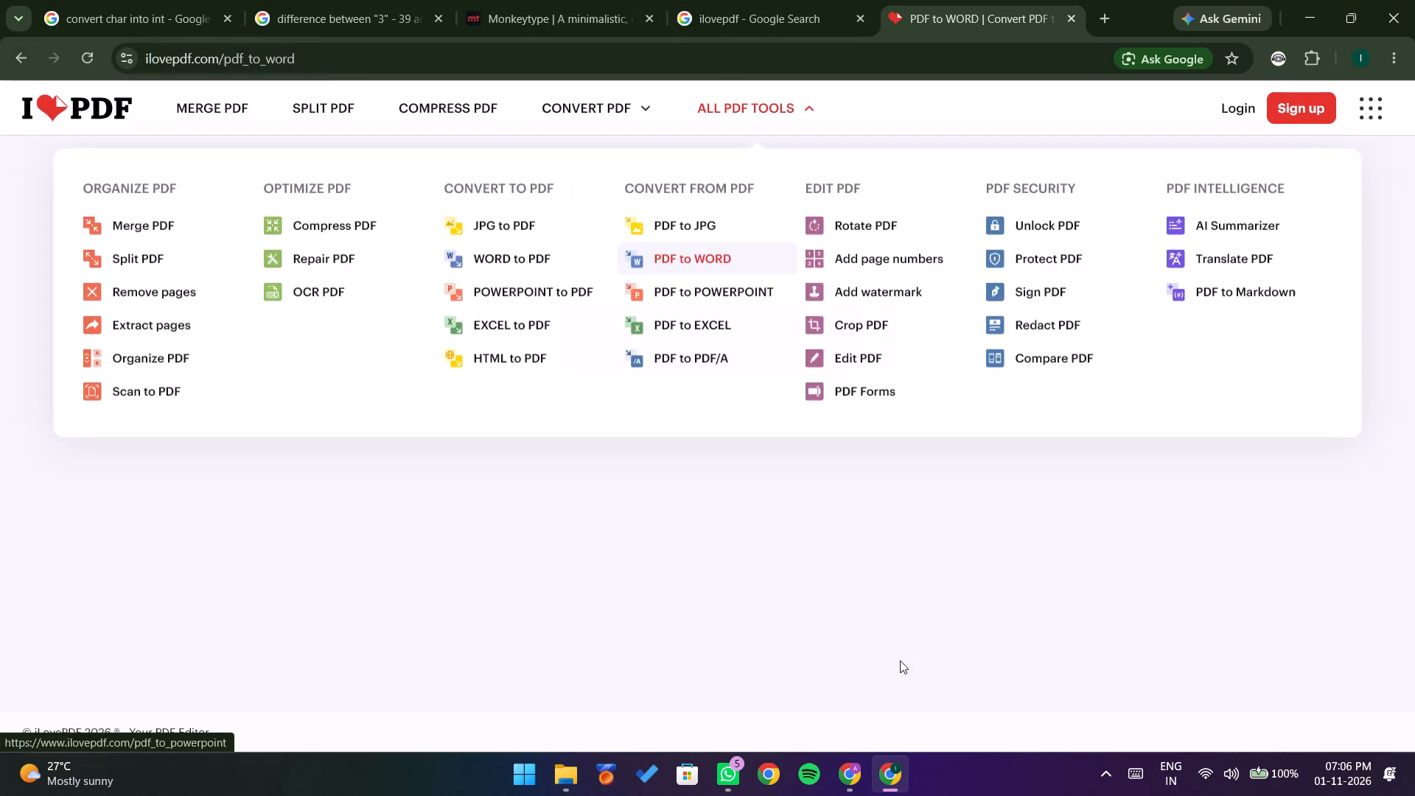
Start choosing a PDF to convert, check the Desktop folder and switch to the Downloads folder.
{"action": "scroll", "coordinate": [752, 606], "scroll_direction": "up", "scroll_amount": 1}
{"action": "left_click", "coordinate": [694, 366]}
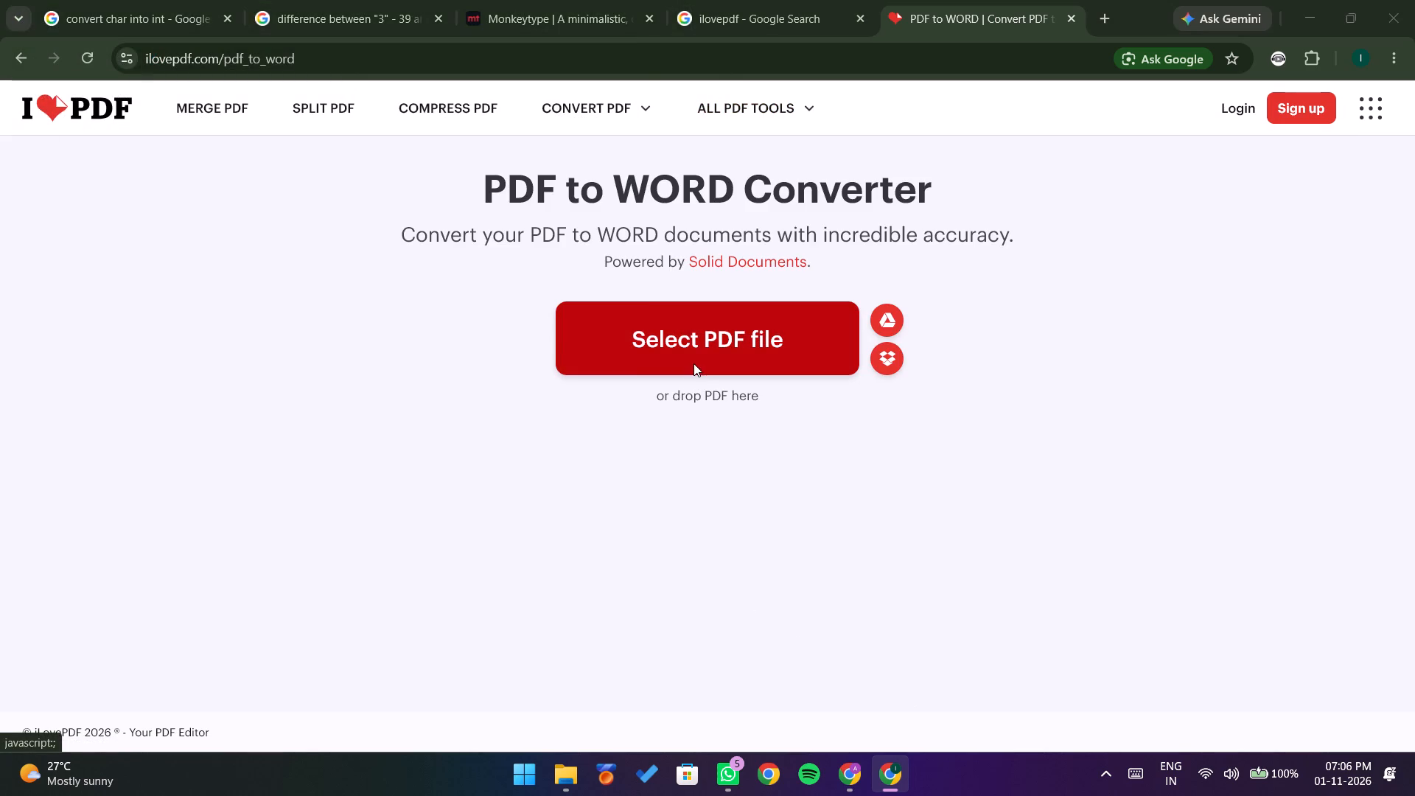
{"action": "left_click", "coordinate": [83, 242]}
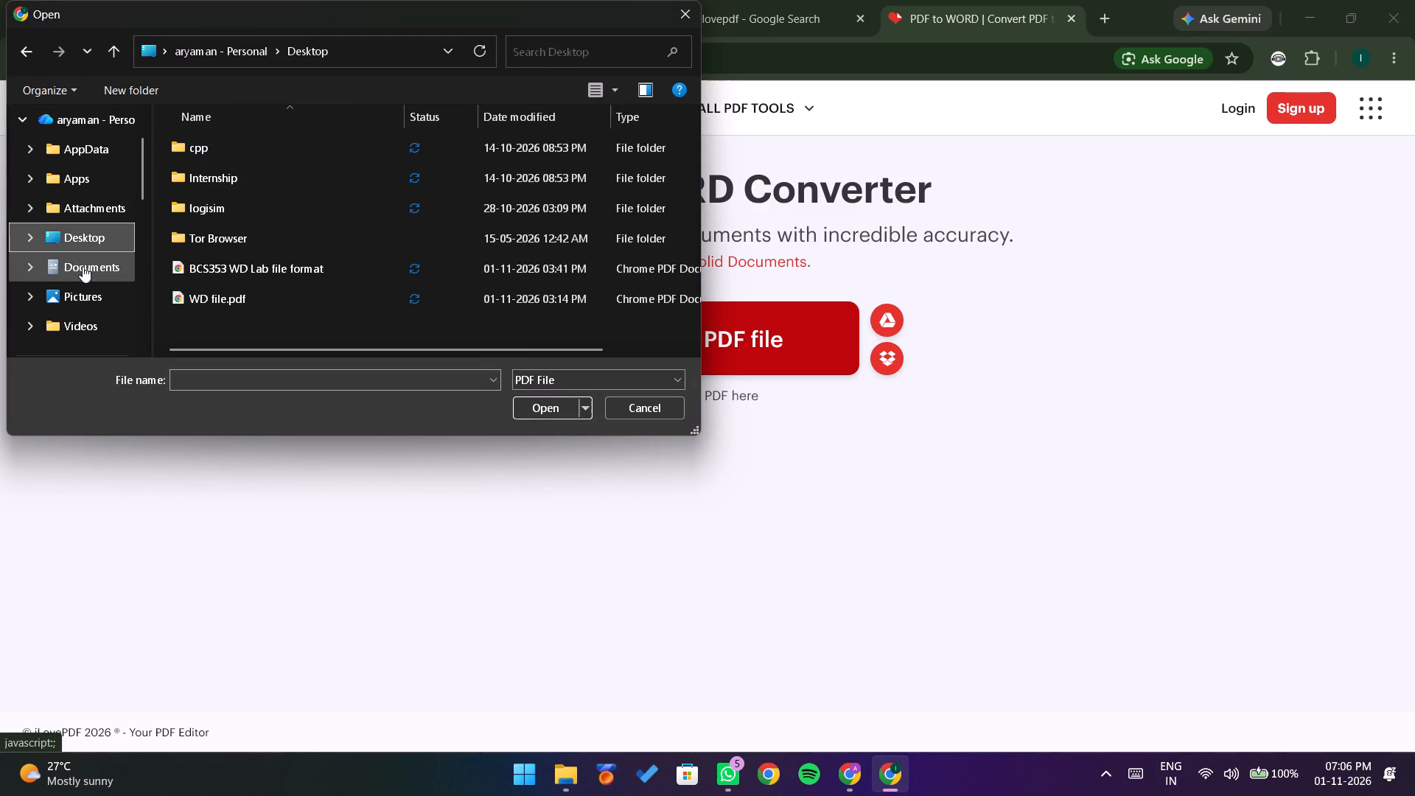
{"action": "scroll", "coordinate": [88, 158], "scroll_direction": "up", "scroll_amount": 3}
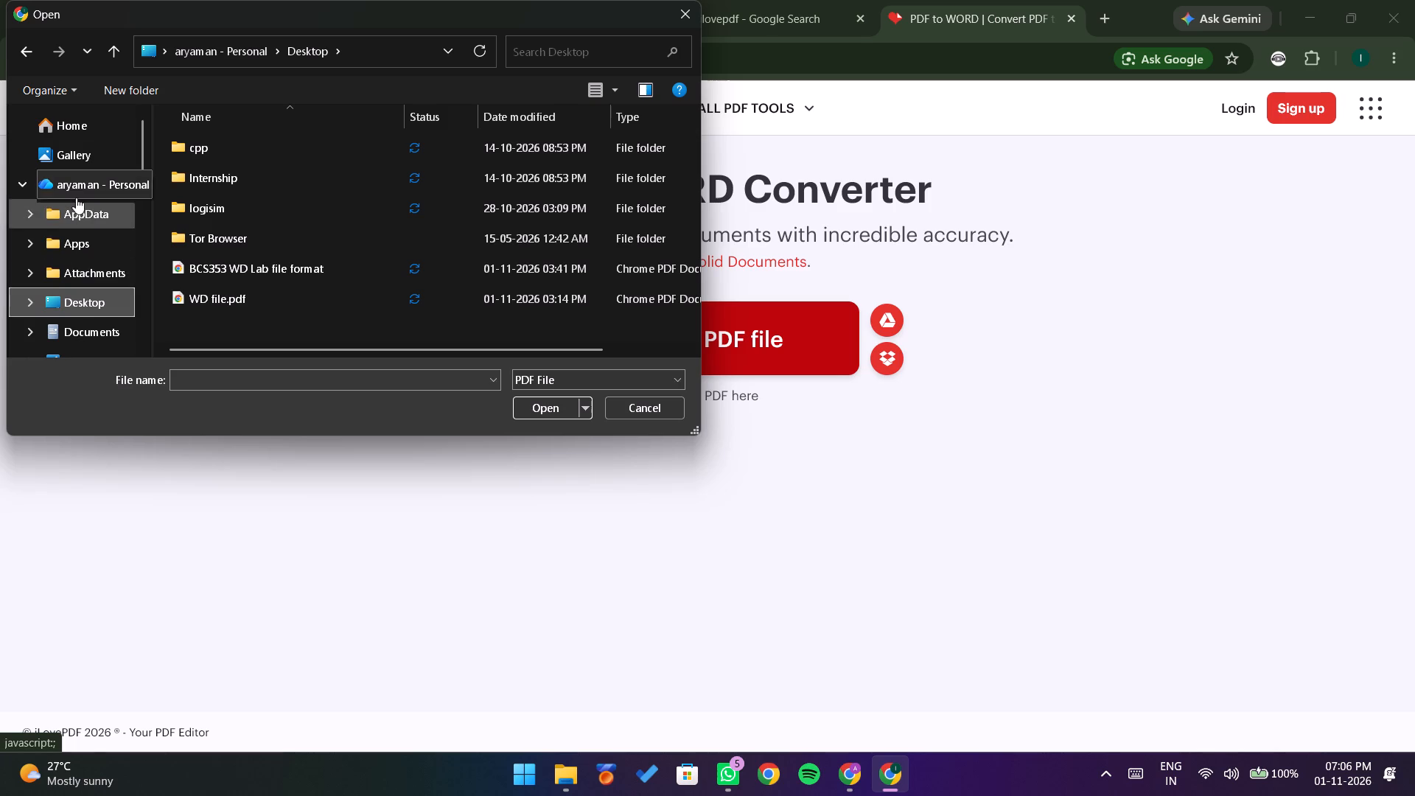
{"action": "scroll", "coordinate": [77, 238], "scroll_direction": "down", "scroll_amount": 3}
{"action": "left_click", "coordinate": [75, 208]}
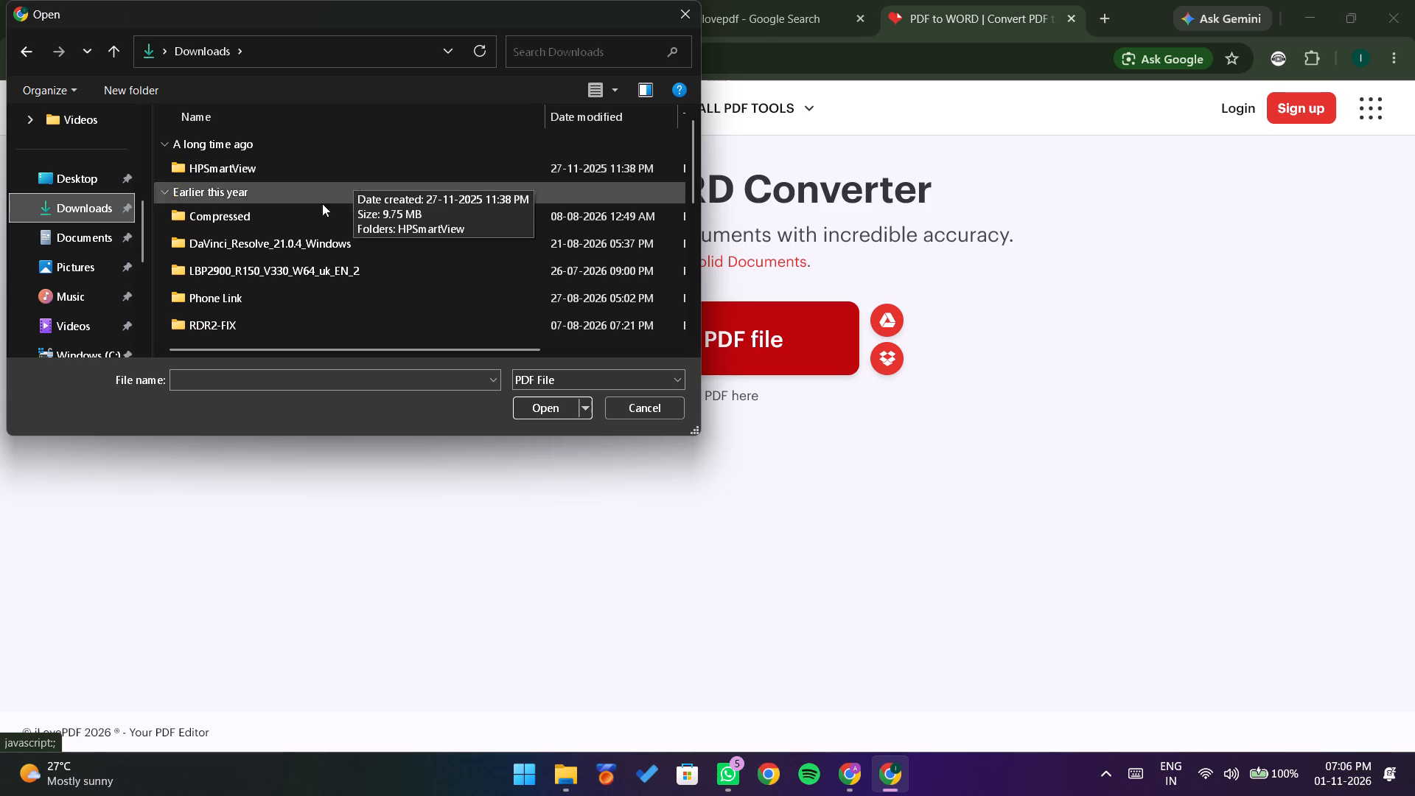
Look through the date-grouped contents of the Downloads folder for the PDF file to convert.
{"action": "scroll", "coordinate": [310, 214], "scroll_direction": "down", "scroll_amount": 1}
{"action": "scroll", "coordinate": [257, 312], "scroll_direction": "up", "scroll_amount": 2}
{"action": "scroll", "coordinate": [164, 159], "scroll_direction": "up", "scroll_amount": 3}
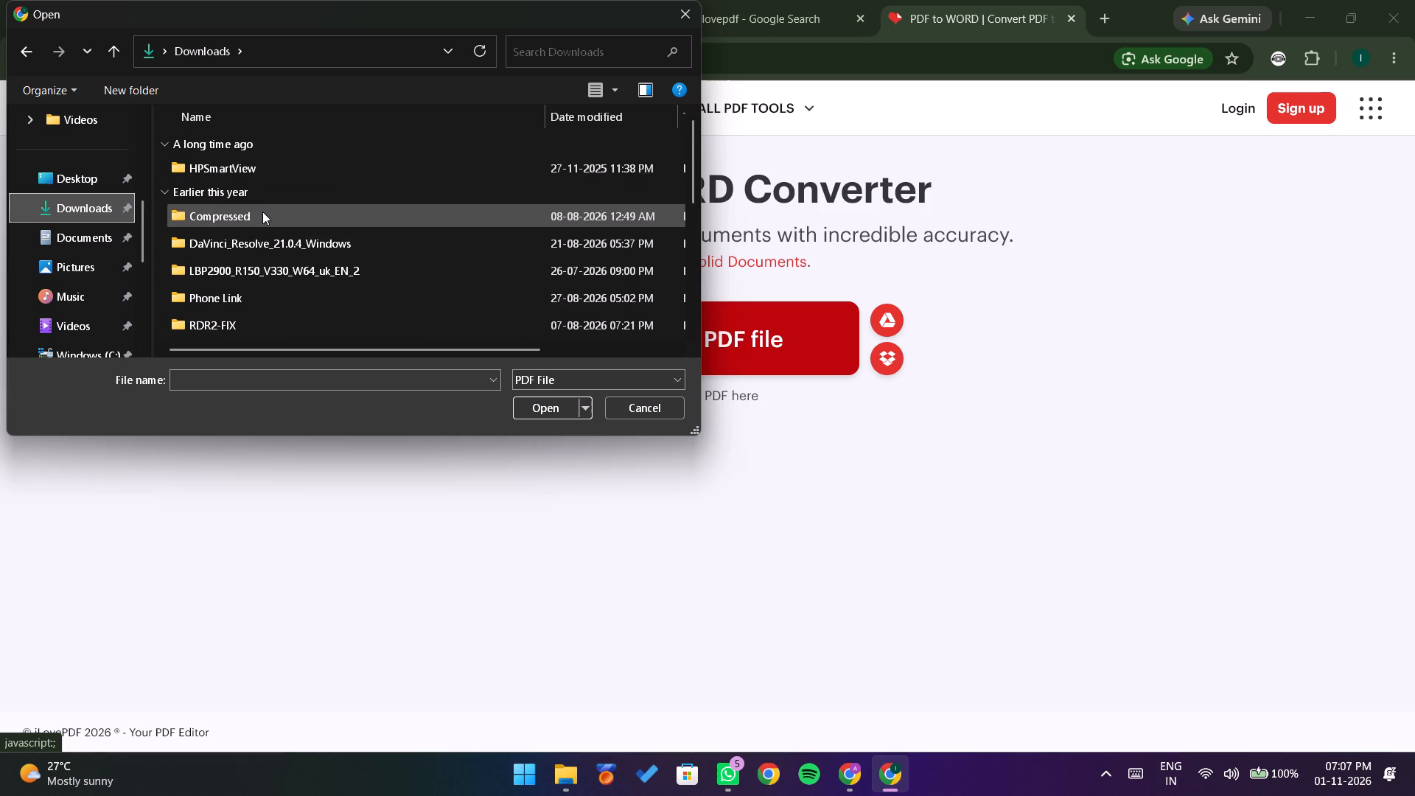
{"action": "left_click", "coordinate": [164, 146]}
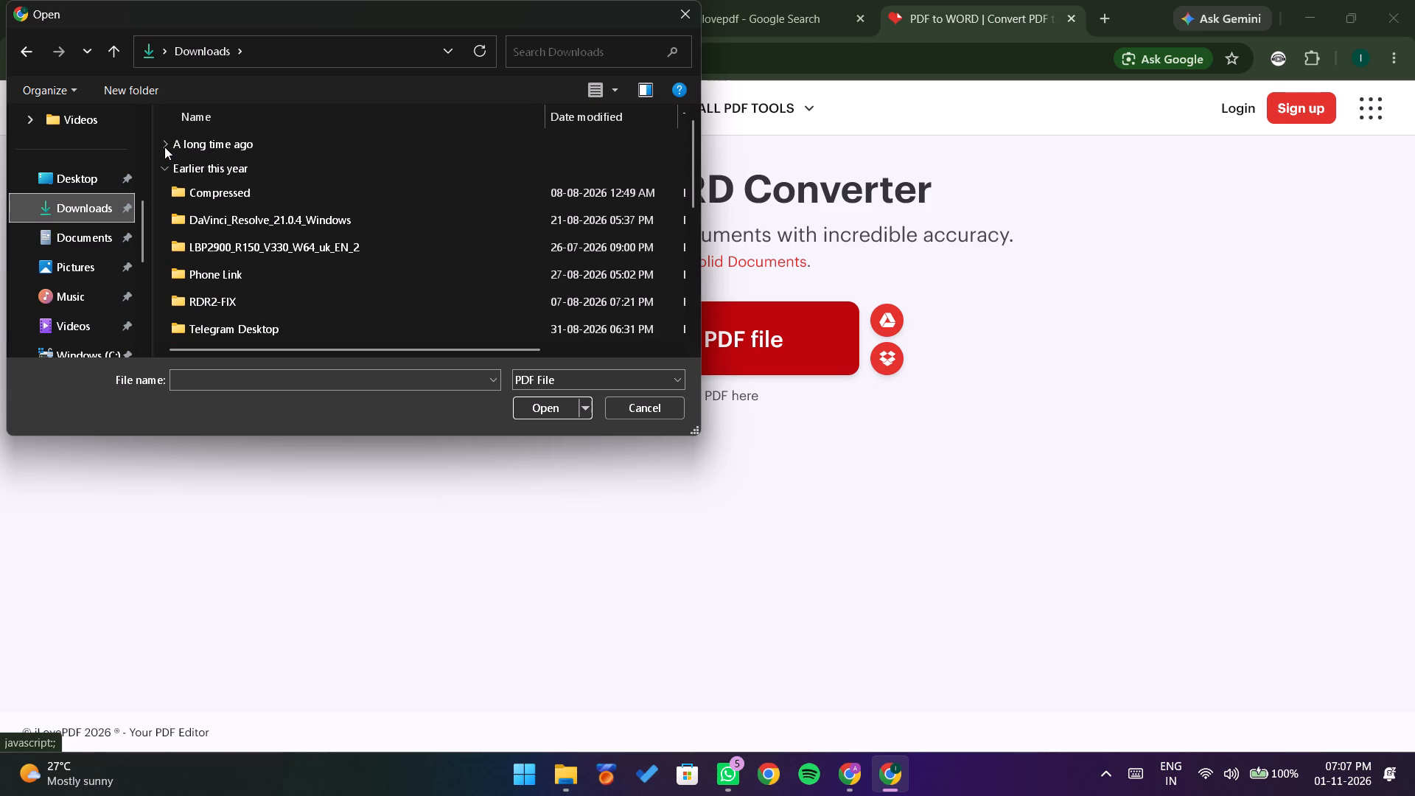
{"action": "left_click", "coordinate": [164, 147]}
{"action": "double_click", "coordinate": [164, 187]}
{"action": "left_click", "coordinate": [165, 144]}
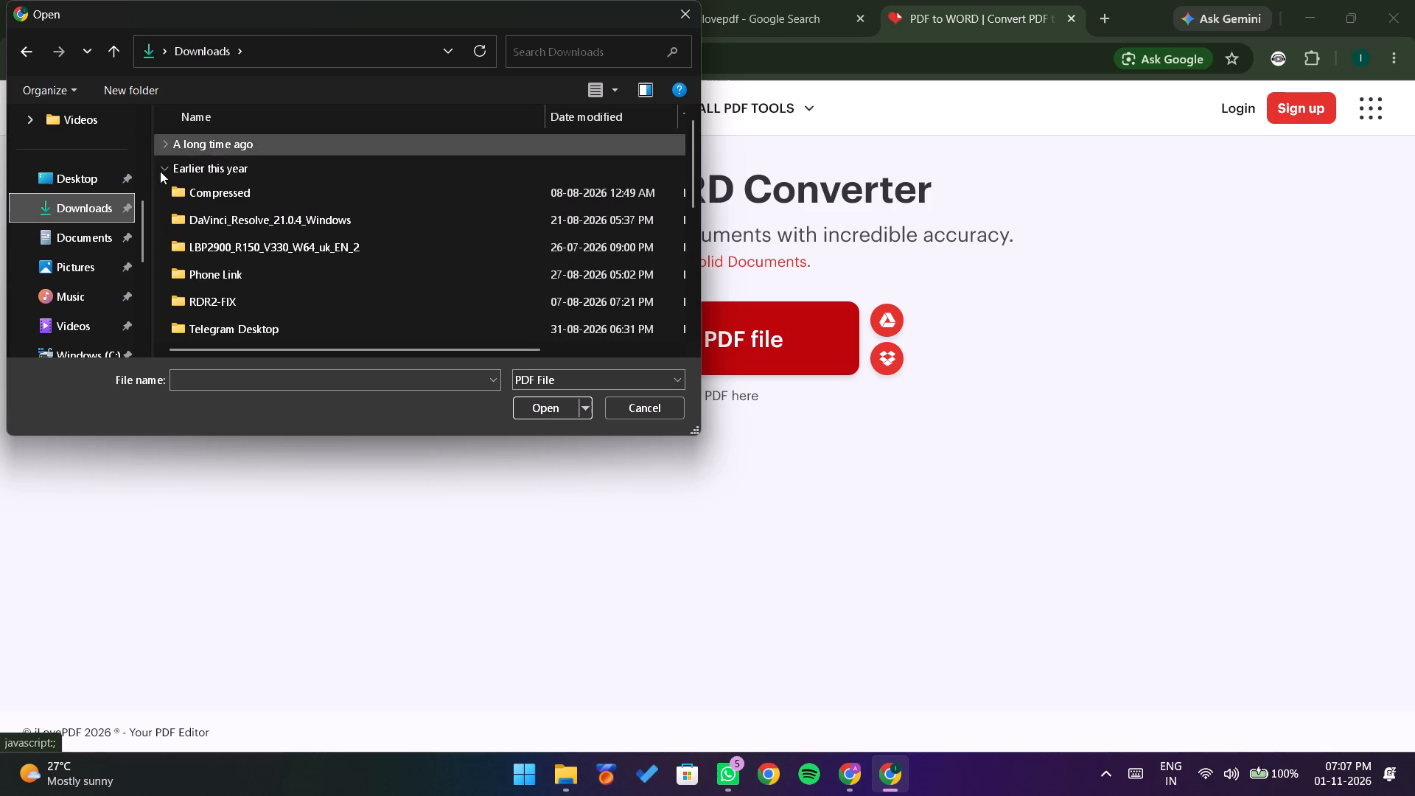
{"action": "left_click", "coordinate": [162, 141]}
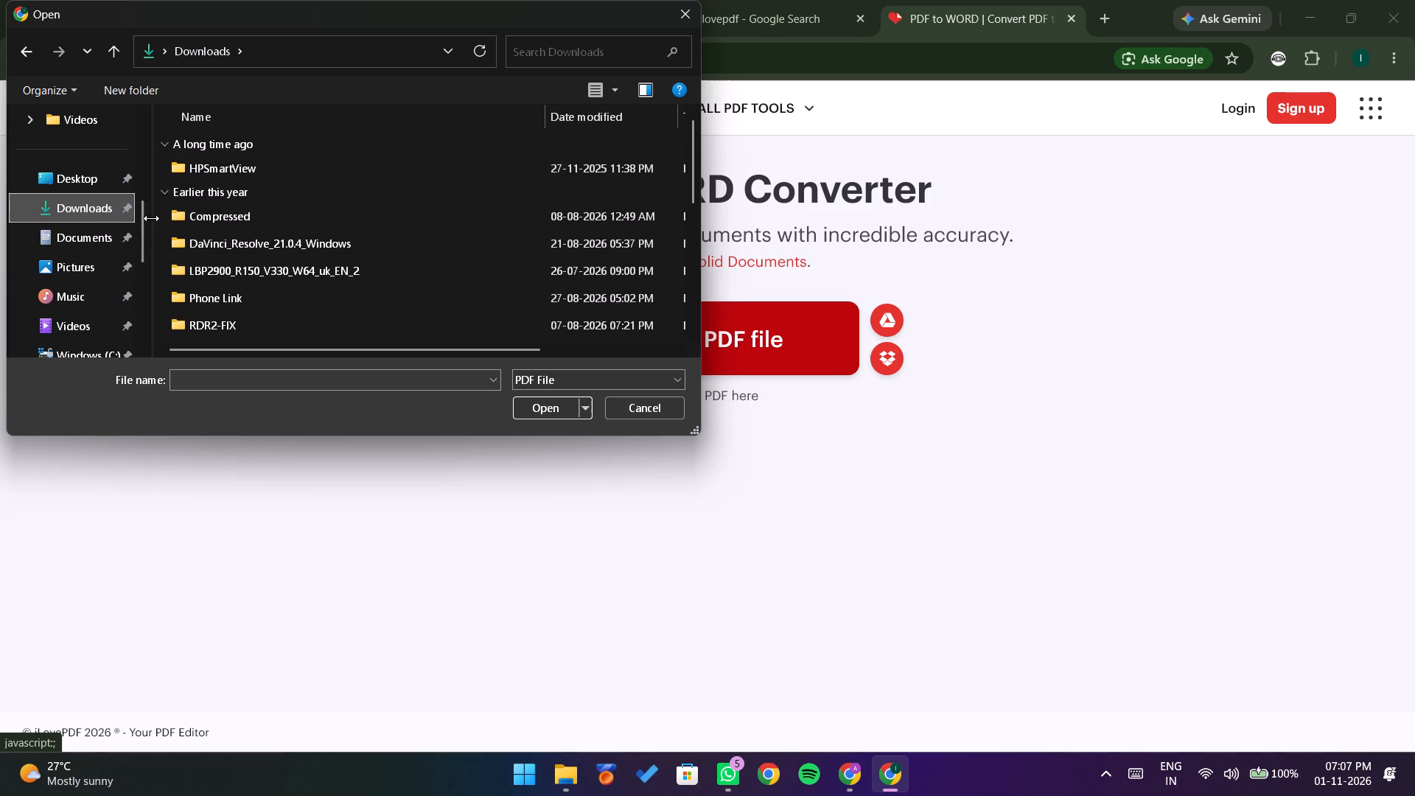
{"action": "scroll", "coordinate": [192, 209], "scroll_direction": "down", "scroll_amount": 1}
{"action": "scroll", "coordinate": [186, 211], "scroll_direction": "up", "scroll_amount": 3}
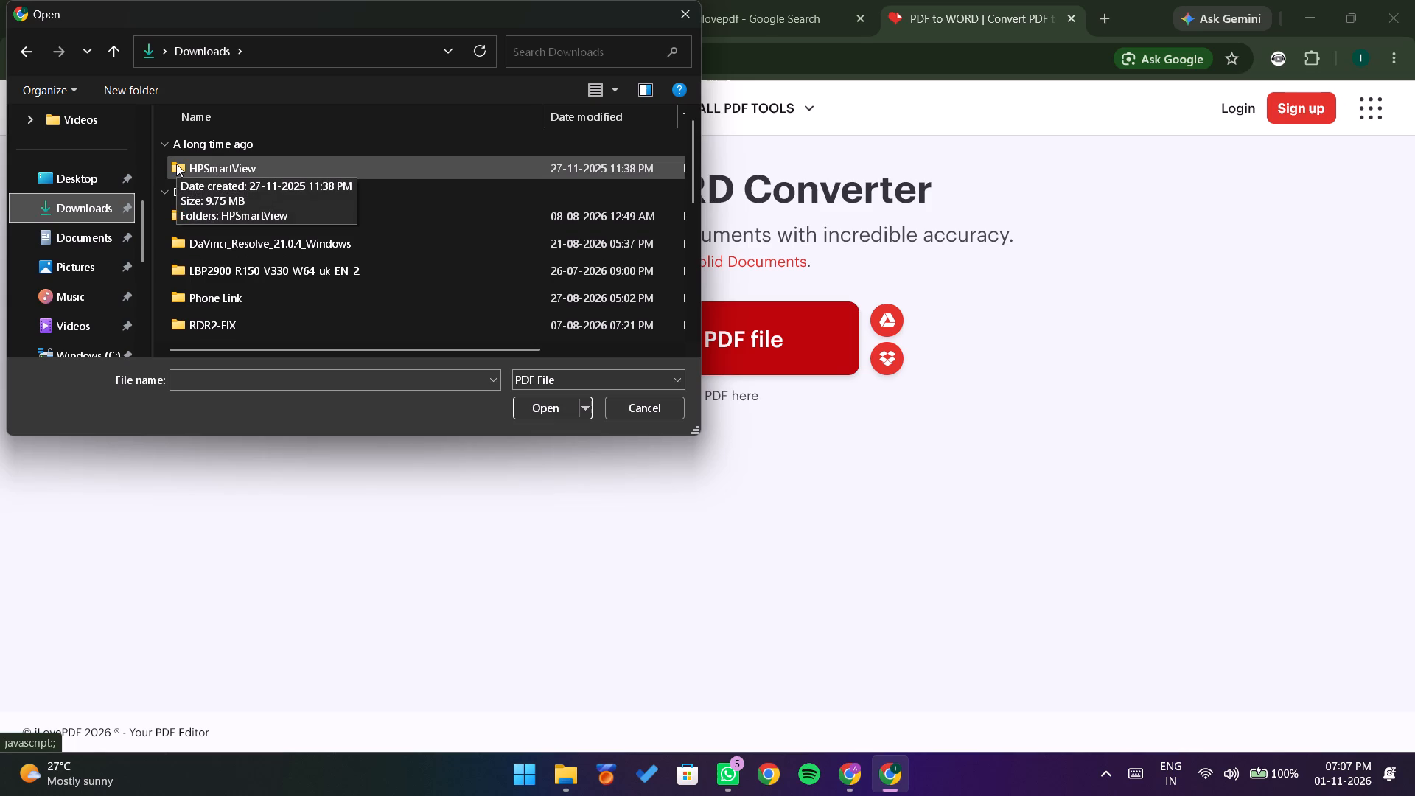
{"action": "scroll", "coordinate": [103, 241], "scroll_direction": "up", "scroll_amount": 1}
{"action": "scroll", "coordinate": [103, 241], "scroll_direction": "down", "scroll_amount": 1}
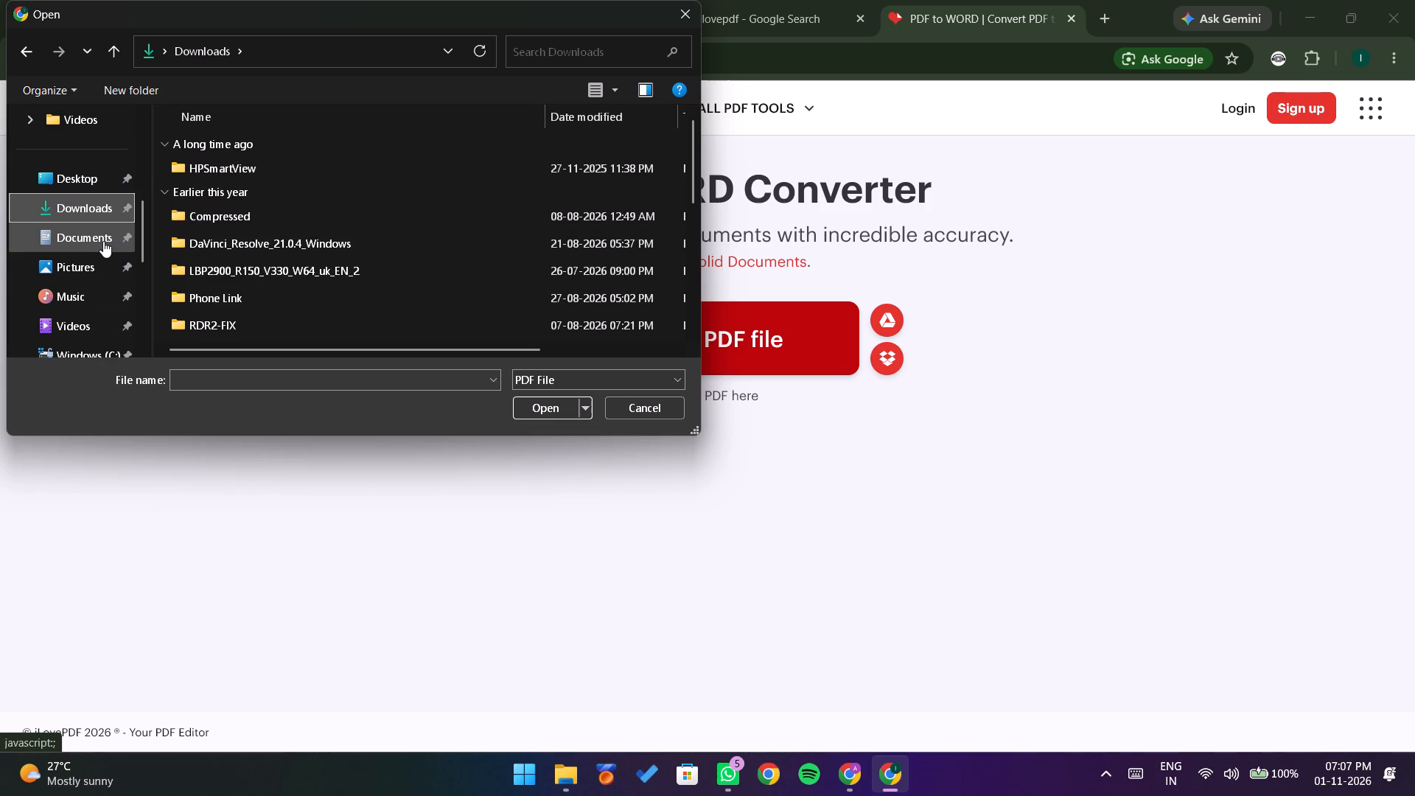
{"action": "scroll", "coordinate": [209, 192], "scroll_direction": "down", "scroll_amount": 2}
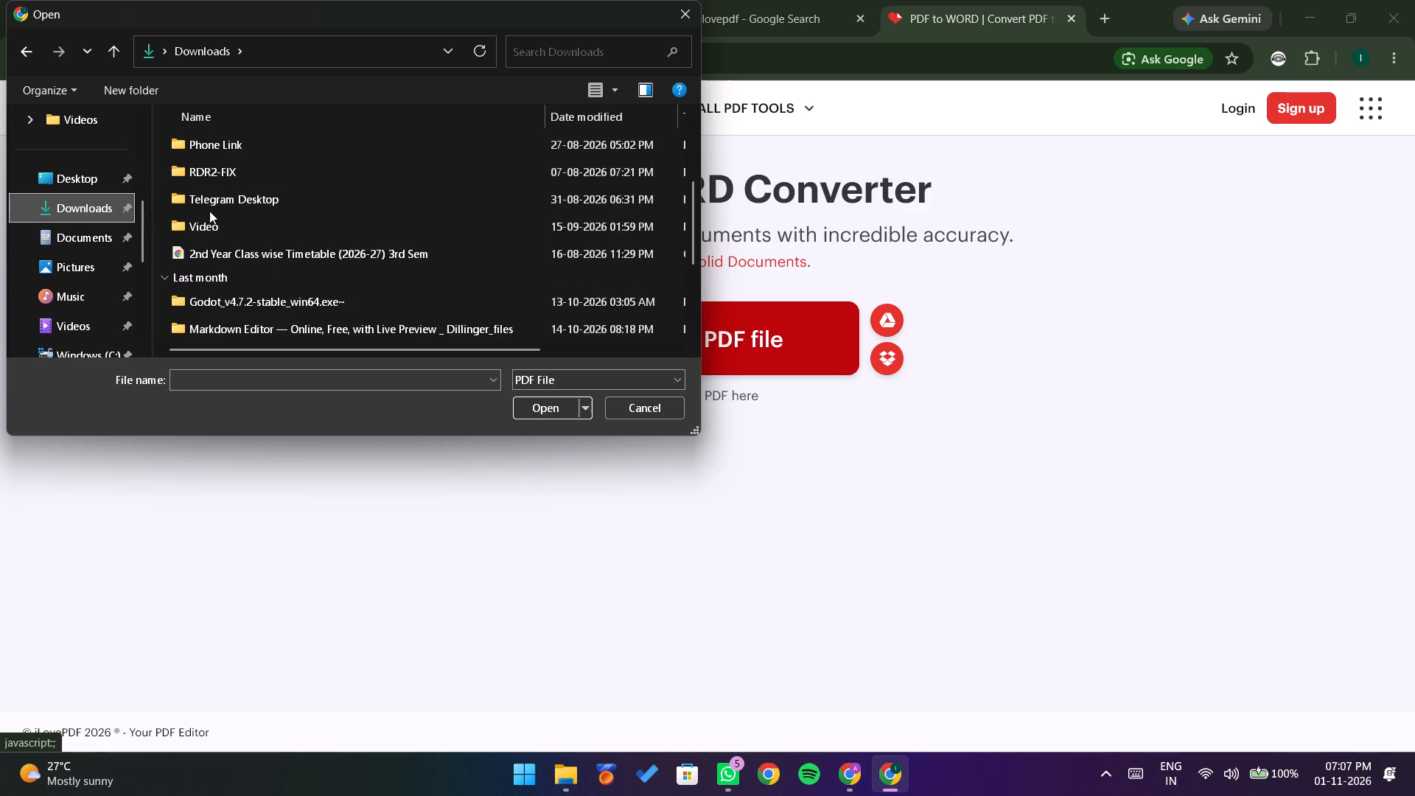
{"action": "scroll", "coordinate": [209, 211], "scroll_direction": "up", "scroll_amount": 2}
{"action": "scroll", "coordinate": [209, 211], "scroll_direction": "down", "scroll_amount": 2}
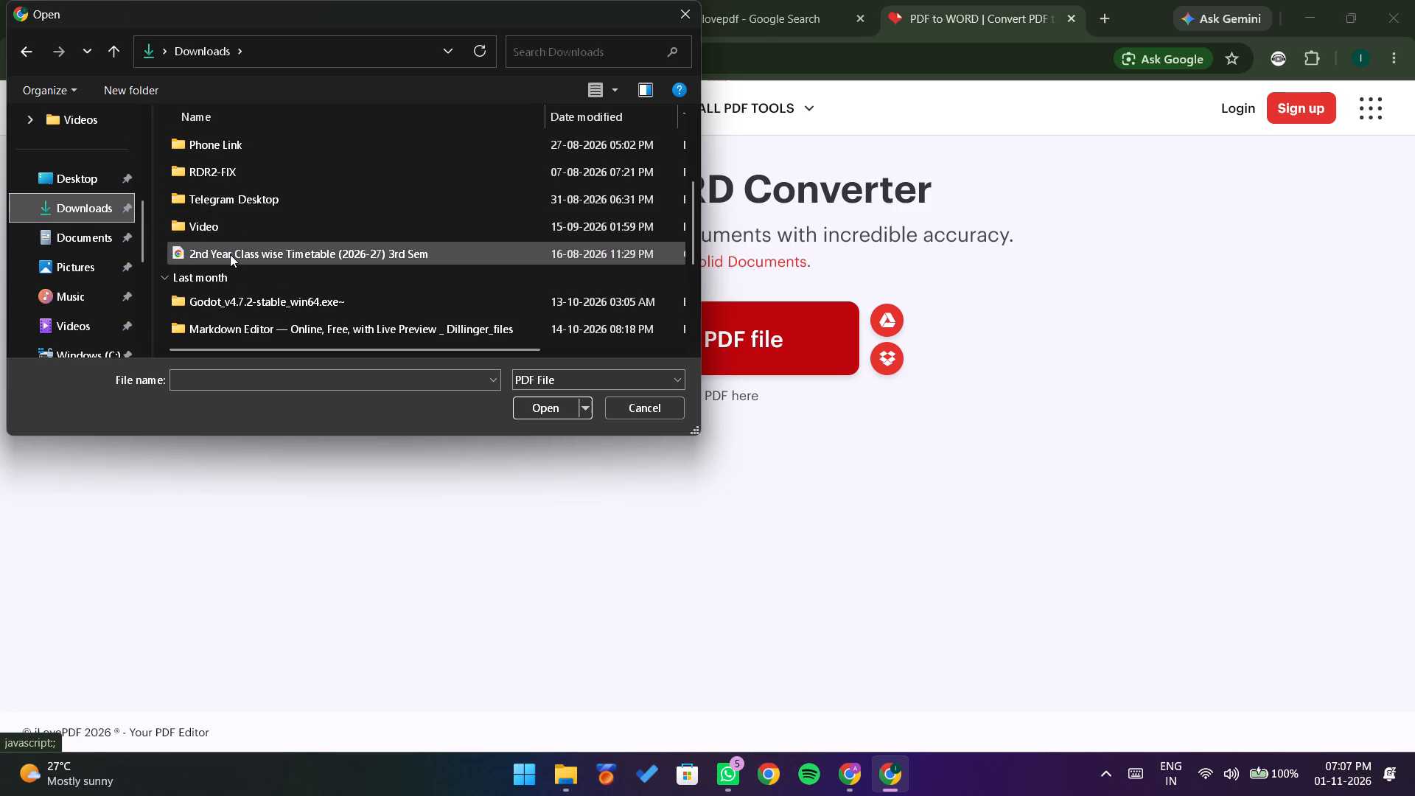
{"action": "scroll", "coordinate": [243, 257], "scroll_direction": "up", "scroll_amount": 2}
{"action": "scroll", "coordinate": [243, 257], "scroll_direction": "down", "scroll_amount": 2}
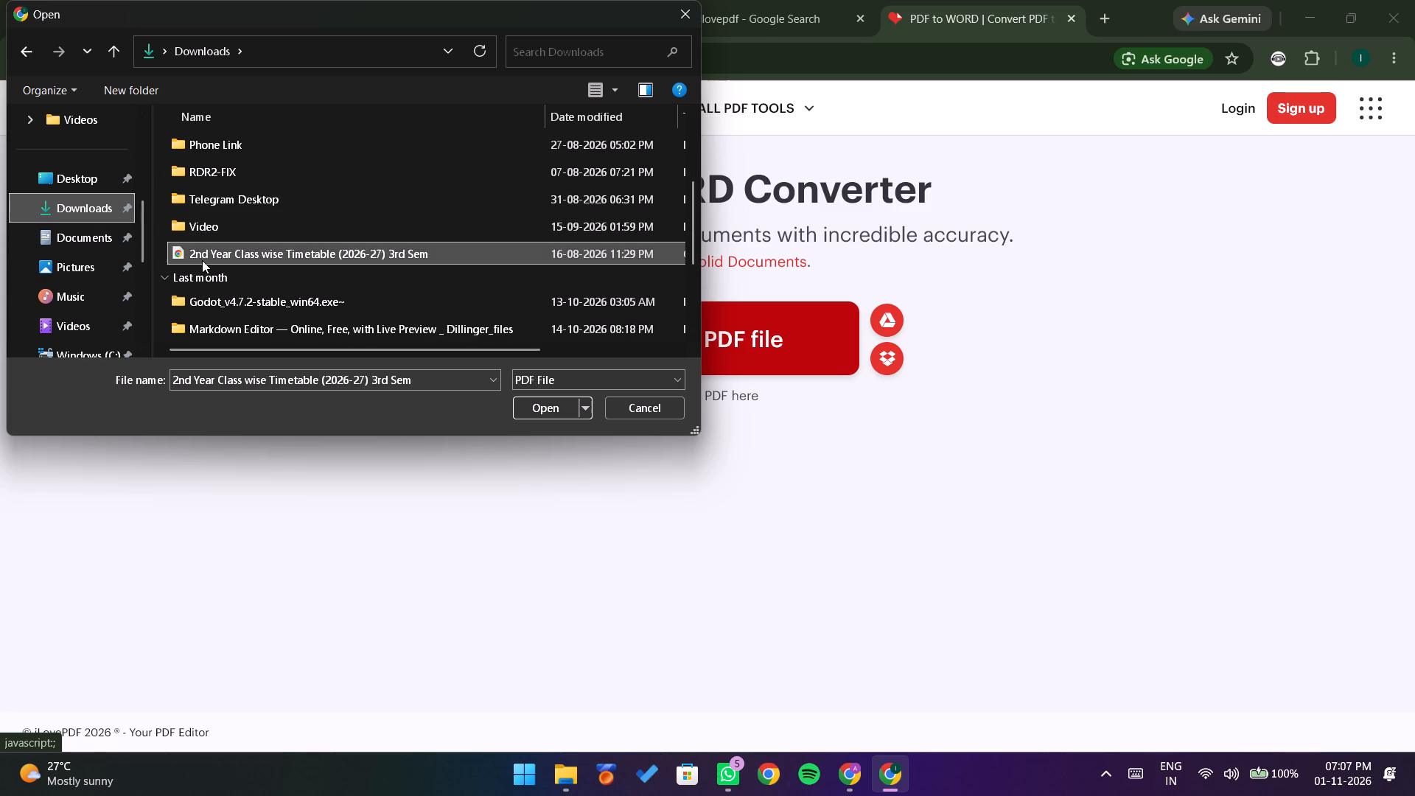
Select the PDF 2nd Year Class wise Timetable (2026-27) 3rd Sem in the Downloads folder.
{"action": "left_click", "coordinate": [202, 260]}
{"action": "scroll", "coordinate": [161, 254], "scroll_direction": "up", "scroll_amount": 2}
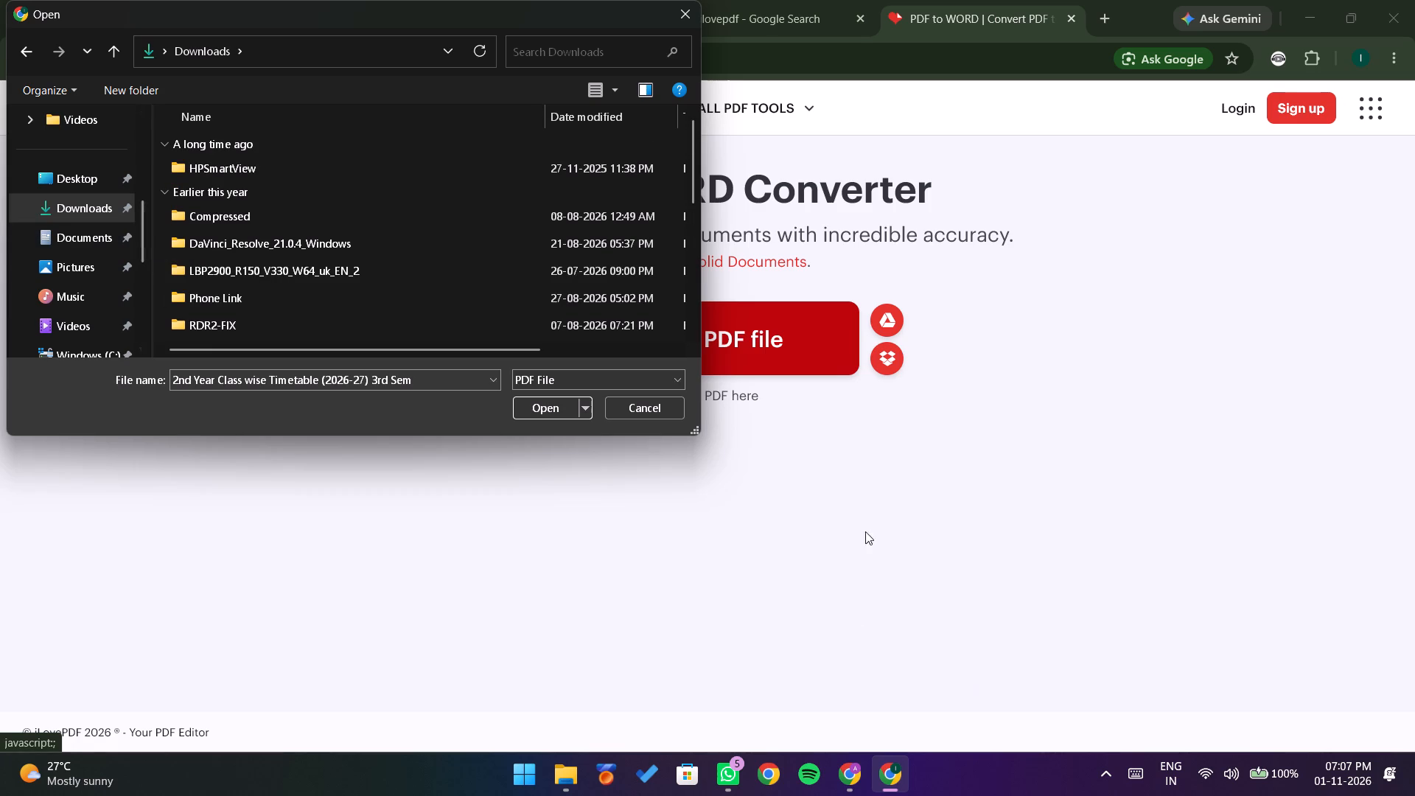
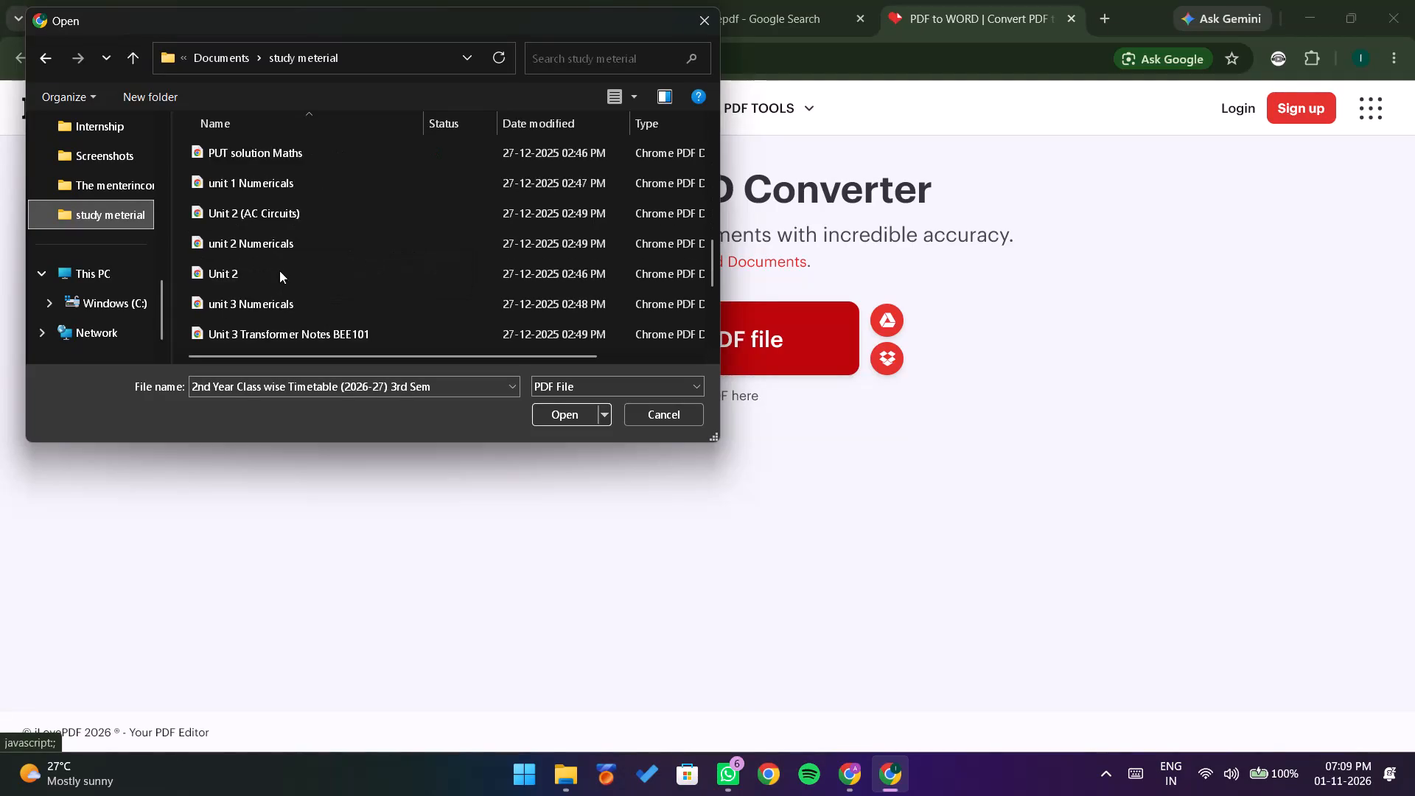
Choose the PDF WD_file_updated from the study meterial folder and load it into the converter.
{"action": "scroll", "coordinate": [279, 273], "scroll_direction": "down", "scroll_amount": 6}
{"action": "left_click", "coordinate": [279, 332]}
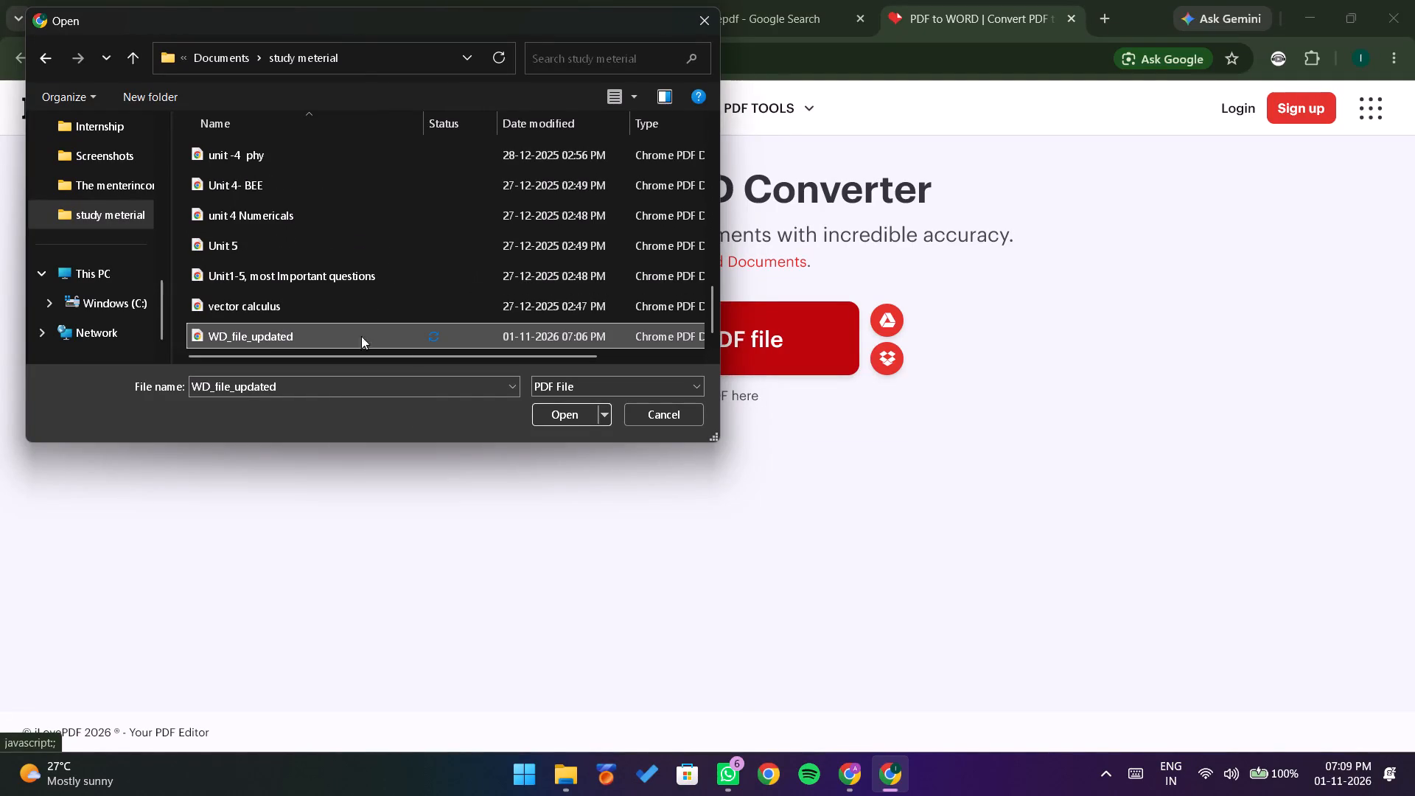
{"action": "left_click", "coordinate": [585, 415]}
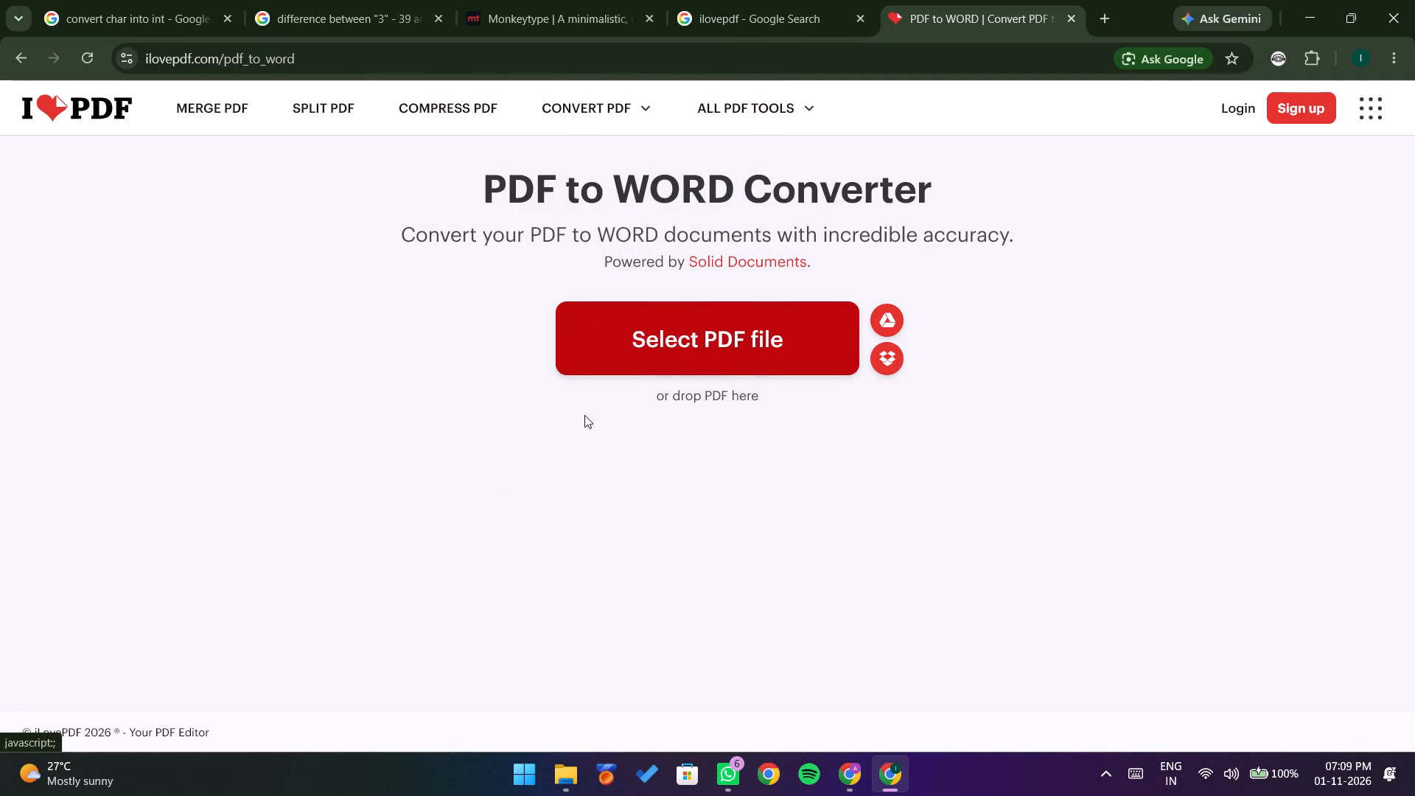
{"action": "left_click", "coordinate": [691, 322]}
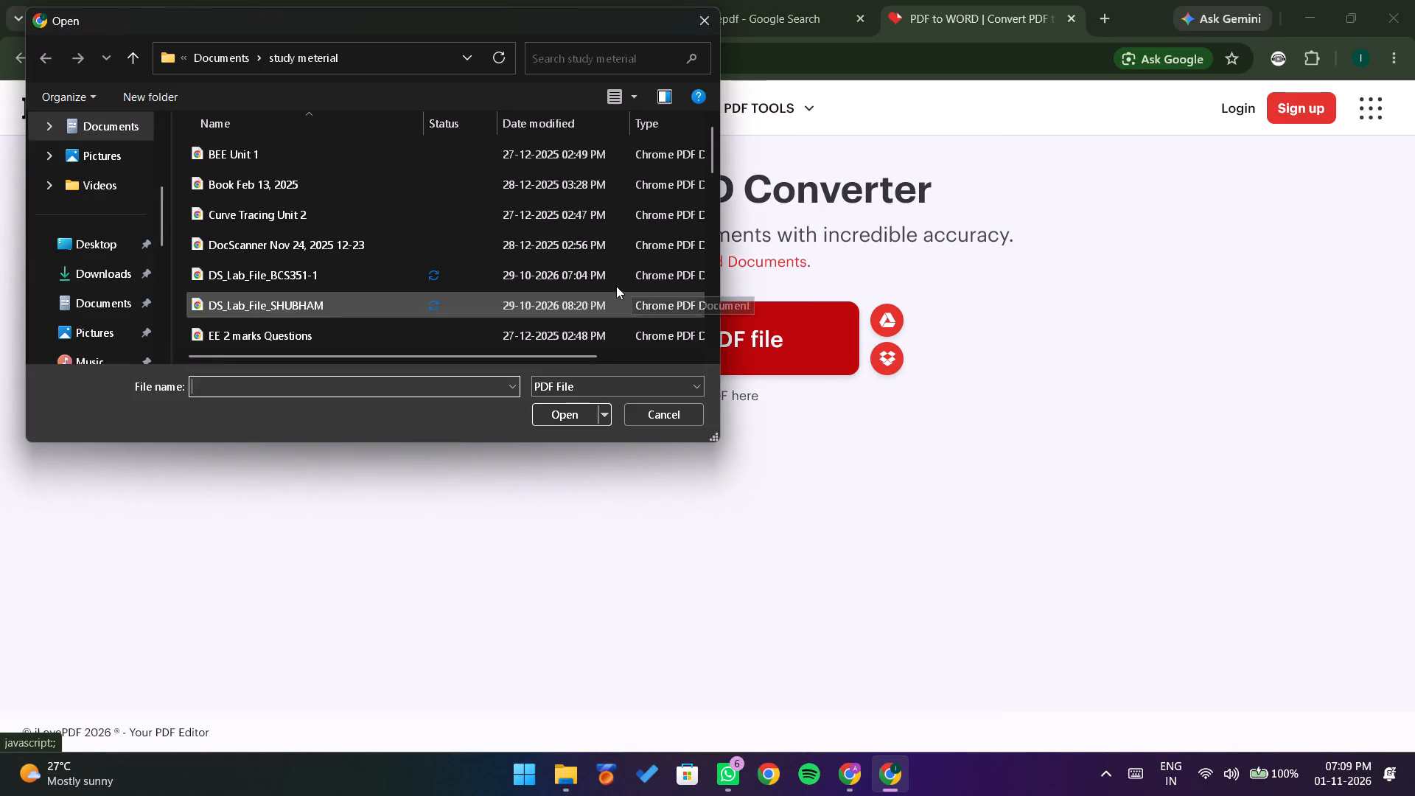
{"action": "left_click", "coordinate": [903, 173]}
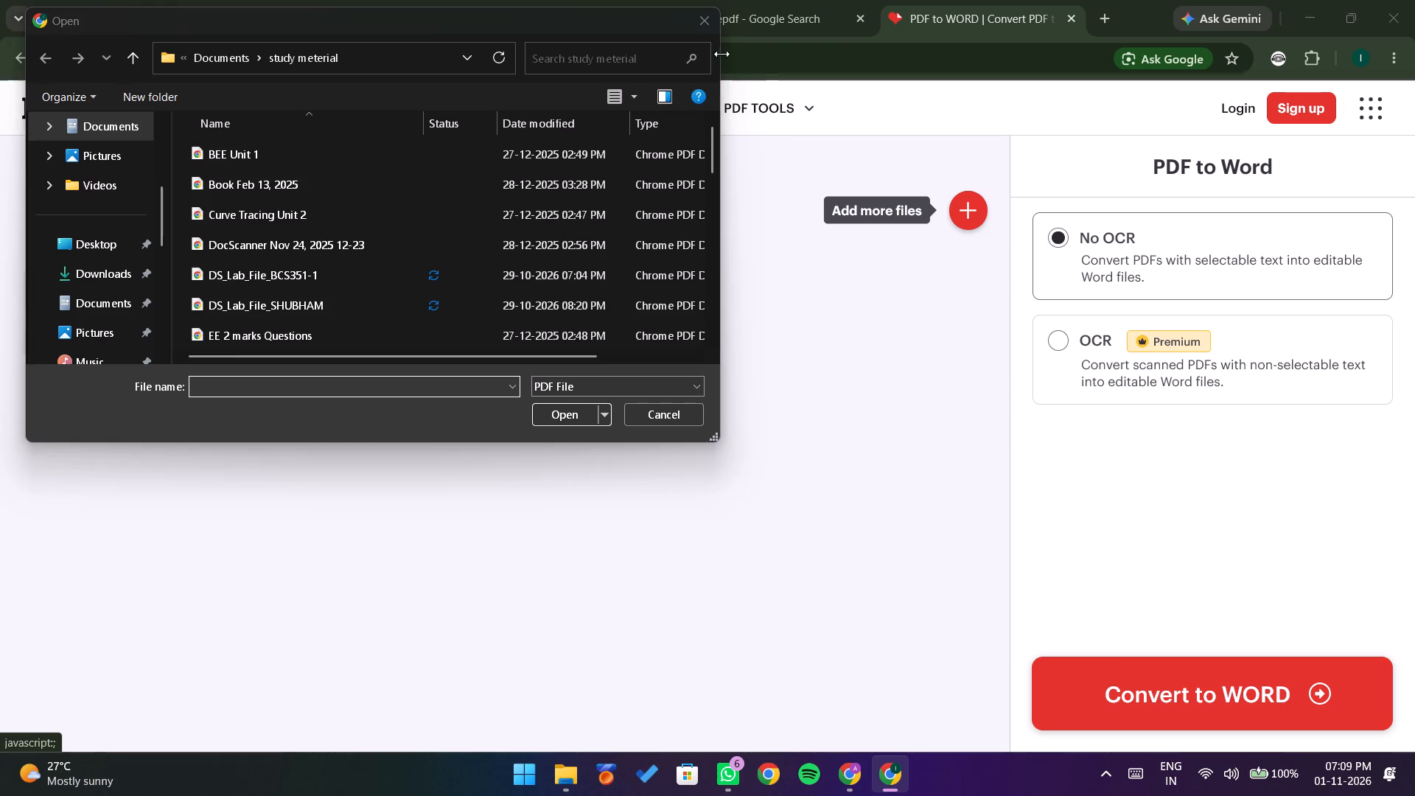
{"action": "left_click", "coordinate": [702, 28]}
Convert the loaded PDF to a Word document without OCR.
{"action": "left_click", "coordinate": [1118, 712]}
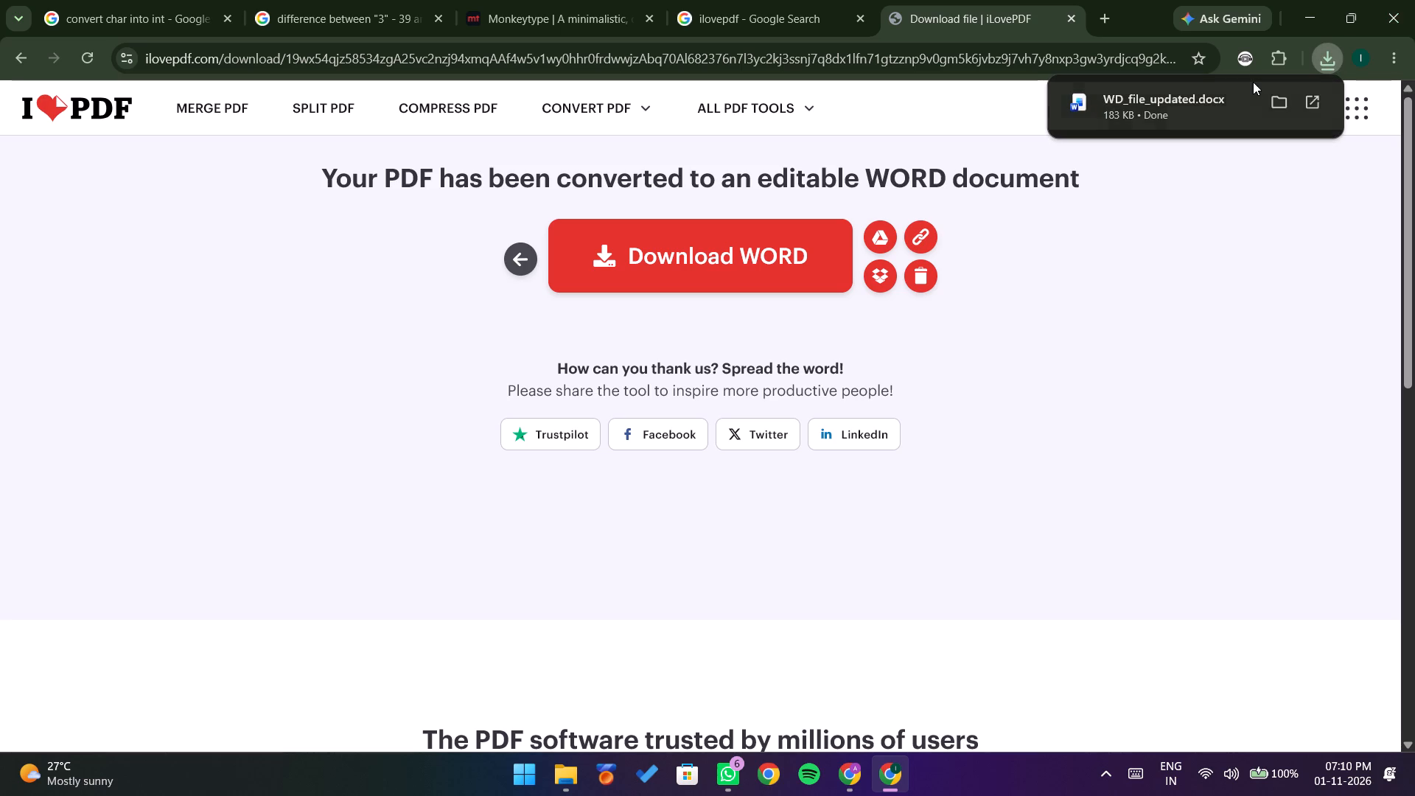
Open the converted WD_file_updated document from the Downloads folder in Word and enable editing.
{"action": "left_click", "coordinate": [1279, 93]}
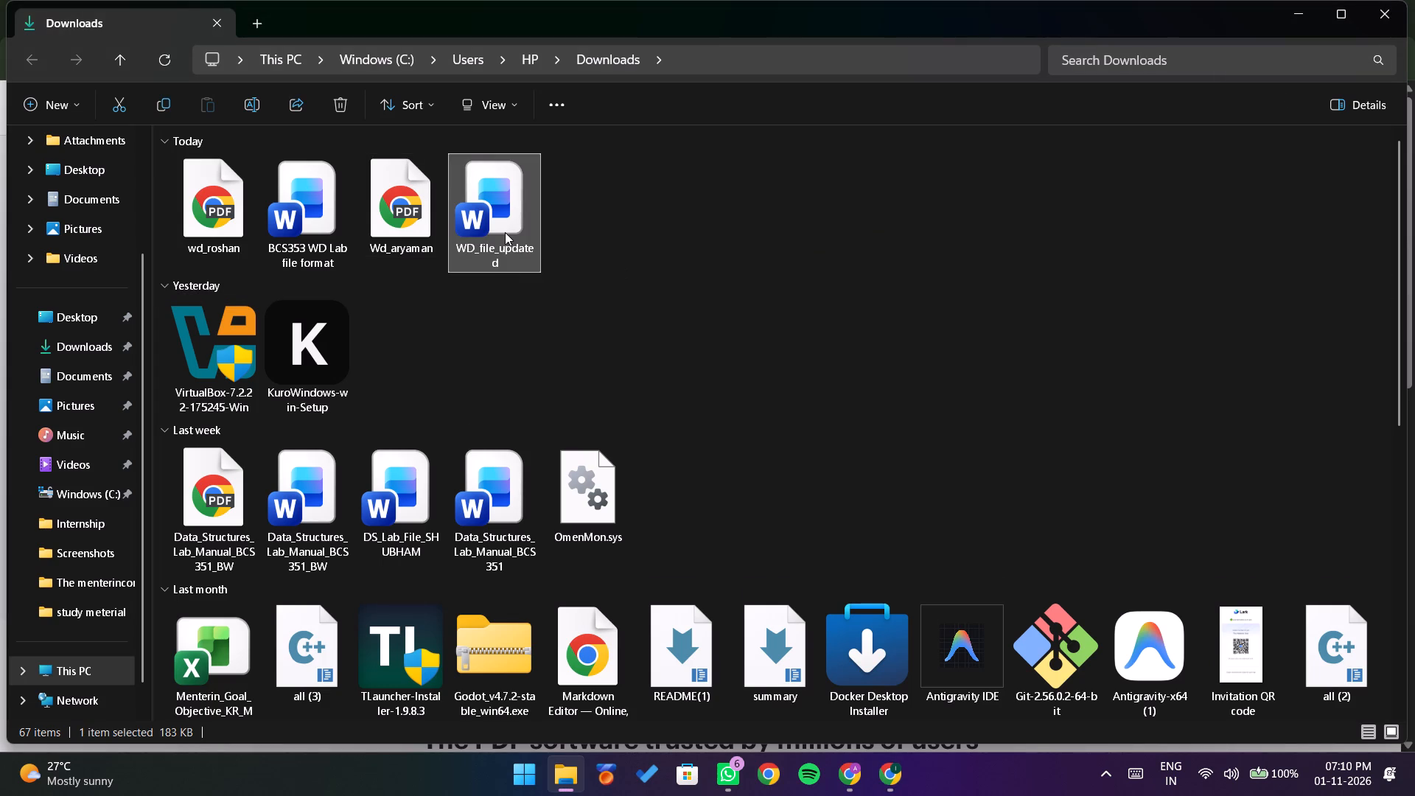
{"action": "double_click", "coordinate": [505, 232]}
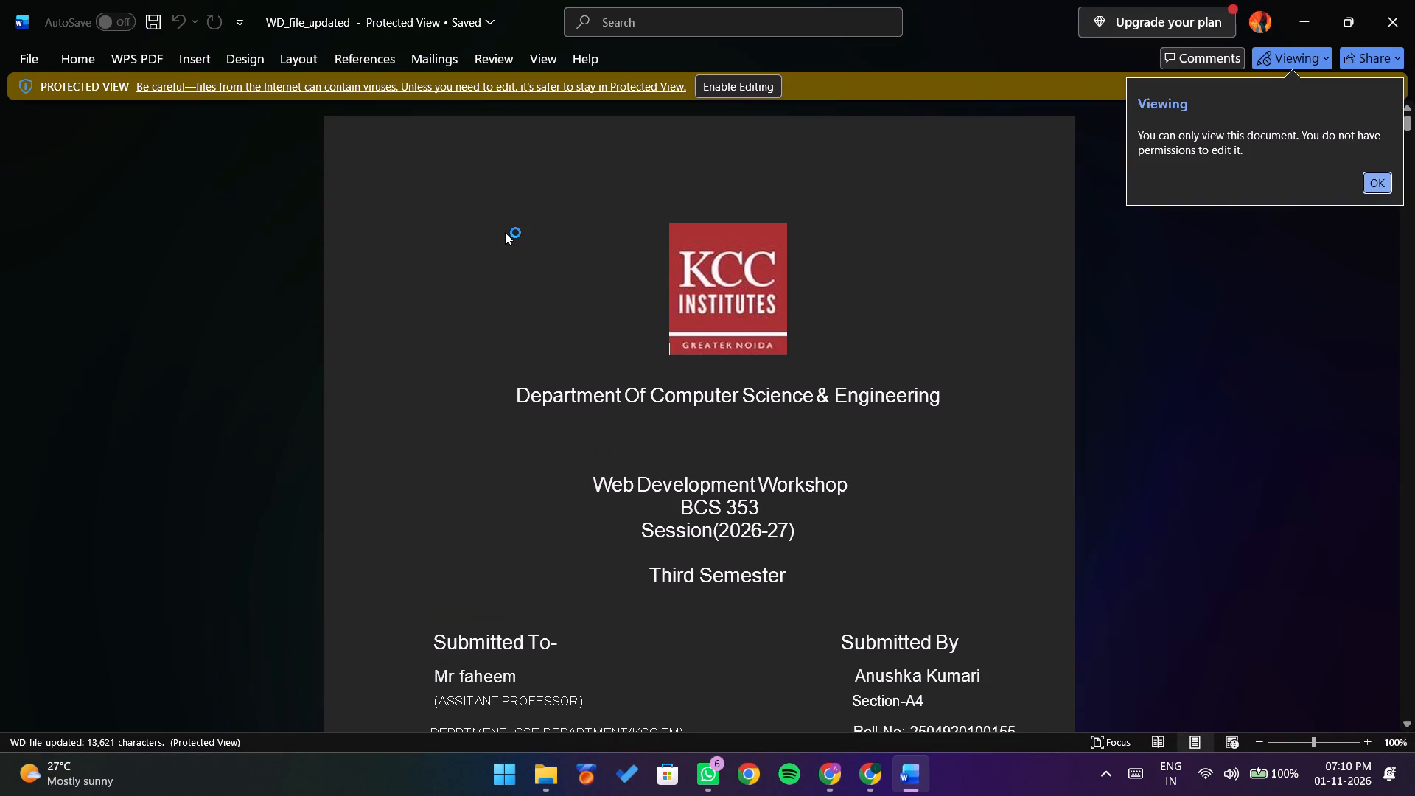
{"action": "scroll", "coordinate": [505, 232], "scroll_direction": "down", "scroll_amount": 4}
{"action": "scroll", "coordinate": [633, 274], "scroll_direction": "up", "scroll_amount": 2}
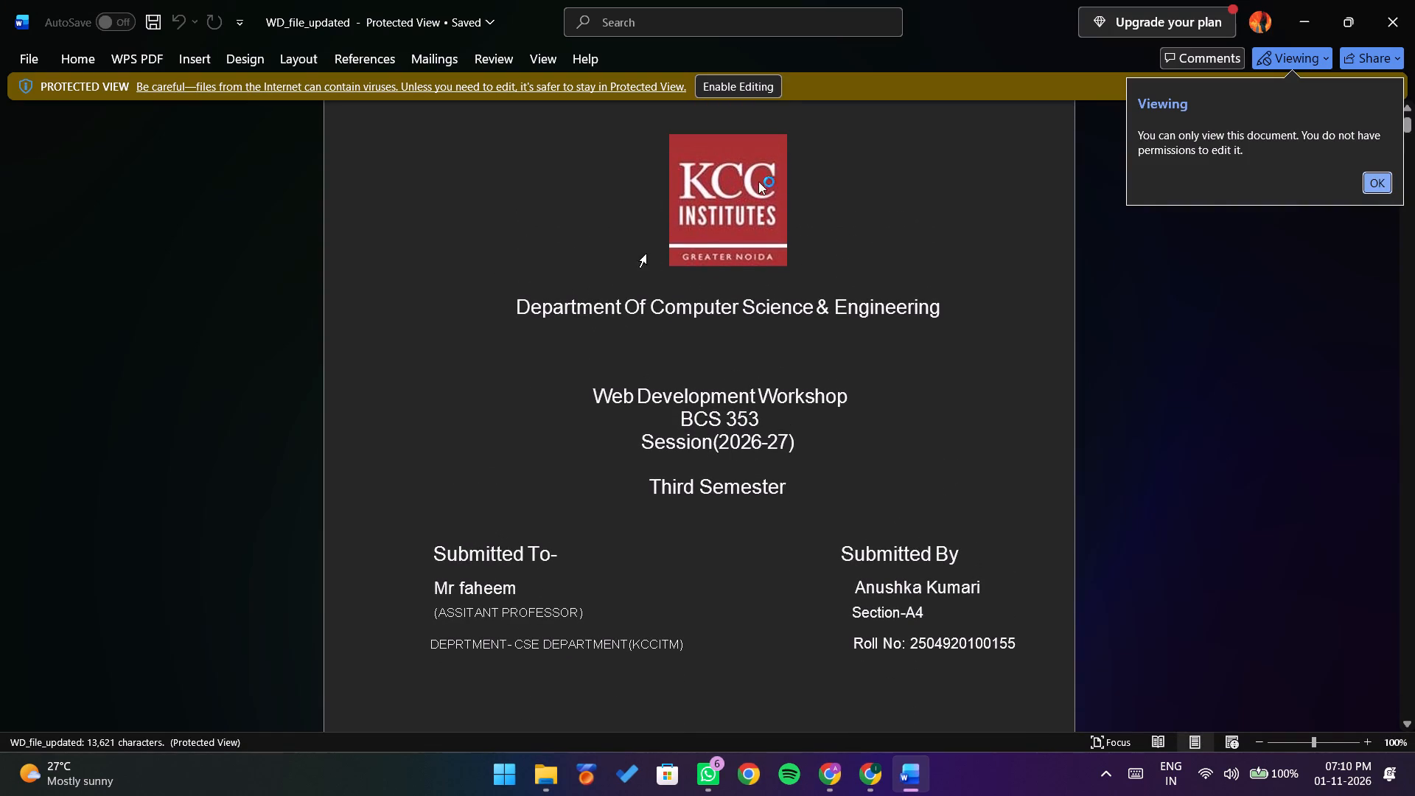
{"action": "left_click", "coordinate": [755, 96]}
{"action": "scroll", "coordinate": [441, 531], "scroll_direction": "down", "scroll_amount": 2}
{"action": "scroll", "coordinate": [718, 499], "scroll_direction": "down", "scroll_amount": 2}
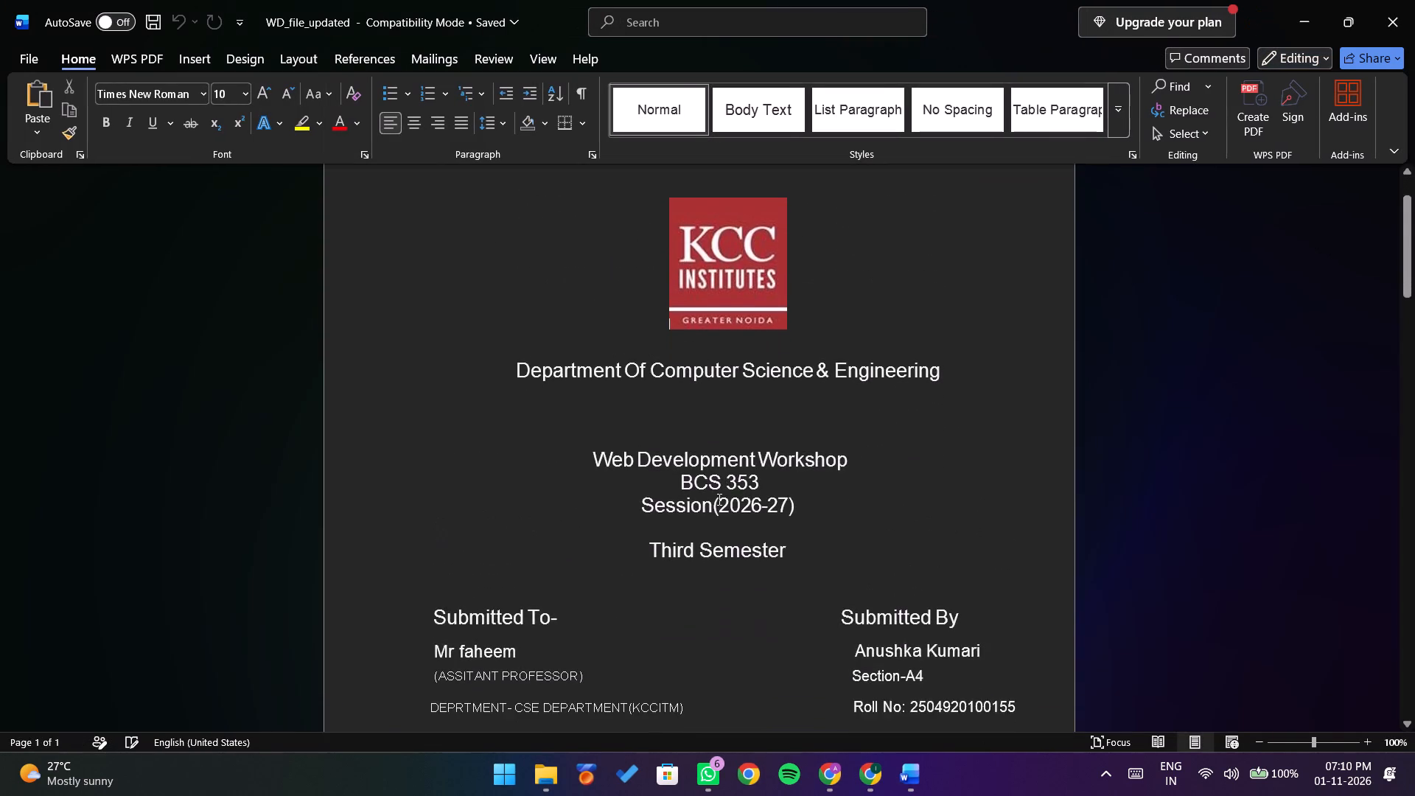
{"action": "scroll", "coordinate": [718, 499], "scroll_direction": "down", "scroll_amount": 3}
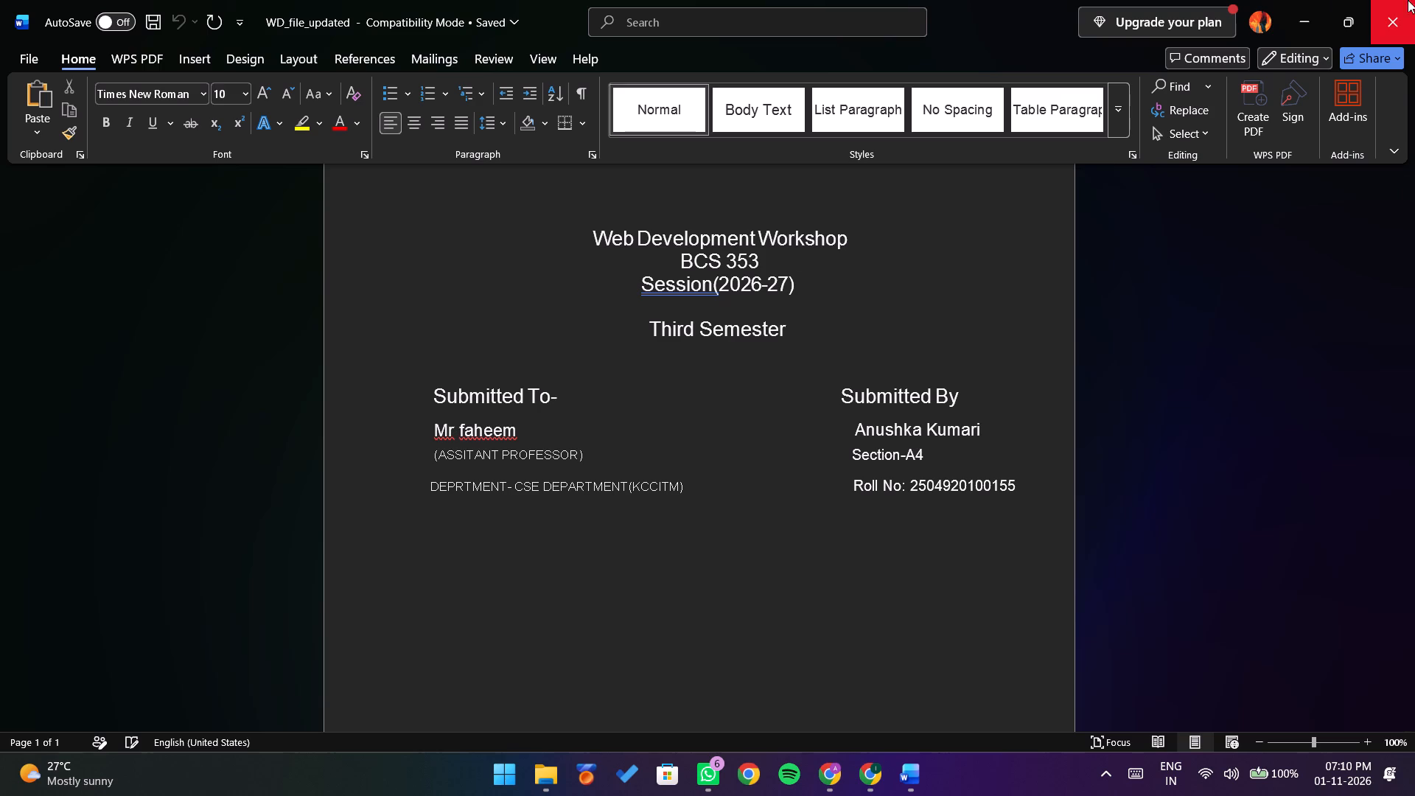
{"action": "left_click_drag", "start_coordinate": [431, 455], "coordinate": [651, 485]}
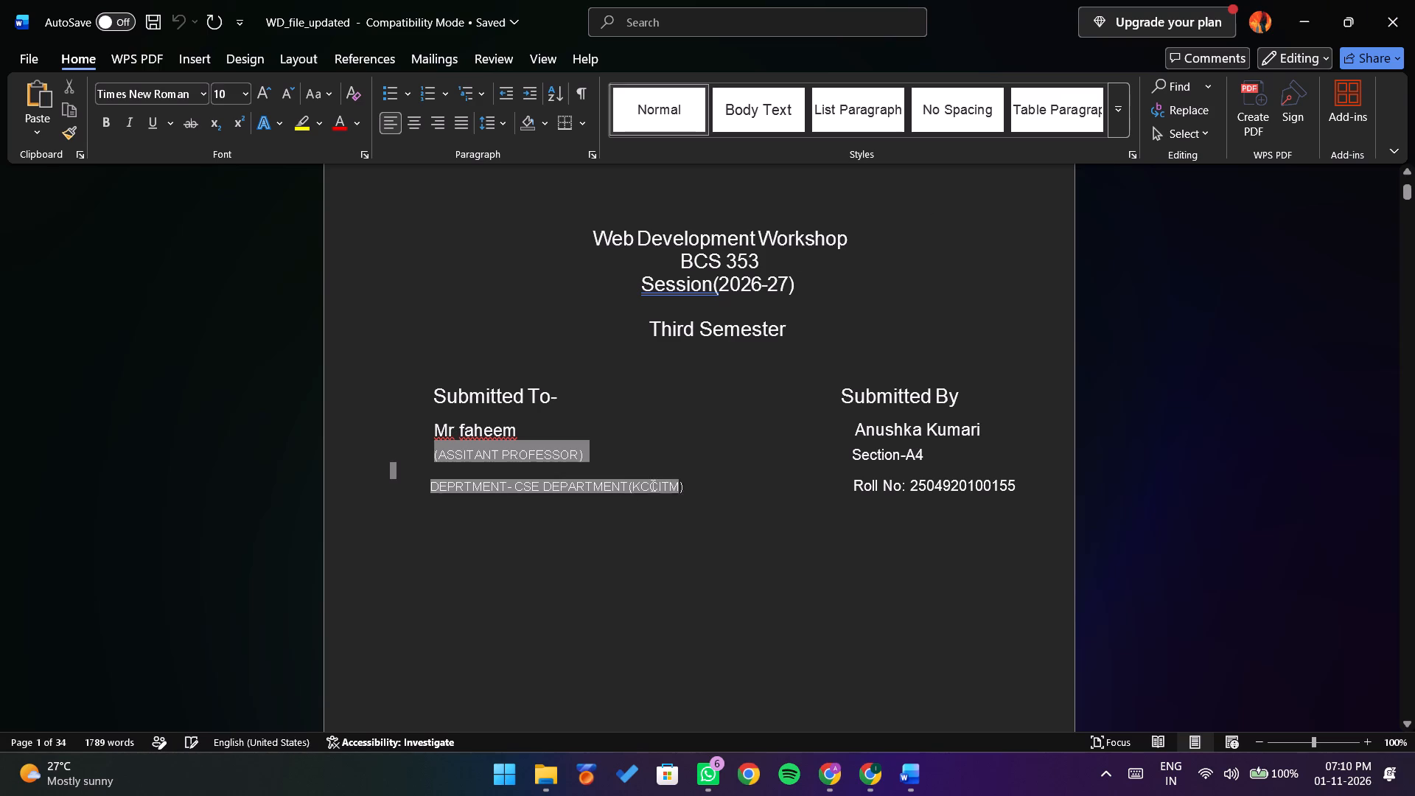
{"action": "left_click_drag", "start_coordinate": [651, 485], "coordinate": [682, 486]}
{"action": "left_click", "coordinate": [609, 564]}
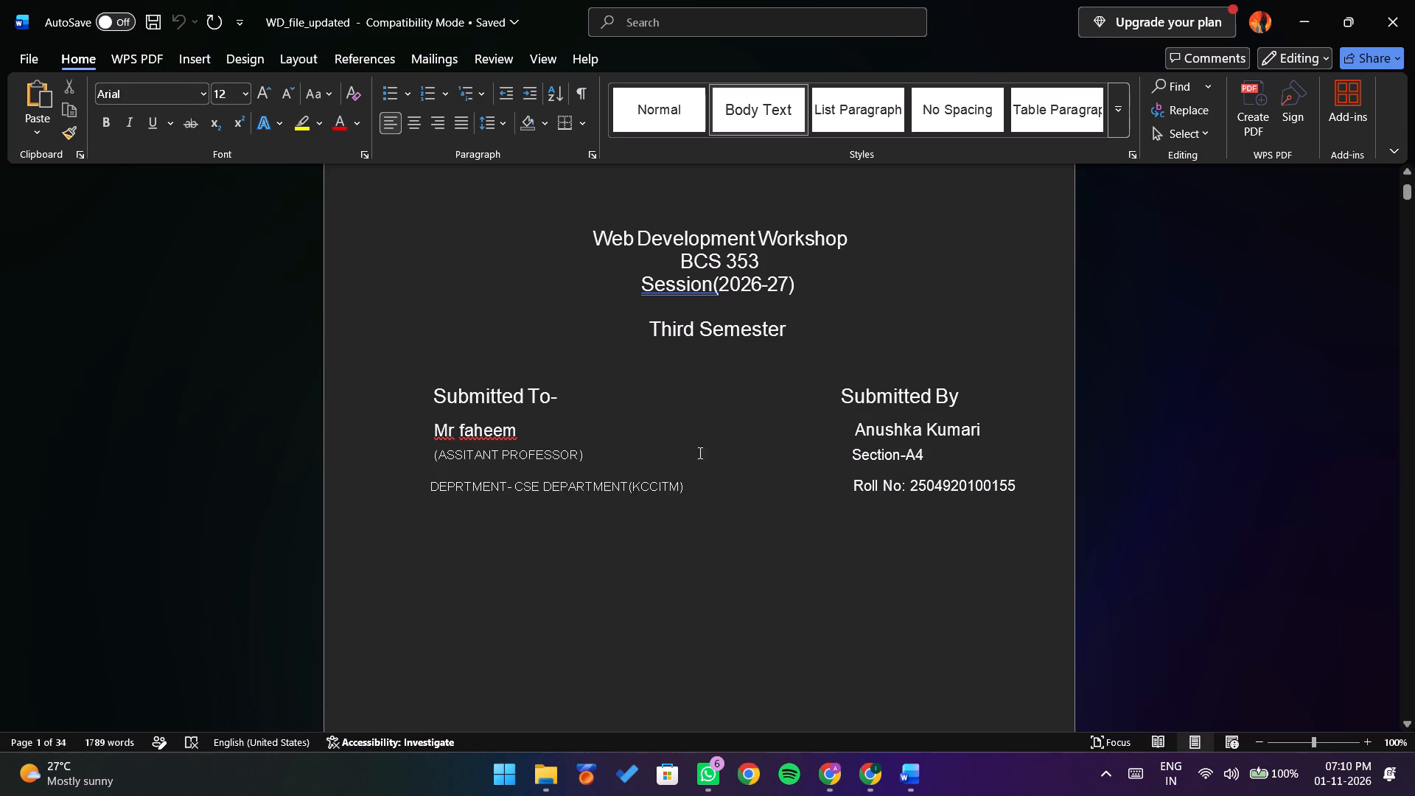
Replace the student name under Submitted By with the new student's name, using spaces to place it beneath the heading.
{"action": "left_click_drag", "start_coordinate": [853, 430], "coordinate": [985, 429]}
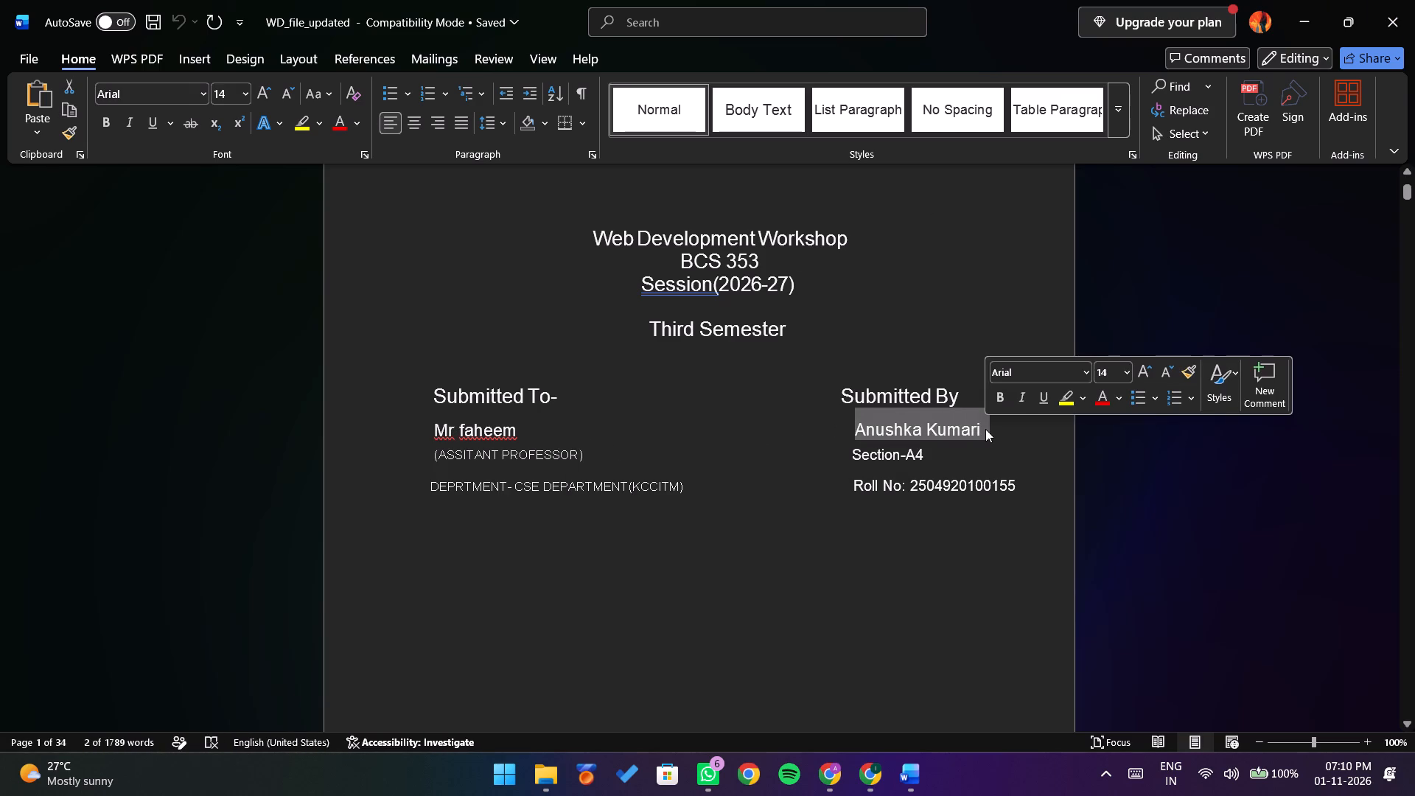
{"action": "key", "text": "BackSpace"}
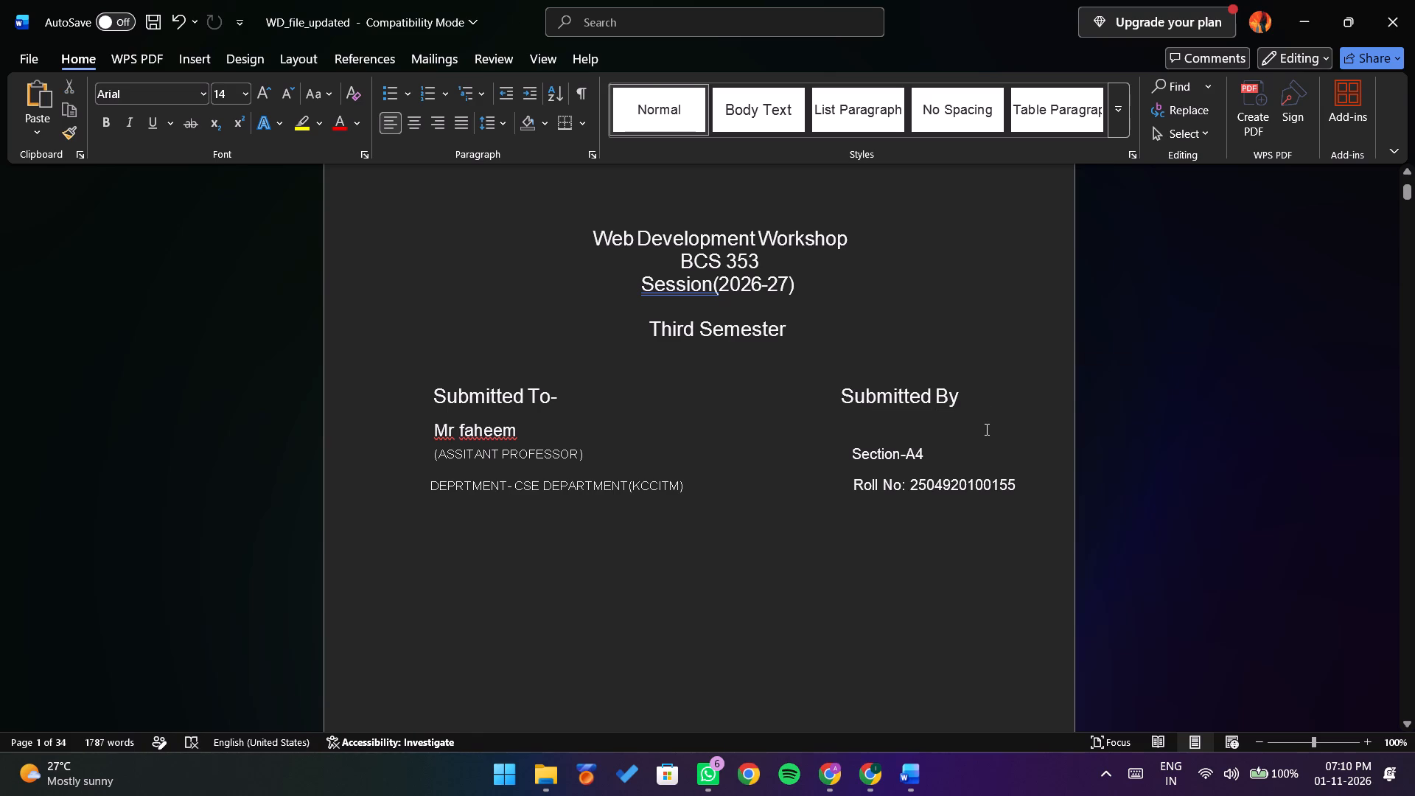
{"action": "key", "text": "BackSpace"}
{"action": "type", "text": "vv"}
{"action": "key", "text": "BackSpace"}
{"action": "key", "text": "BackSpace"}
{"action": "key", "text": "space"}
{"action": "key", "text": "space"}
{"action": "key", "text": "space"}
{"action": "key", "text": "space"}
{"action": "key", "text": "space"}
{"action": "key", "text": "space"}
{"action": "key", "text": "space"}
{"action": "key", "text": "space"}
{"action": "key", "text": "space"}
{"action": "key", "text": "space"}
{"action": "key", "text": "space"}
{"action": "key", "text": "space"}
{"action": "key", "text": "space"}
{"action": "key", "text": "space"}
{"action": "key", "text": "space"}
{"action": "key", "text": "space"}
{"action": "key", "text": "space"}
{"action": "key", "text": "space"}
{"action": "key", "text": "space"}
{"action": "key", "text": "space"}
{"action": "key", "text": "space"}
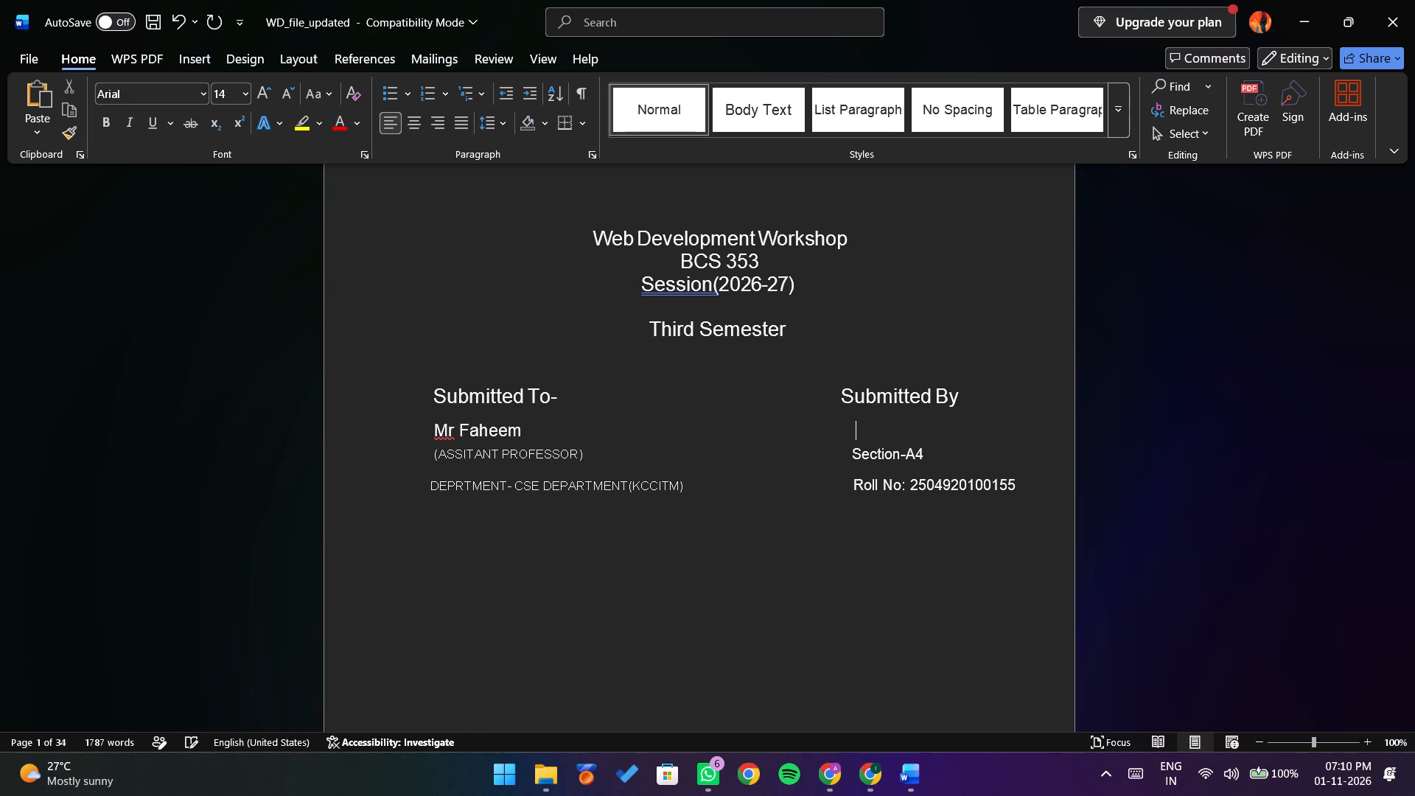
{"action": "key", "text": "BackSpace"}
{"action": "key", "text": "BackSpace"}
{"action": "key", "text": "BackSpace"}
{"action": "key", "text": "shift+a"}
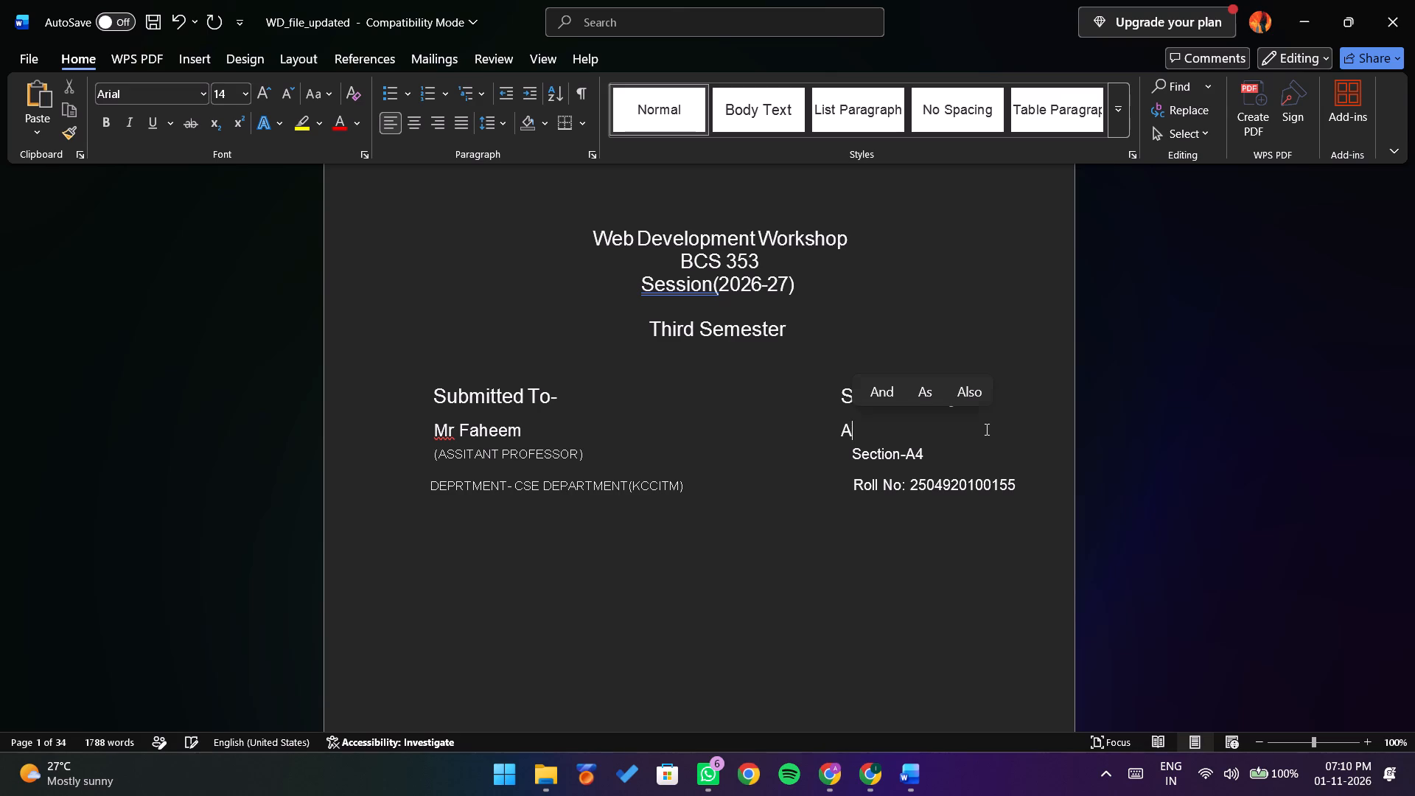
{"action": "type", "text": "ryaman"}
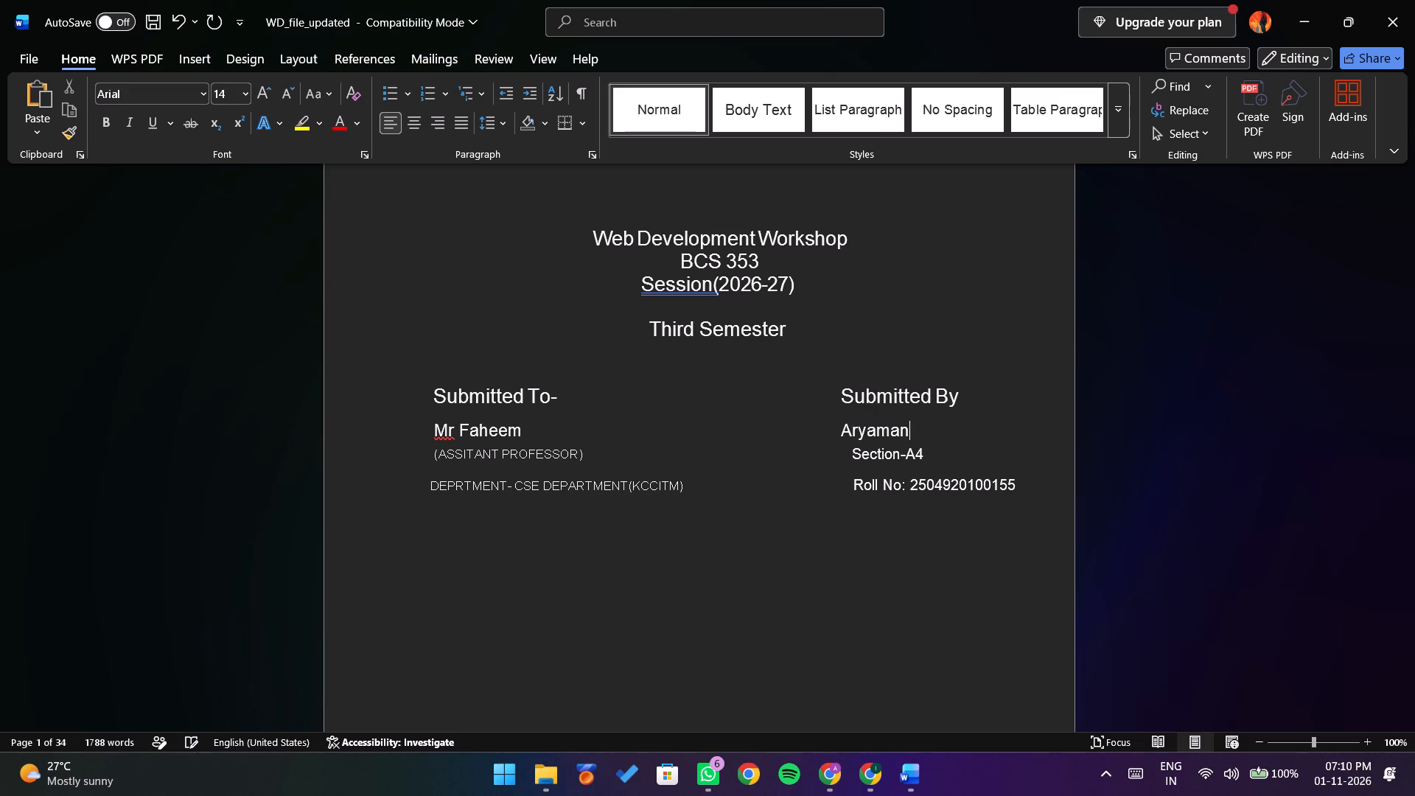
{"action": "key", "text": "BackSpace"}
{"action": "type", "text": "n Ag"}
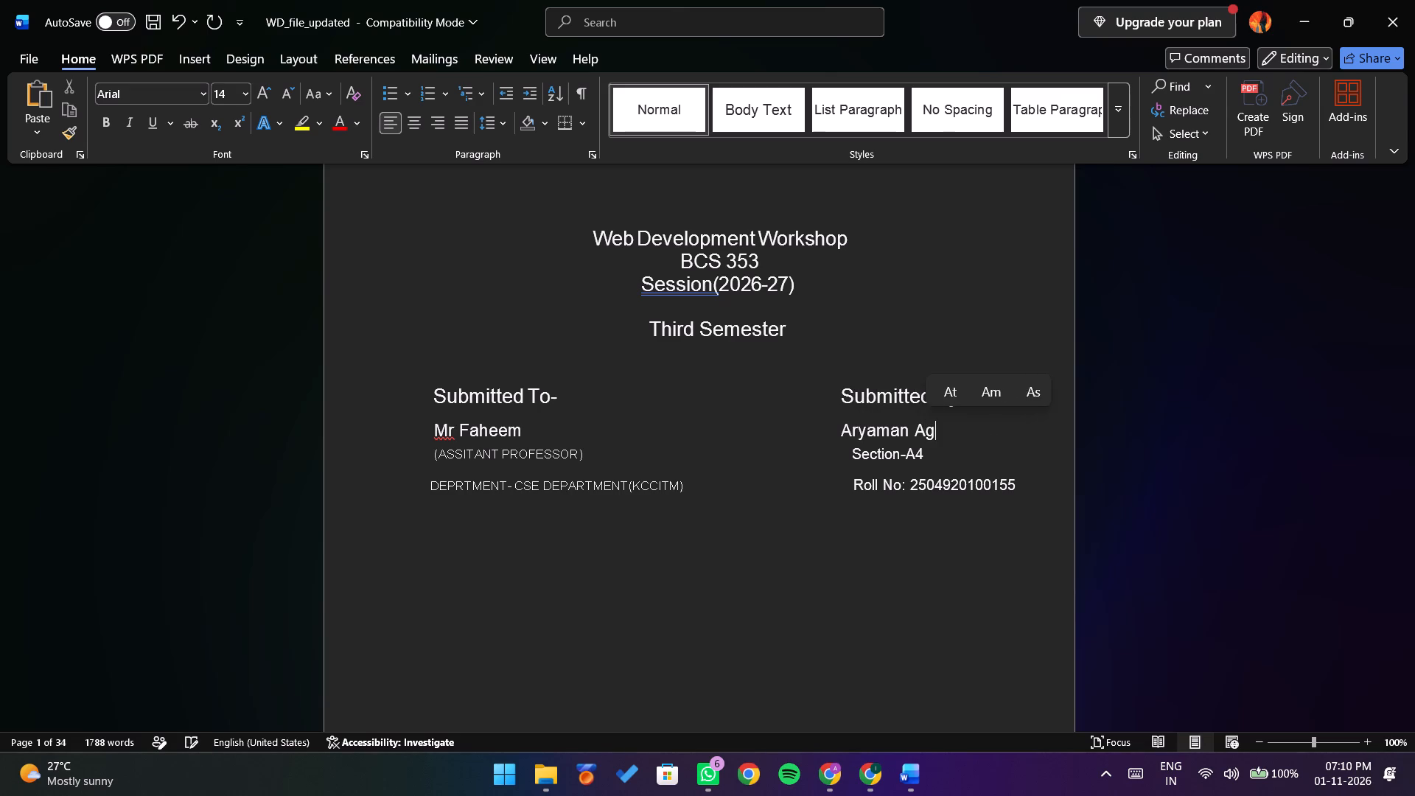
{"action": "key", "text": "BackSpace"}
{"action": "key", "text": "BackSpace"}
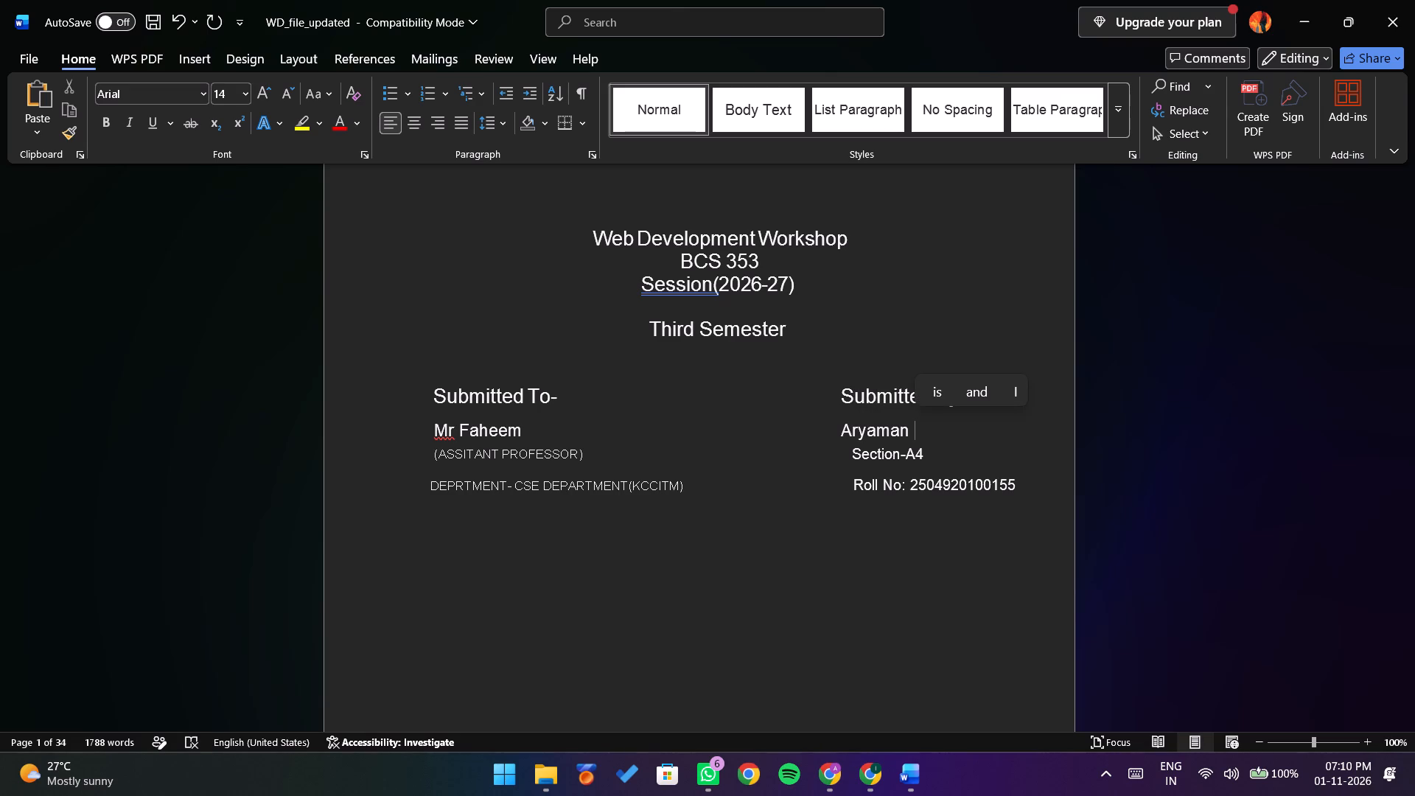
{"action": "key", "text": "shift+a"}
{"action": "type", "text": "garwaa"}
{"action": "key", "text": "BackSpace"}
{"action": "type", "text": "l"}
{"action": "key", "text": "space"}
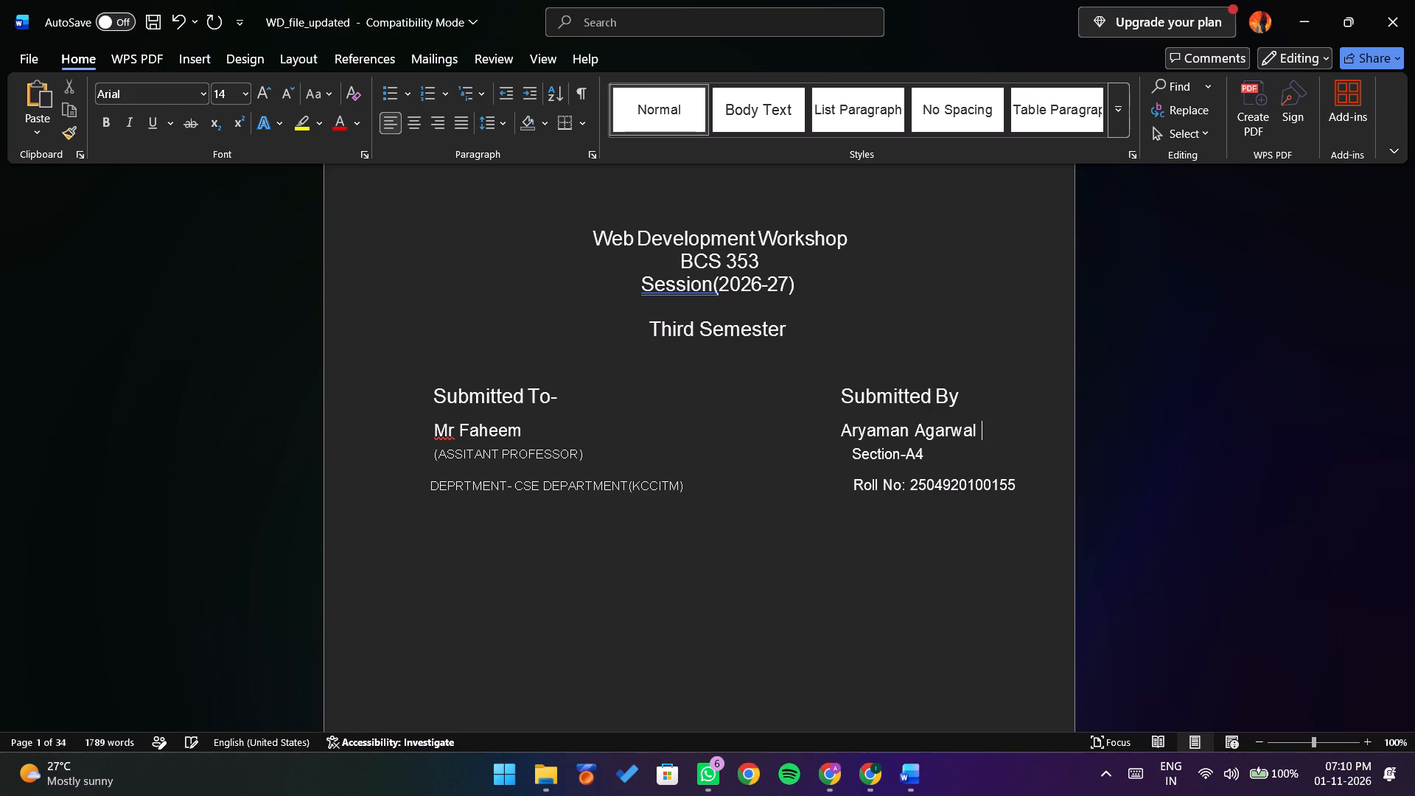
Change the section under Submitted By to A6.
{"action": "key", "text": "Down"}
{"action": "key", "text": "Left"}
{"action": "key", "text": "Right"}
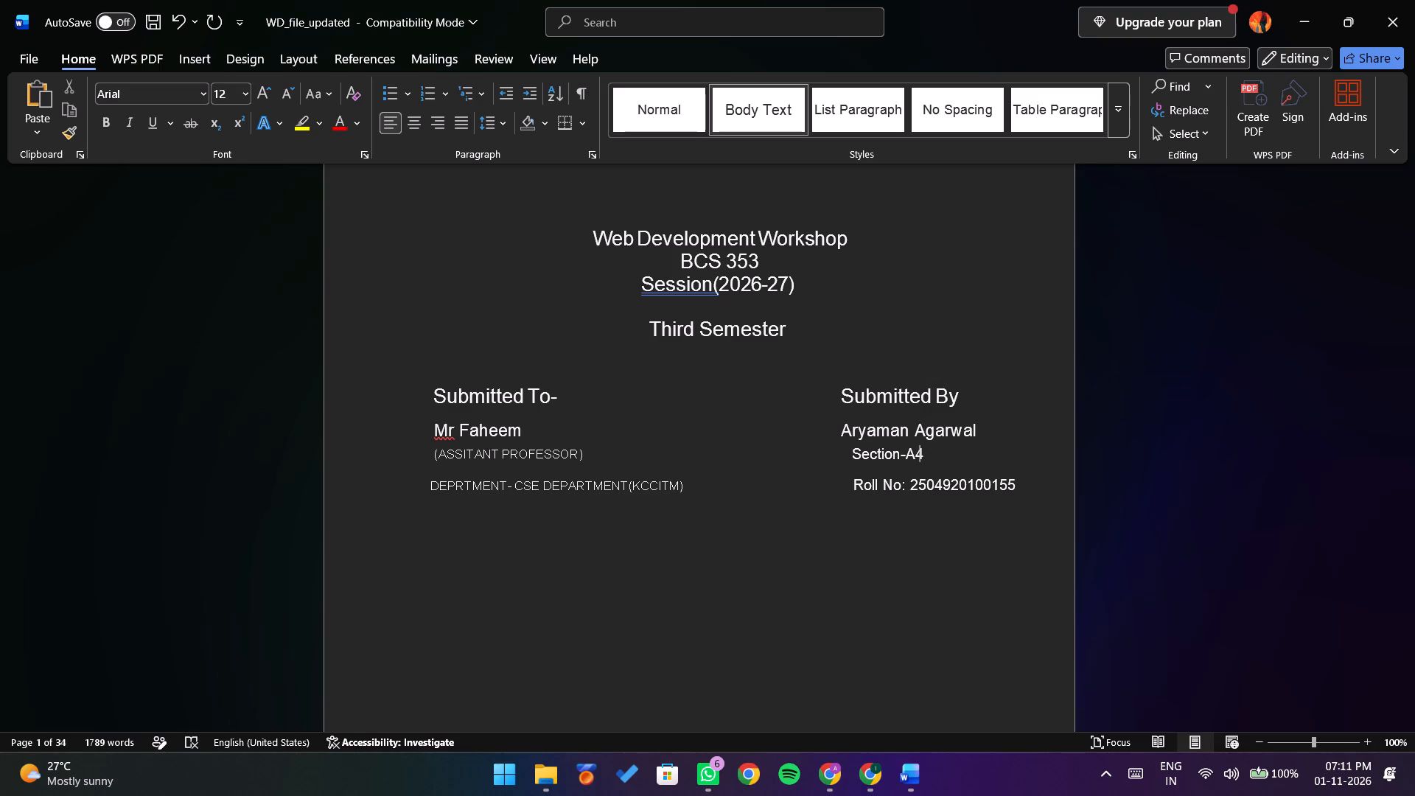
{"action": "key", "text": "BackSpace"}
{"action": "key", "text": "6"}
Replace the last three digits of the roll number under Submitted By with the new student's digits.
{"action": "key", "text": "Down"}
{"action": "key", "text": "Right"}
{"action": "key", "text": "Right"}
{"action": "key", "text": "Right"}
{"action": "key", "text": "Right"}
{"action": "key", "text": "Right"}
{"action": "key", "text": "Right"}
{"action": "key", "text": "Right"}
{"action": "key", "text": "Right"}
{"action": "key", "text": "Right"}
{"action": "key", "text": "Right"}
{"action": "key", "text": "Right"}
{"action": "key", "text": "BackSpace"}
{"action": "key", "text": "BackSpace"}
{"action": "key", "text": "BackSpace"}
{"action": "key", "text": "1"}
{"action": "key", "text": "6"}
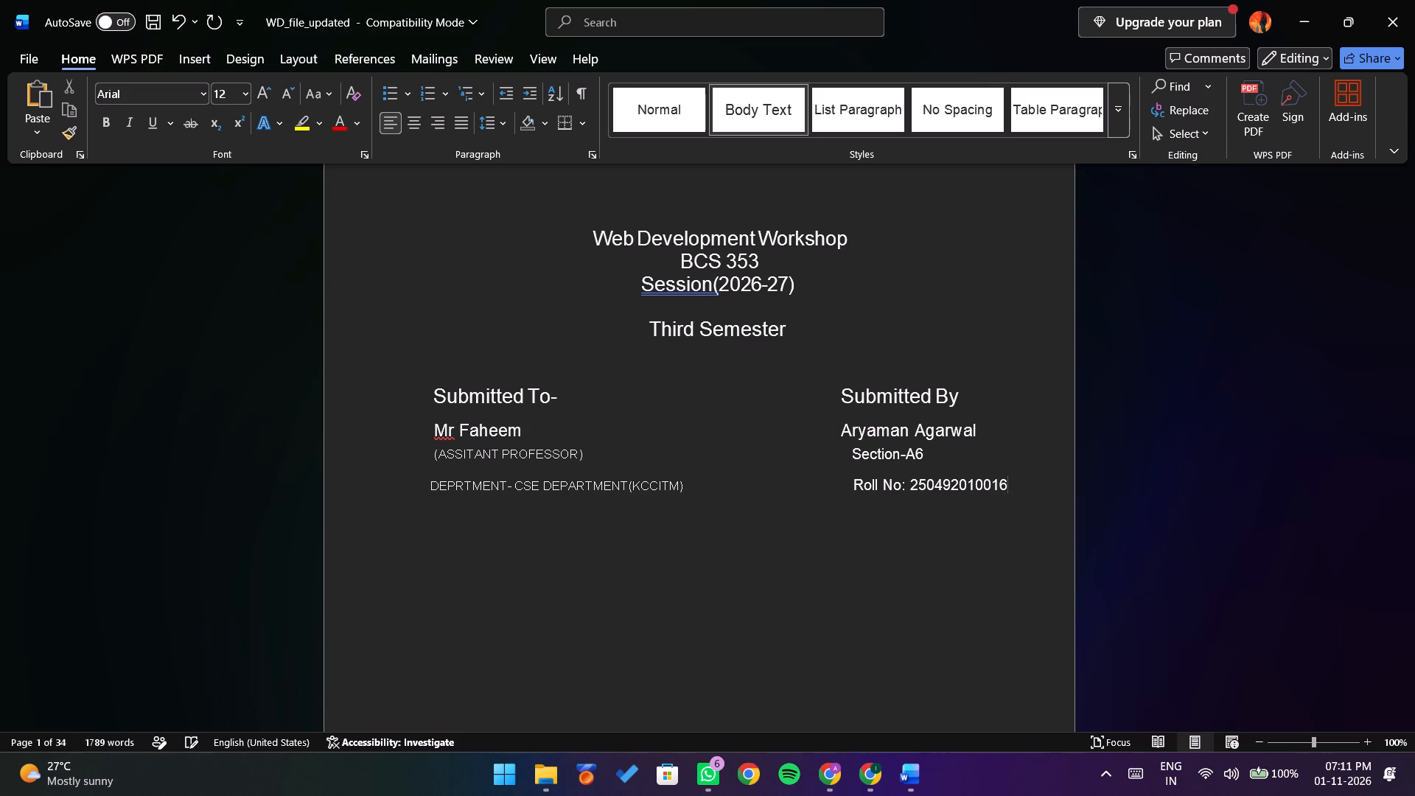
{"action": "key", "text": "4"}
Insert a blank line between the student name and the Section-A6 line.
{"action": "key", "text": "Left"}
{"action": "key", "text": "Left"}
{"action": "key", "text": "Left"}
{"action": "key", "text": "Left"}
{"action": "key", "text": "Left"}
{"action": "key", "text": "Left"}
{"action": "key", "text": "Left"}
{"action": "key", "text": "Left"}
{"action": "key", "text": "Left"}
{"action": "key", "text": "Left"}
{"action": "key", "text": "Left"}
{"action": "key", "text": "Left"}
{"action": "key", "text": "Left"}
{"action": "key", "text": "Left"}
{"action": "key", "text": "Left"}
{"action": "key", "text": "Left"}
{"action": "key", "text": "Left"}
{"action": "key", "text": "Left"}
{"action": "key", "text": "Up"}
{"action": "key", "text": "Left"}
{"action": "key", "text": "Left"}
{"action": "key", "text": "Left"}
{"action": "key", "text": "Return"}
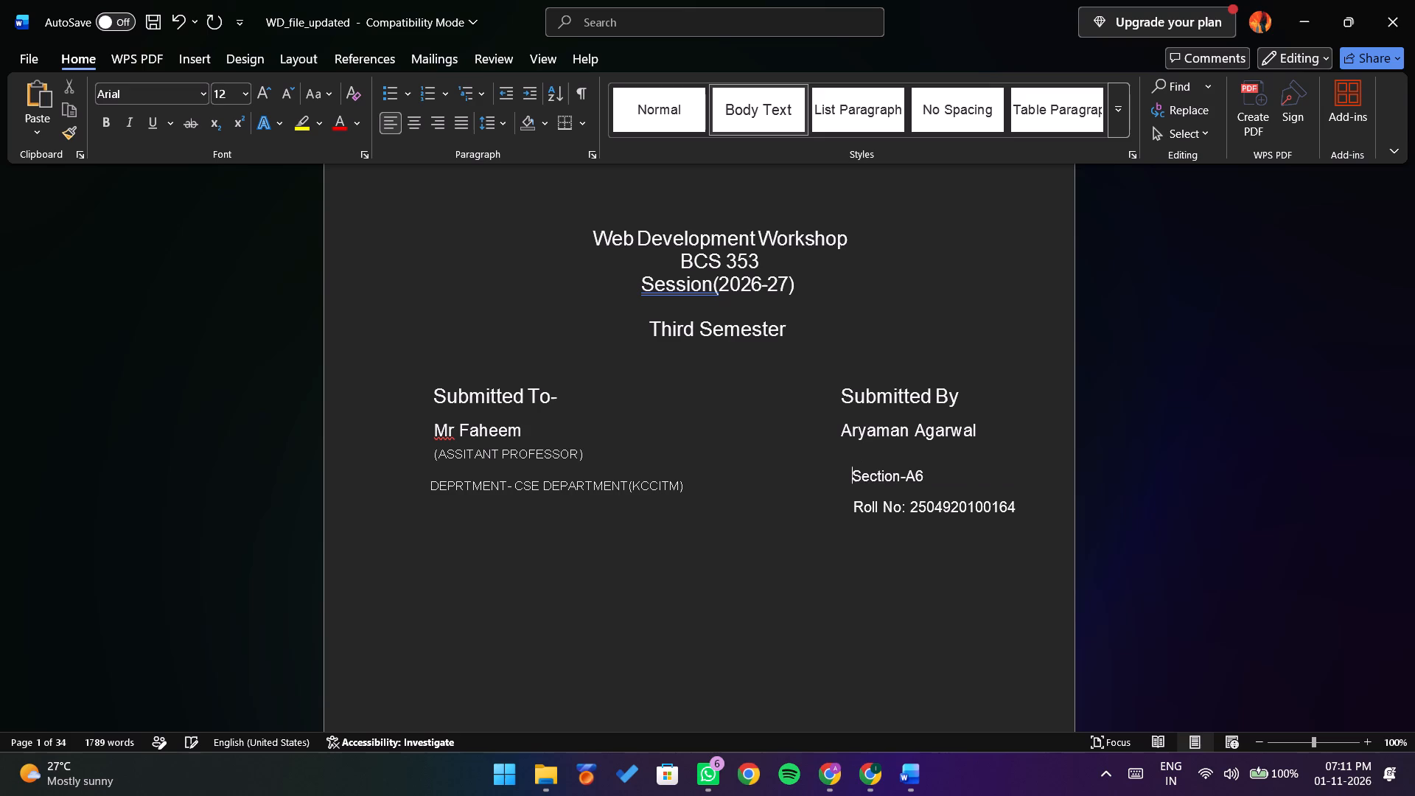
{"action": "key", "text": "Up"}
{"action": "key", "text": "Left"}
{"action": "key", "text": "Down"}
Reduce the left indent of the Section-A6 and Roll No lines under Submitted By.
{"action": "scroll", "coordinate": [1016, 433], "scroll_direction": "up", "scroll_amount": 2}
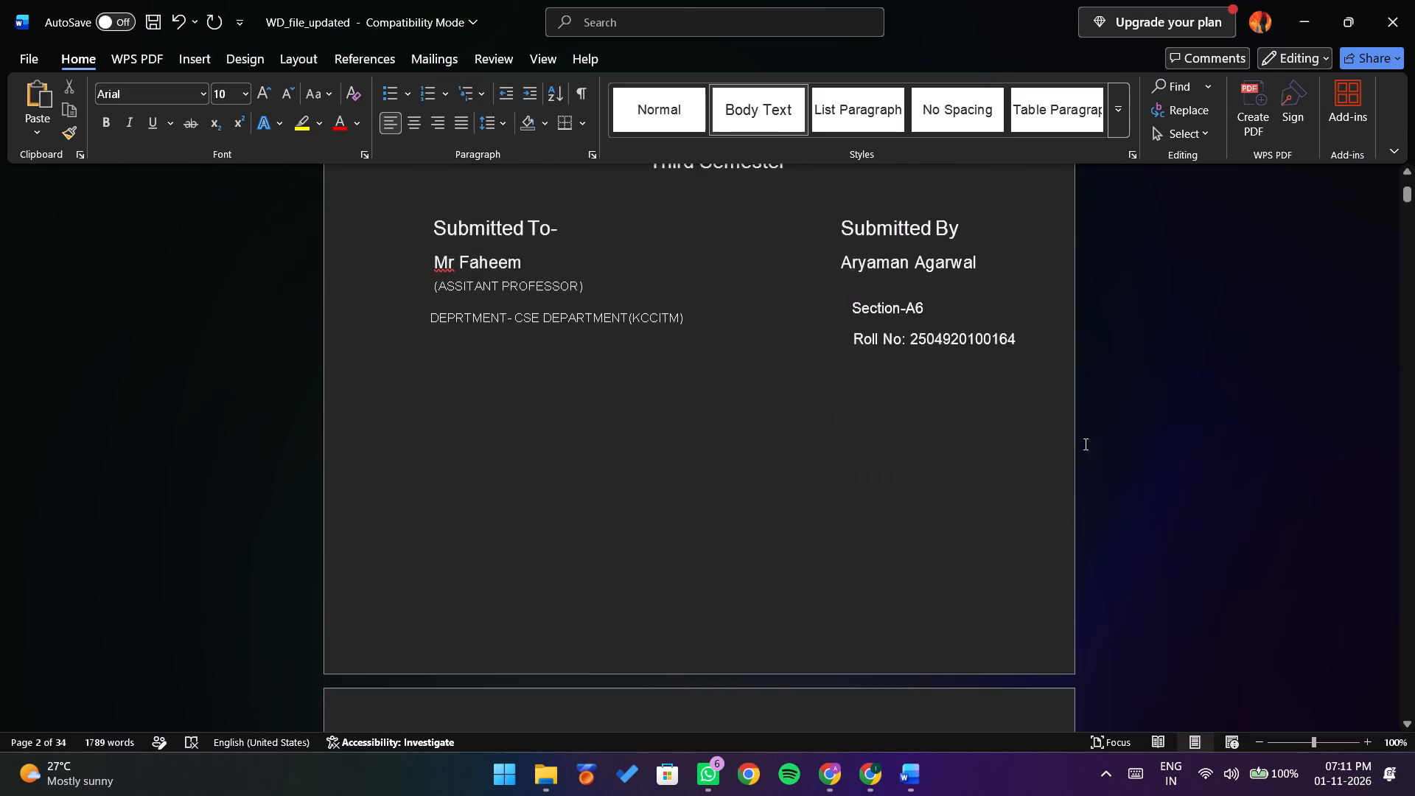
{"action": "scroll", "coordinate": [1084, 444], "scroll_direction": "up", "scroll_amount": 1}
{"action": "left_click", "coordinate": [852, 352]}
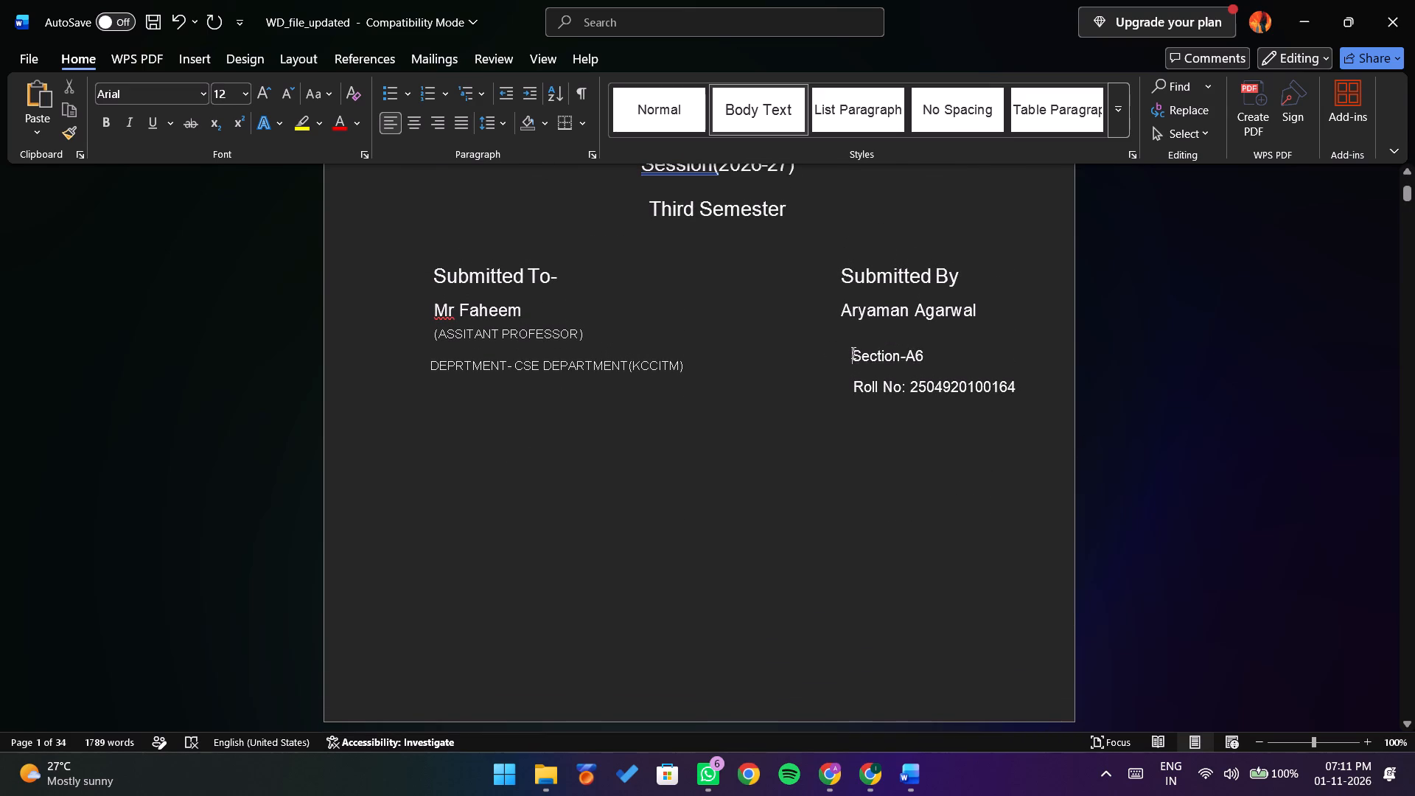
{"action": "key", "text": "BackSpace"}
{"action": "key", "text": "Down"}
{"action": "key", "text": "BackSpace"}
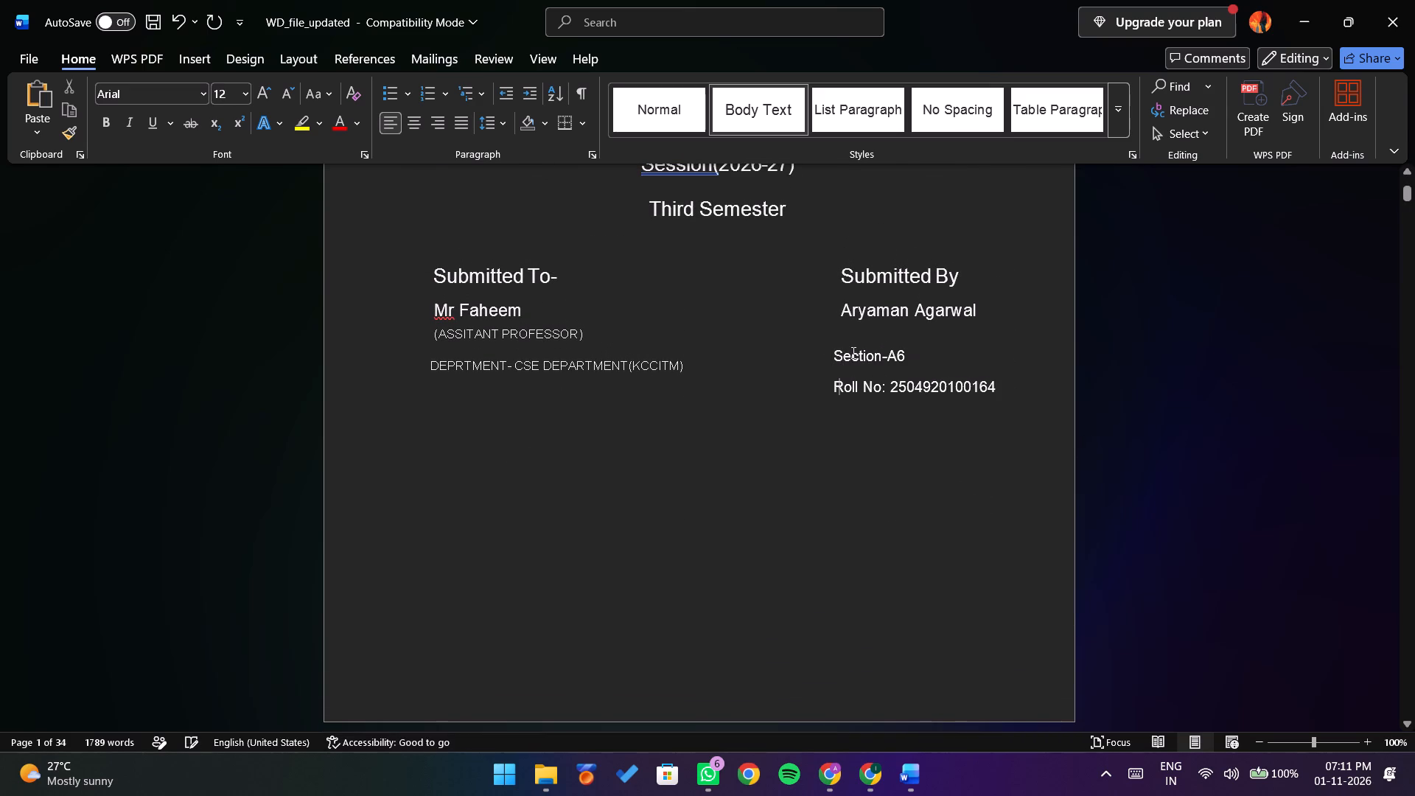
Shift the student name slightly left by removing one space before it.
{"action": "key", "text": "Up"}
{"action": "key", "text": "Up"}
{"action": "key", "text": "Up"}
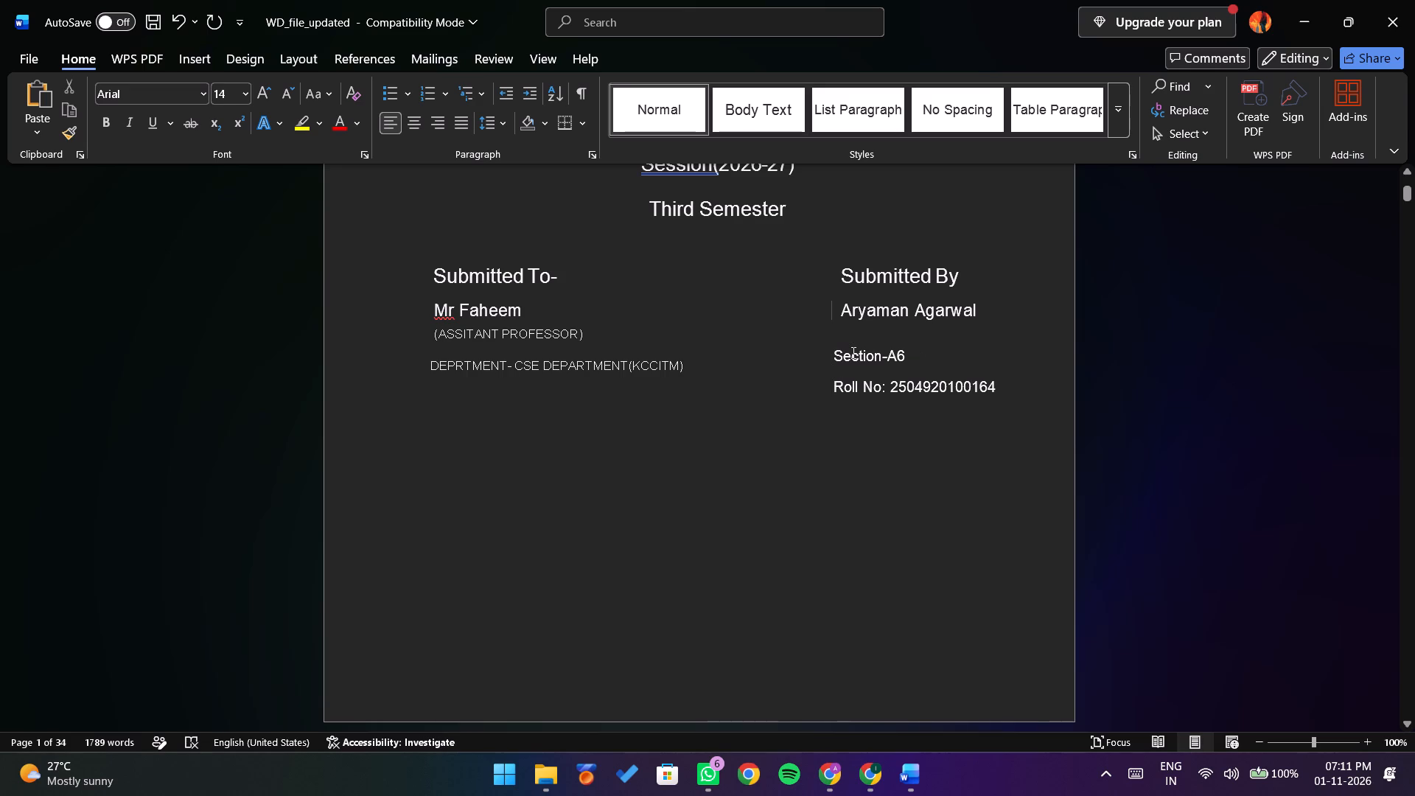
{"action": "key", "text": "Right"}
{"action": "key", "text": "BackSpace"}
{"action": "key", "text": "Right"}
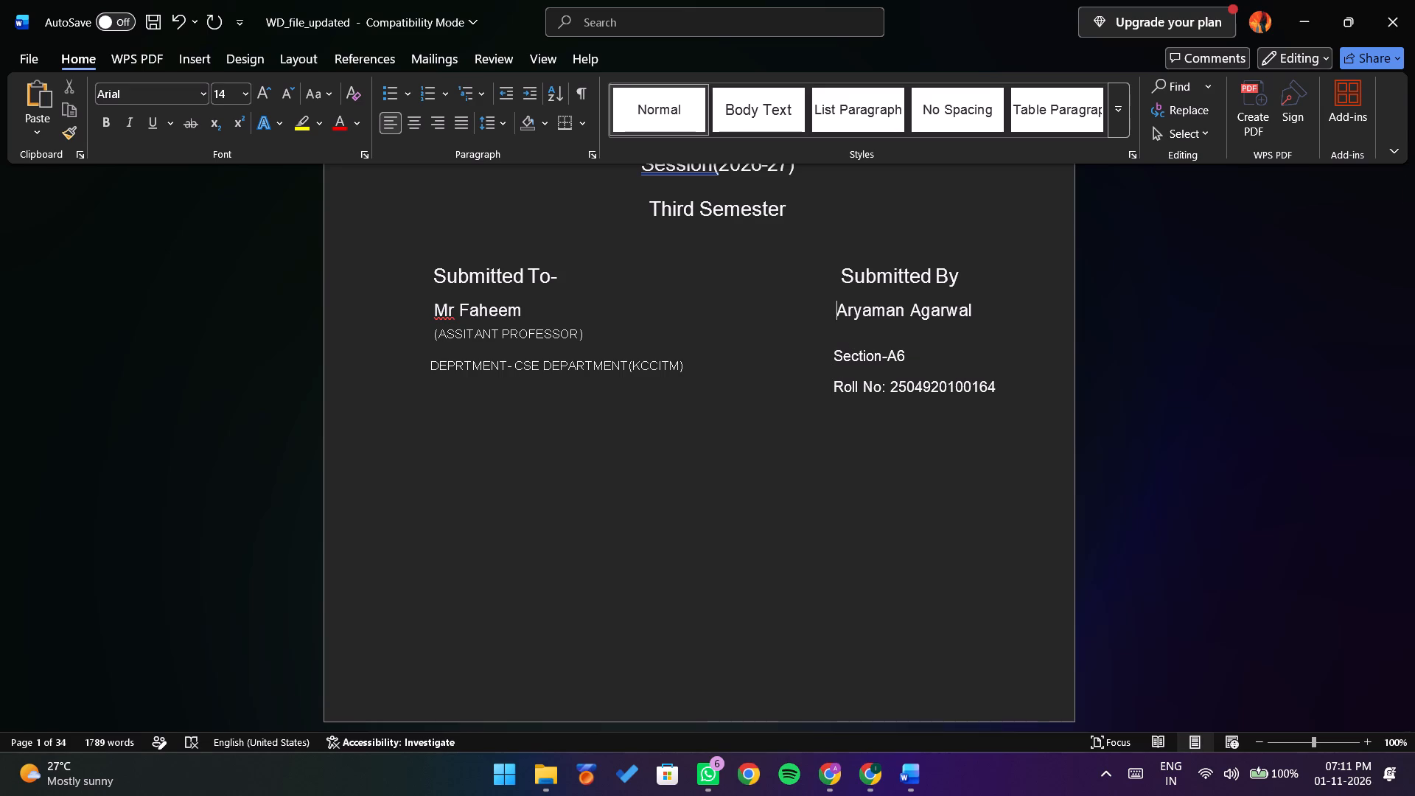
Replace the gap before the Submitted By heading with spaces so the heading sits slightly further left.
{"action": "key", "text": "Up"}
{"action": "key", "text": "BackSpace"}
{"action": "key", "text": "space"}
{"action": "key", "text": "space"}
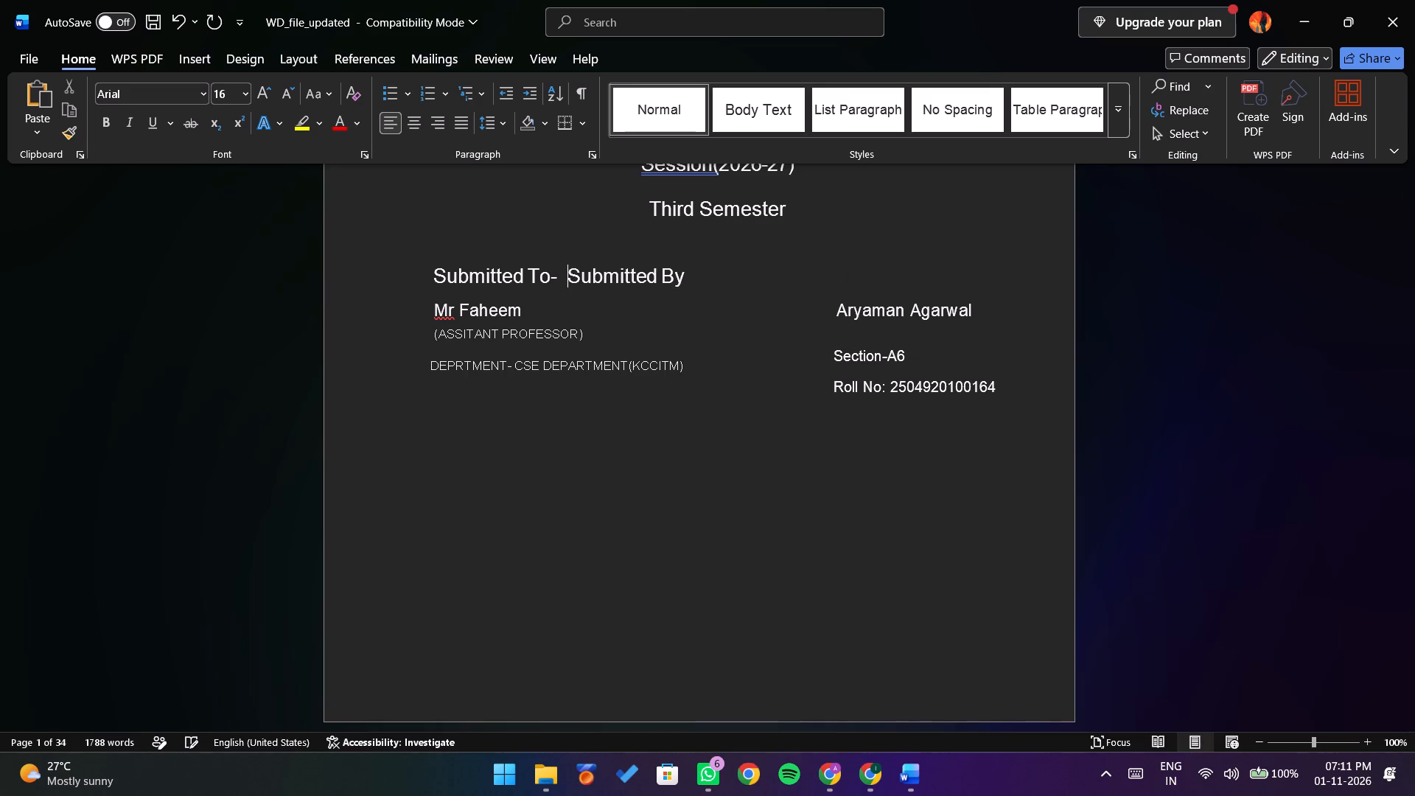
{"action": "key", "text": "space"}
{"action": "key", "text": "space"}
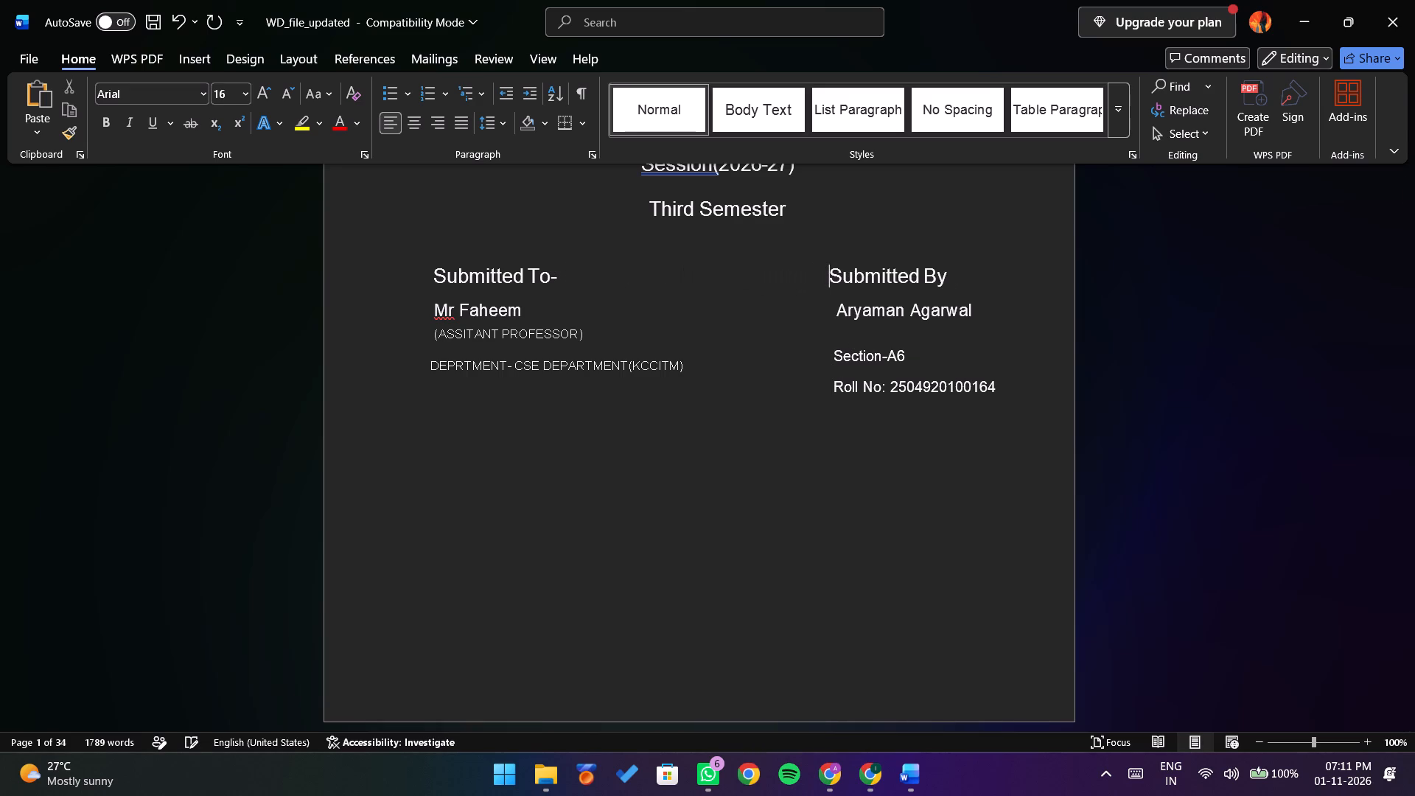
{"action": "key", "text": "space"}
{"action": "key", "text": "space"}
{"action": "key", "text": "BackSpace"}
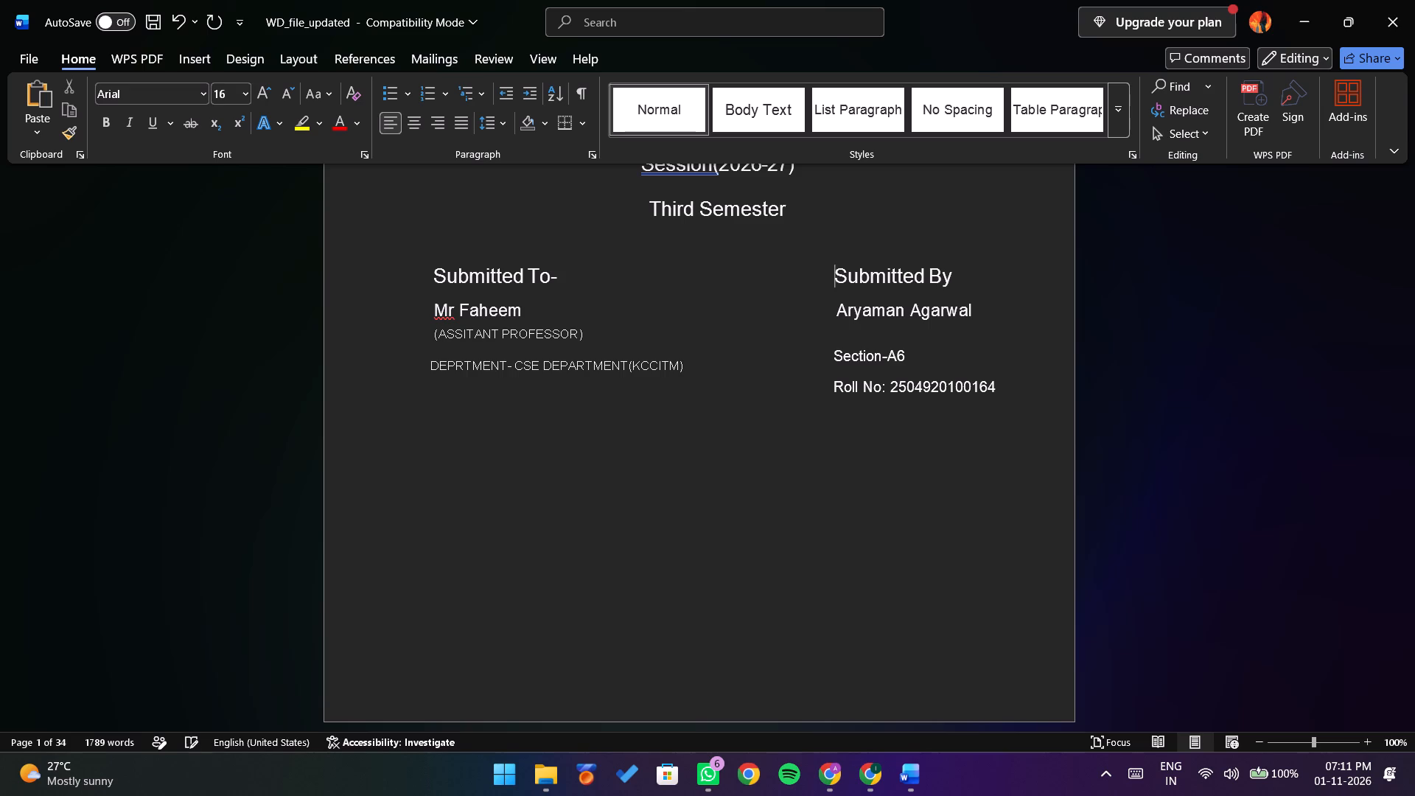
{"action": "key", "text": "BackSpace"}
Examine the cover page's overall layout and the alignment of its logo, headings and Submitted By block.
{"action": "scroll", "coordinate": [852, 352], "scroll_direction": "up", "scroll_amount": 3}
{"action": "scroll", "coordinate": [681, 478], "scroll_direction": "up", "scroll_amount": 1}
{"action": "scroll", "coordinate": [681, 479], "scroll_direction": "down", "scroll_amount": 4, "text": "ctrl"}
{"action": "scroll", "coordinate": [681, 479], "scroll_direction": "up", "scroll_amount": 2}
{"action": "scroll", "coordinate": [681, 479], "scroll_direction": "down", "scroll_amount": 2}
{"action": "scroll", "coordinate": [652, 469], "scroll_direction": "up", "scroll_amount": 3}
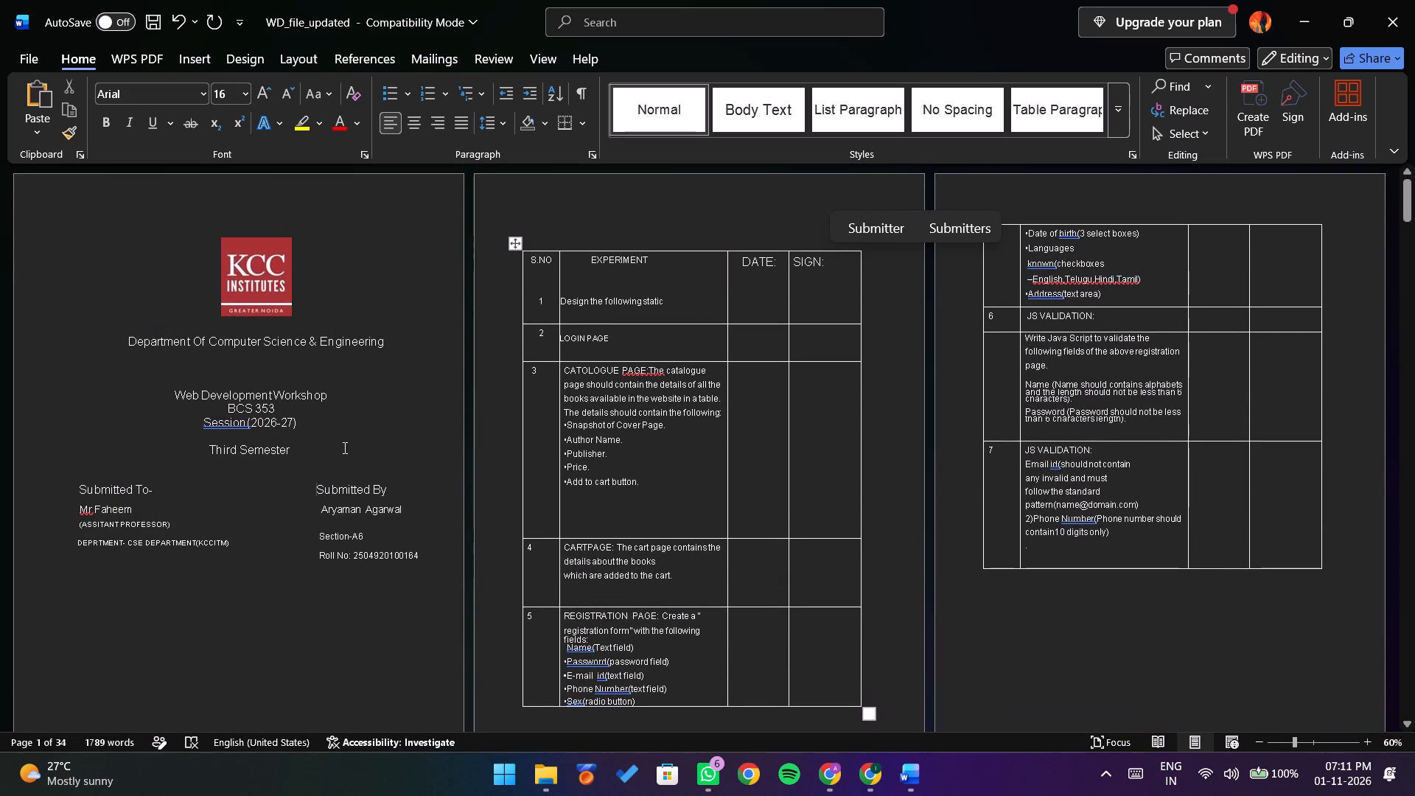
{"action": "scroll", "coordinate": [276, 369], "scroll_direction": "up", "scroll_amount": 14, "text": "ctrl"}
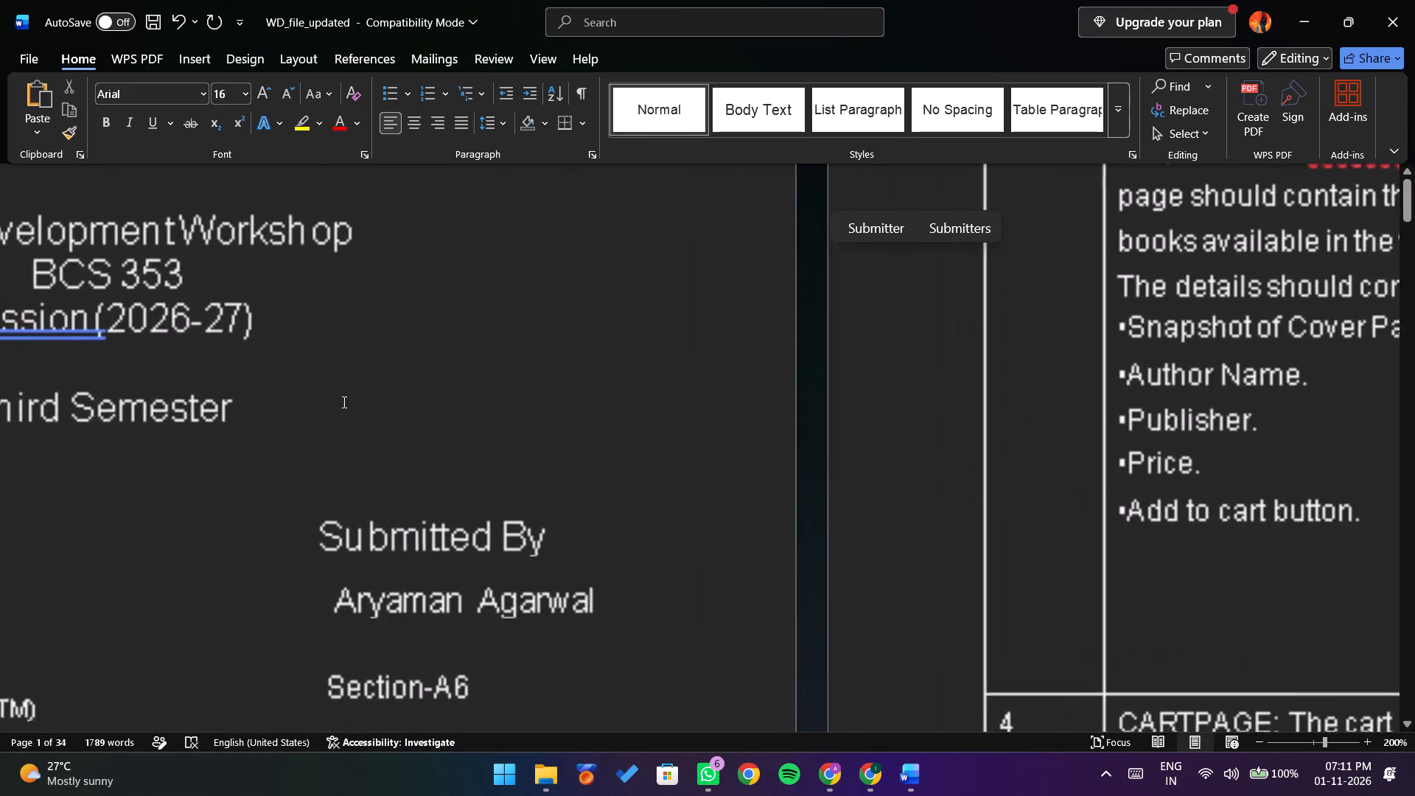
{"action": "scroll", "coordinate": [441, 497], "scroll_direction": "down", "scroll_amount": 3}
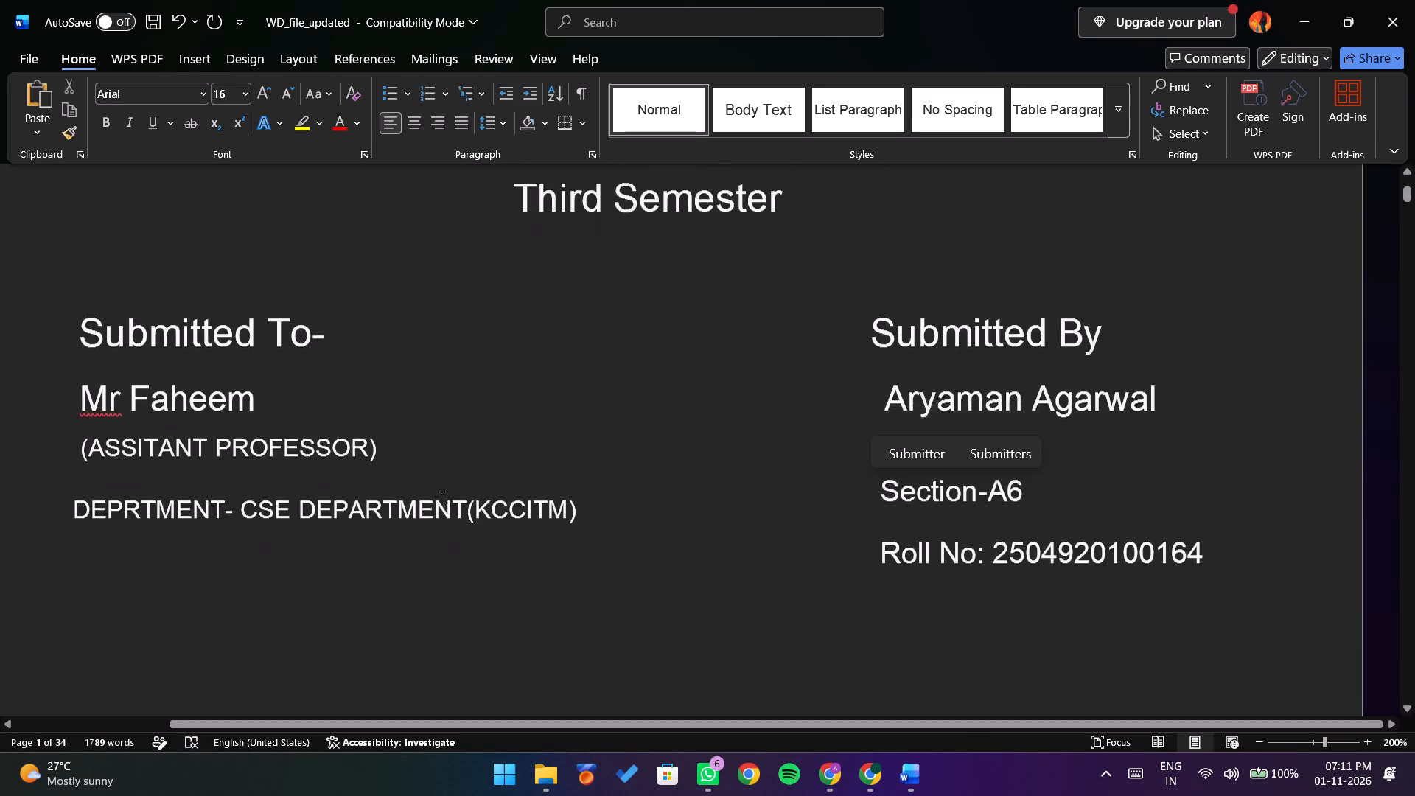
{"action": "scroll", "coordinate": [442, 497], "scroll_direction": "down", "scroll_amount": 3, "text": "ctrl"}
{"action": "scroll", "coordinate": [441, 495], "scroll_direction": "up", "scroll_amount": 13}
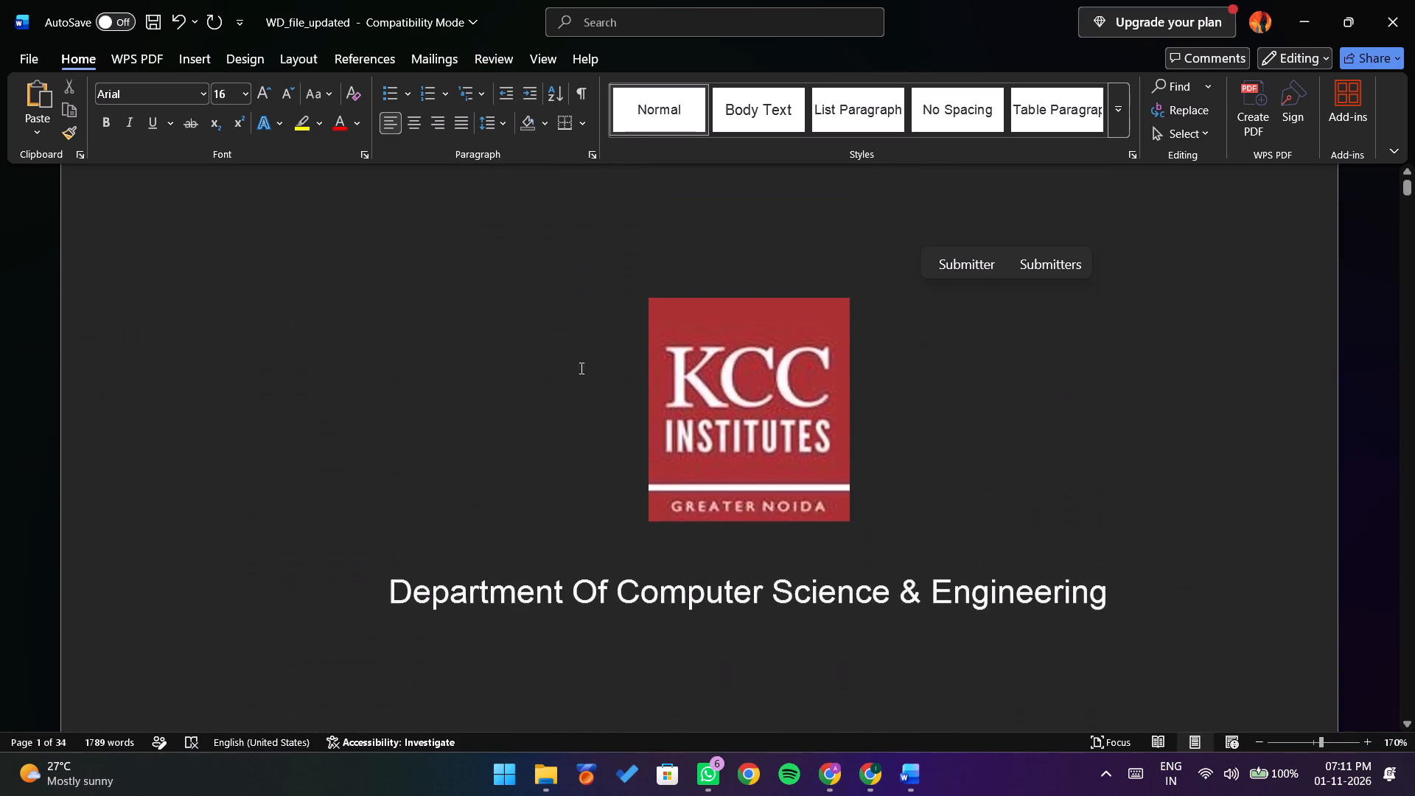
{"action": "scroll", "coordinate": [766, 393], "scroll_direction": "up", "scroll_amount": 3}
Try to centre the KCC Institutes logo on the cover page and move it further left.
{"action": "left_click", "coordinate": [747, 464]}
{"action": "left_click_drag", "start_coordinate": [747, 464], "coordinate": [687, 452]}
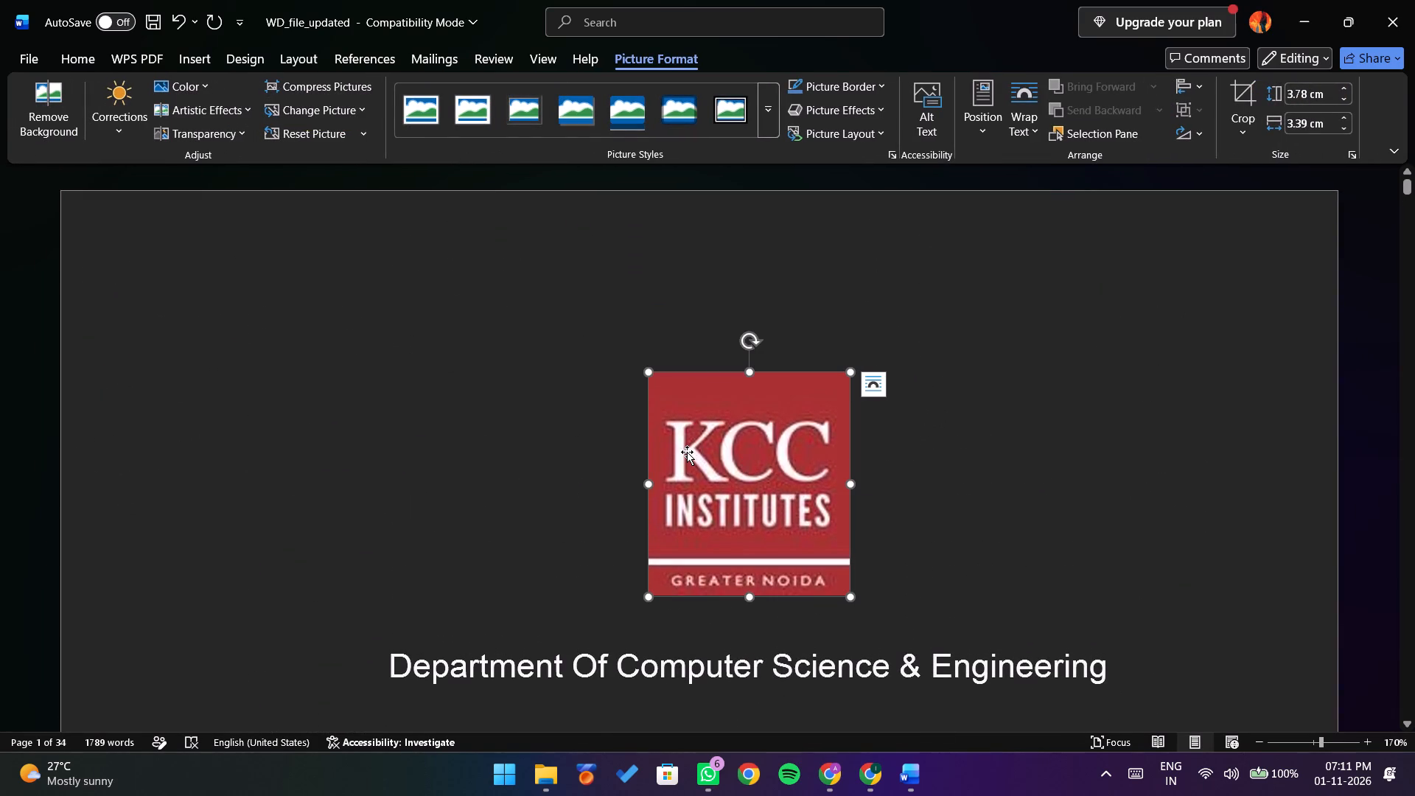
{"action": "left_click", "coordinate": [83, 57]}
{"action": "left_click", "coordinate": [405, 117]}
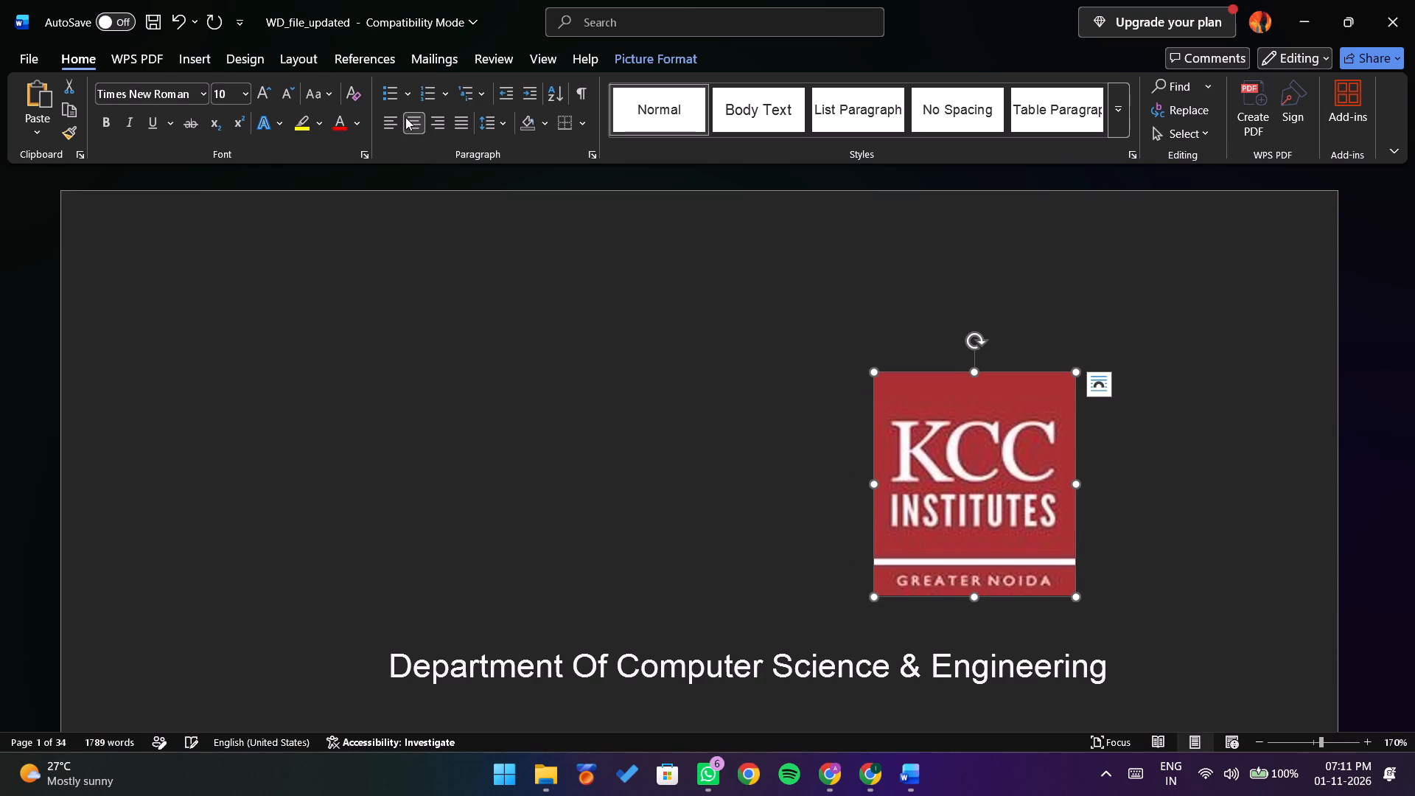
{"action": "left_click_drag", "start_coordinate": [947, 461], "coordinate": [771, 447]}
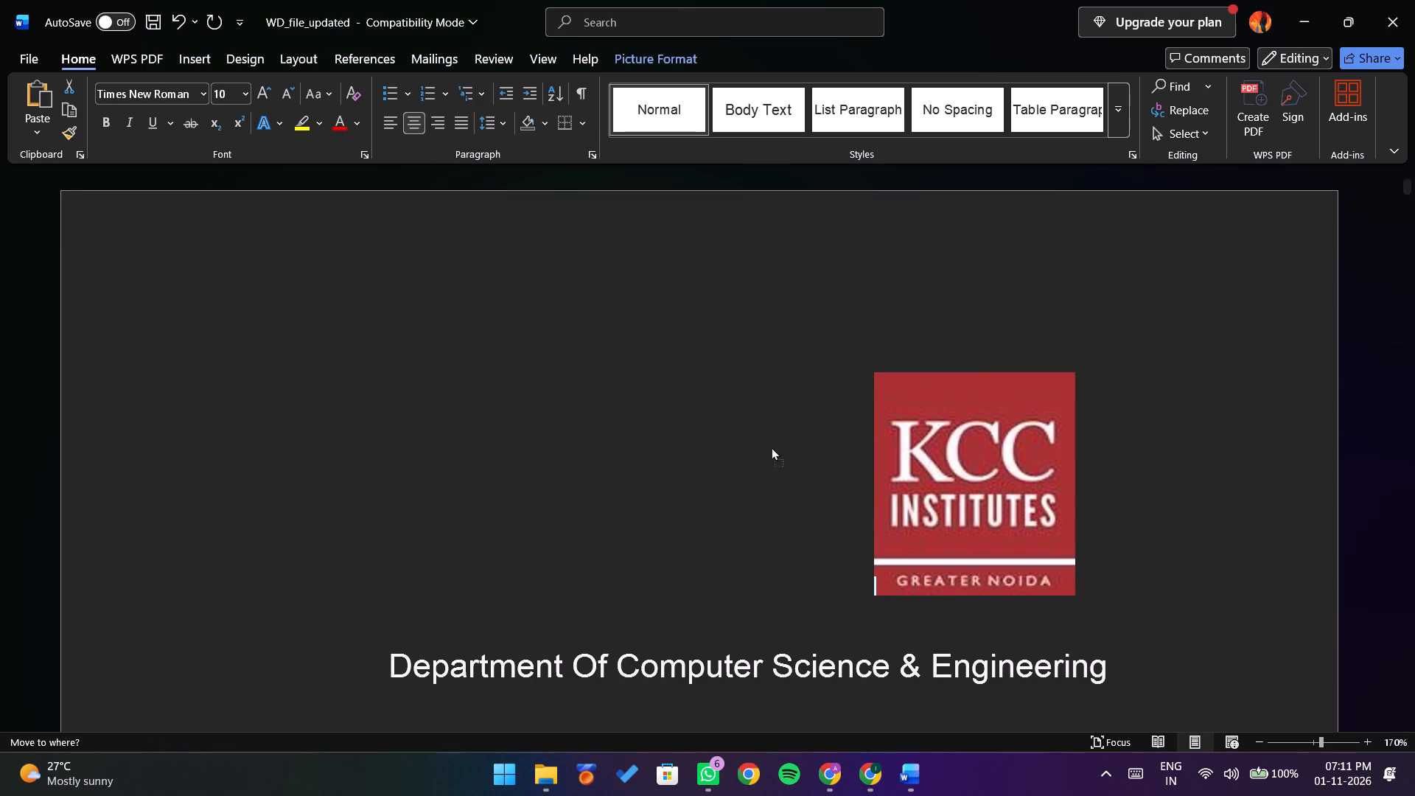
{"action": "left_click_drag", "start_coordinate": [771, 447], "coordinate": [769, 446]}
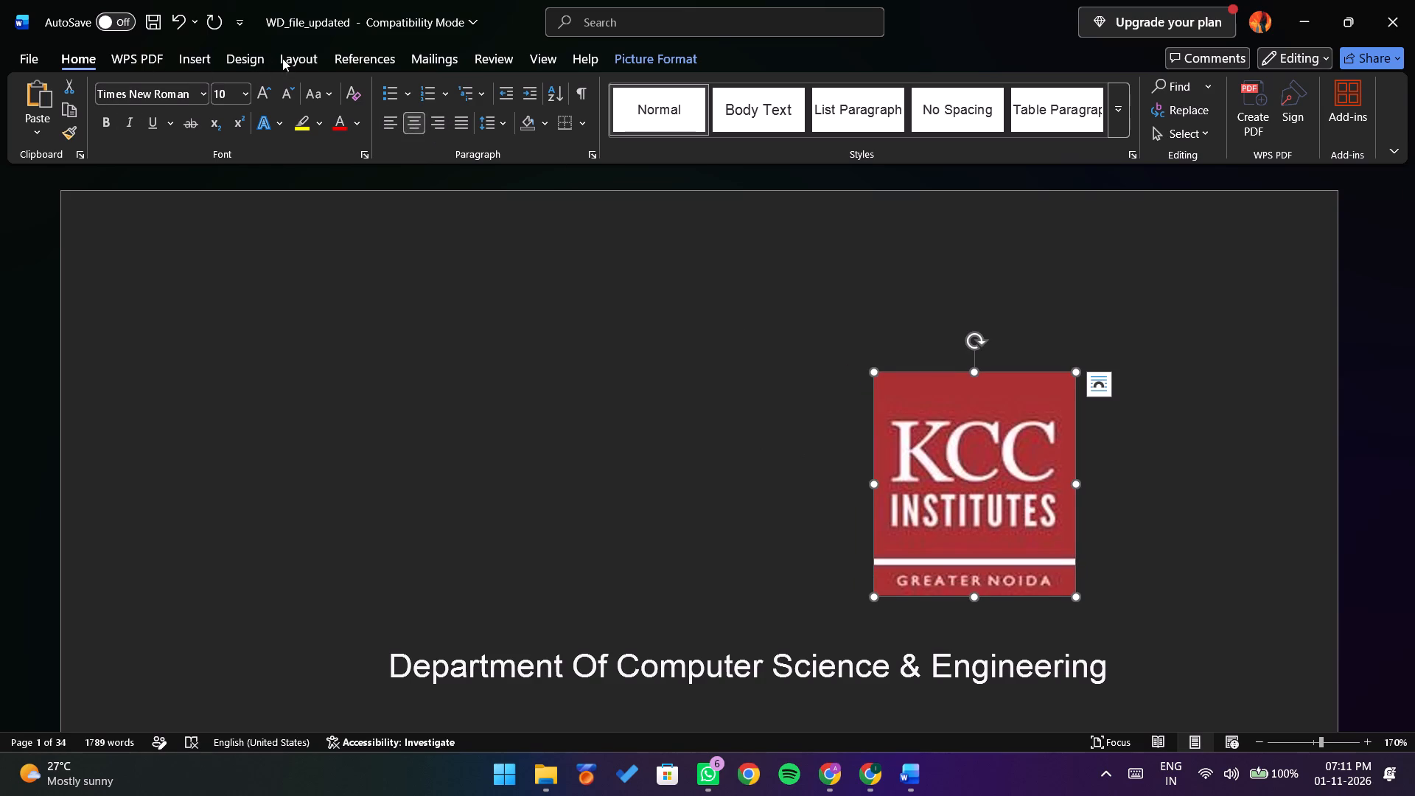
Set the page margins to the Narrow preset, 1.27 cm on all sides.
{"action": "left_click", "coordinate": [282, 58]}
{"action": "left_click", "coordinate": [52, 130]}
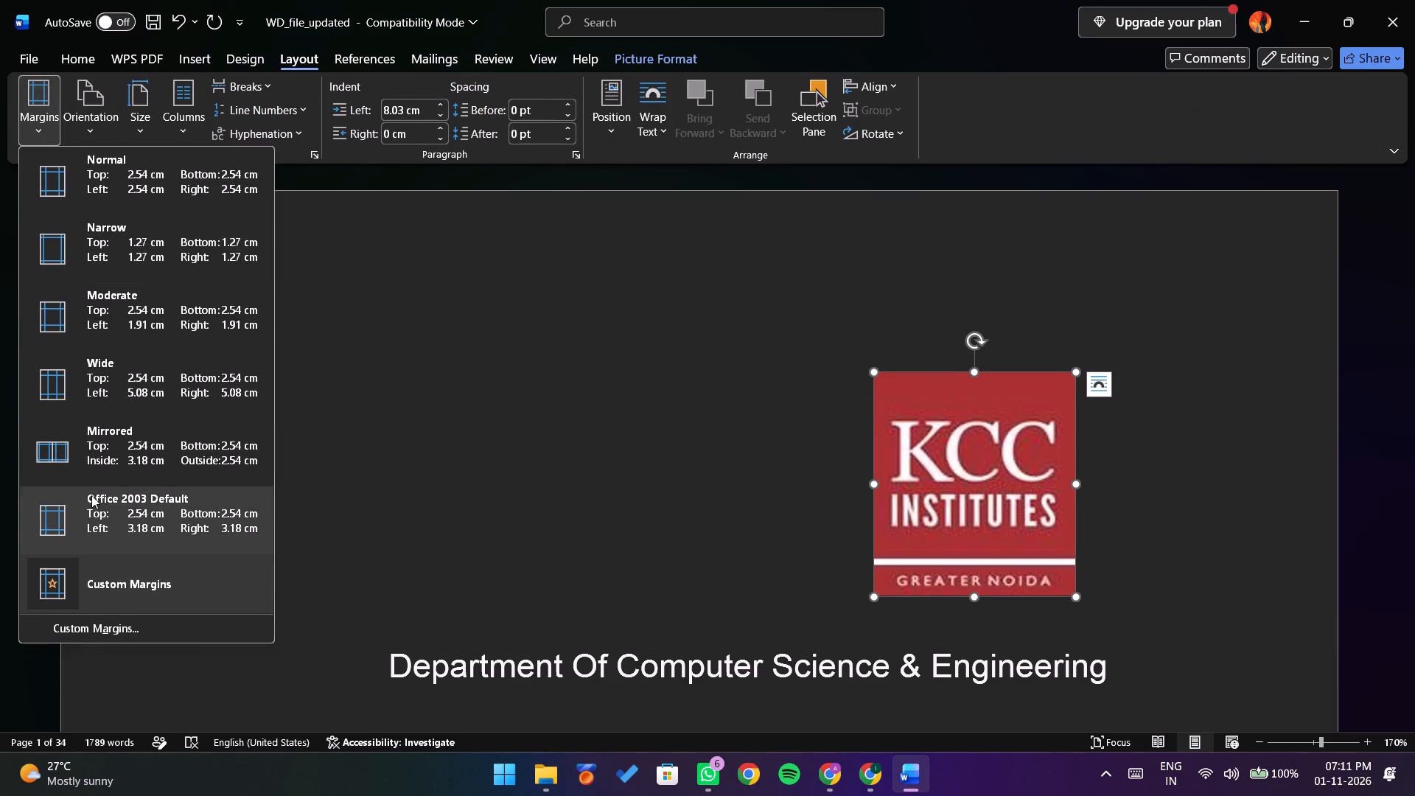
{"action": "left_click", "coordinate": [144, 262]}
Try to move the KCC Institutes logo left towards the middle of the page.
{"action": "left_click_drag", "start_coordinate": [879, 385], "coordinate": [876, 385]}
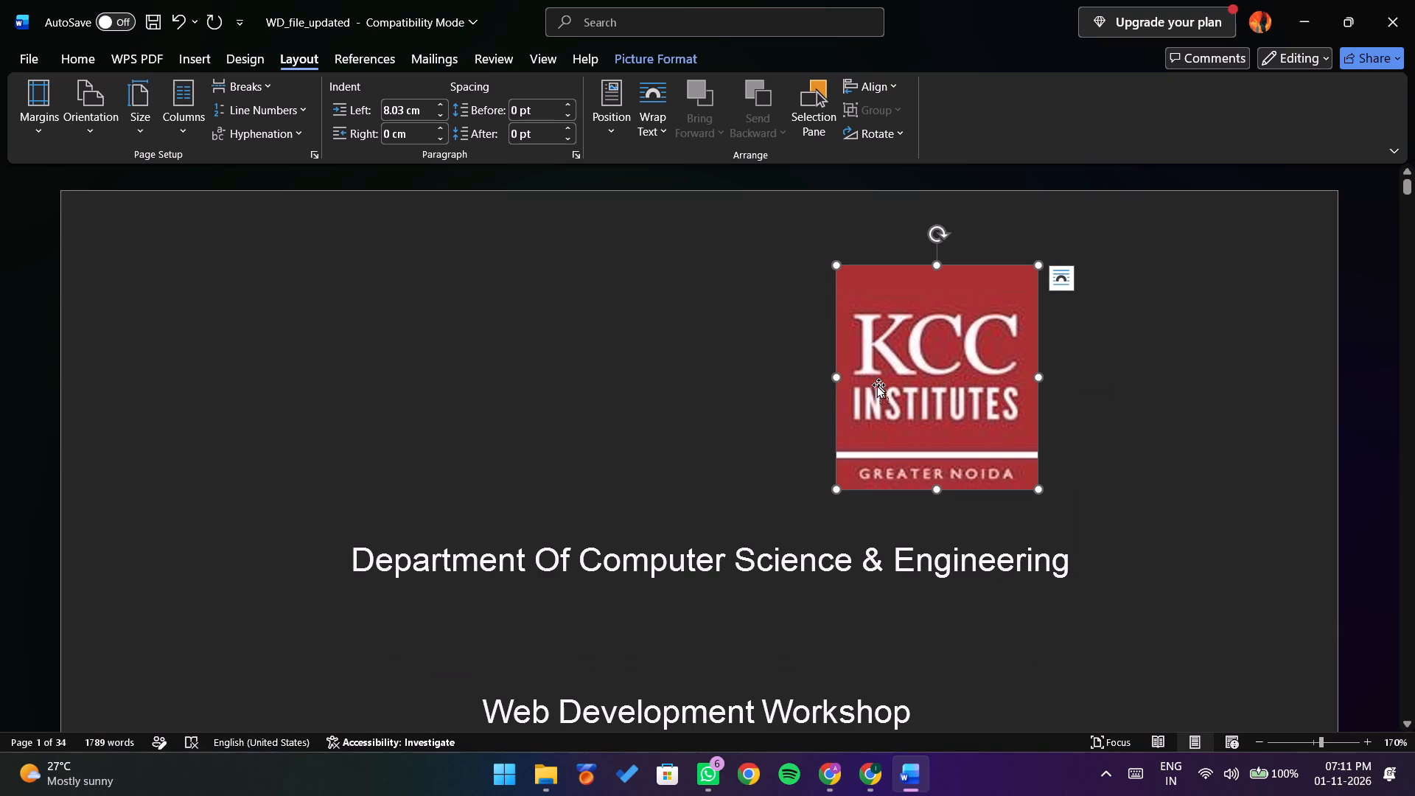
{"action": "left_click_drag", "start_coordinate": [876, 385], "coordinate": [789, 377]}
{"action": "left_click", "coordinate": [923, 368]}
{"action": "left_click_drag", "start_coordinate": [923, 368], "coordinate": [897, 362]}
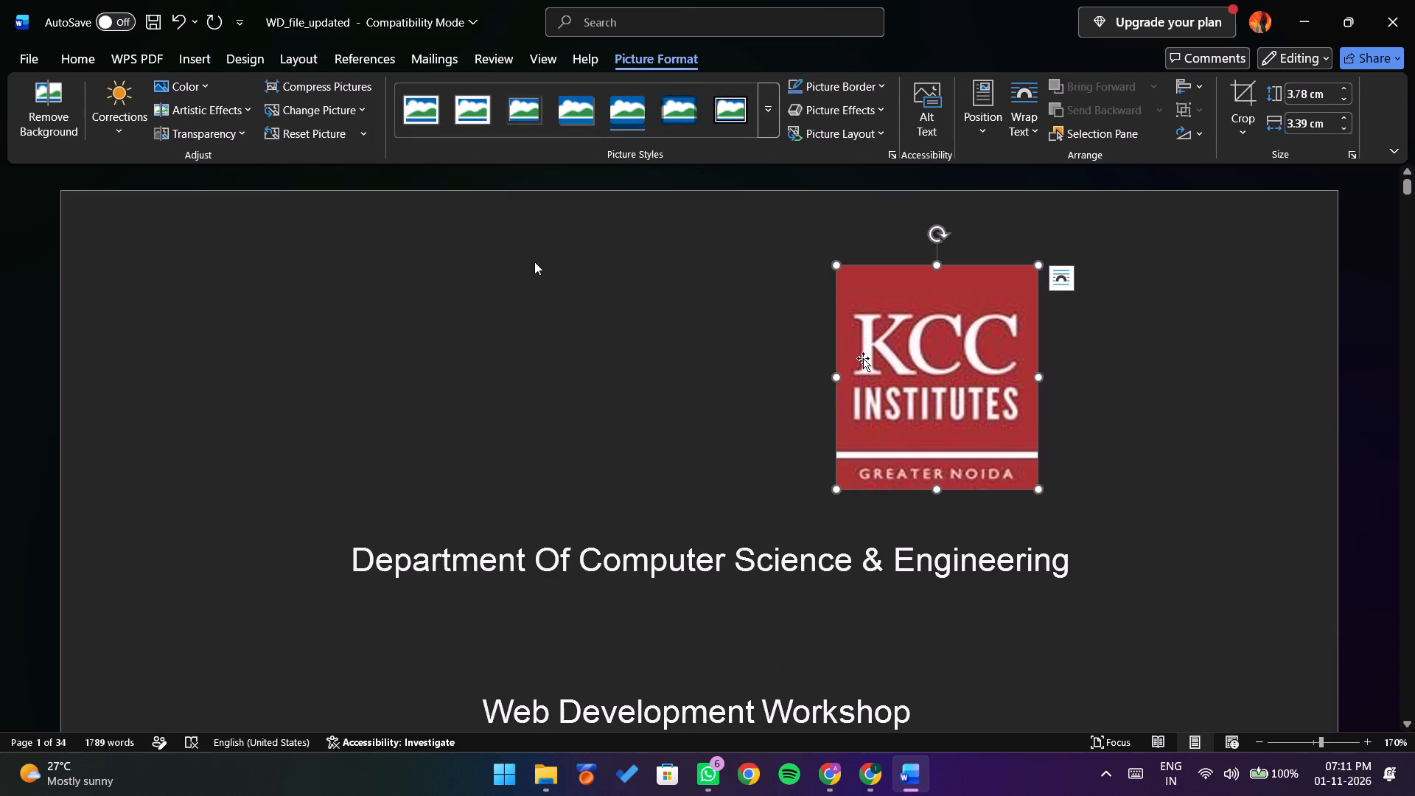
Remove the left indent before the KCC Institutes logo and centre the logo on the page.
{"action": "left_click", "coordinate": [88, 60]}
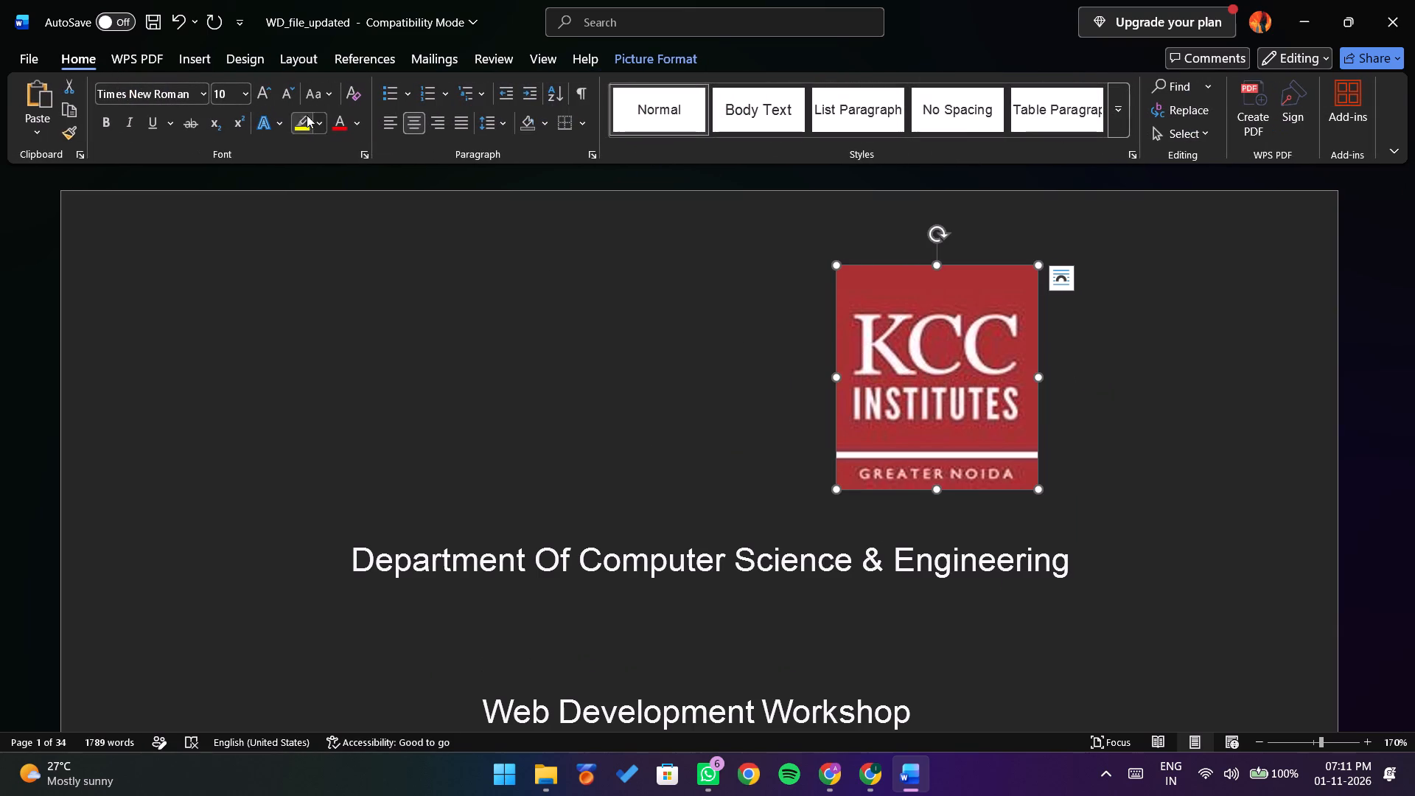
{"action": "left_click", "coordinate": [390, 131]}
{"action": "left_click", "coordinate": [475, 323]}
{"action": "left_click", "coordinate": [553, 351]}
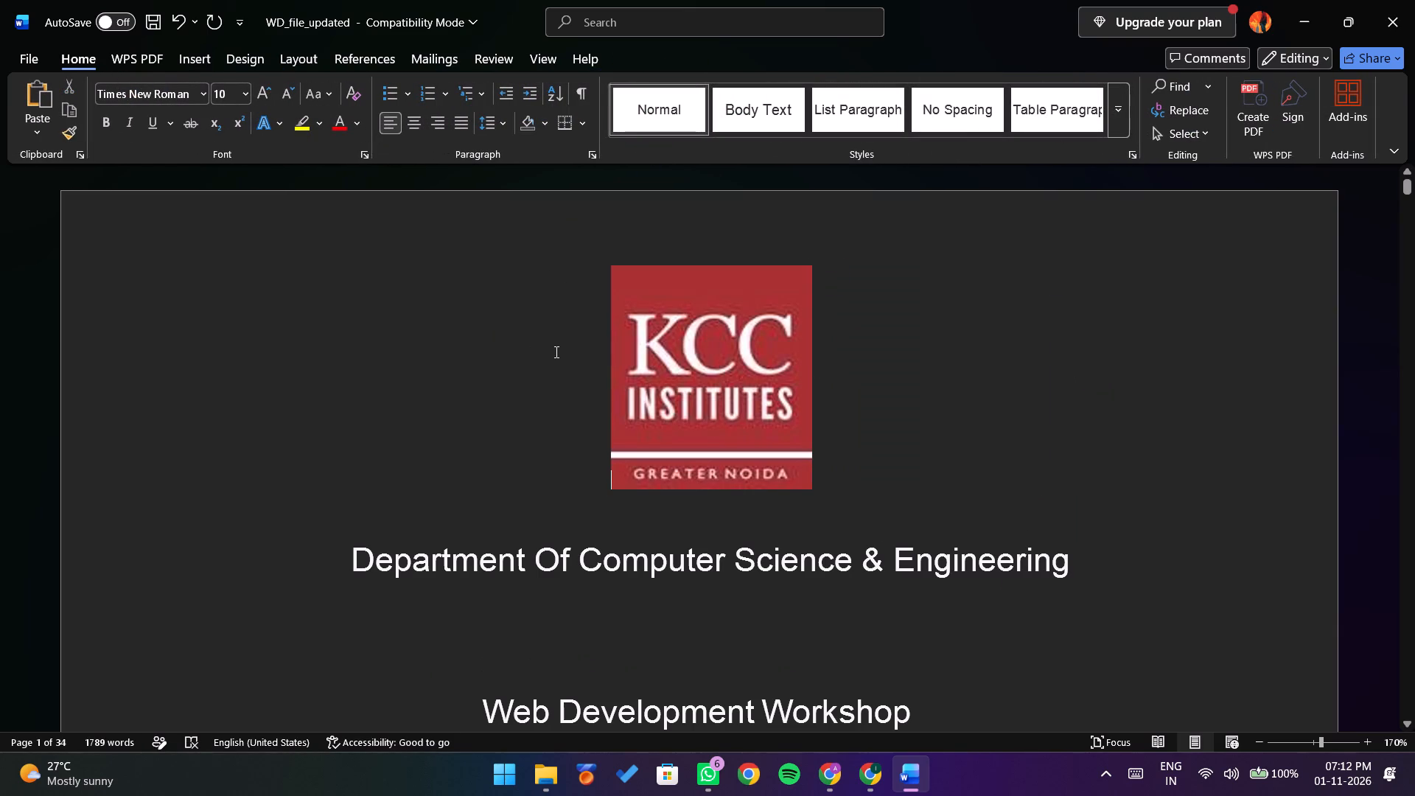
{"action": "key", "text": "BackSpace"}
{"action": "key", "text": "BackSpace"}
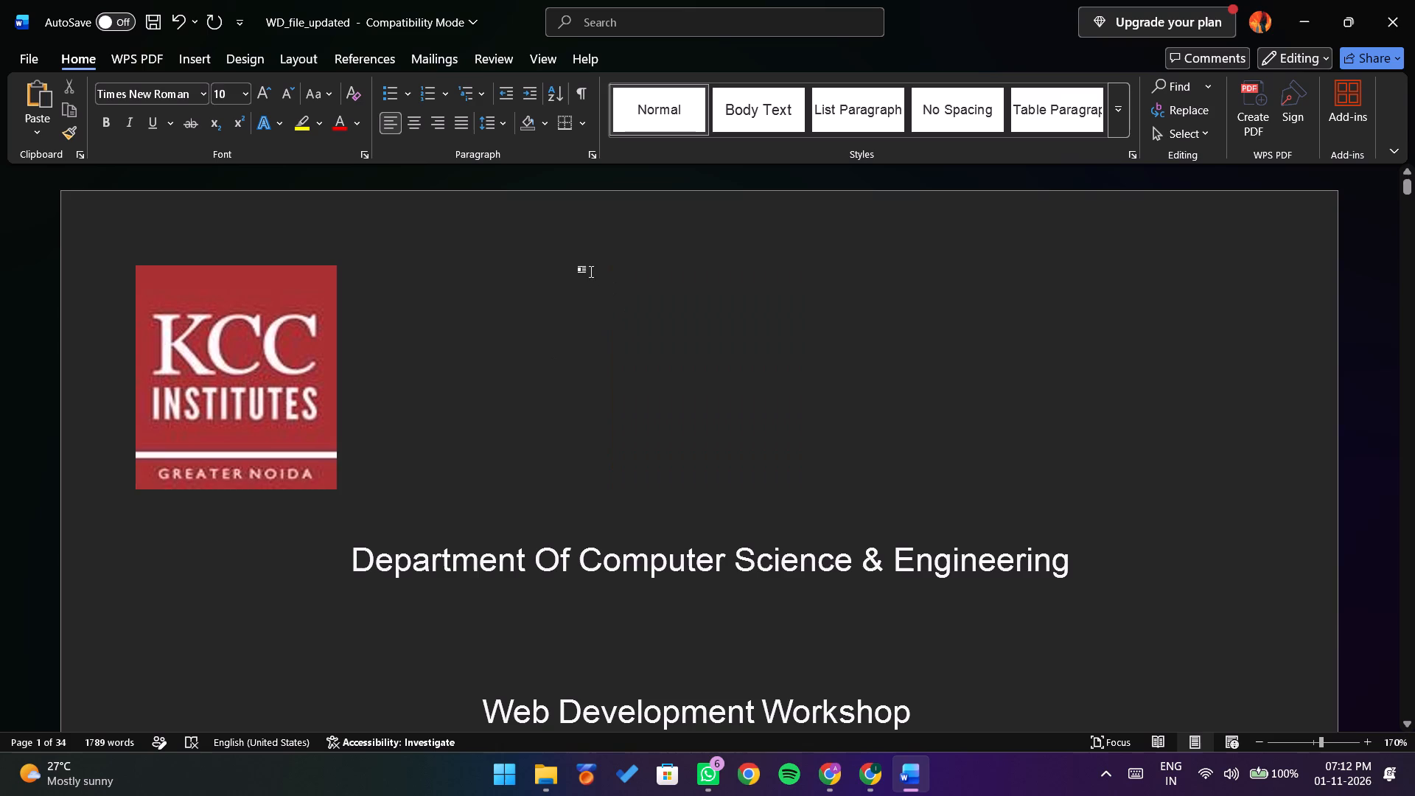
{"action": "left_click", "coordinate": [307, 394]}
{"action": "left_click", "coordinate": [415, 126]}
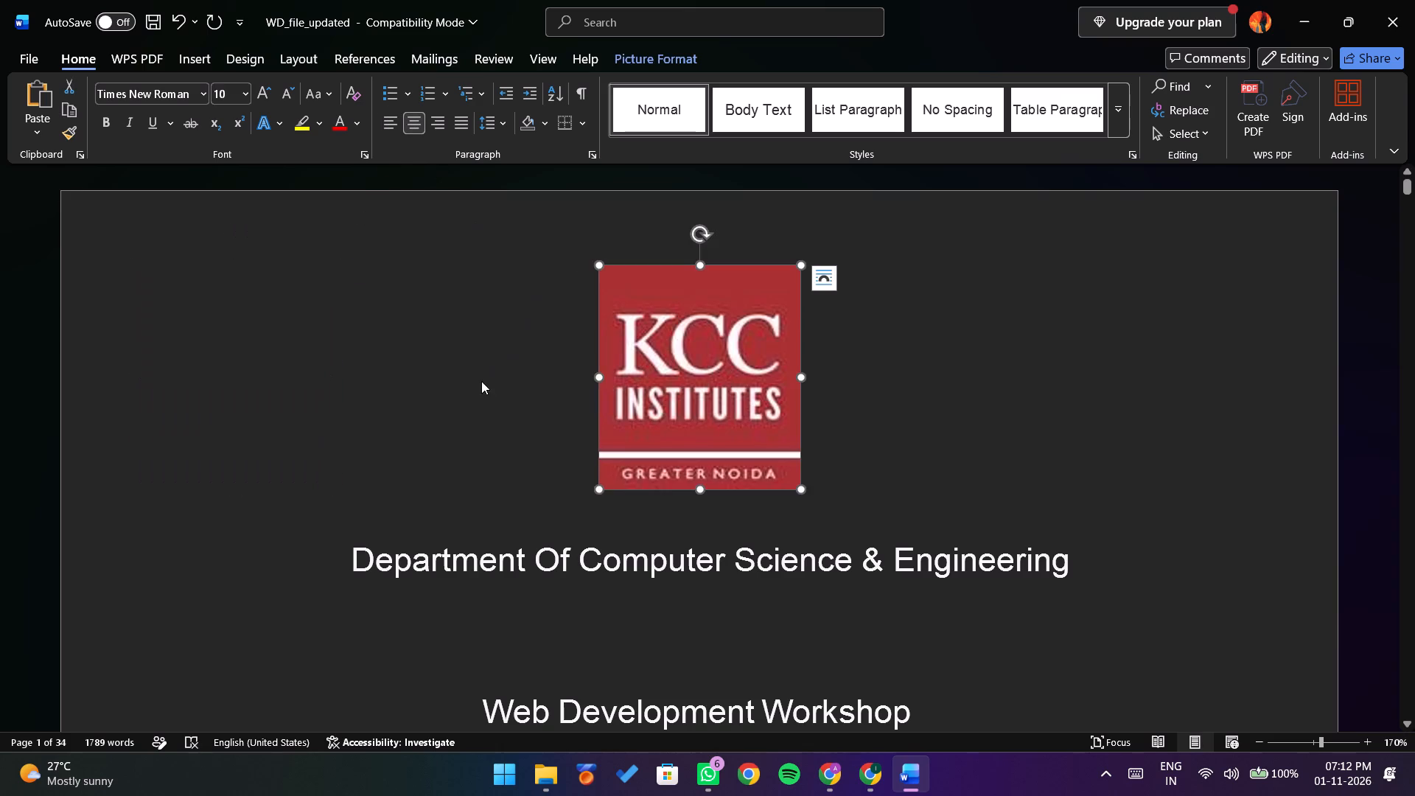
{"action": "left_click", "coordinate": [479, 384]}
Insert two blank lines above the KCC Institutes logo.
{"action": "scroll", "coordinate": [479, 384], "scroll_direction": "up", "scroll_amount": 1}
{"action": "scroll", "coordinate": [479, 384], "scroll_direction": "down", "scroll_amount": 3}
{"action": "scroll", "coordinate": [479, 384], "scroll_direction": "up", "scroll_amount": 3}
{"action": "left_click", "coordinate": [607, 392]}
{"action": "left_click", "coordinate": [615, 238]}
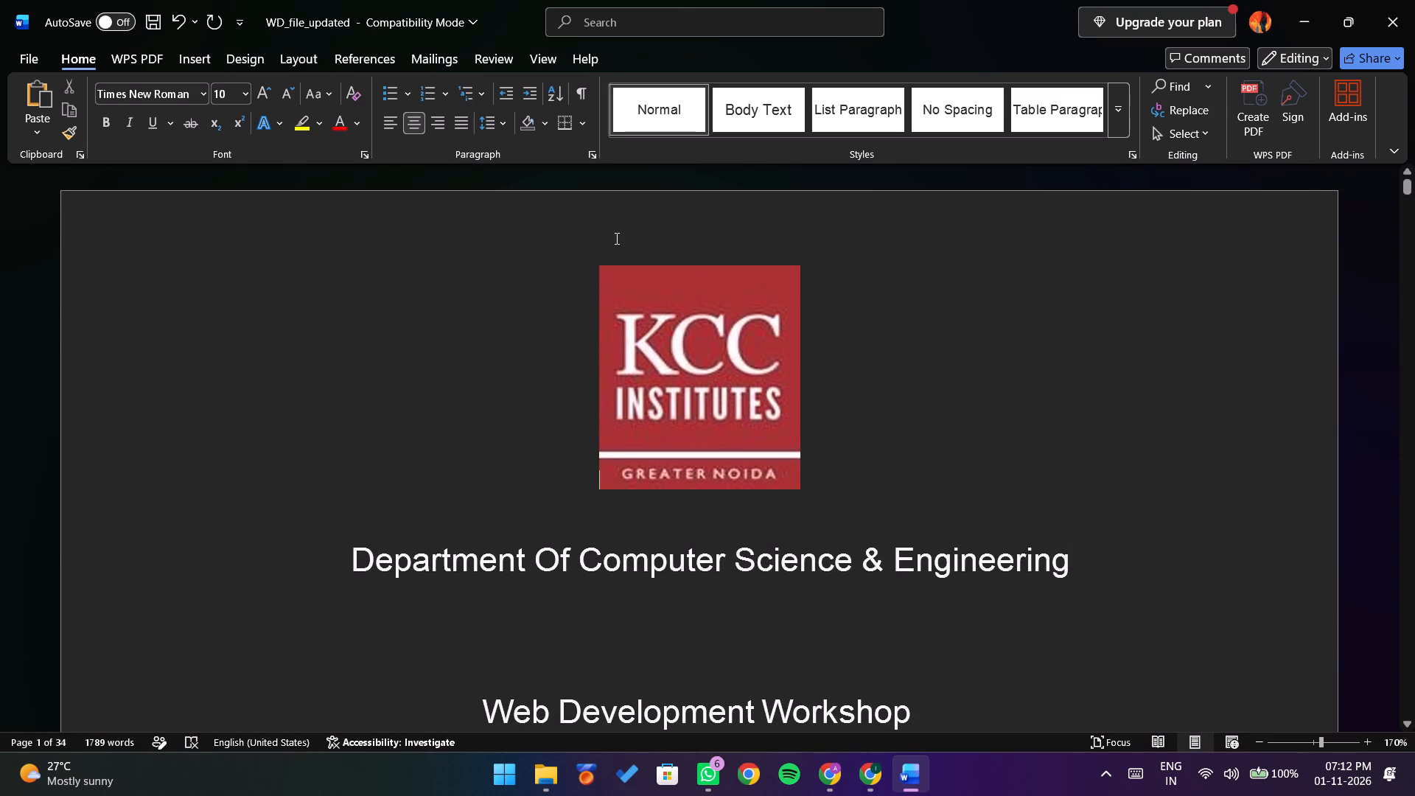
{"action": "key", "text": "Return"}
{"action": "key", "text": "Return"}
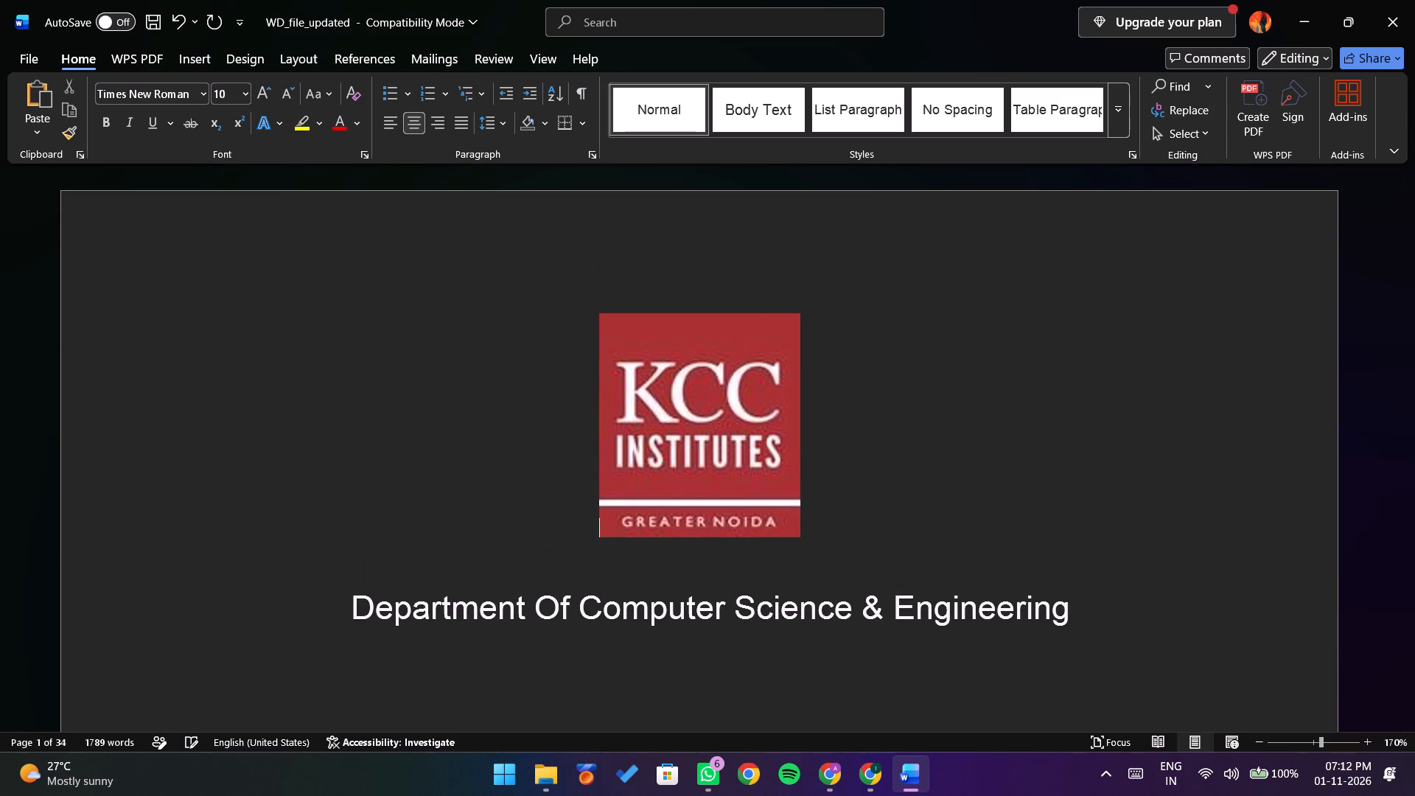
Move the "Department Of Computer Science & Engineering" line from below the logo to the blank line above it.
{"action": "scroll", "coordinate": [693, 549], "scroll_direction": "down", "scroll_amount": 2}
{"action": "scroll", "coordinate": [693, 549], "scroll_direction": "up", "scroll_amount": 3}
{"action": "scroll", "coordinate": [693, 549], "scroll_direction": "down", "scroll_amount": 3}
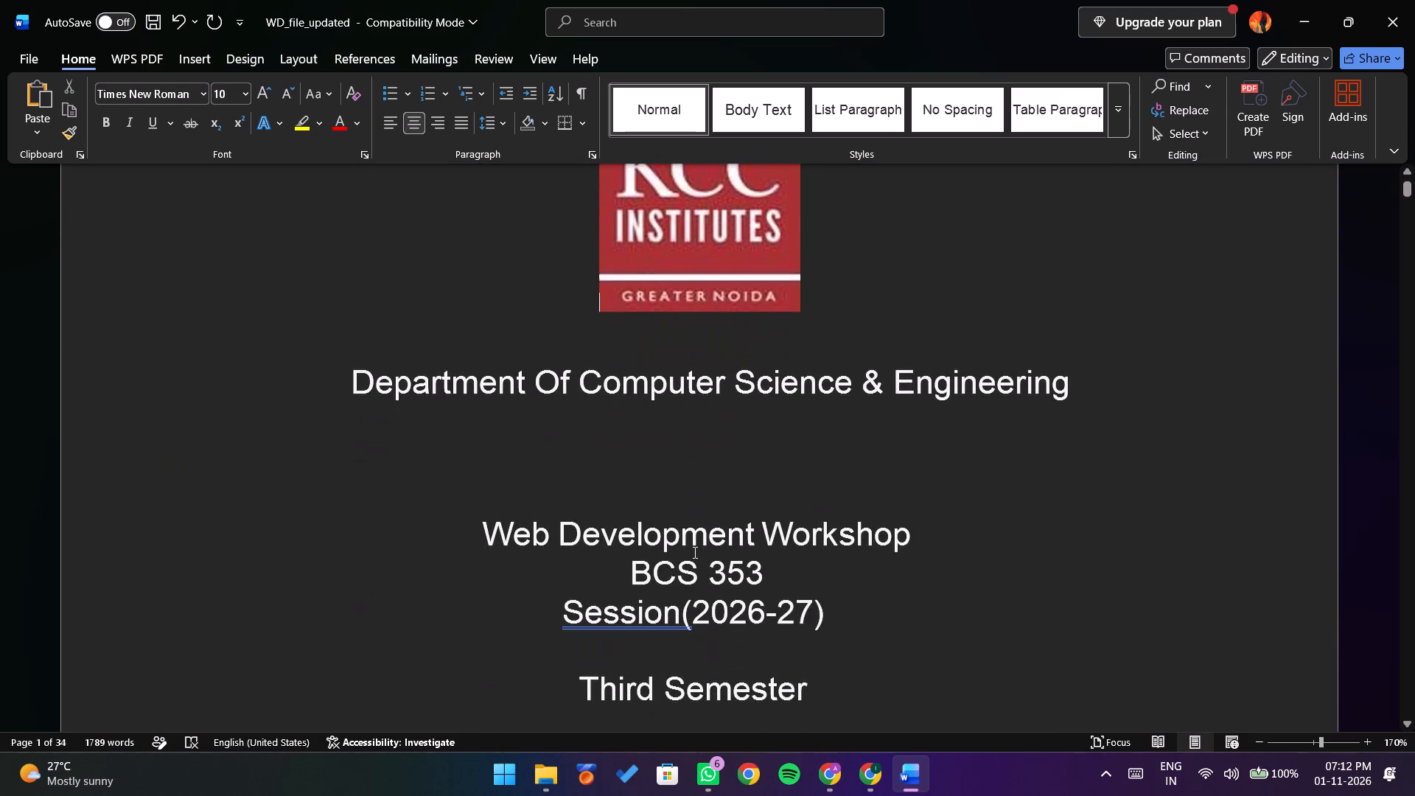
{"action": "scroll", "coordinate": [593, 519], "scroll_direction": "up", "scroll_amount": 1}
{"action": "left_click_drag", "start_coordinate": [339, 442], "coordinate": [639, 443]}
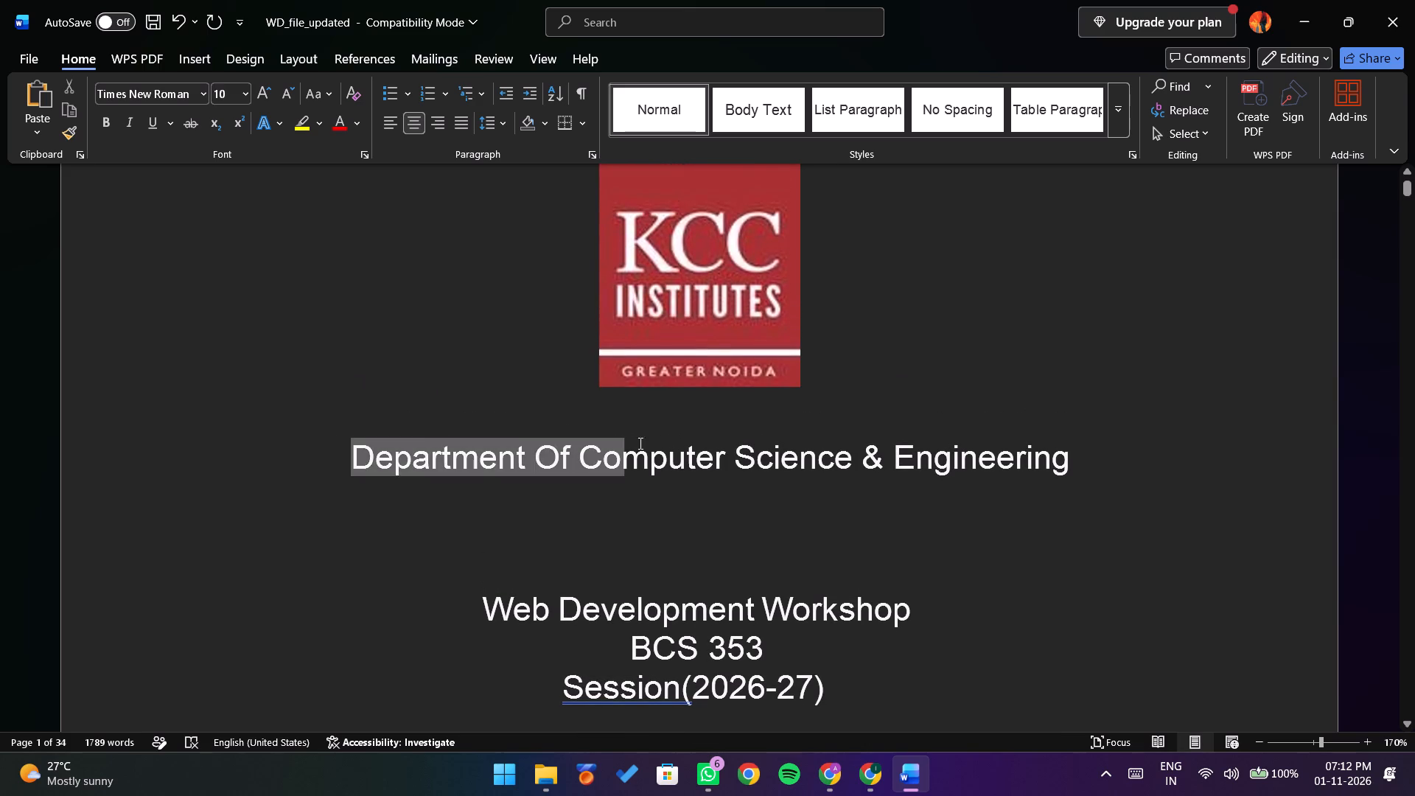
{"action": "left_click_drag", "start_coordinate": [639, 443], "coordinate": [1084, 462]}
{"action": "key", "text": "ctrl+x"}
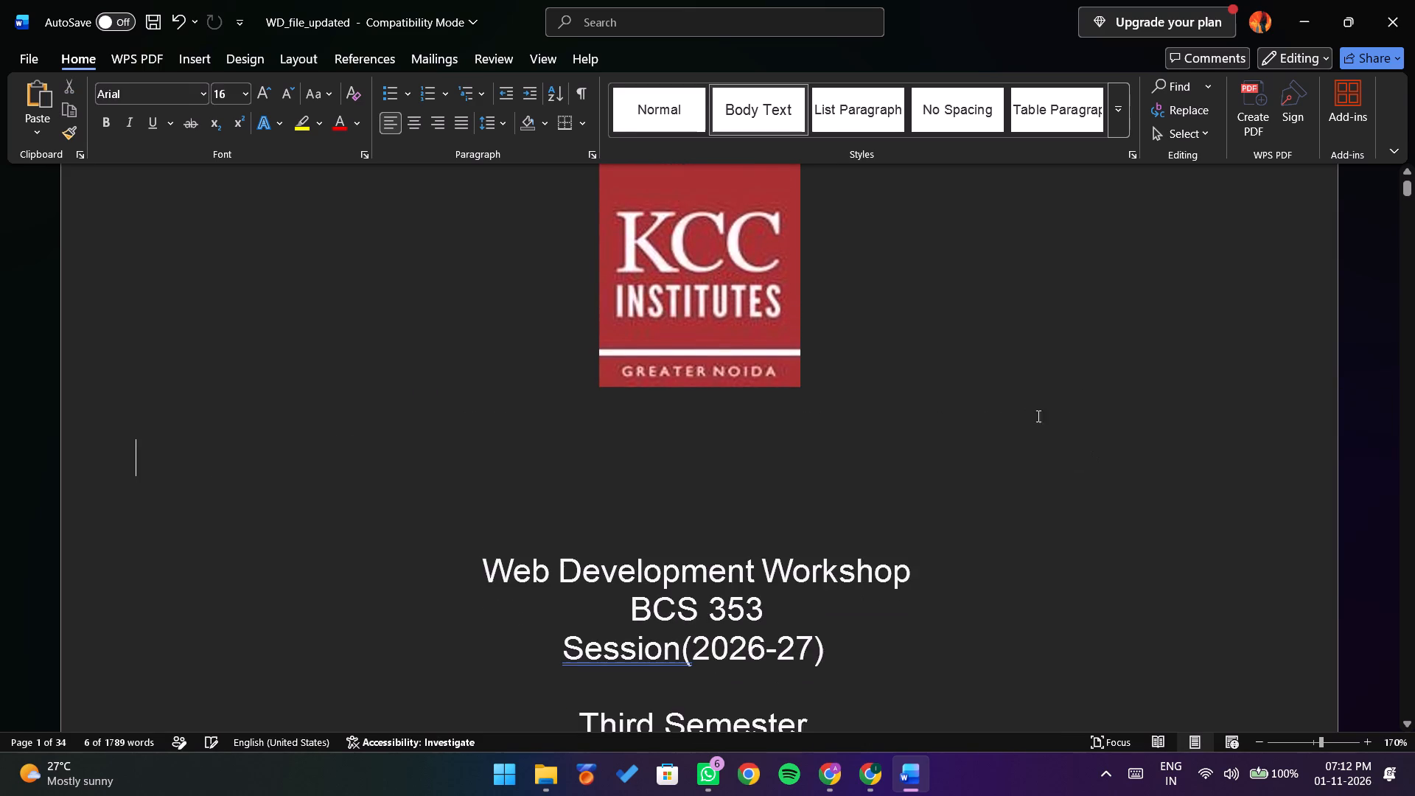
{"action": "scroll", "coordinate": [957, 413], "scroll_direction": "up", "scroll_amount": 4}
{"action": "left_click", "coordinate": [631, 289]}
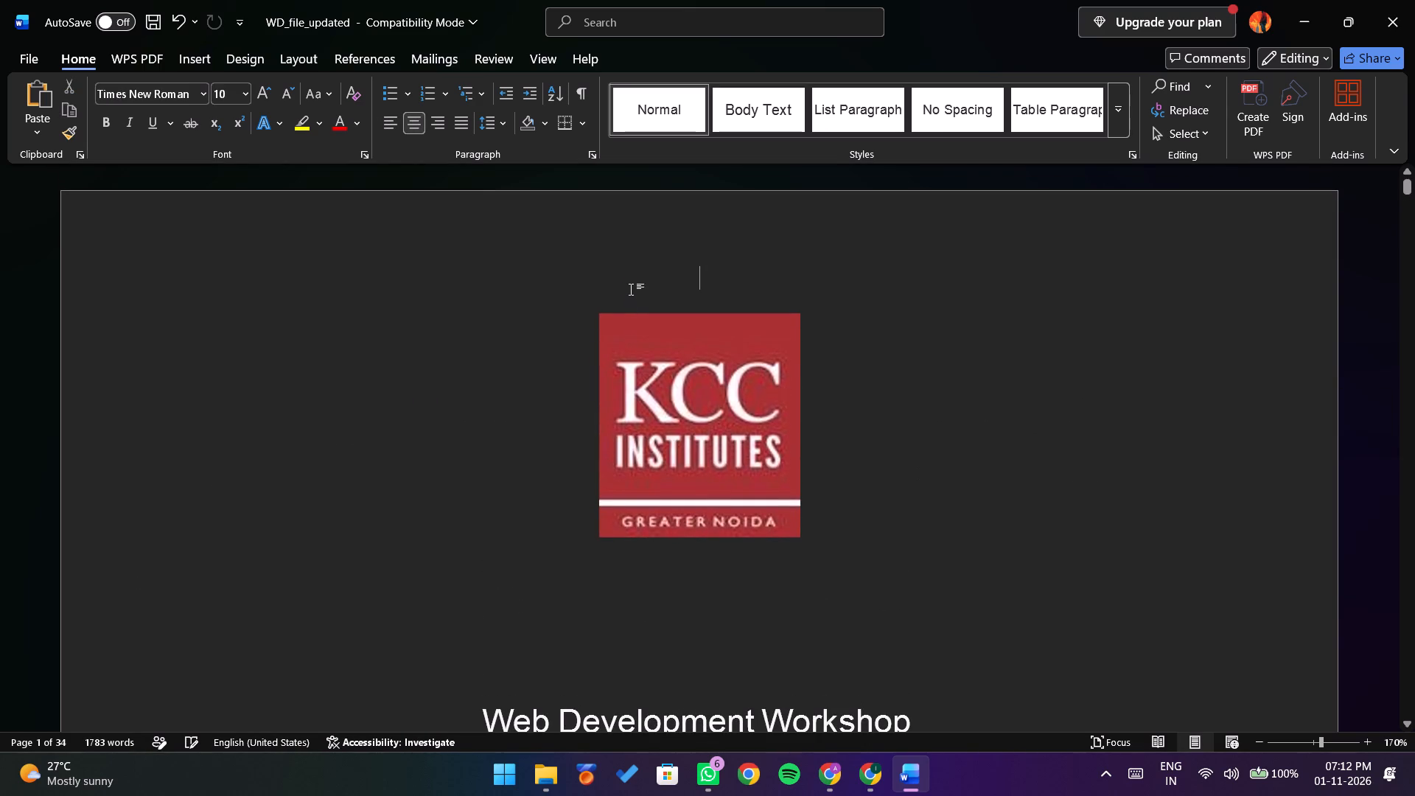
{"action": "key", "text": "ctrl+v"}
{"action": "left_click", "coordinate": [349, 282]}
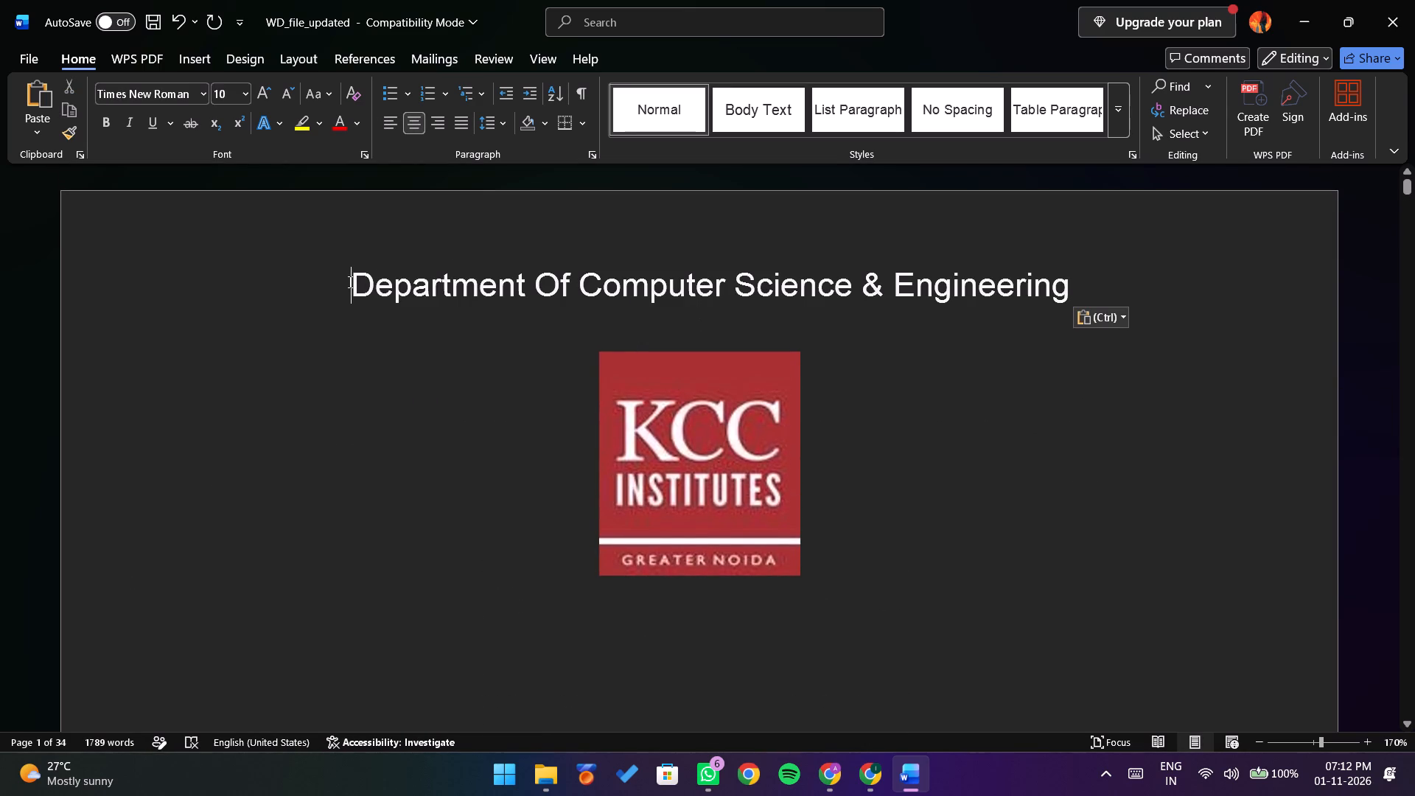
Copy the lines from Web Development Workshop through Third Semester onto a new line beneath the department heading, above the logo.
{"action": "scroll", "coordinate": [795, 363], "scroll_direction": "down", "scroll_amount": 4}
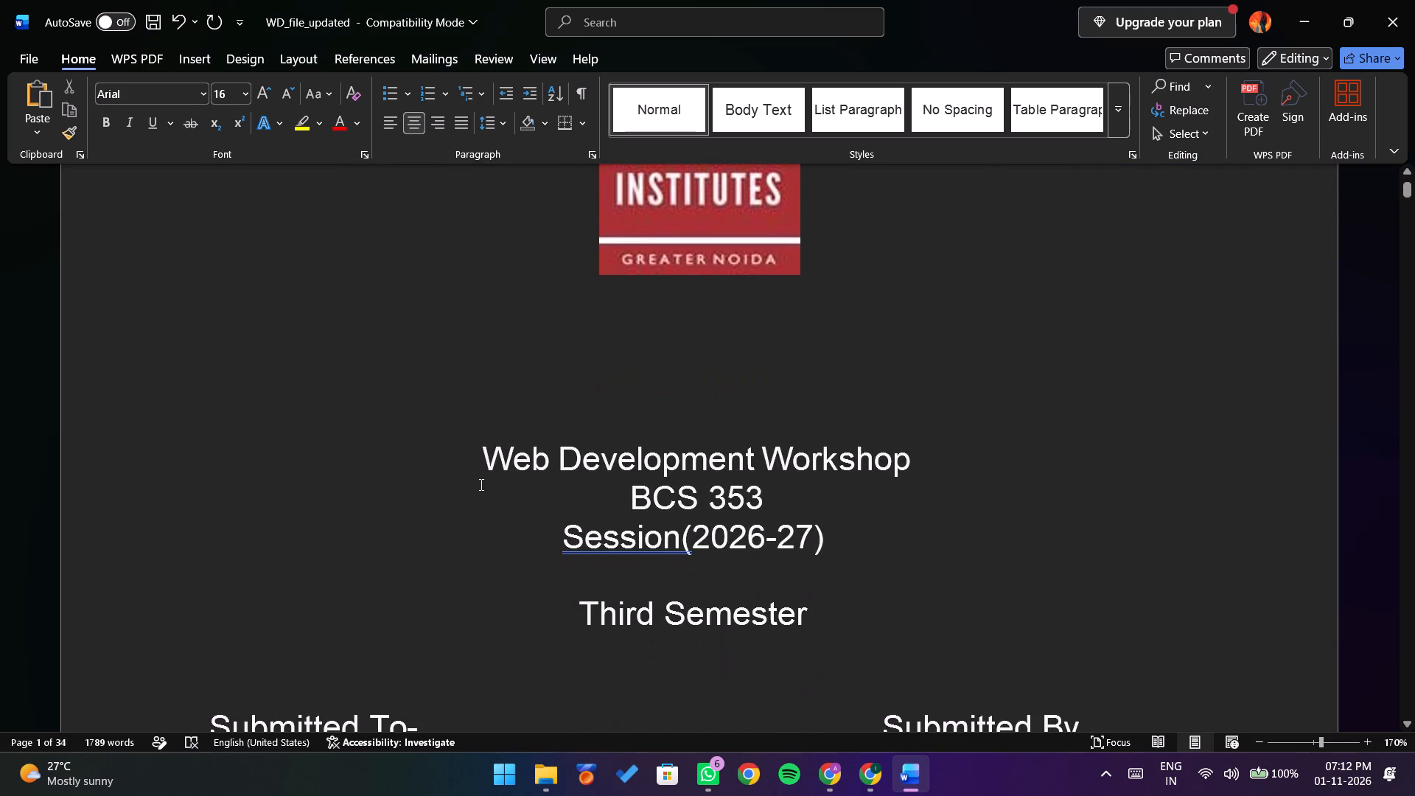
{"action": "left_click_drag", "start_coordinate": [475, 458], "coordinate": [830, 569]}
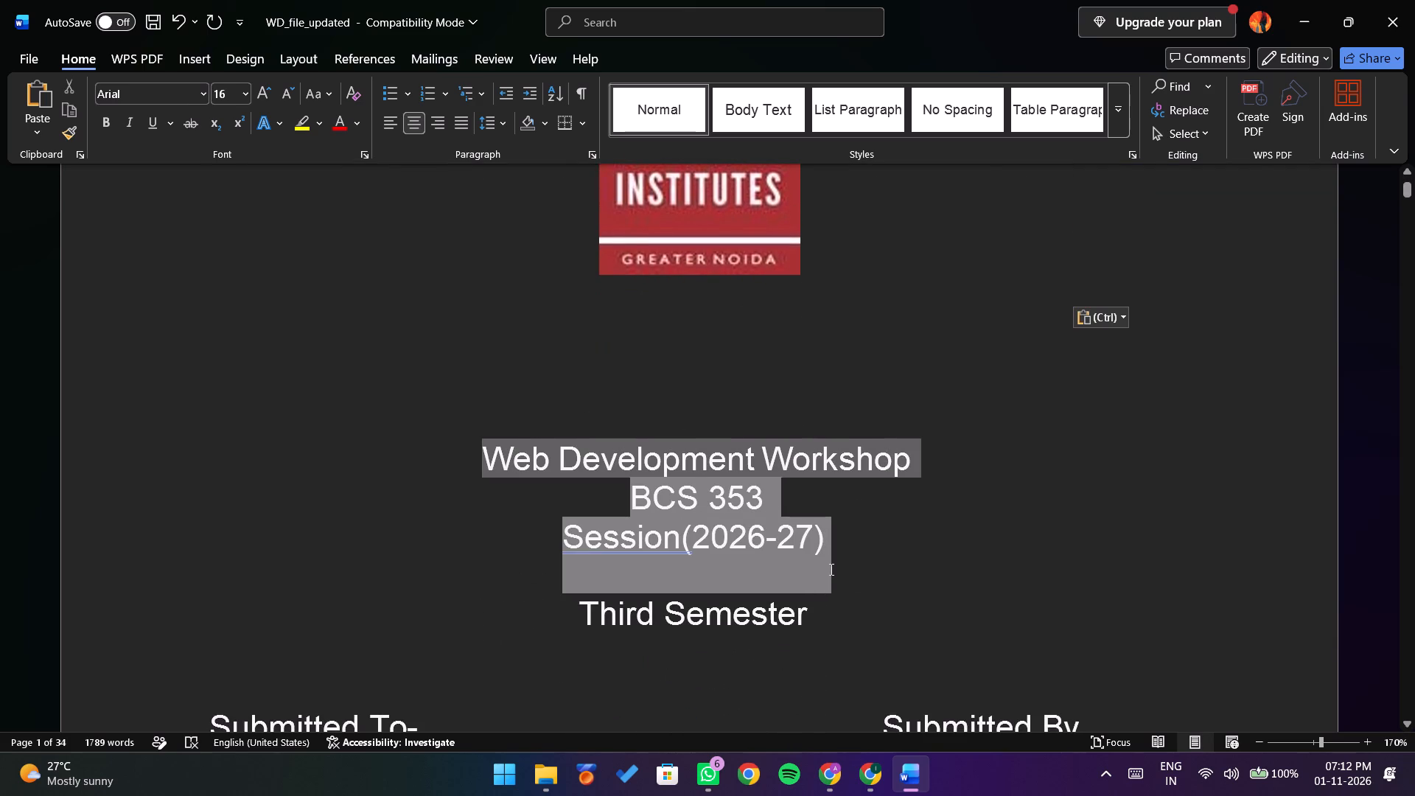
{"action": "left_click_drag", "start_coordinate": [830, 569], "coordinate": [842, 626]}
{"action": "key", "text": "ctrl+c"}
{"action": "scroll", "coordinate": [842, 626], "scroll_direction": "up", "scroll_amount": 6}
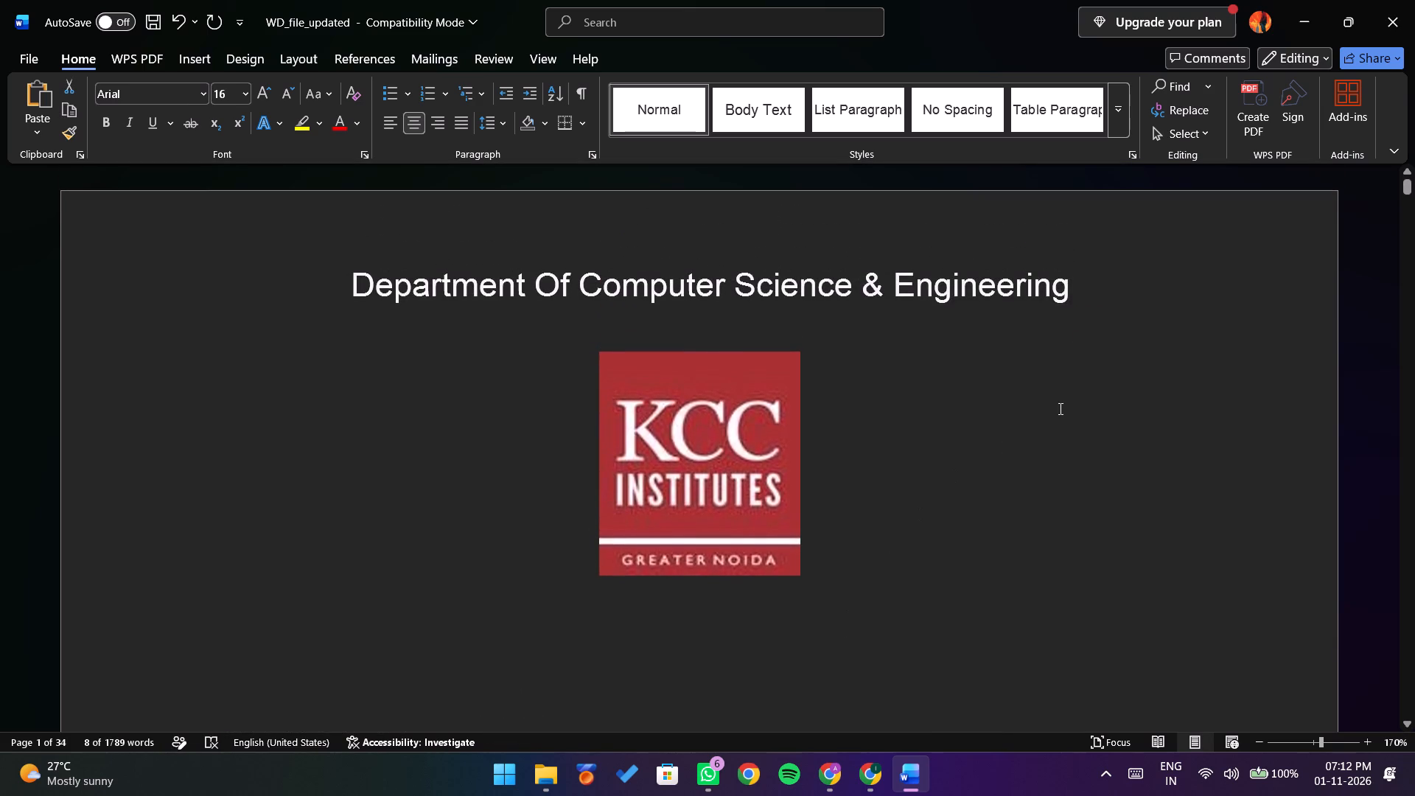
{"action": "left_click", "coordinate": [1122, 307]}
{"action": "key", "text": "Return"}
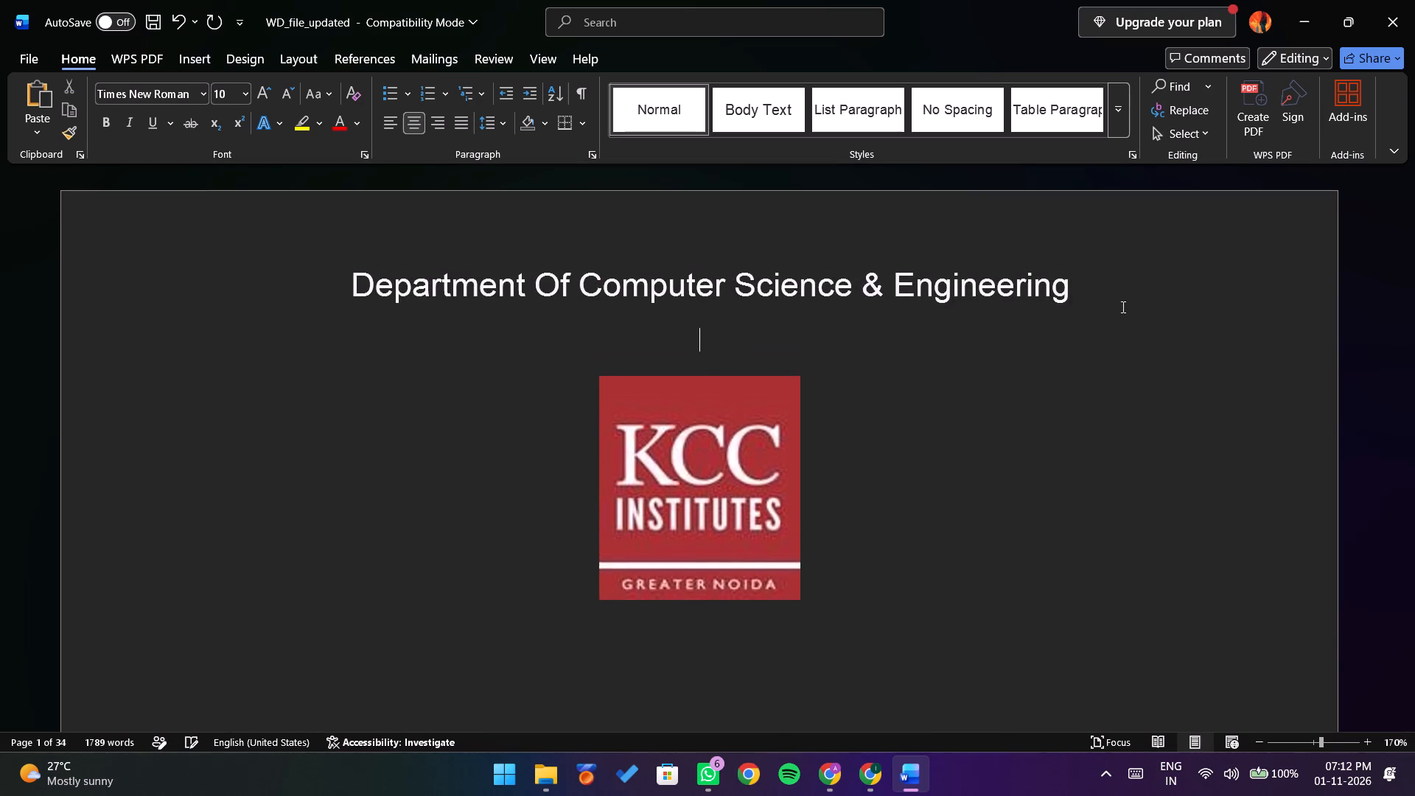
{"action": "key", "text": "ctrl+v"}
{"action": "scroll", "coordinate": [753, 214], "scroll_direction": "up", "scroll_amount": 2}
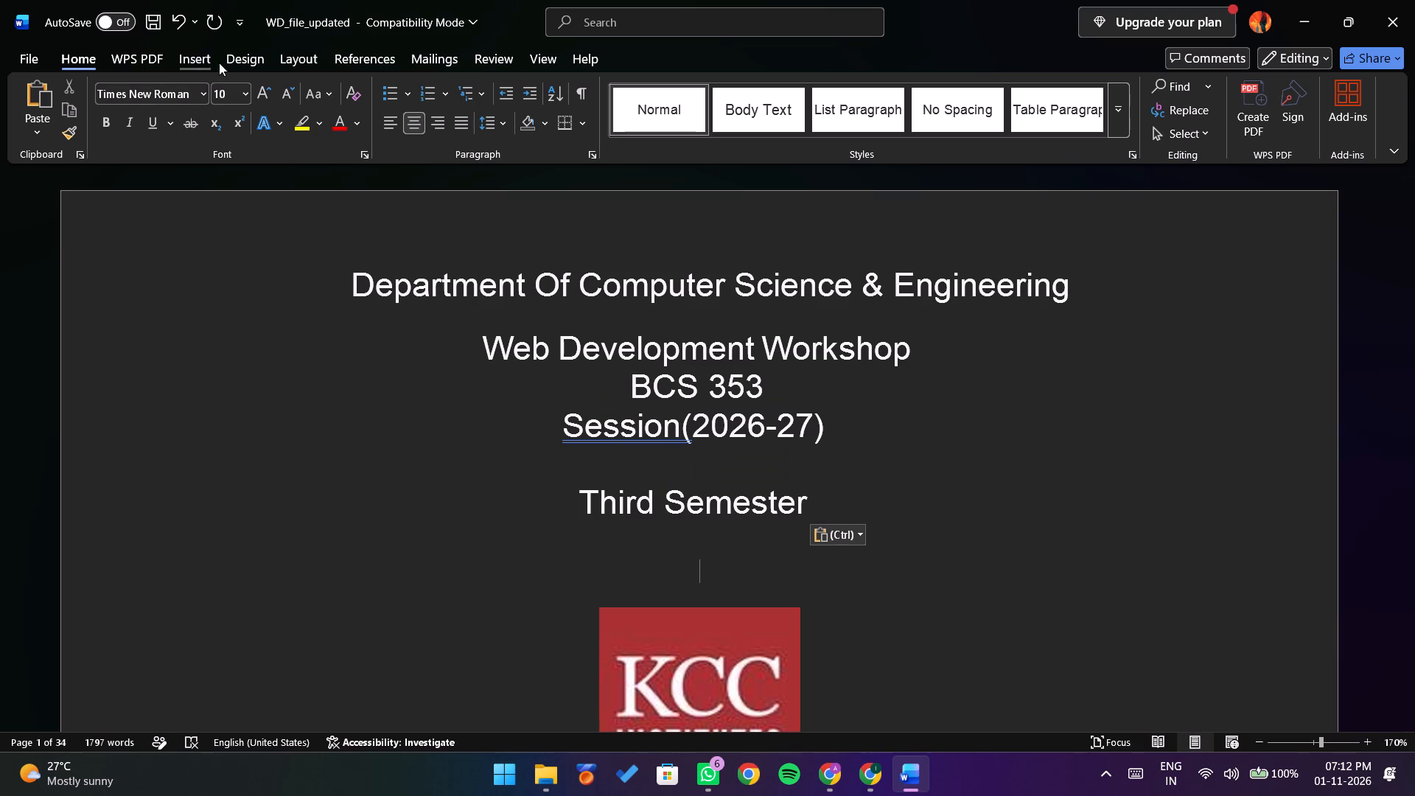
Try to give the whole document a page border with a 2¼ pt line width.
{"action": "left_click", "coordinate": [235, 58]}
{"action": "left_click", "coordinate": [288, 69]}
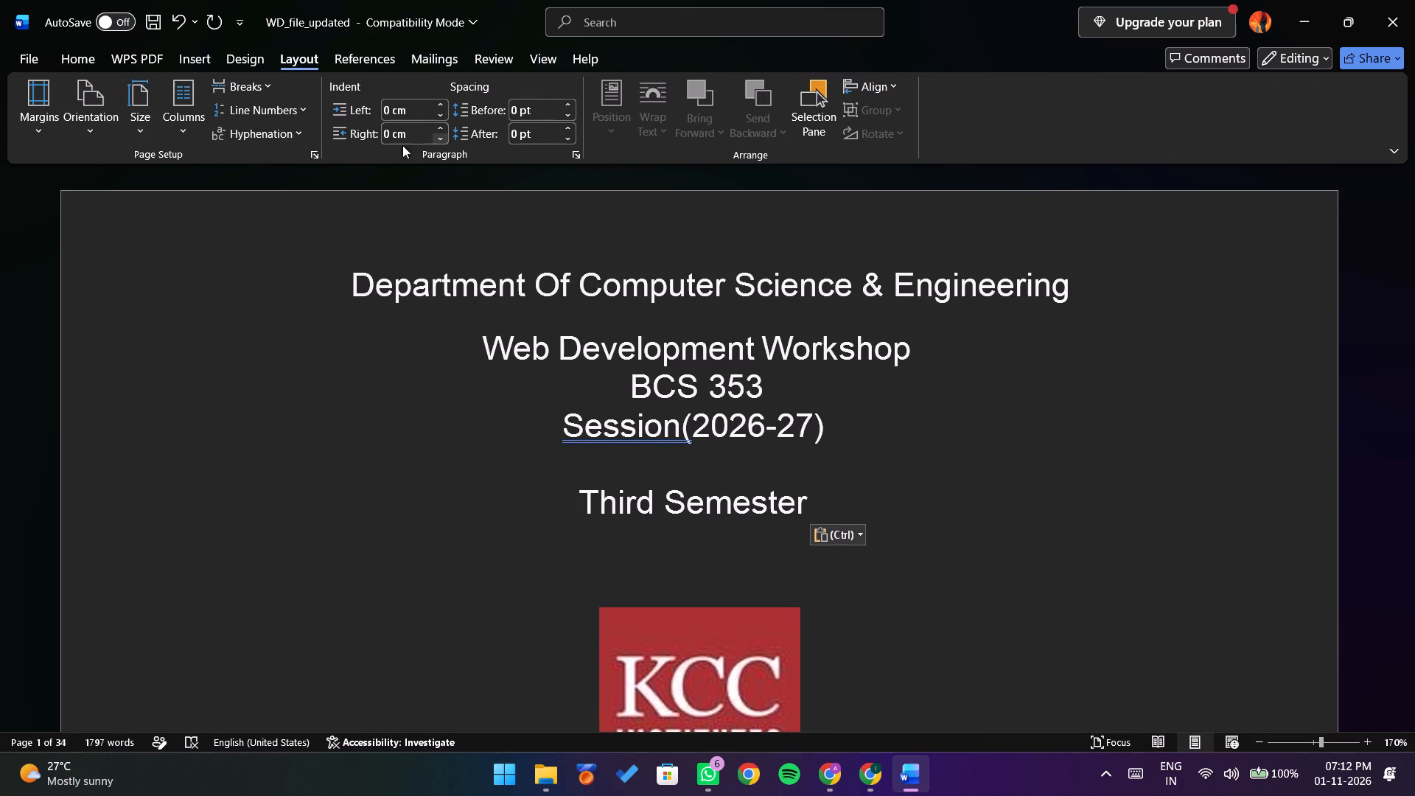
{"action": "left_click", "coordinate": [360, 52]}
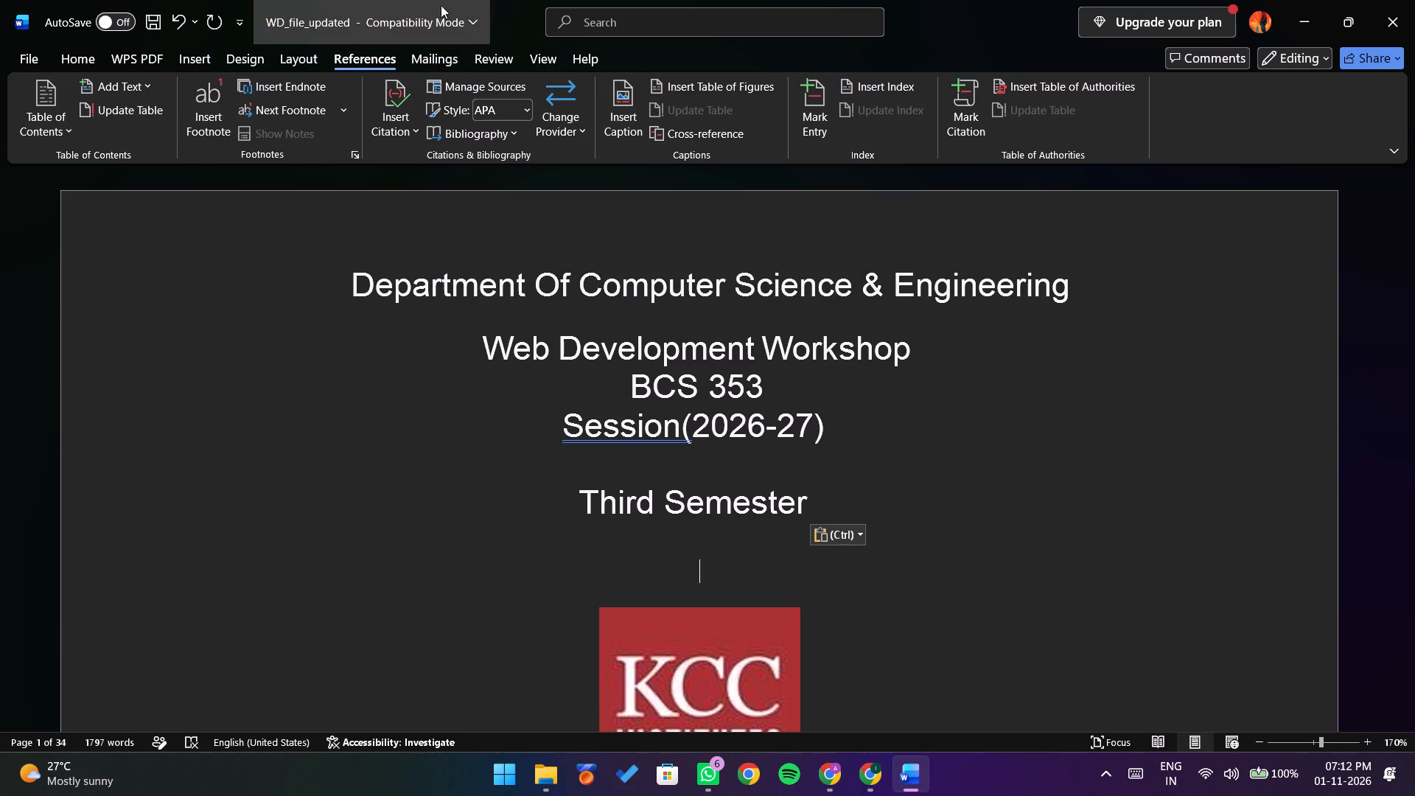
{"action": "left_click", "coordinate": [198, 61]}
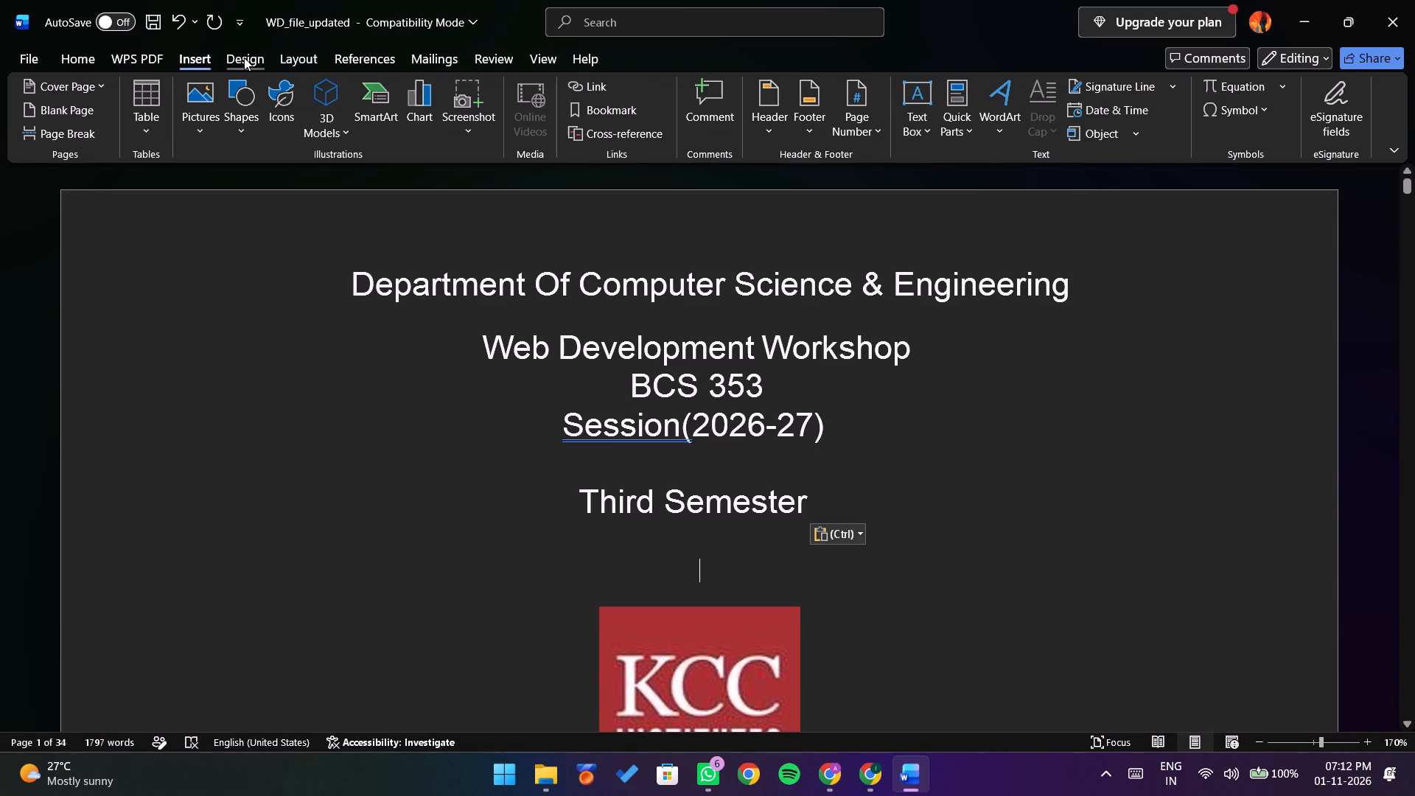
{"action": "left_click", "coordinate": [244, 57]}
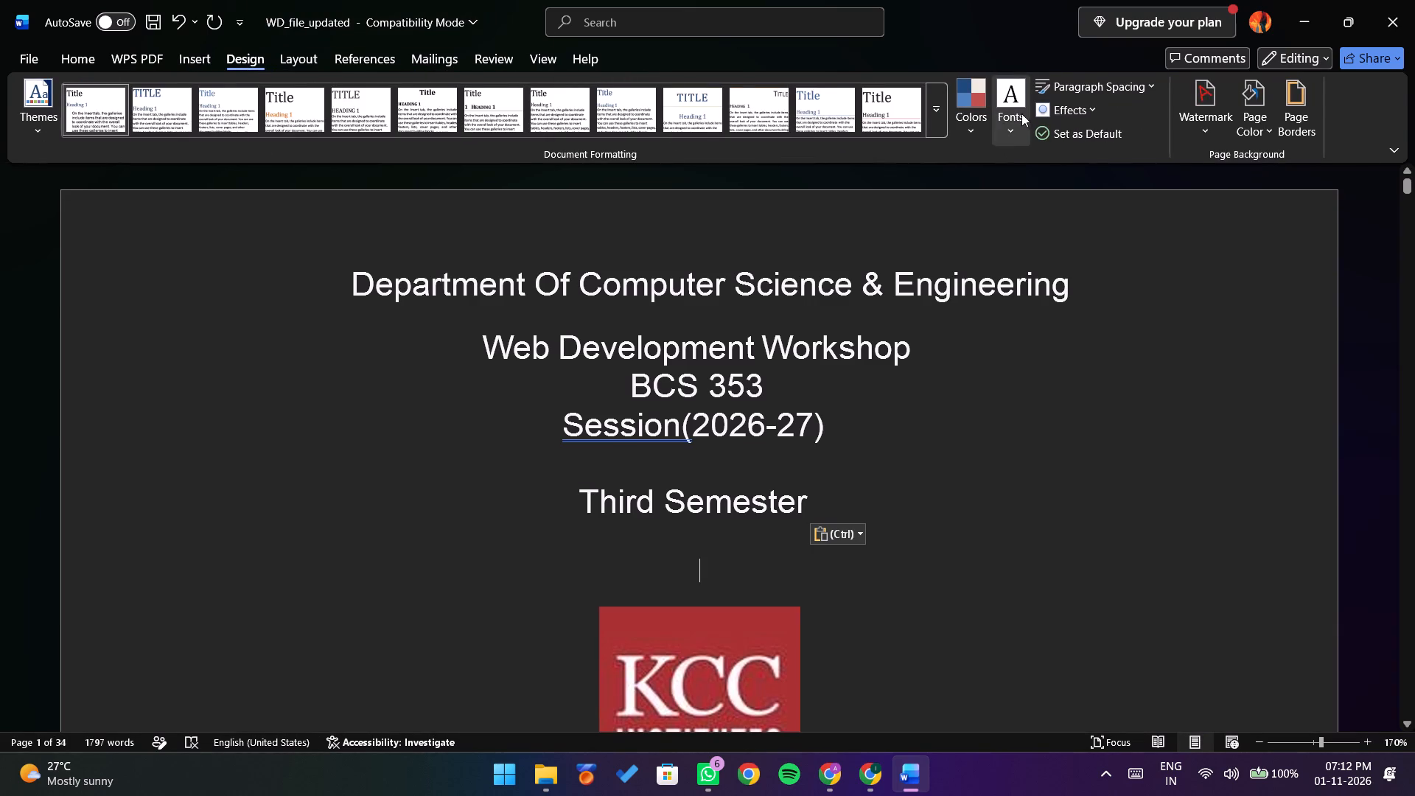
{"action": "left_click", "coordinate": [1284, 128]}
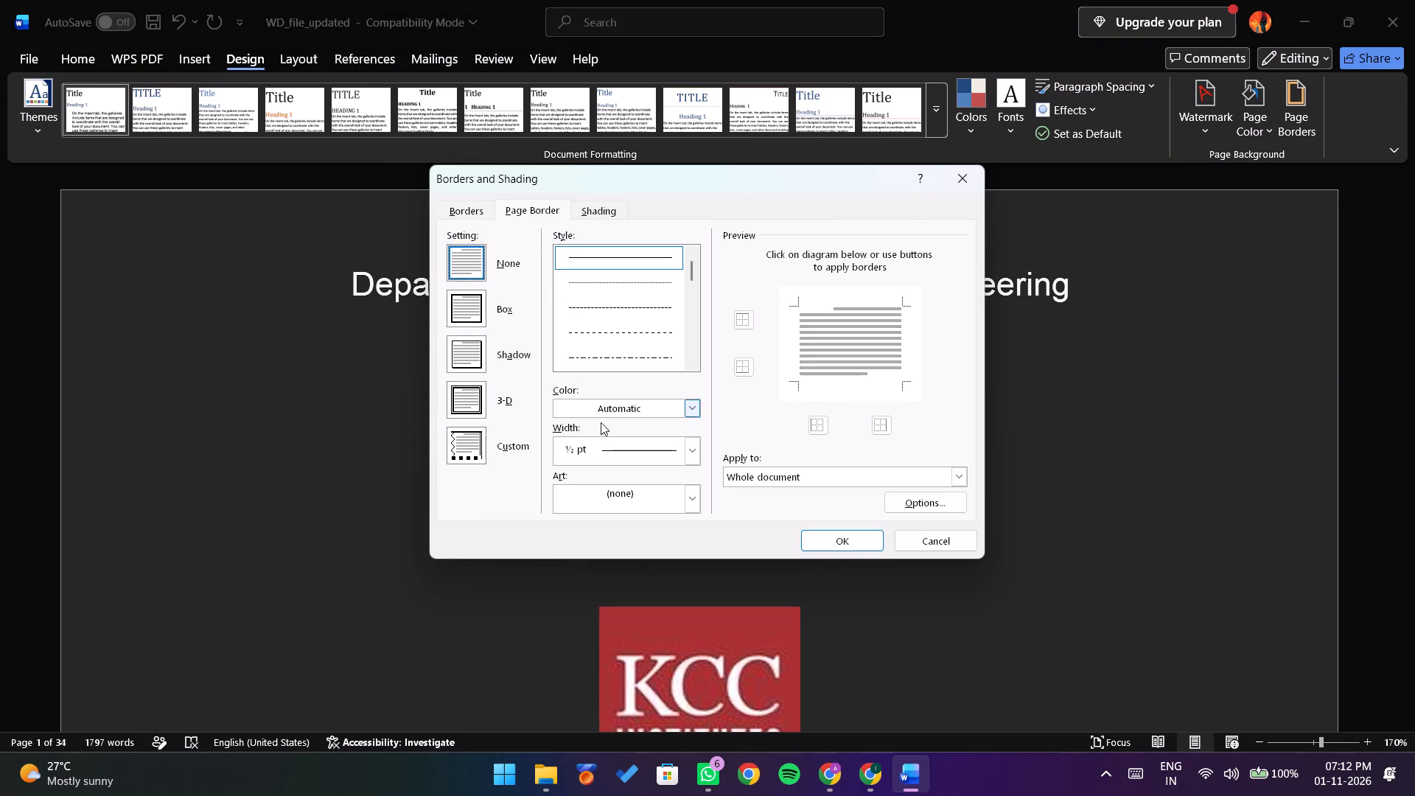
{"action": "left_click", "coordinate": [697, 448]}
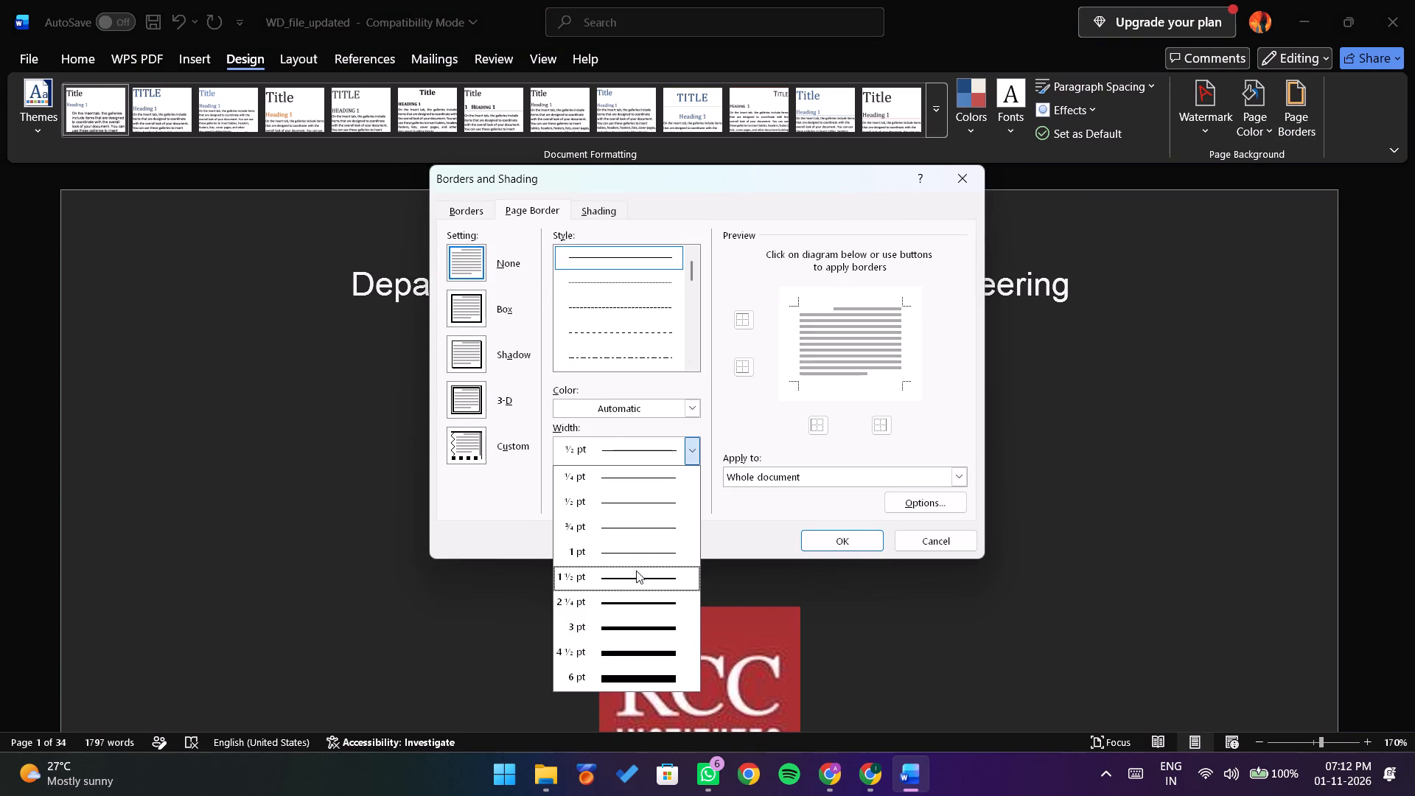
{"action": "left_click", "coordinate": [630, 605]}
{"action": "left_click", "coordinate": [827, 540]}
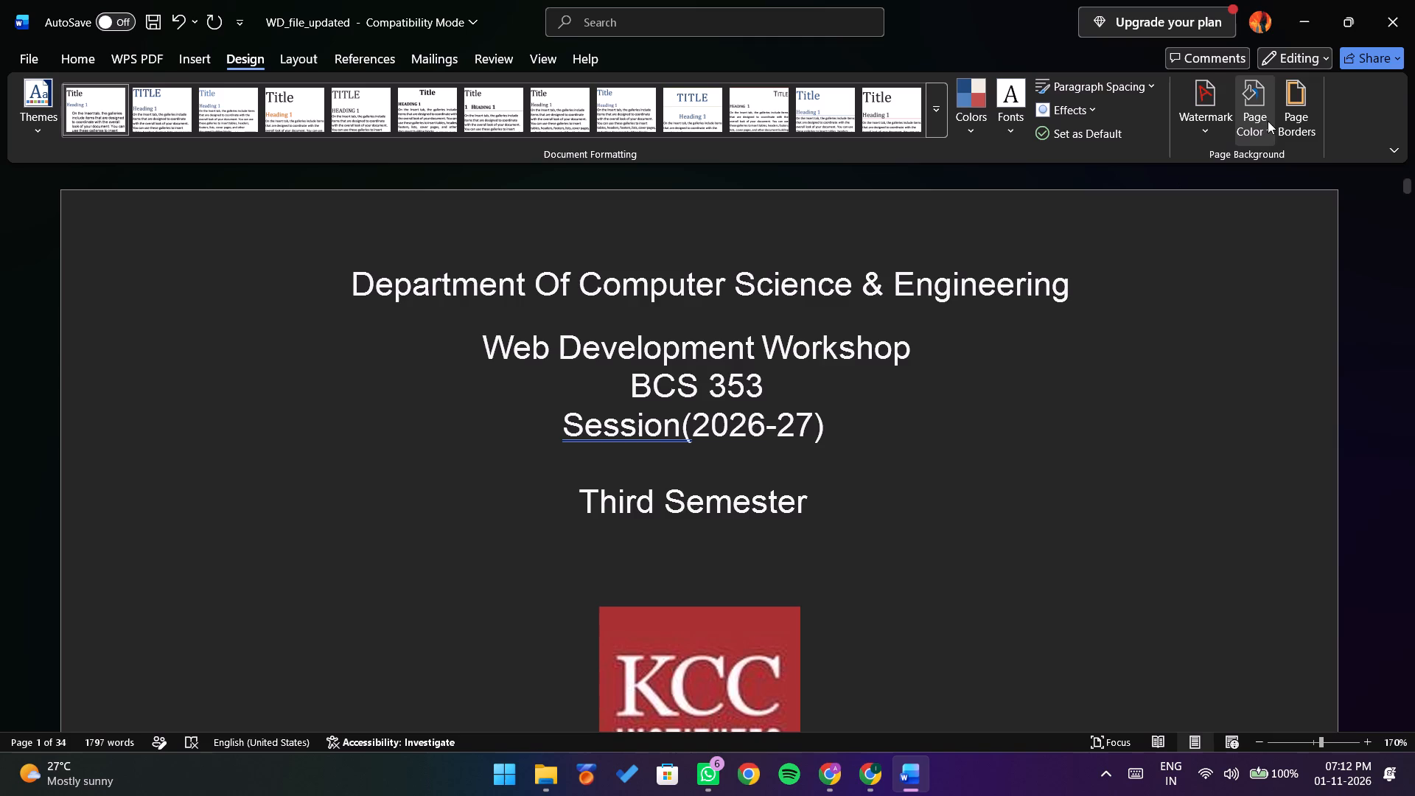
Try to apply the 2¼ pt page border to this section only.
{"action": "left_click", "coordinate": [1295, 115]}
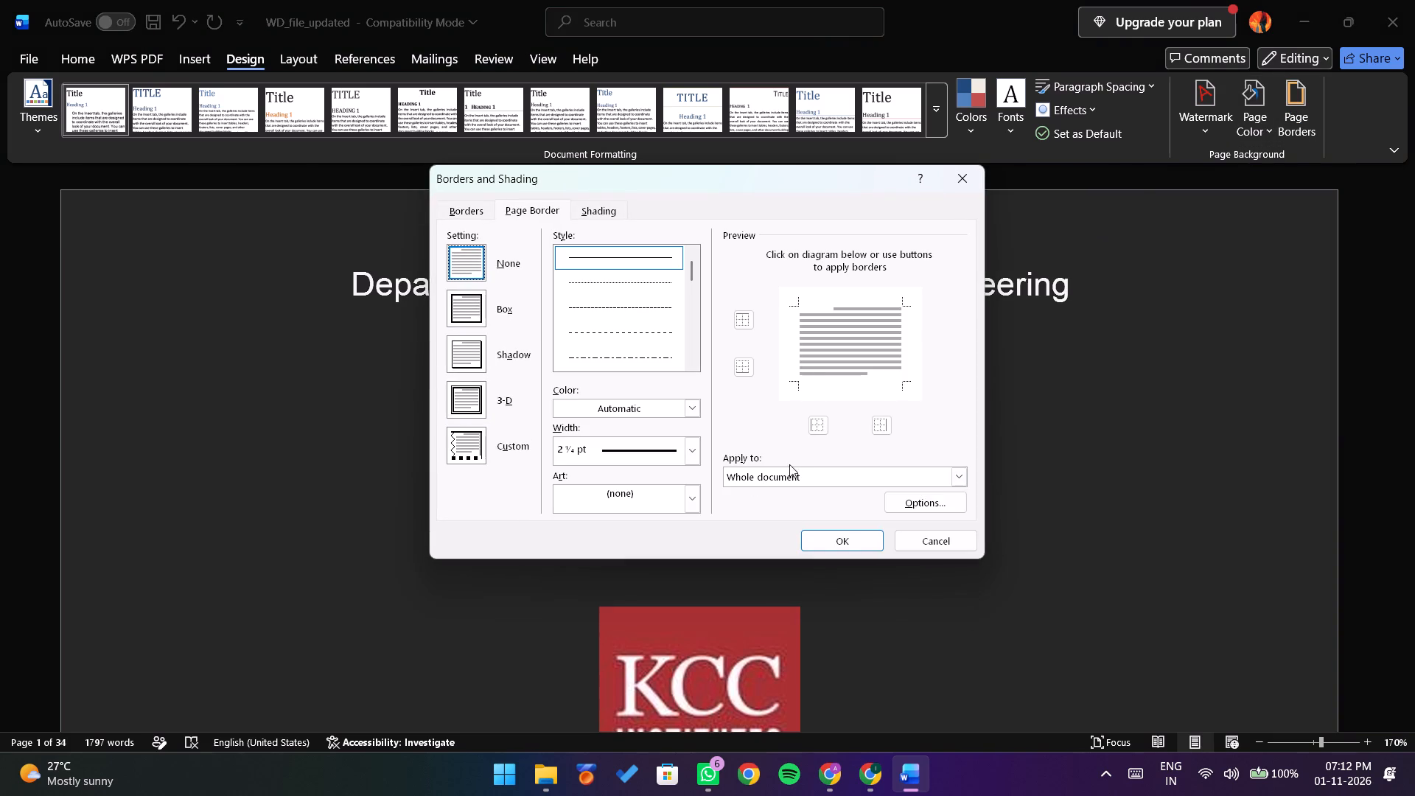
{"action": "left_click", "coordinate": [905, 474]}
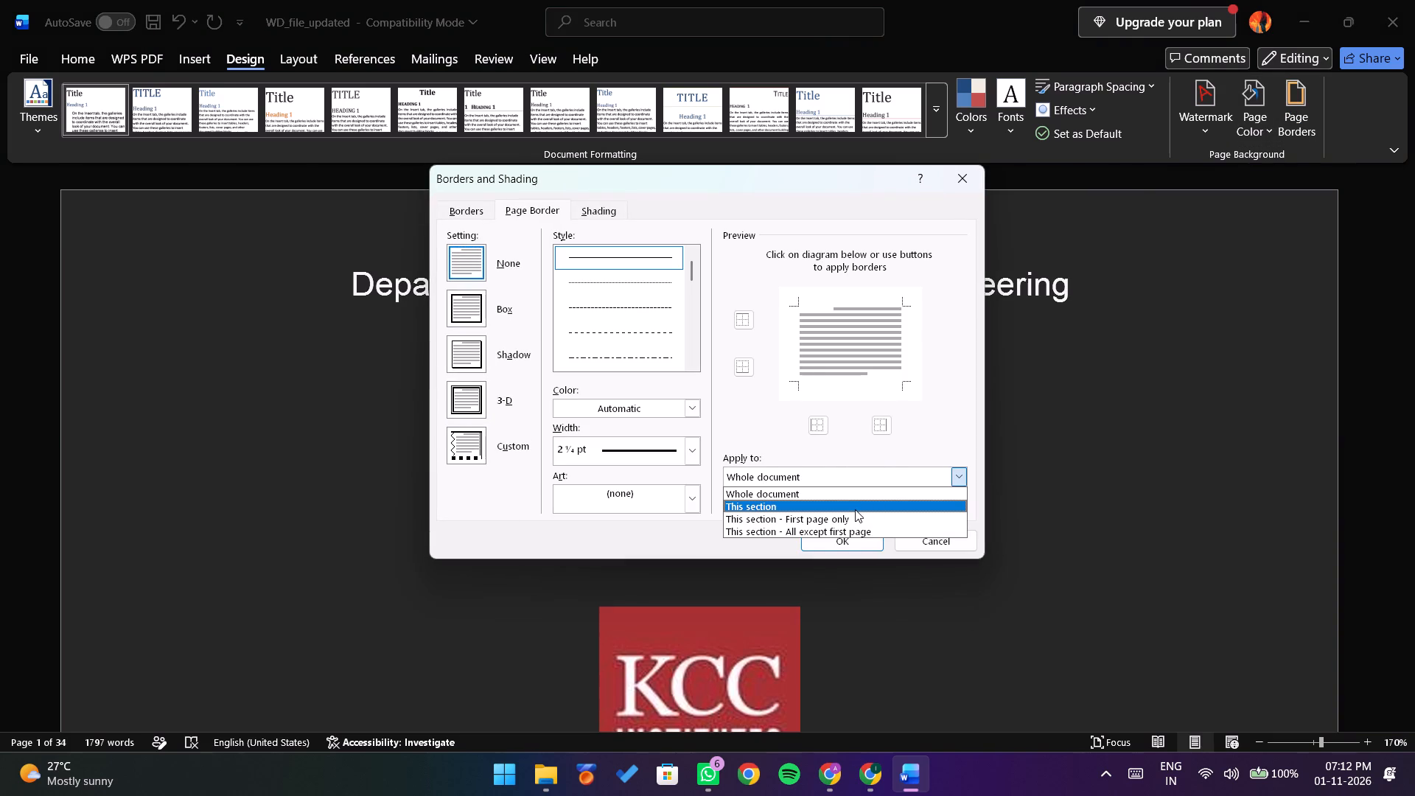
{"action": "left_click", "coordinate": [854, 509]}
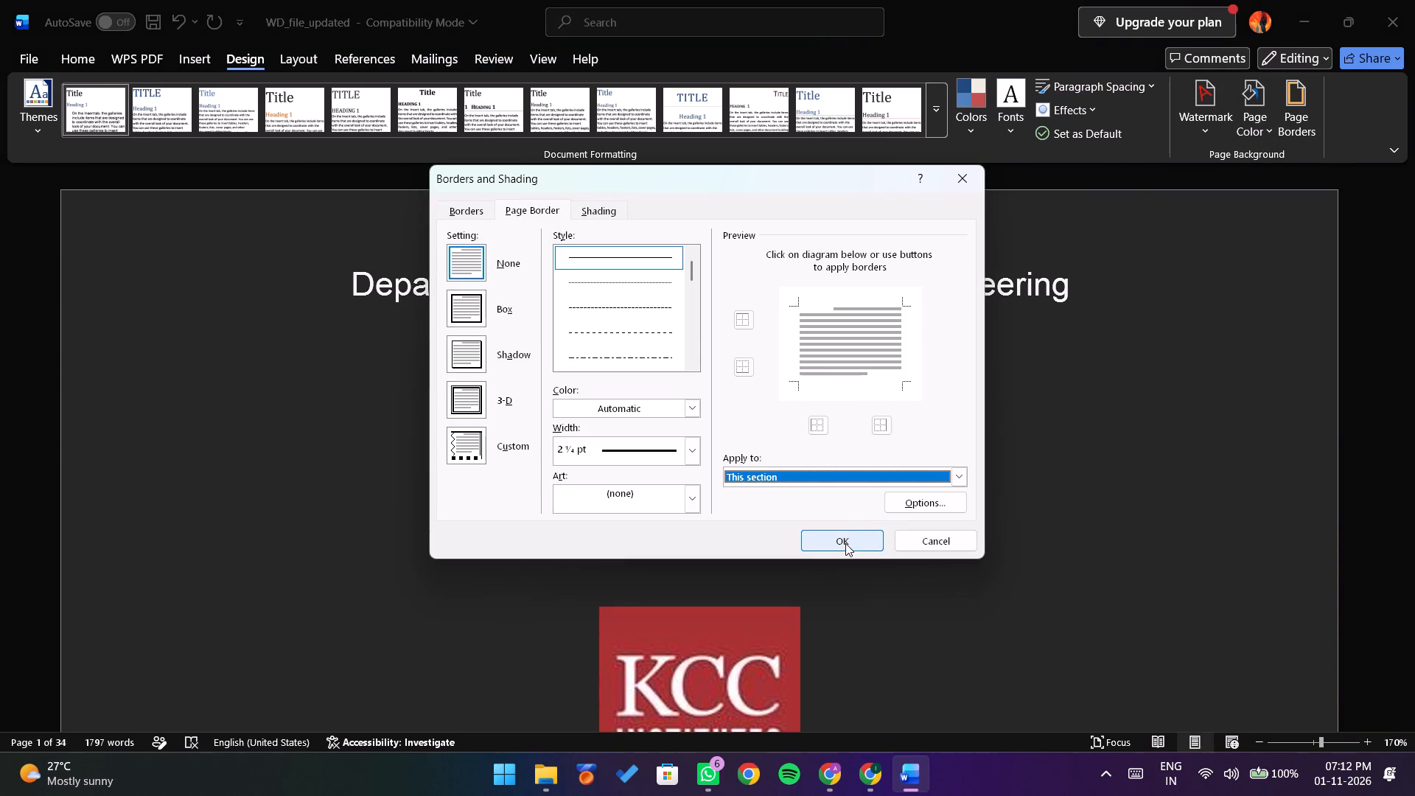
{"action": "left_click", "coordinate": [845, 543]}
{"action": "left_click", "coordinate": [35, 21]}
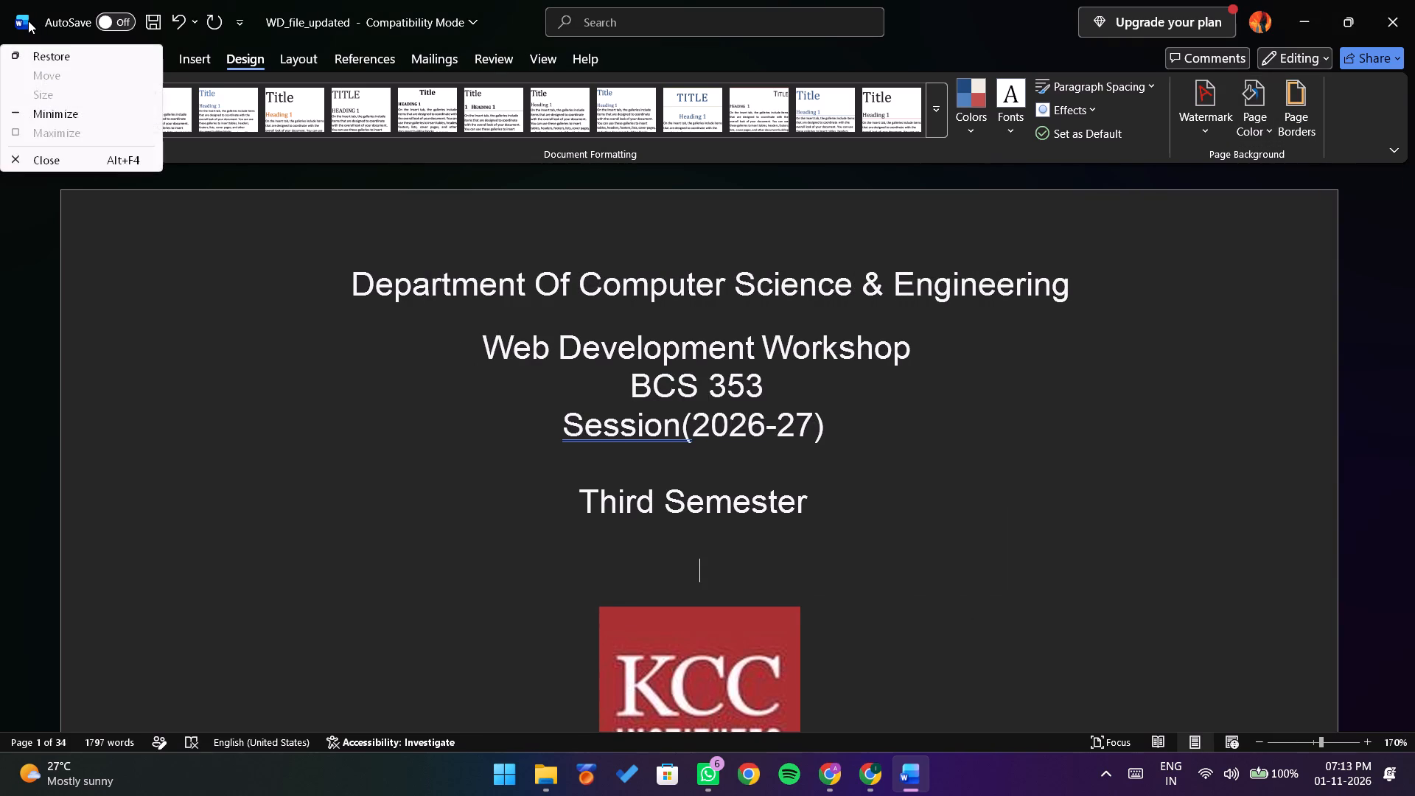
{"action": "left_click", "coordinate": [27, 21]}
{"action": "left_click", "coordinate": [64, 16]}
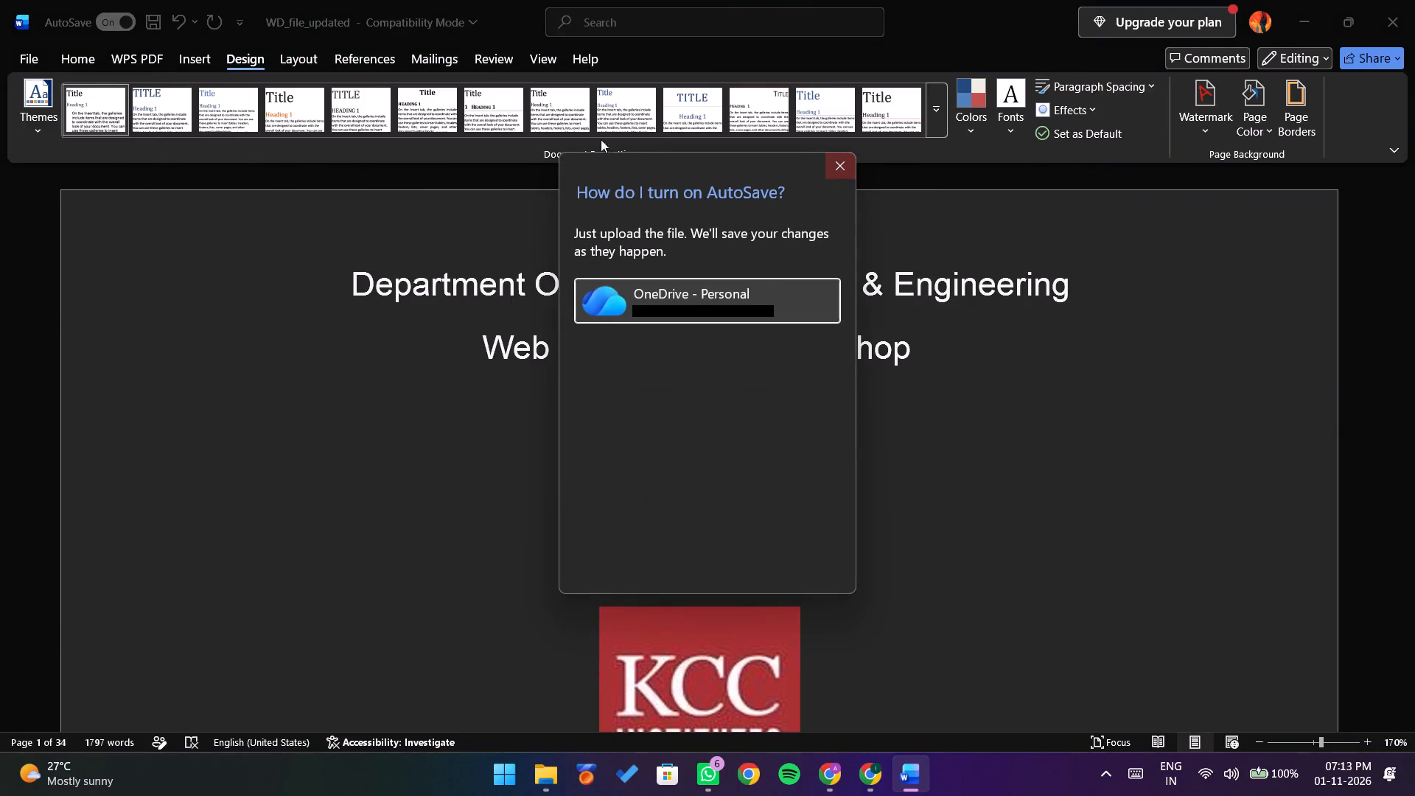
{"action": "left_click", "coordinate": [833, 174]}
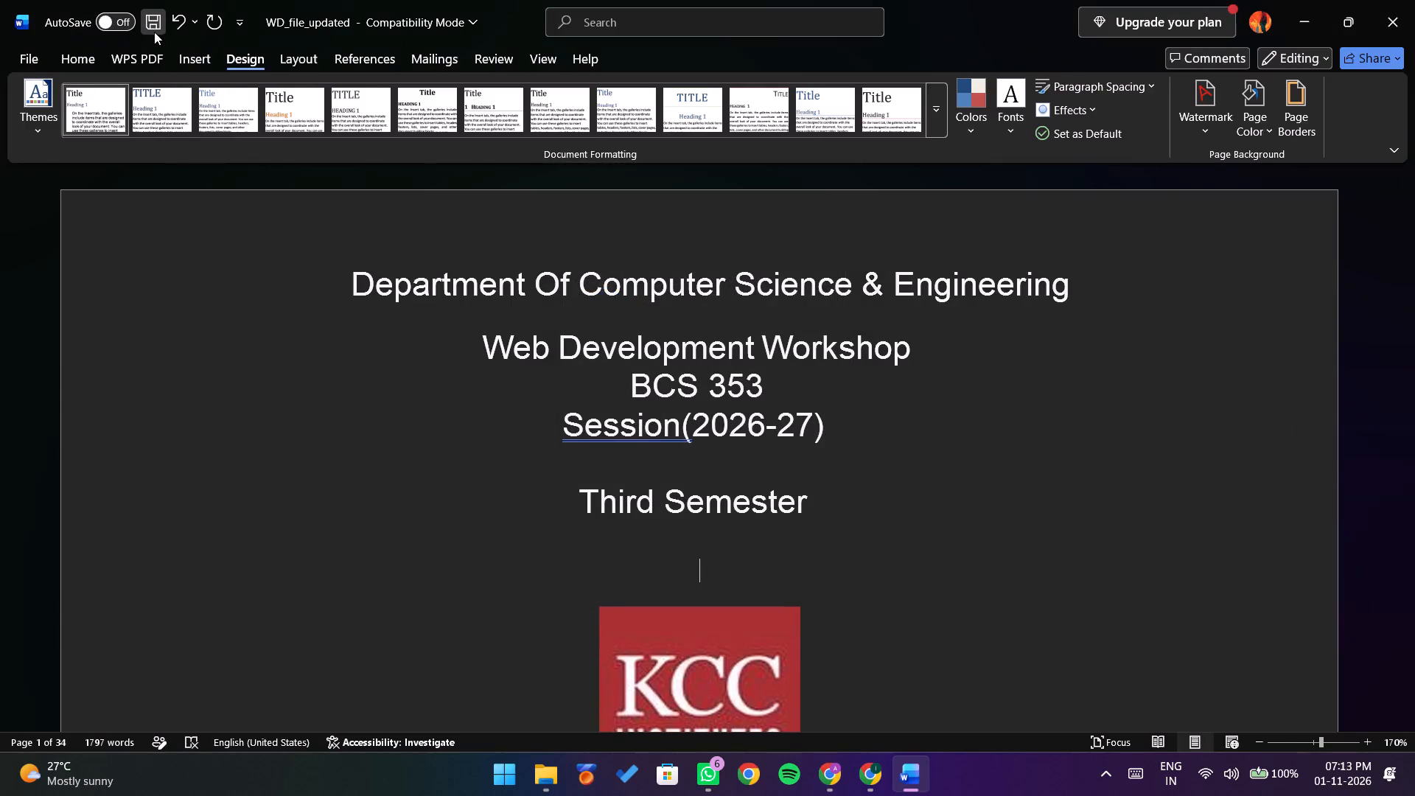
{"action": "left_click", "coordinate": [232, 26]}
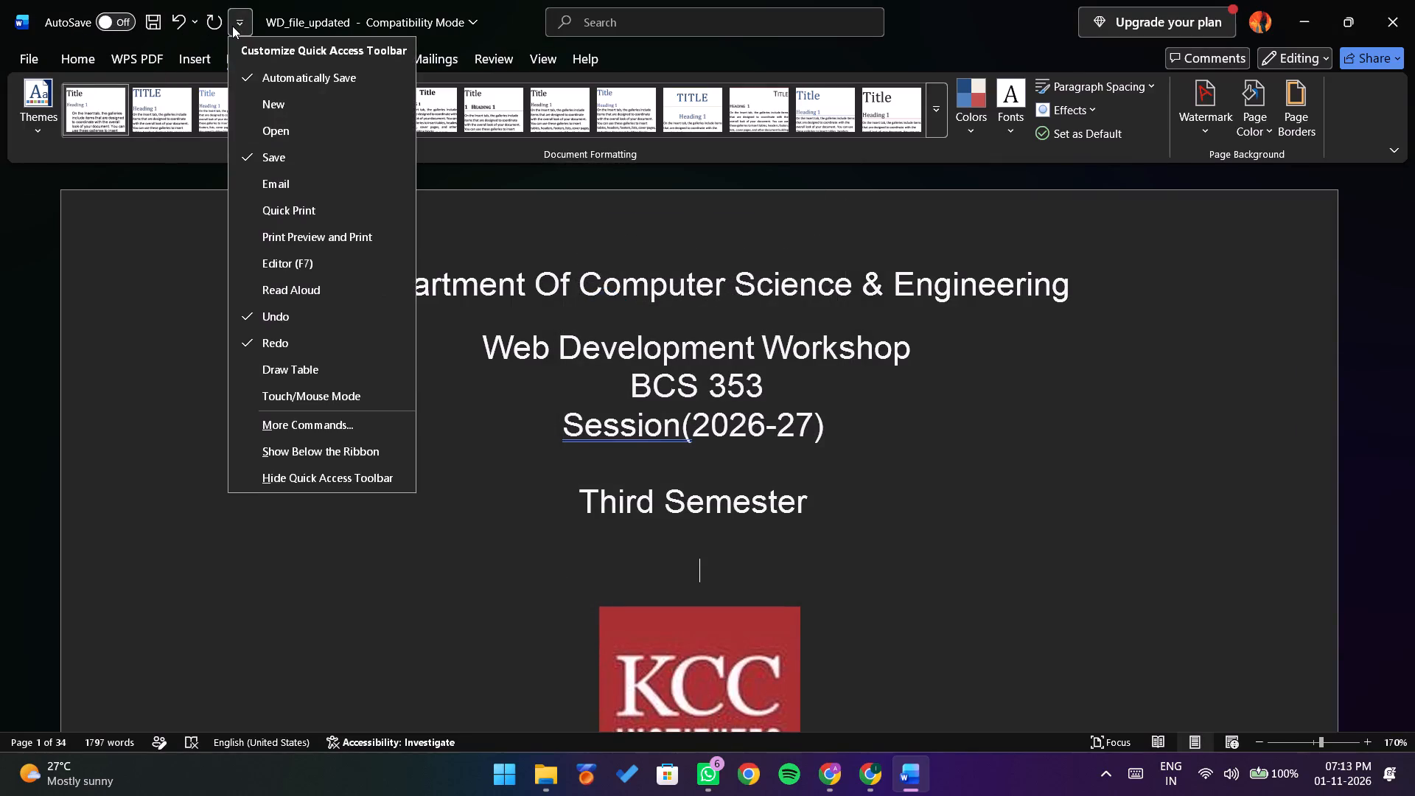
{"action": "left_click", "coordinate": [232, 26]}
Open Word Options and check the Display settings, finishing on the General settings.
{"action": "left_click", "coordinate": [24, 50]}
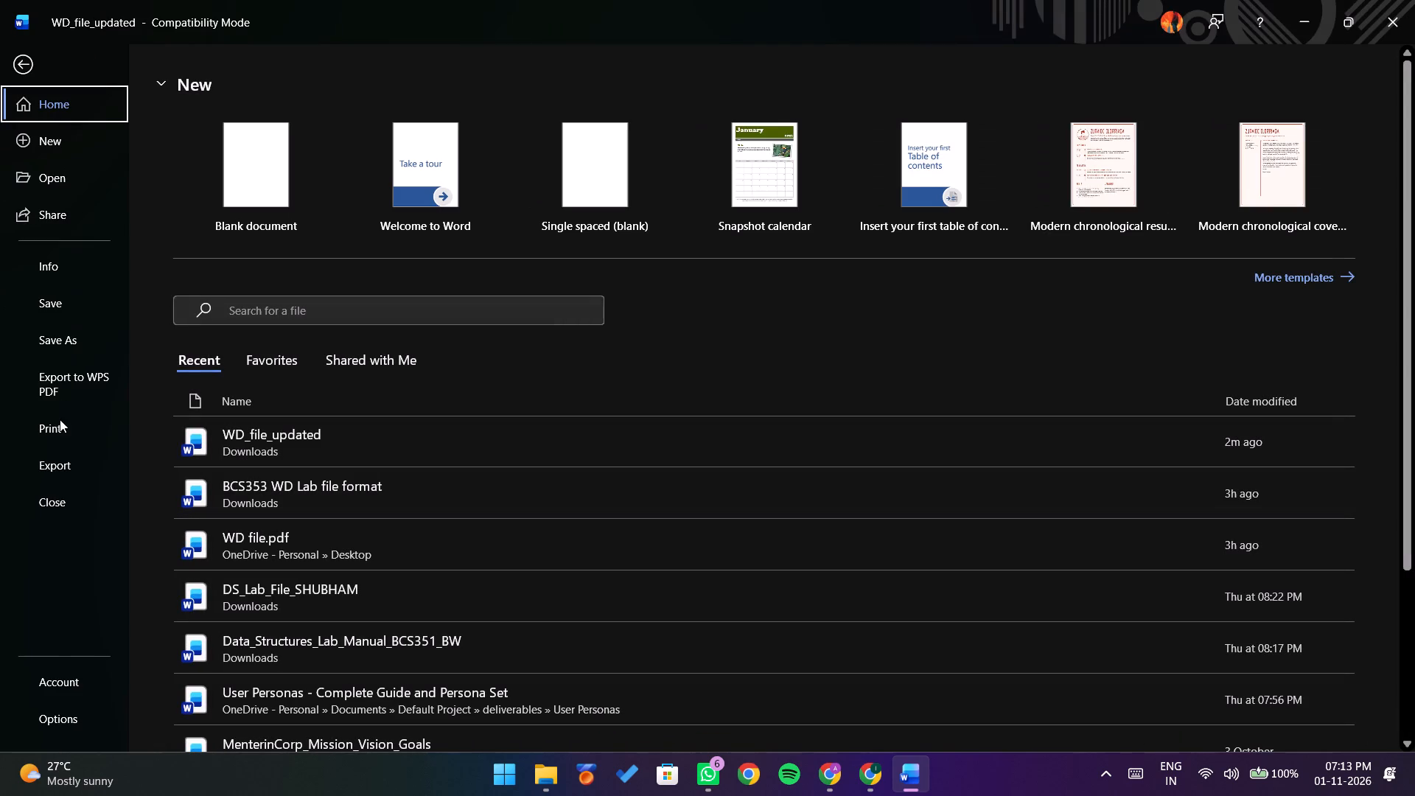
{"action": "left_click", "coordinate": [55, 712]}
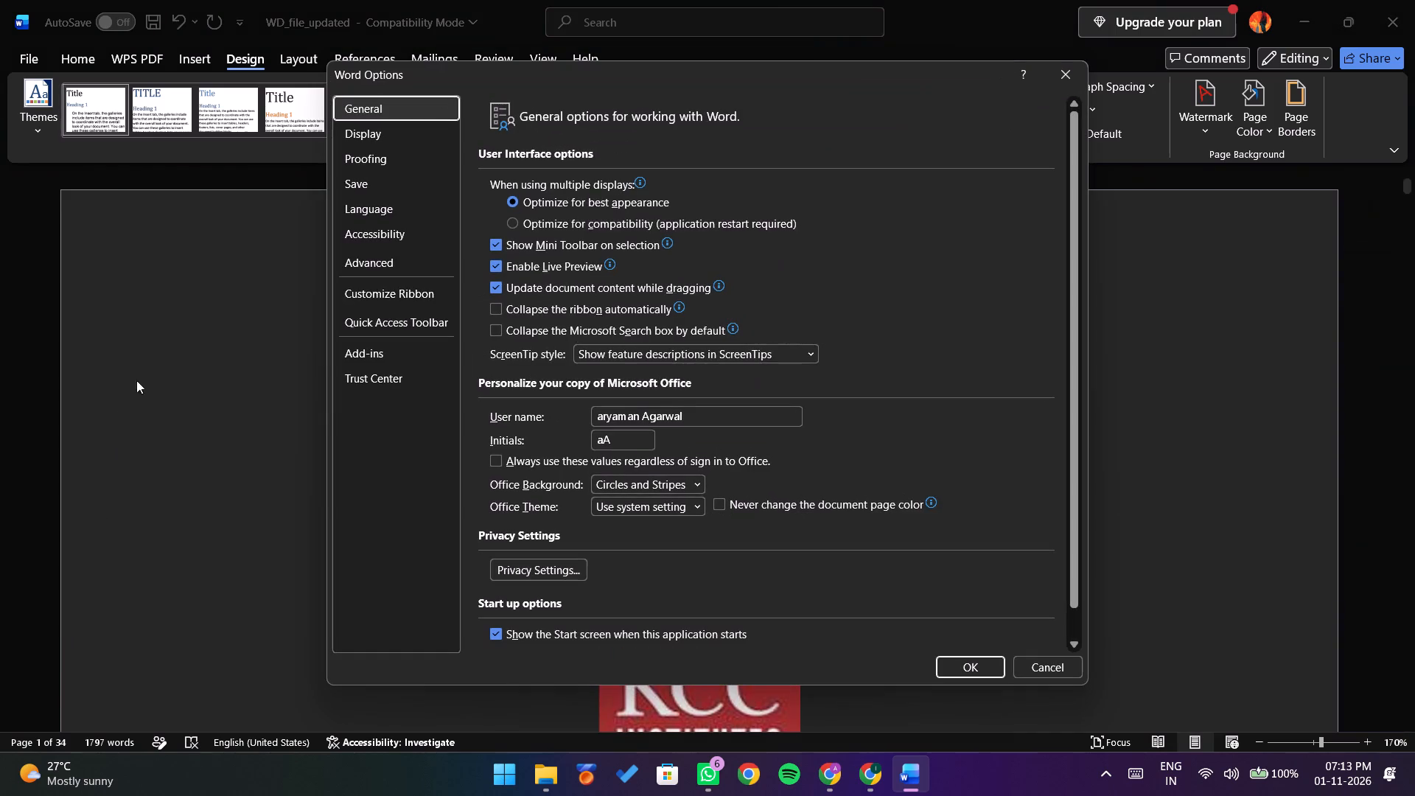
{"action": "left_click", "coordinate": [405, 143]}
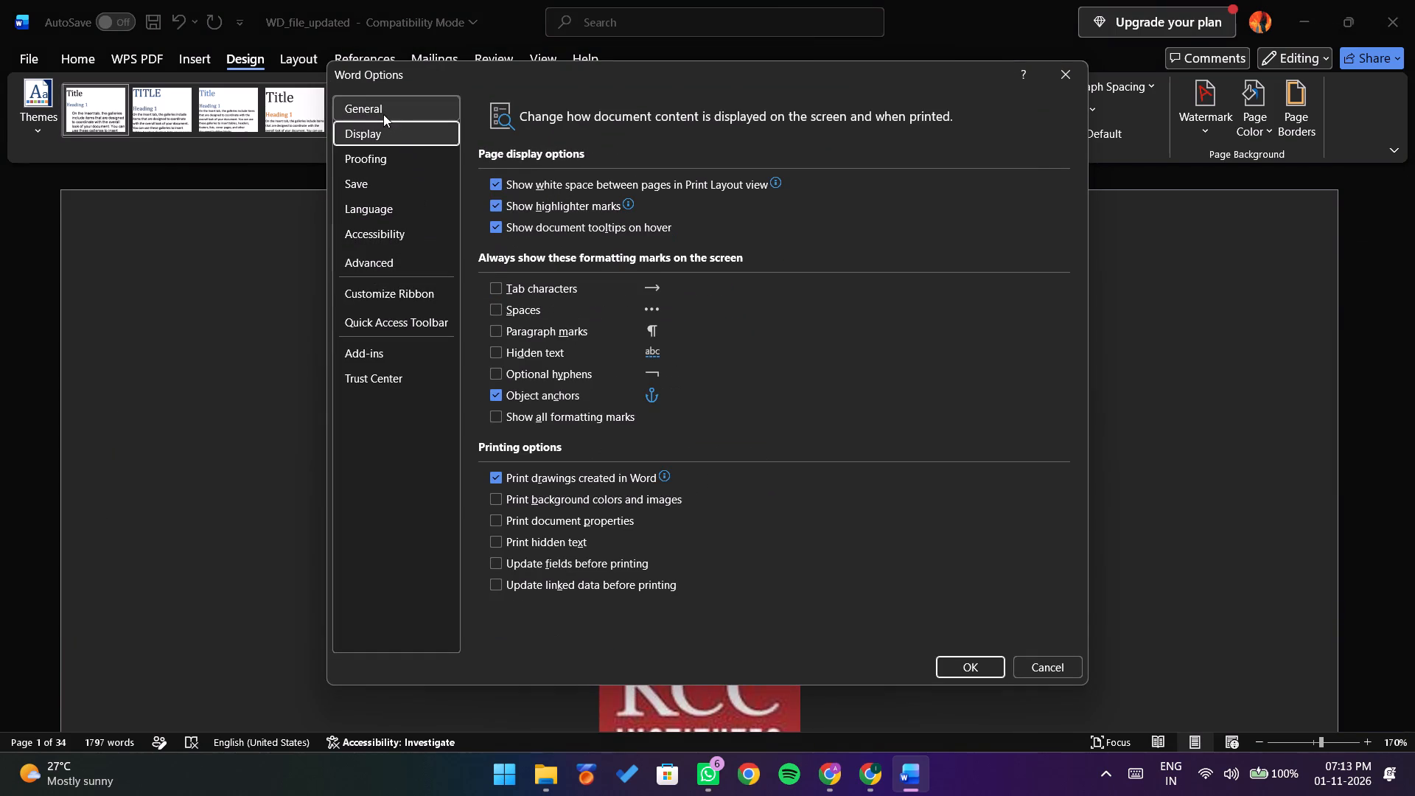
{"action": "left_click", "coordinate": [383, 114]}
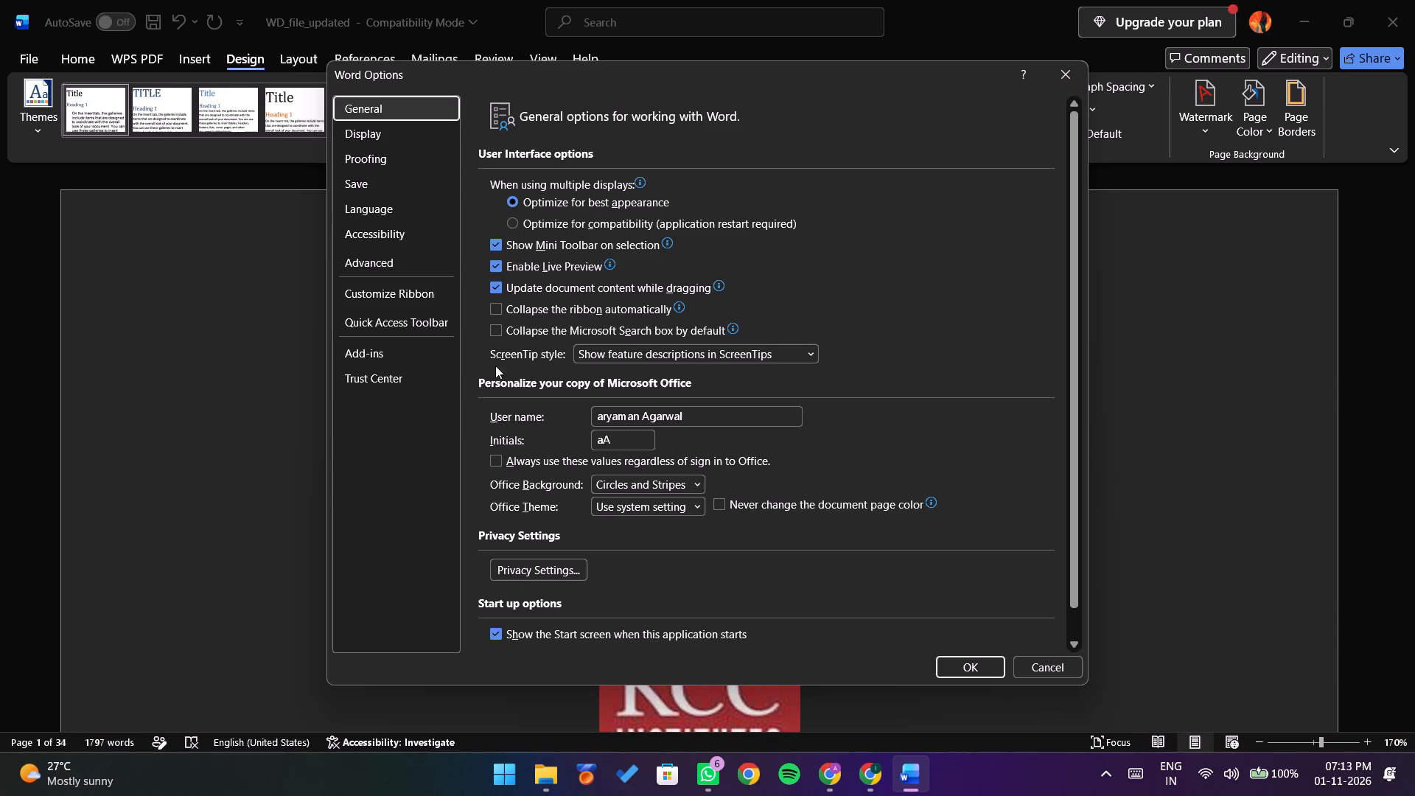
Switch to Chrome, search Google in a new tab for how to change the dark theme of Microsoft Word, and read the instructions.
{"action": "left_click", "coordinate": [828, 794]}
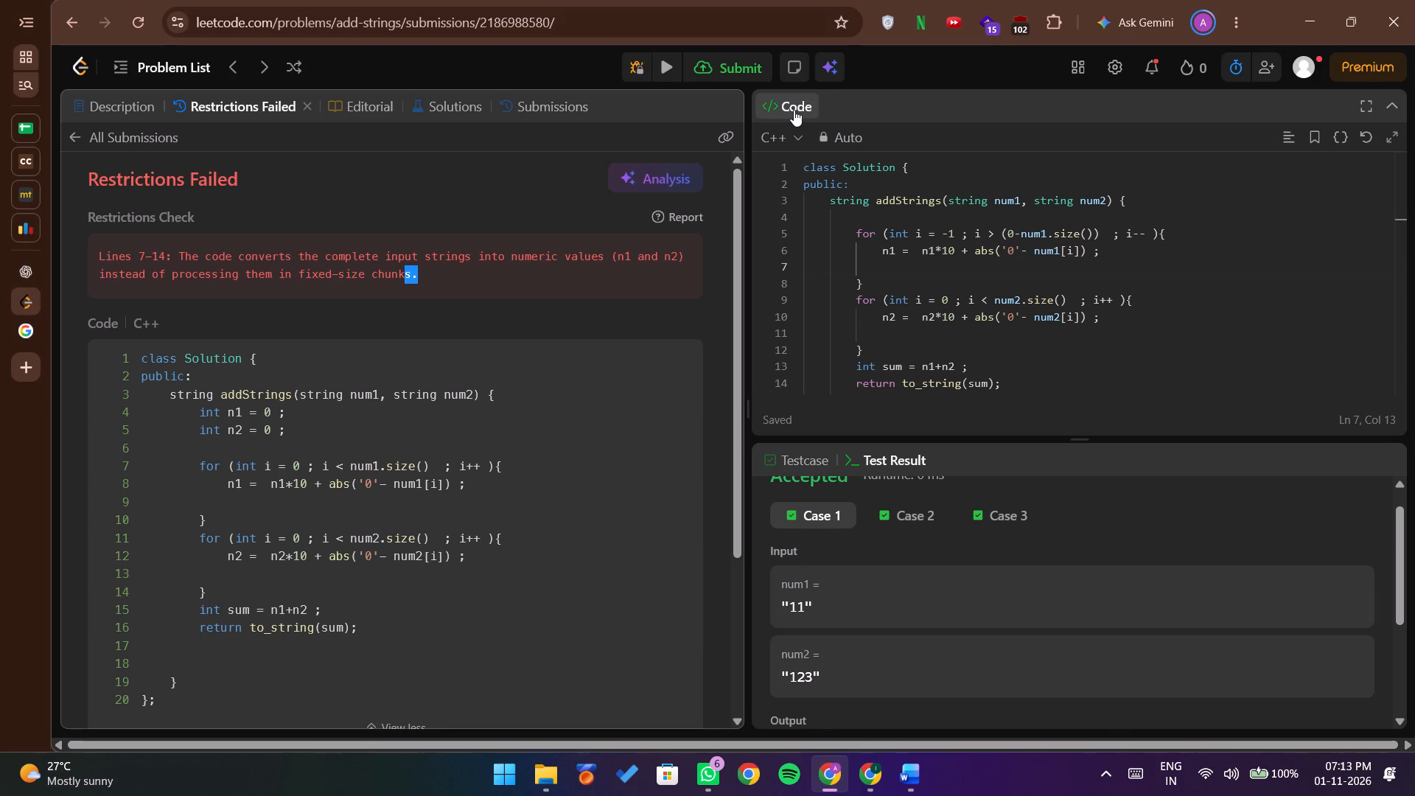
{"action": "left_click", "coordinate": [13, 373]}
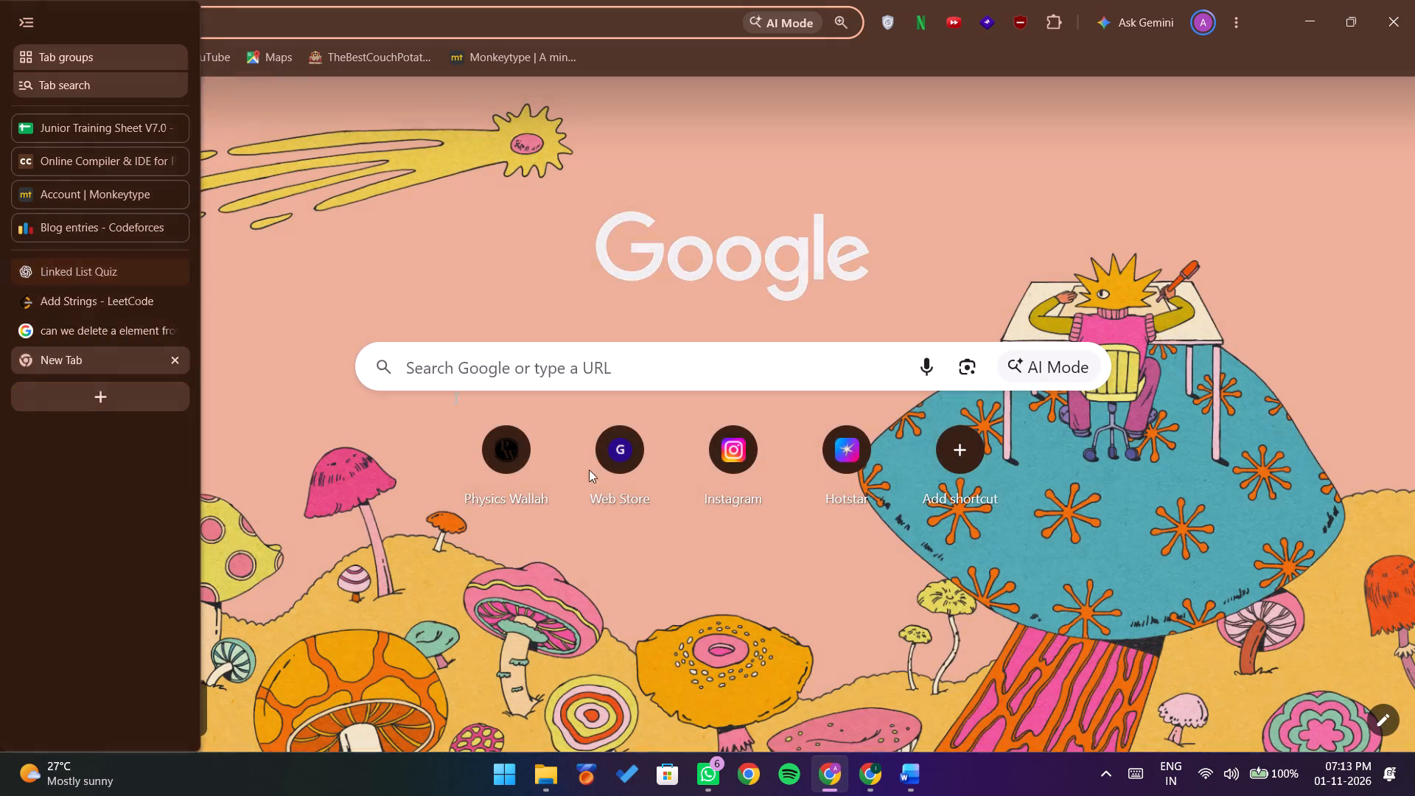
{"action": "left_click", "coordinate": [542, 374]}
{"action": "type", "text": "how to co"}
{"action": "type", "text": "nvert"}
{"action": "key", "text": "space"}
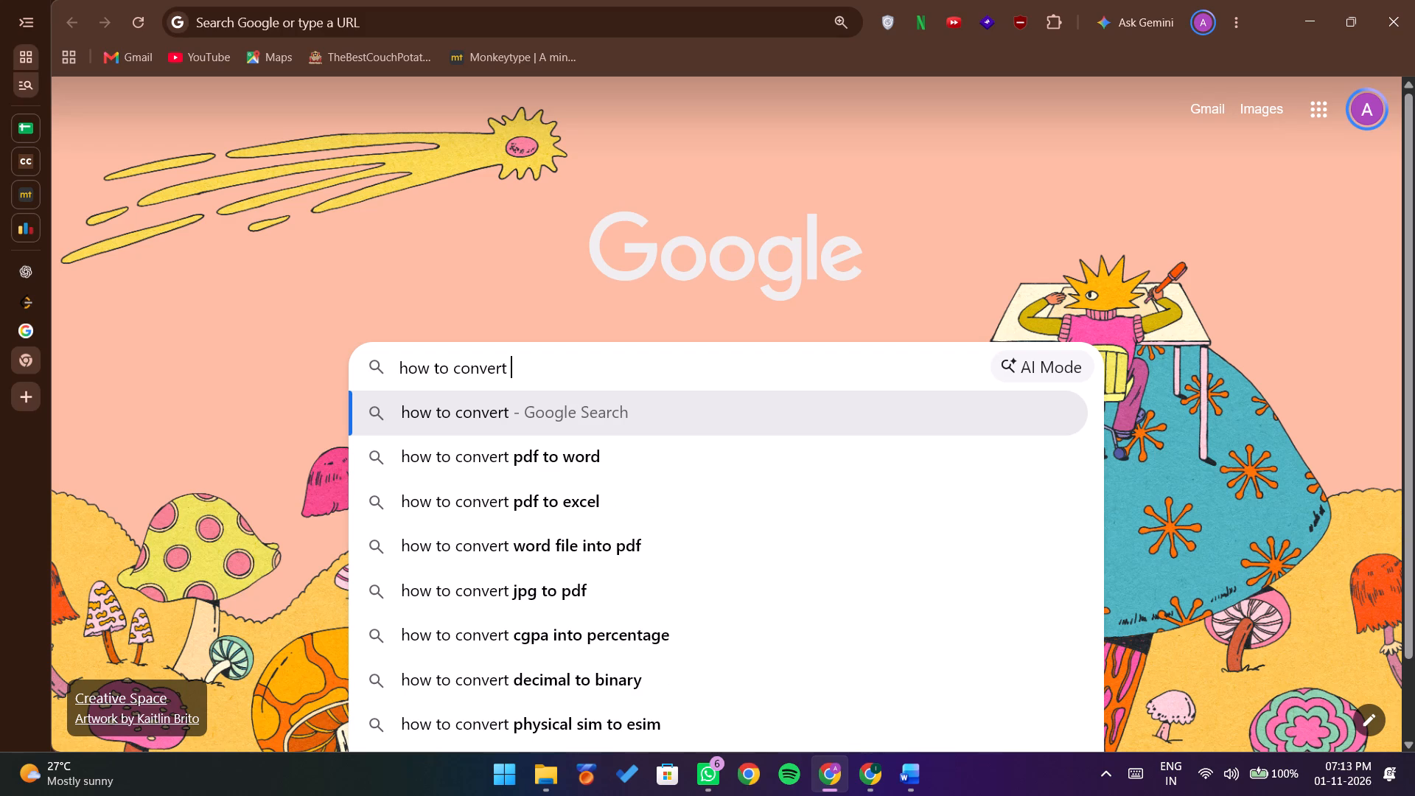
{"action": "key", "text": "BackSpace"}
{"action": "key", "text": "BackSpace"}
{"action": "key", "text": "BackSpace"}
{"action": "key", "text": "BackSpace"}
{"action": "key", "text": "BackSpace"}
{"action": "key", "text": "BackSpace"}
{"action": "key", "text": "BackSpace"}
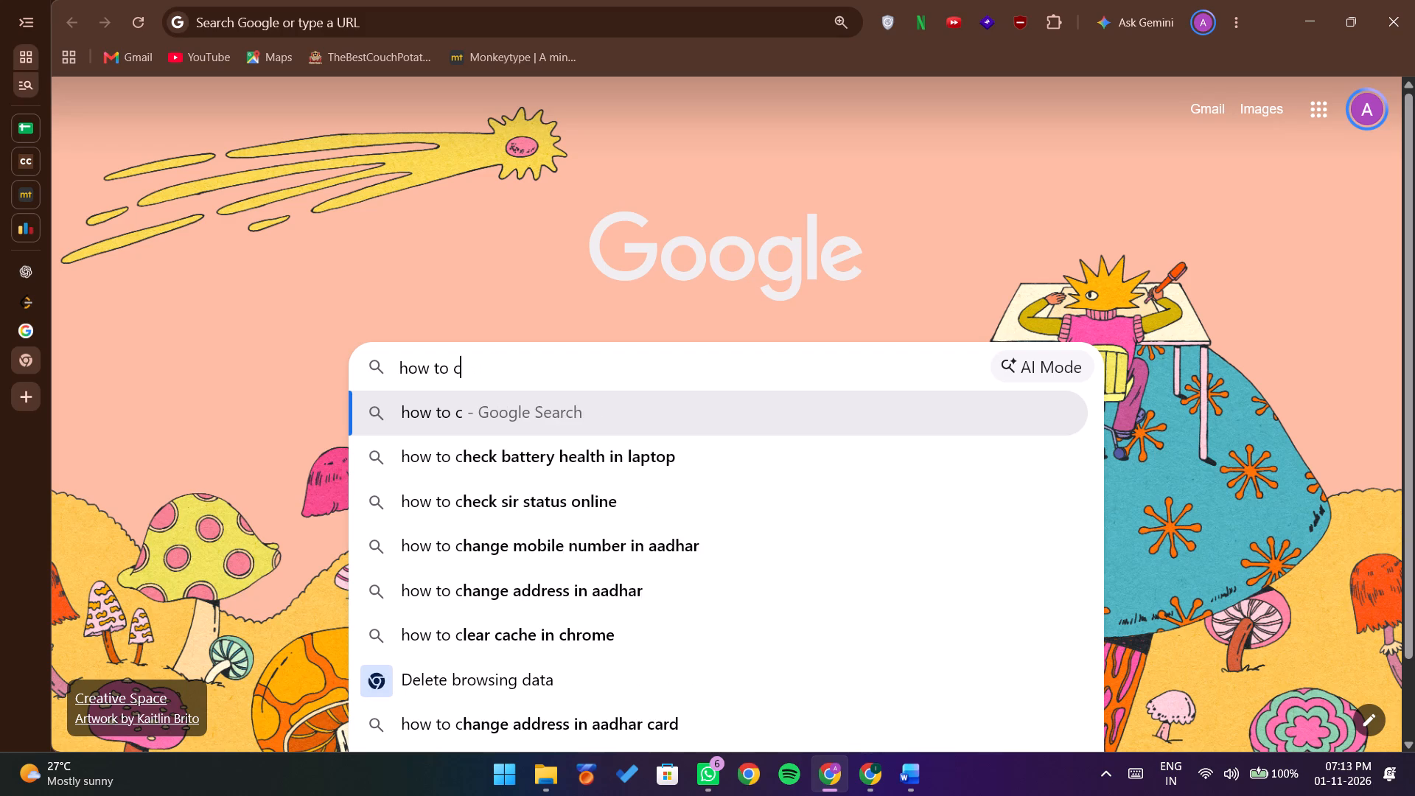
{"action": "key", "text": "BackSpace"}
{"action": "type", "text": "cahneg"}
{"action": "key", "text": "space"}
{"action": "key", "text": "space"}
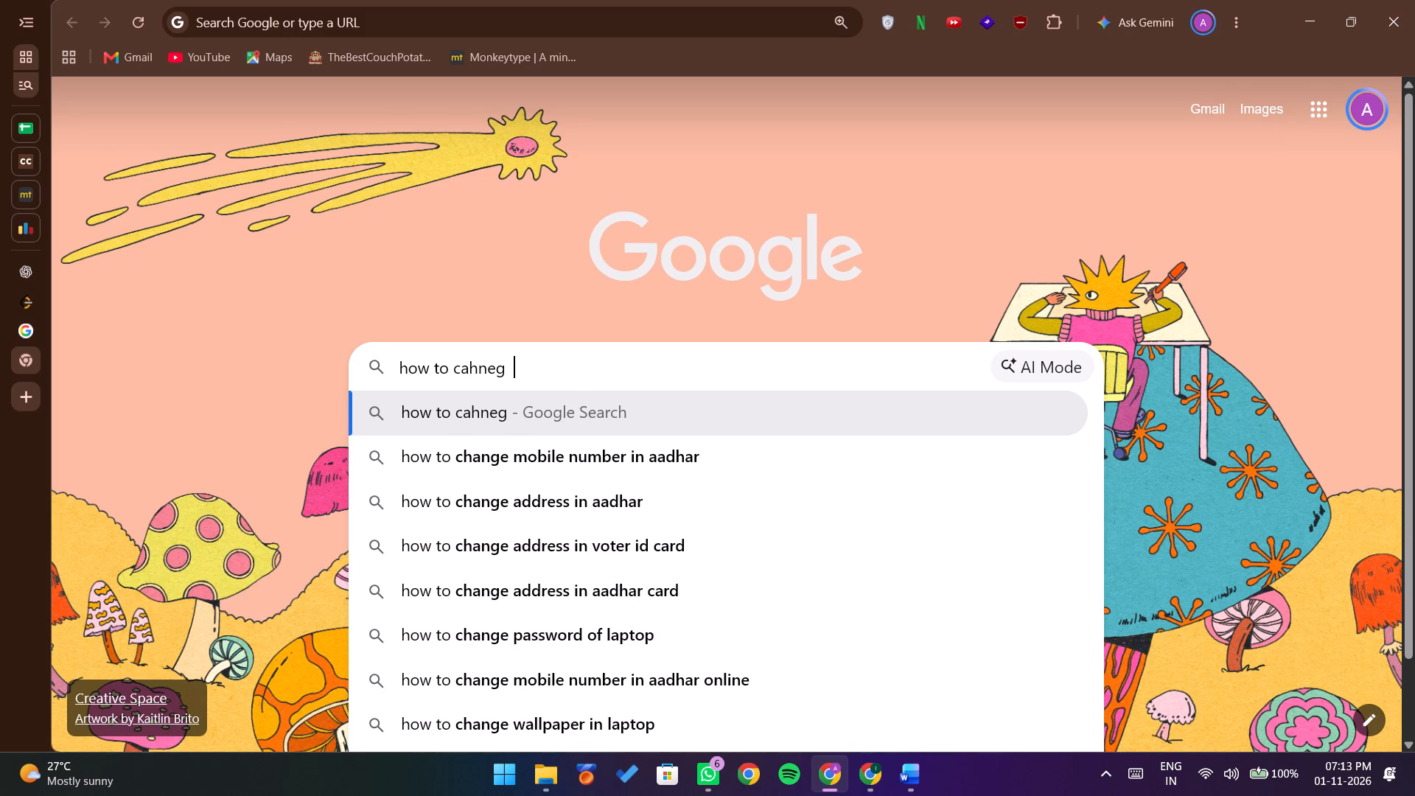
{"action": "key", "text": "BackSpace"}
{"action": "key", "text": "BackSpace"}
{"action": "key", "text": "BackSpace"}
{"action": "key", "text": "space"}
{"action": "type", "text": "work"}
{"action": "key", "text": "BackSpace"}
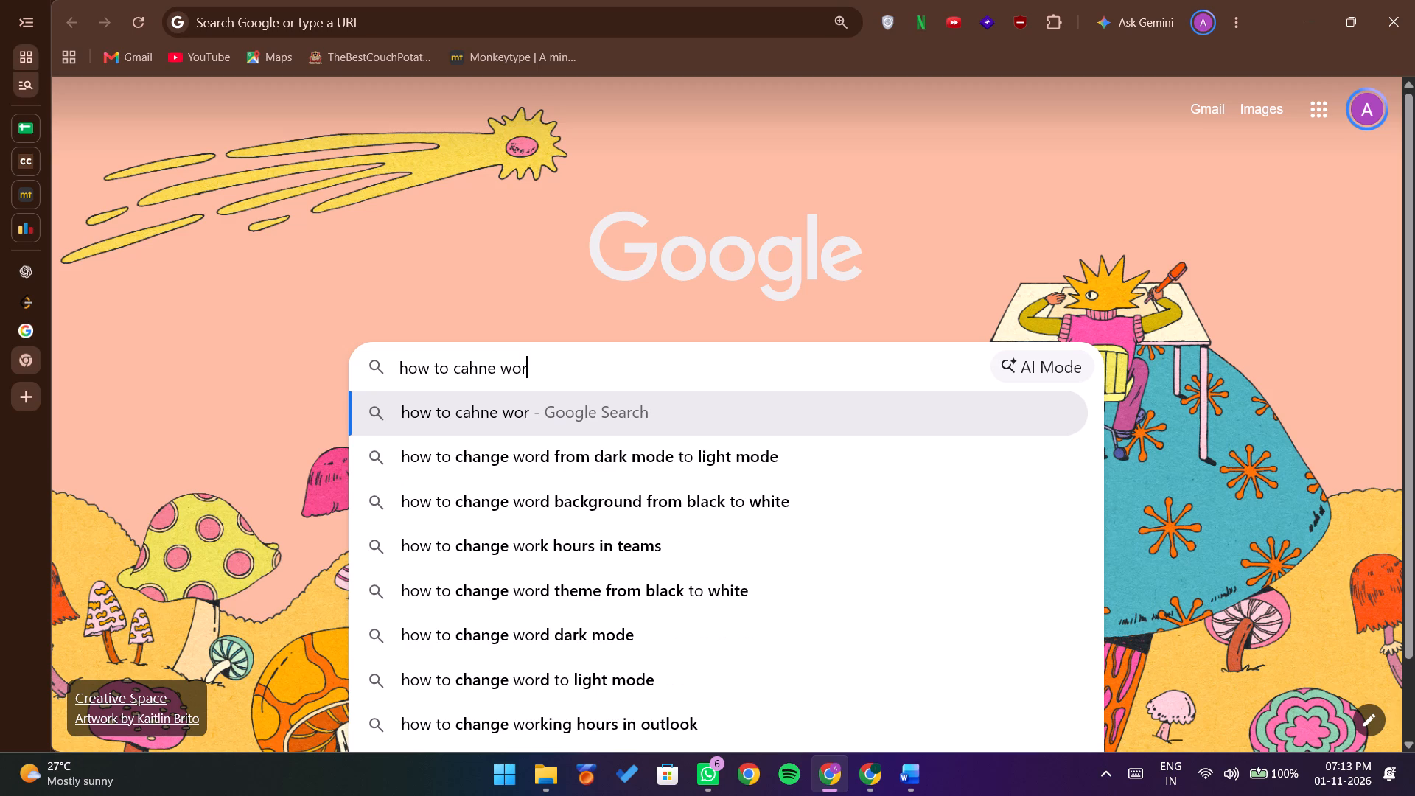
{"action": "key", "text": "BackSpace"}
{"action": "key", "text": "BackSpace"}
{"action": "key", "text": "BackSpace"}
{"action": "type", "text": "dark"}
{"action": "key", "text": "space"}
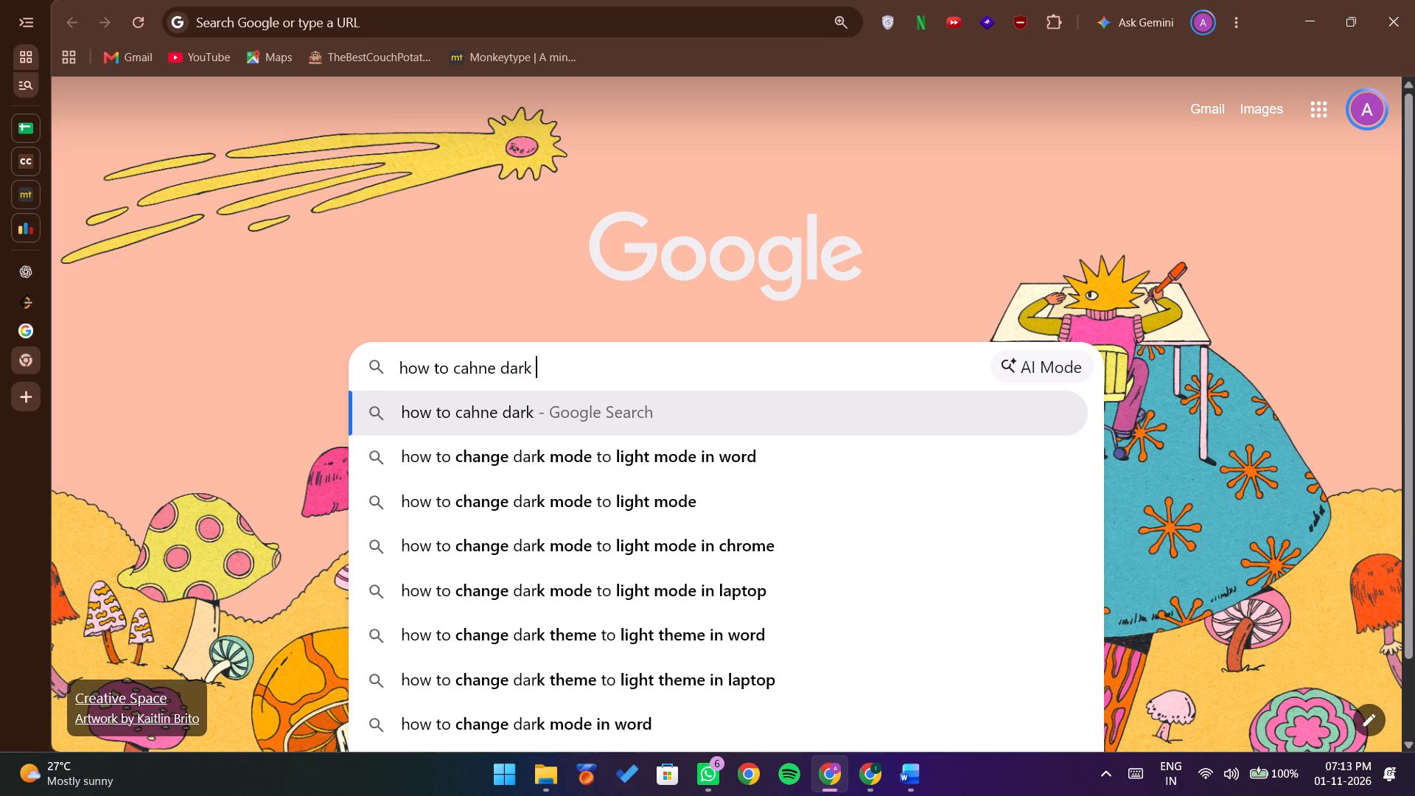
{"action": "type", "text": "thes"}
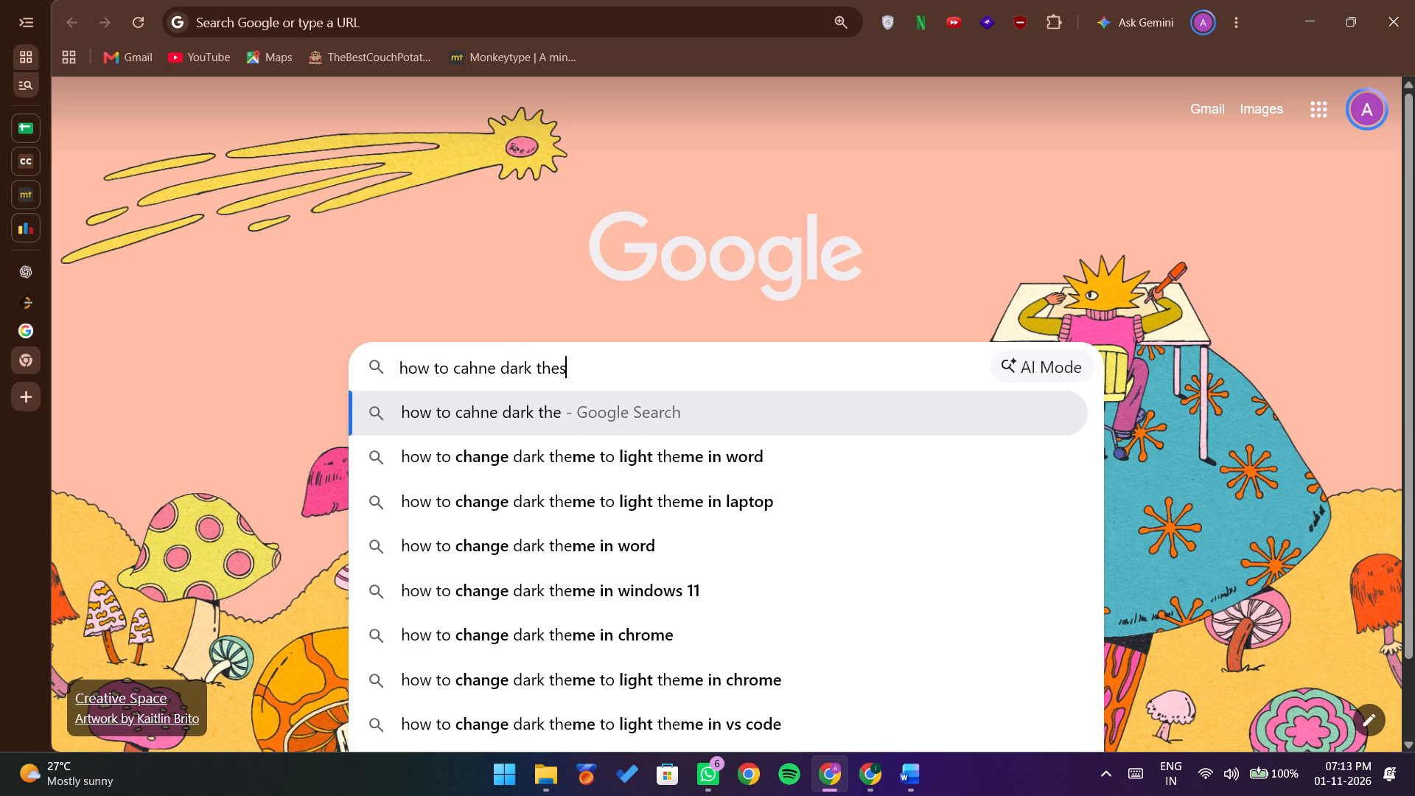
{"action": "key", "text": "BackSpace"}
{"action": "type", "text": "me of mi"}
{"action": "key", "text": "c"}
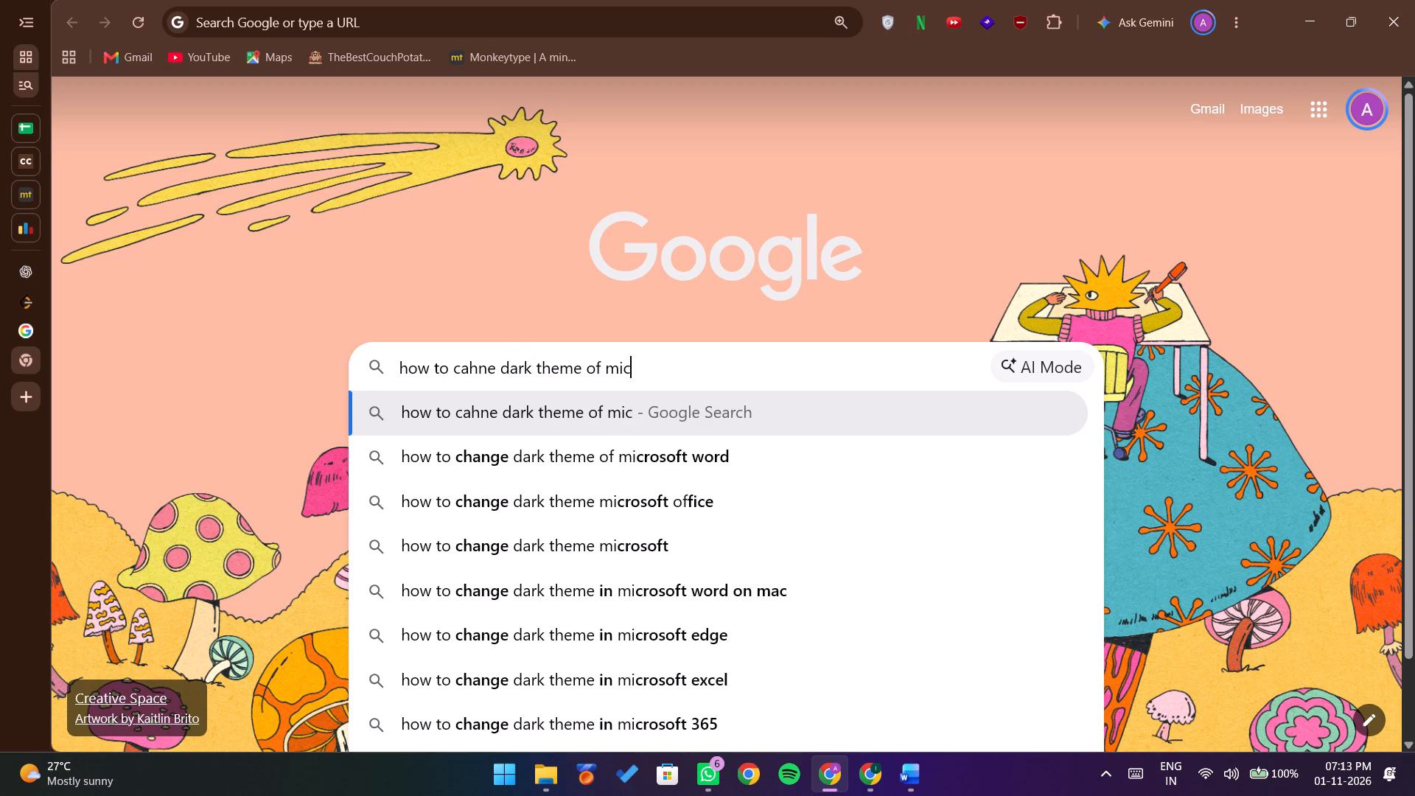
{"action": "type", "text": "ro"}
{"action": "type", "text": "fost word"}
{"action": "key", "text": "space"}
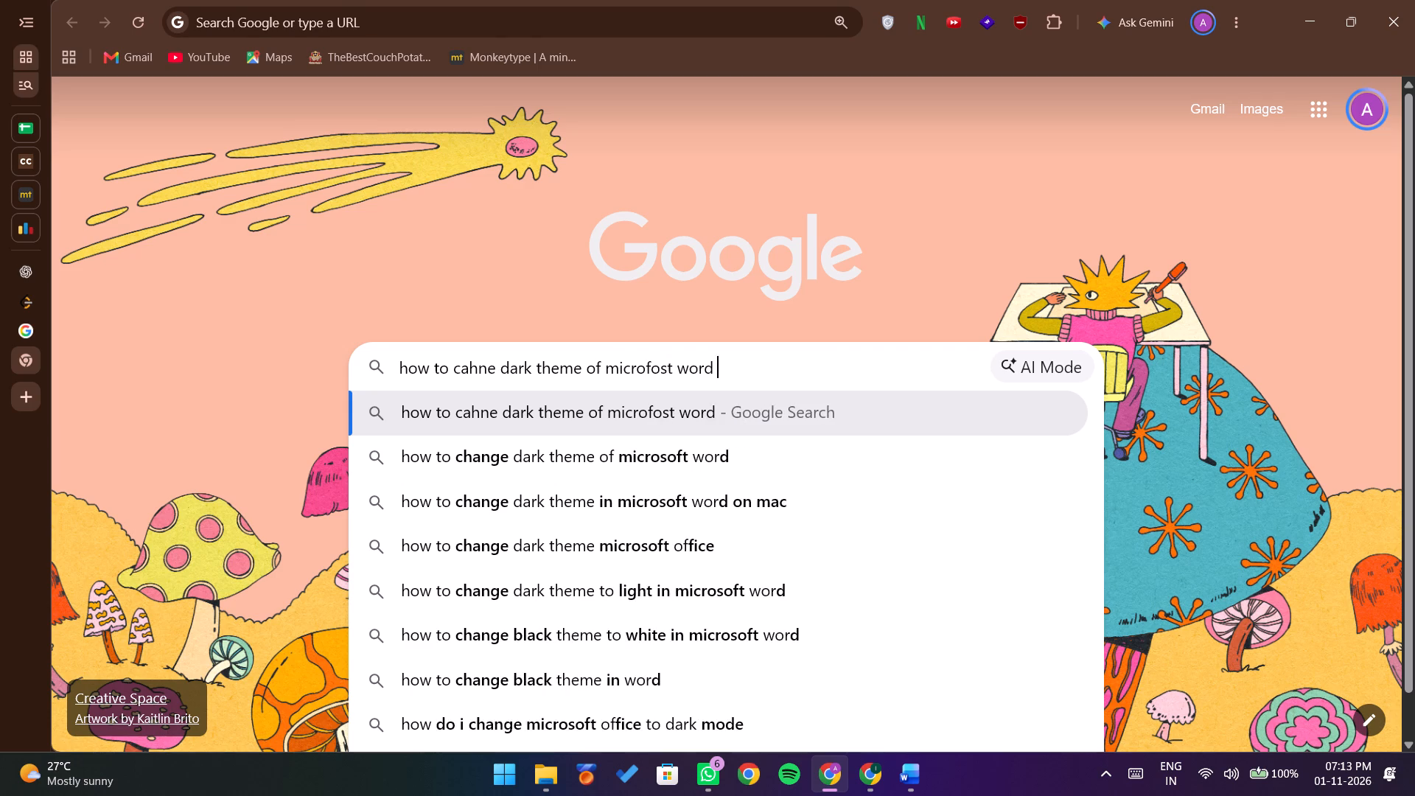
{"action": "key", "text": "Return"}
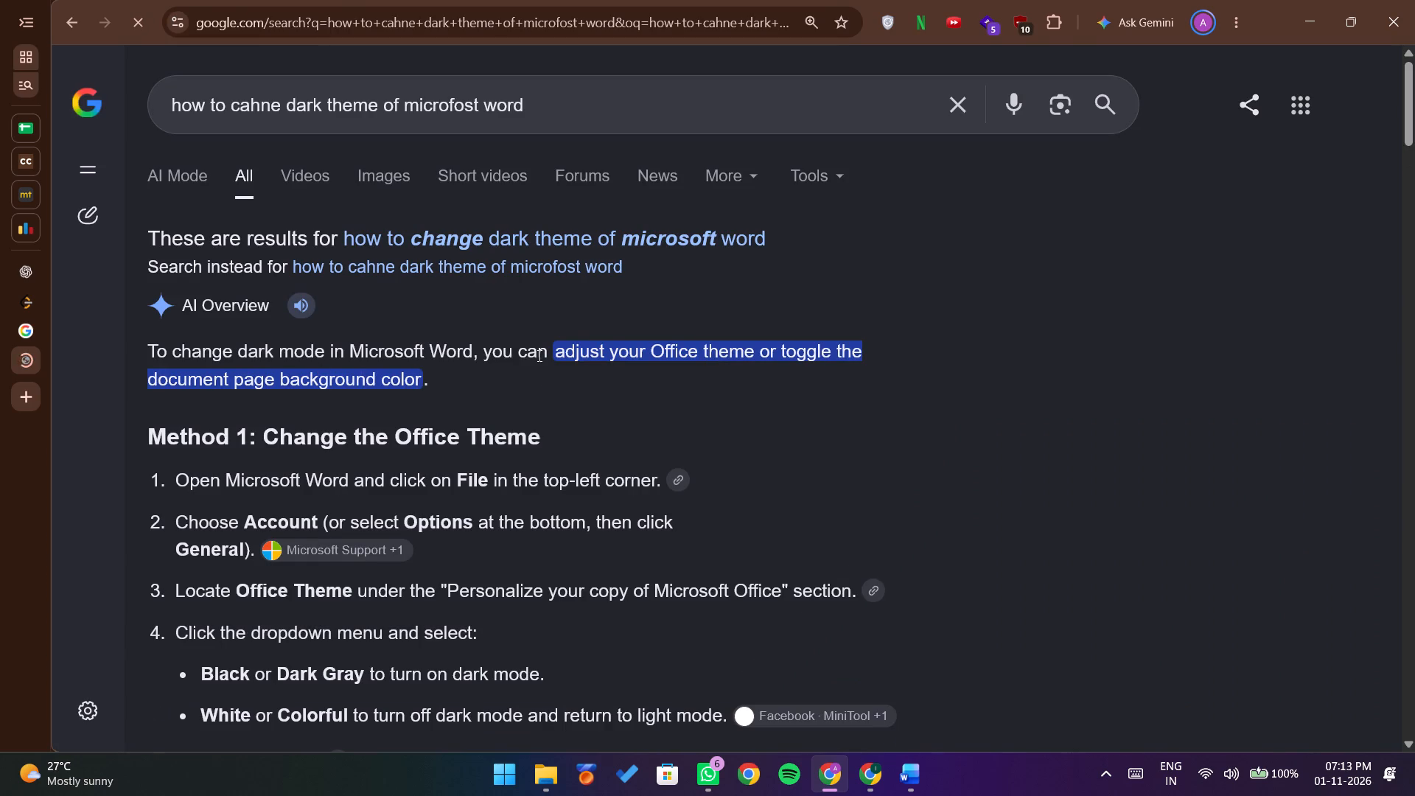
{"action": "scroll", "coordinate": [668, 341], "scroll_direction": "down", "scroll_amount": 1}
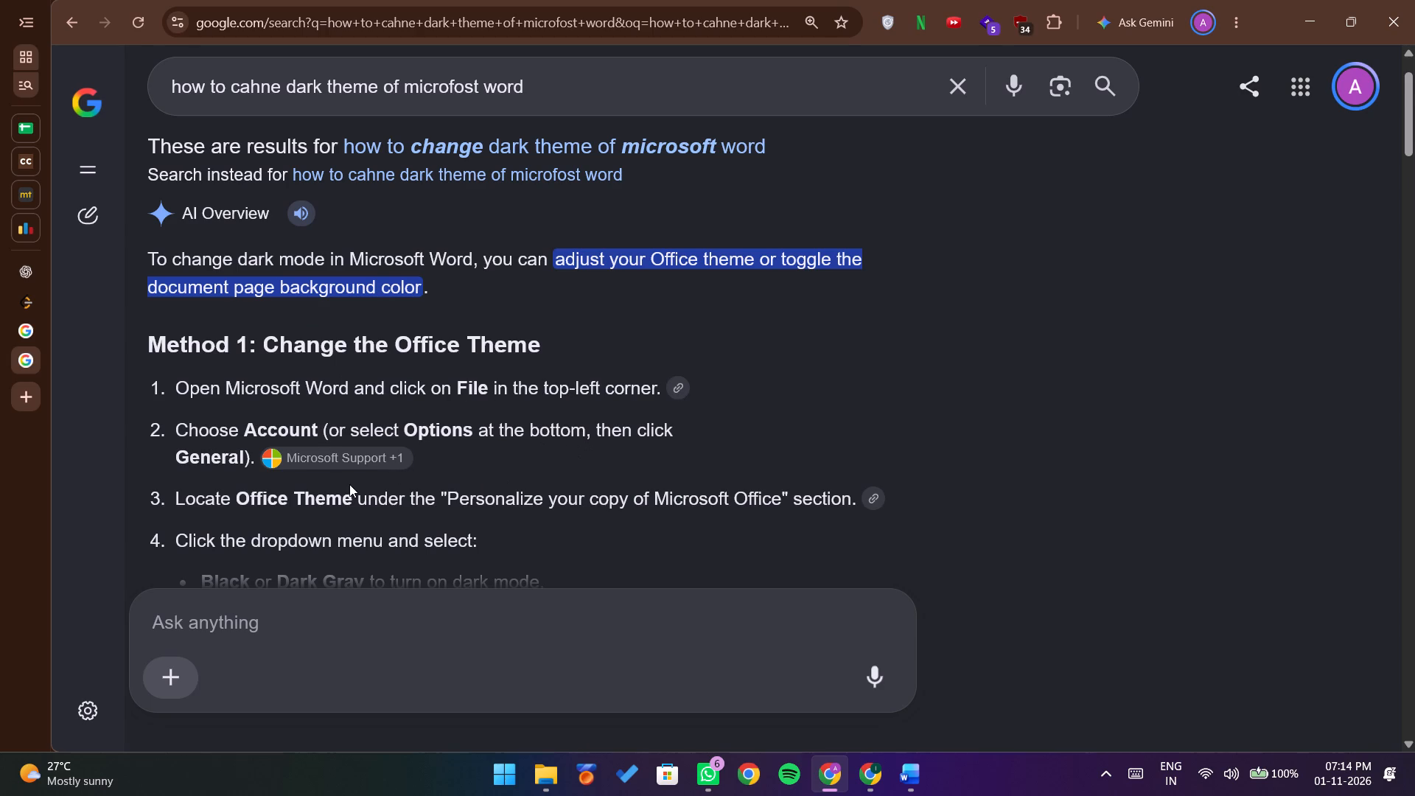
{"action": "scroll", "coordinate": [420, 472], "scroll_direction": "down", "scroll_amount": 2}
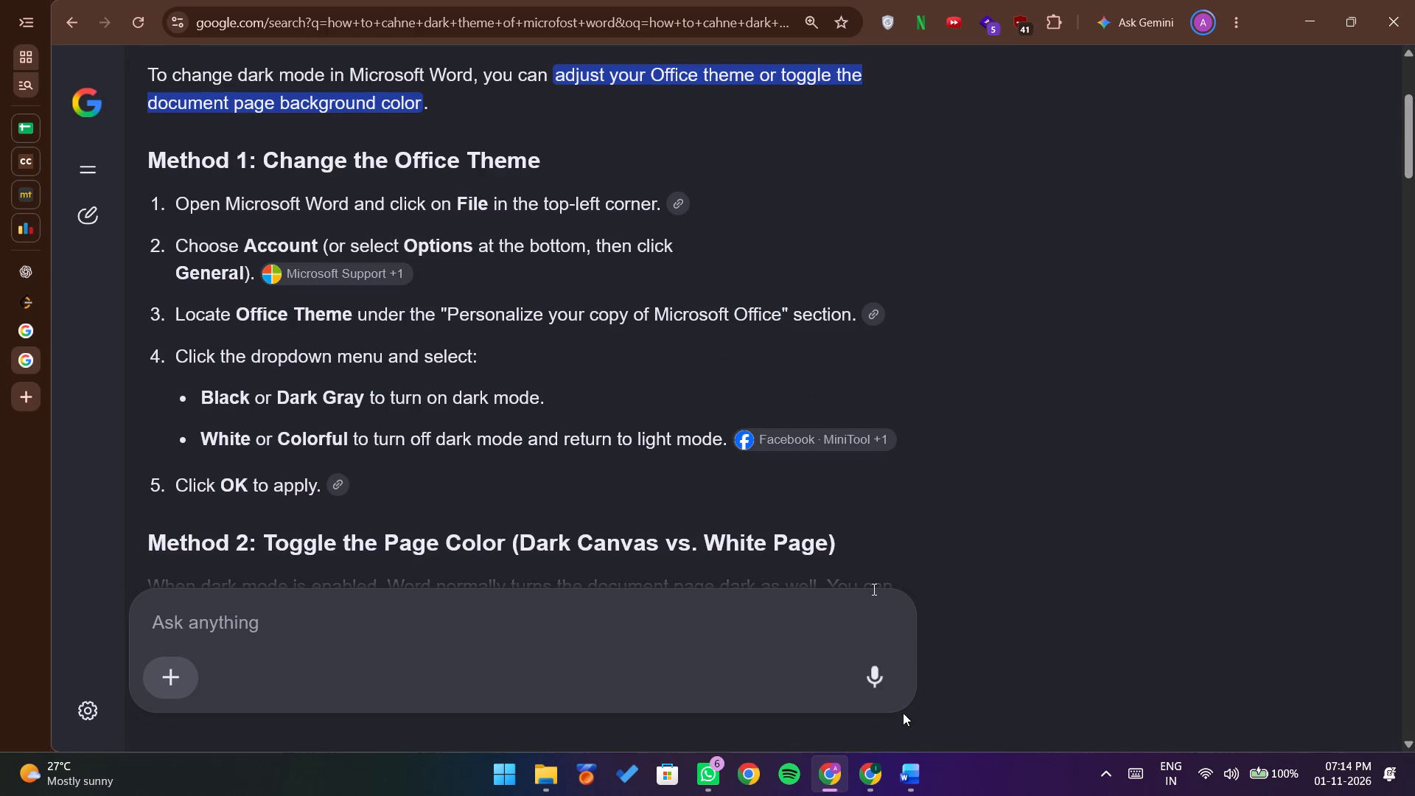
Switch back to Word and set the Office Theme to White in the General options.
{"action": "left_click", "coordinate": [909, 772]}
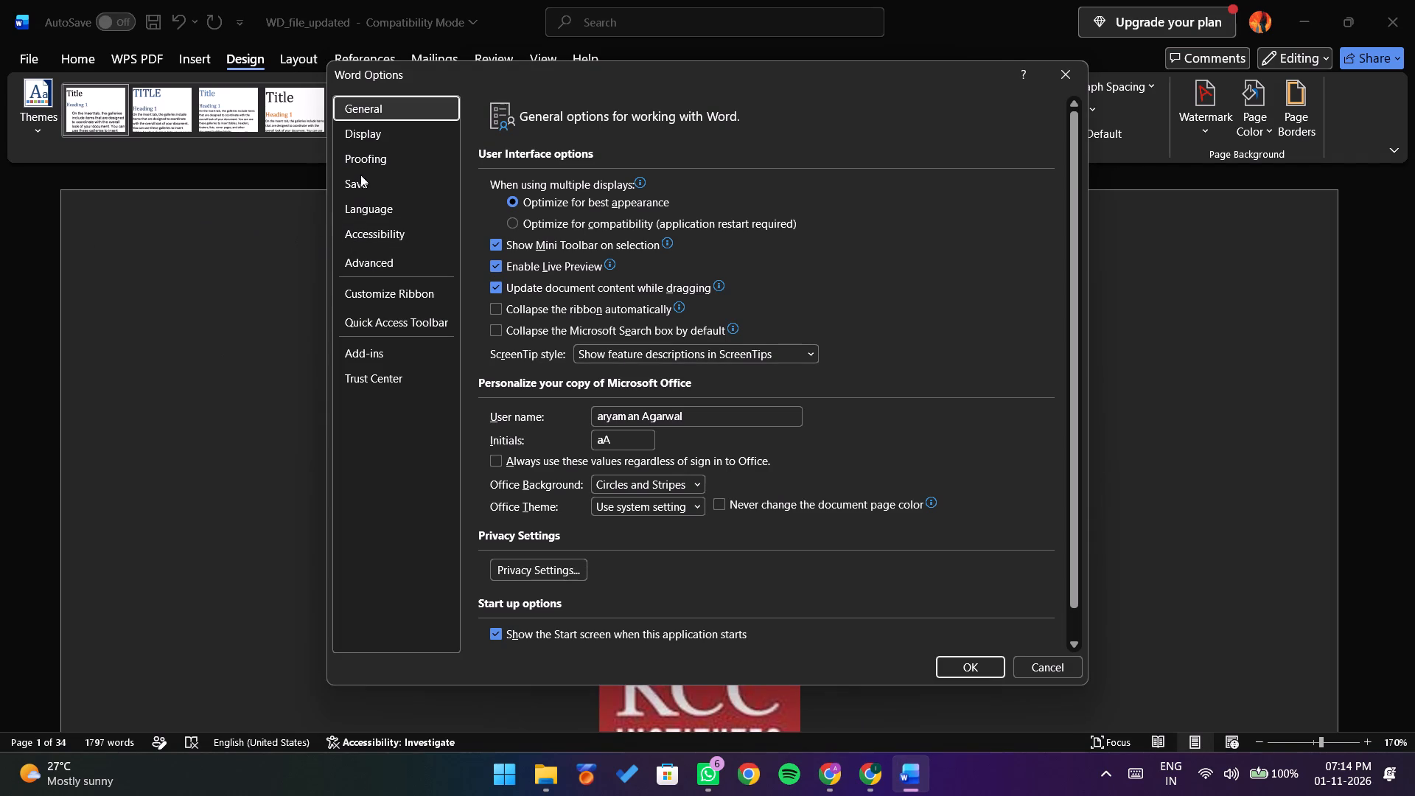
{"action": "scroll", "coordinate": [568, 285], "scroll_direction": "down", "scroll_amount": 2}
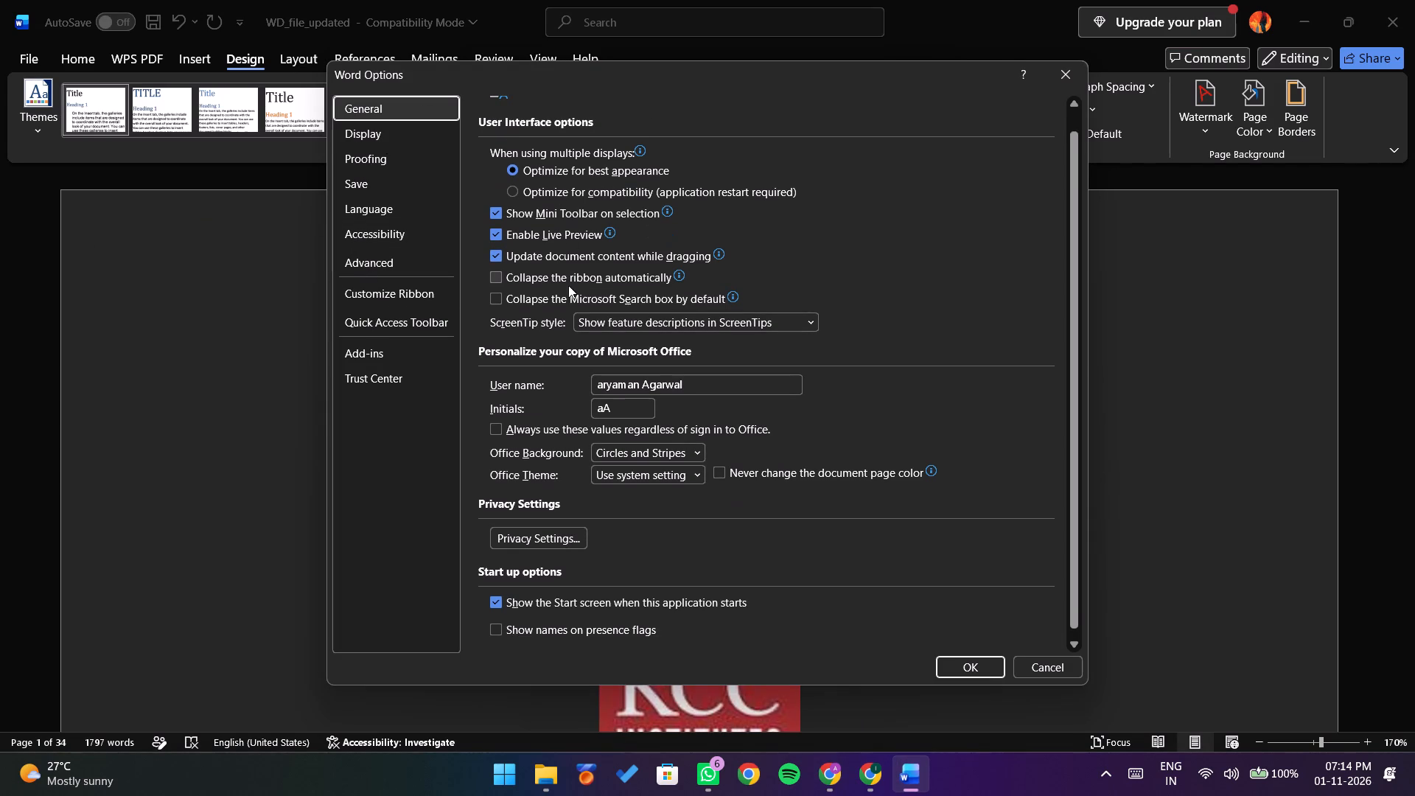
{"action": "scroll", "coordinate": [542, 488], "scroll_direction": "up", "scroll_amount": 1}
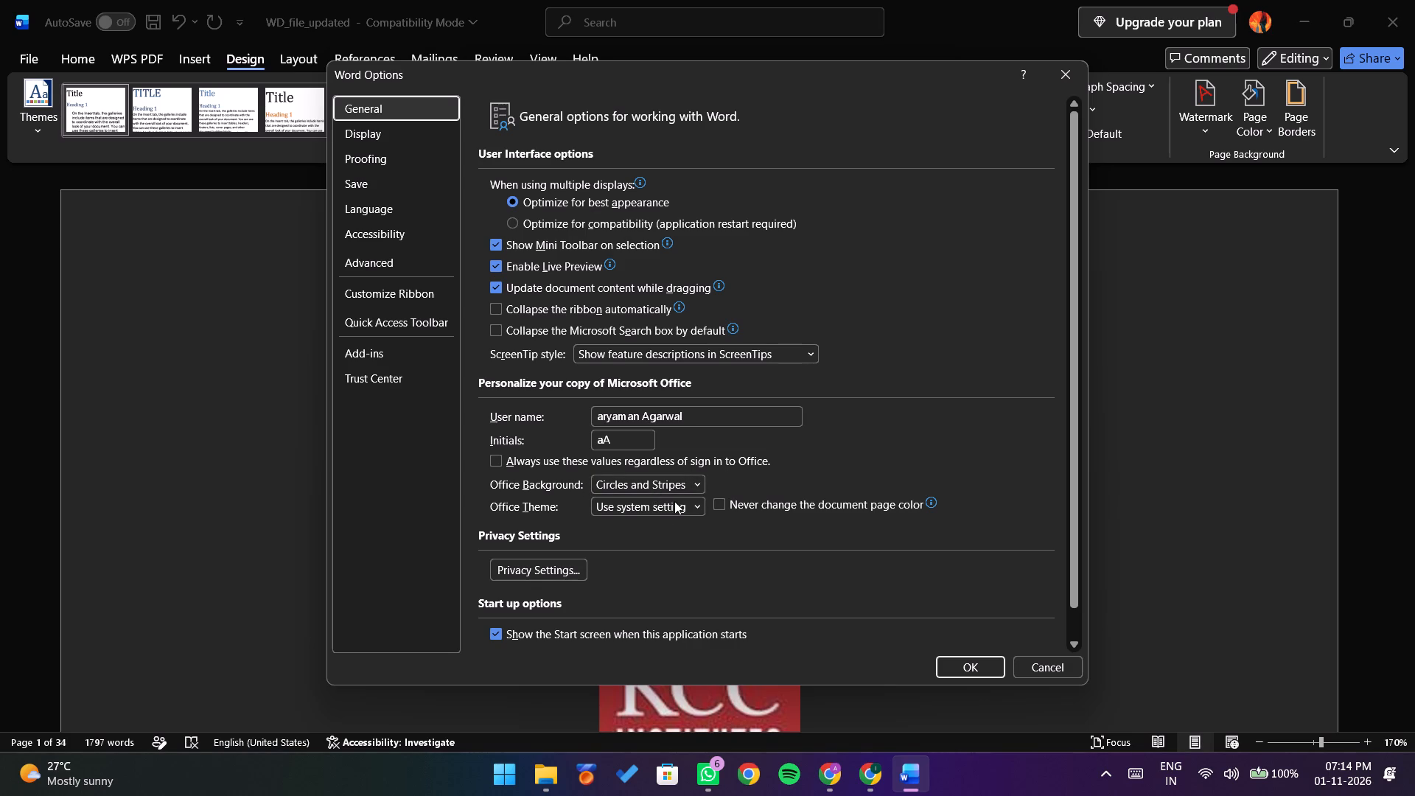
{"action": "left_click", "coordinate": [695, 509]}
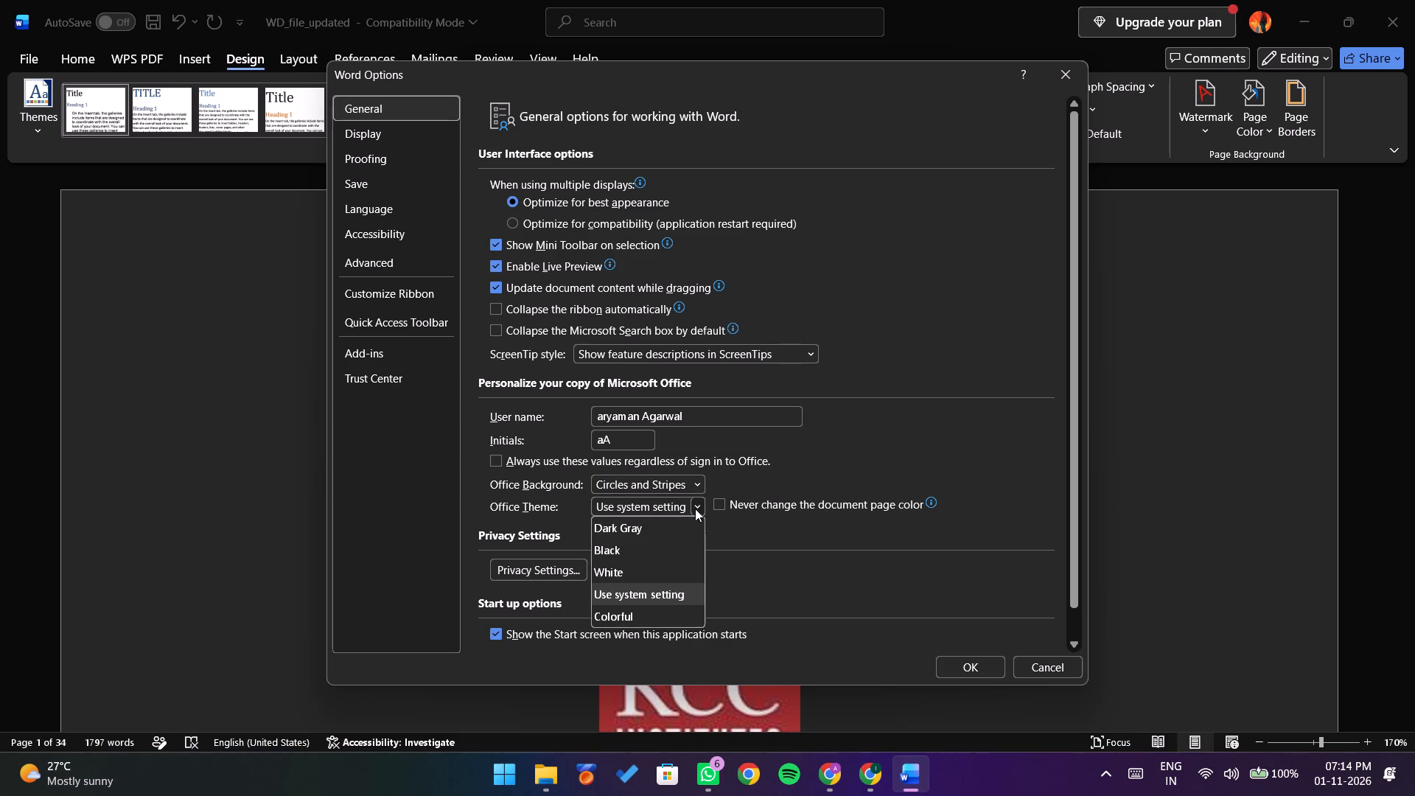
{"action": "left_click", "coordinate": [638, 567]}
{"action": "left_click", "coordinate": [946, 663]}
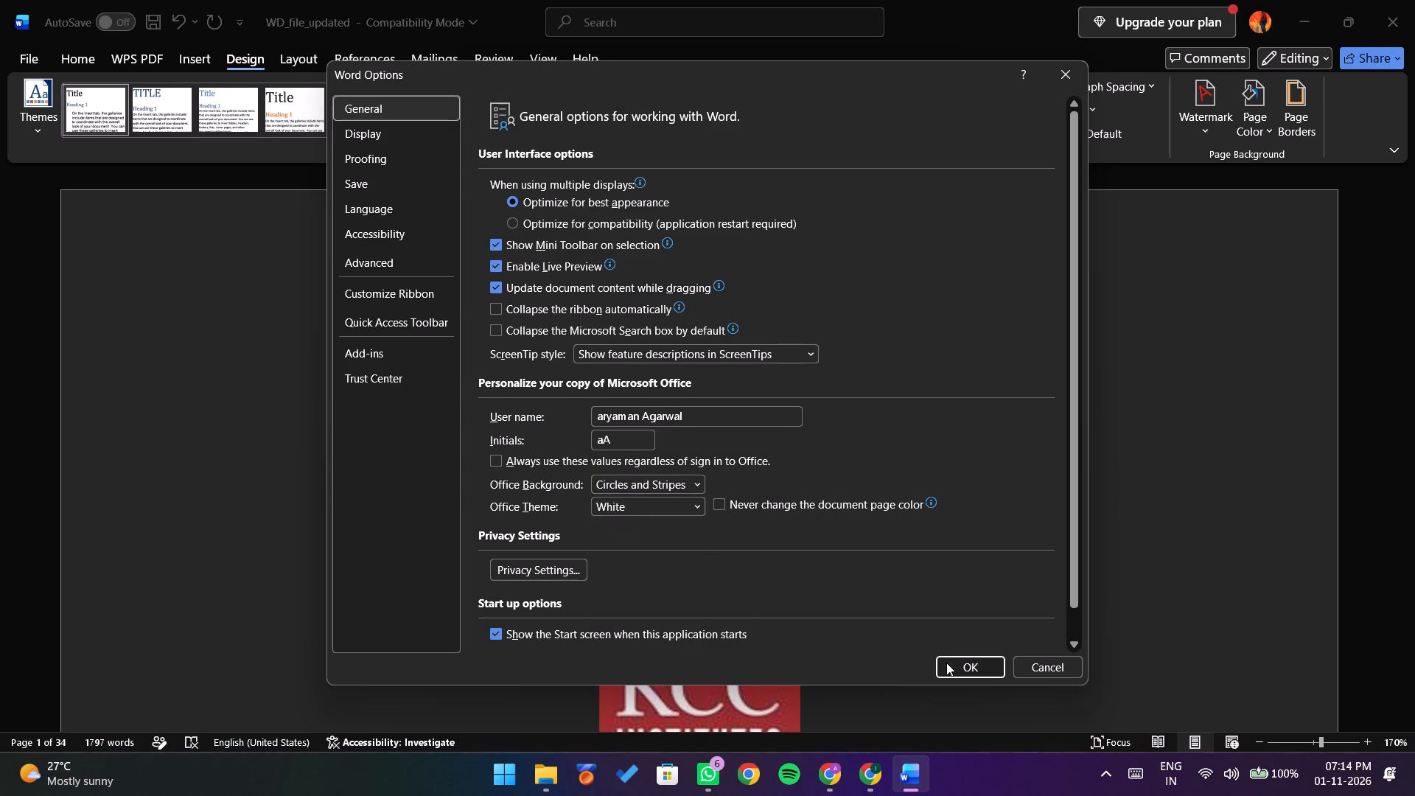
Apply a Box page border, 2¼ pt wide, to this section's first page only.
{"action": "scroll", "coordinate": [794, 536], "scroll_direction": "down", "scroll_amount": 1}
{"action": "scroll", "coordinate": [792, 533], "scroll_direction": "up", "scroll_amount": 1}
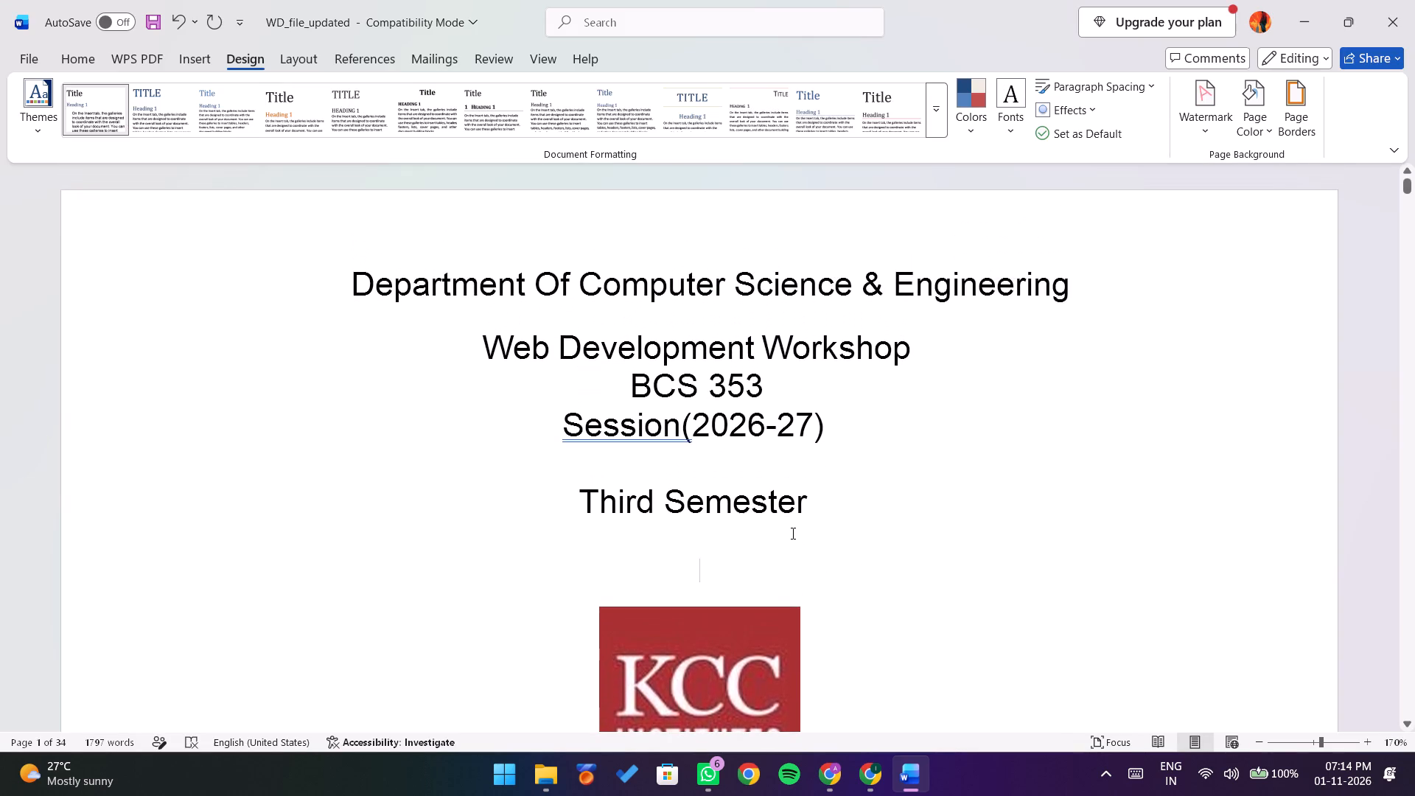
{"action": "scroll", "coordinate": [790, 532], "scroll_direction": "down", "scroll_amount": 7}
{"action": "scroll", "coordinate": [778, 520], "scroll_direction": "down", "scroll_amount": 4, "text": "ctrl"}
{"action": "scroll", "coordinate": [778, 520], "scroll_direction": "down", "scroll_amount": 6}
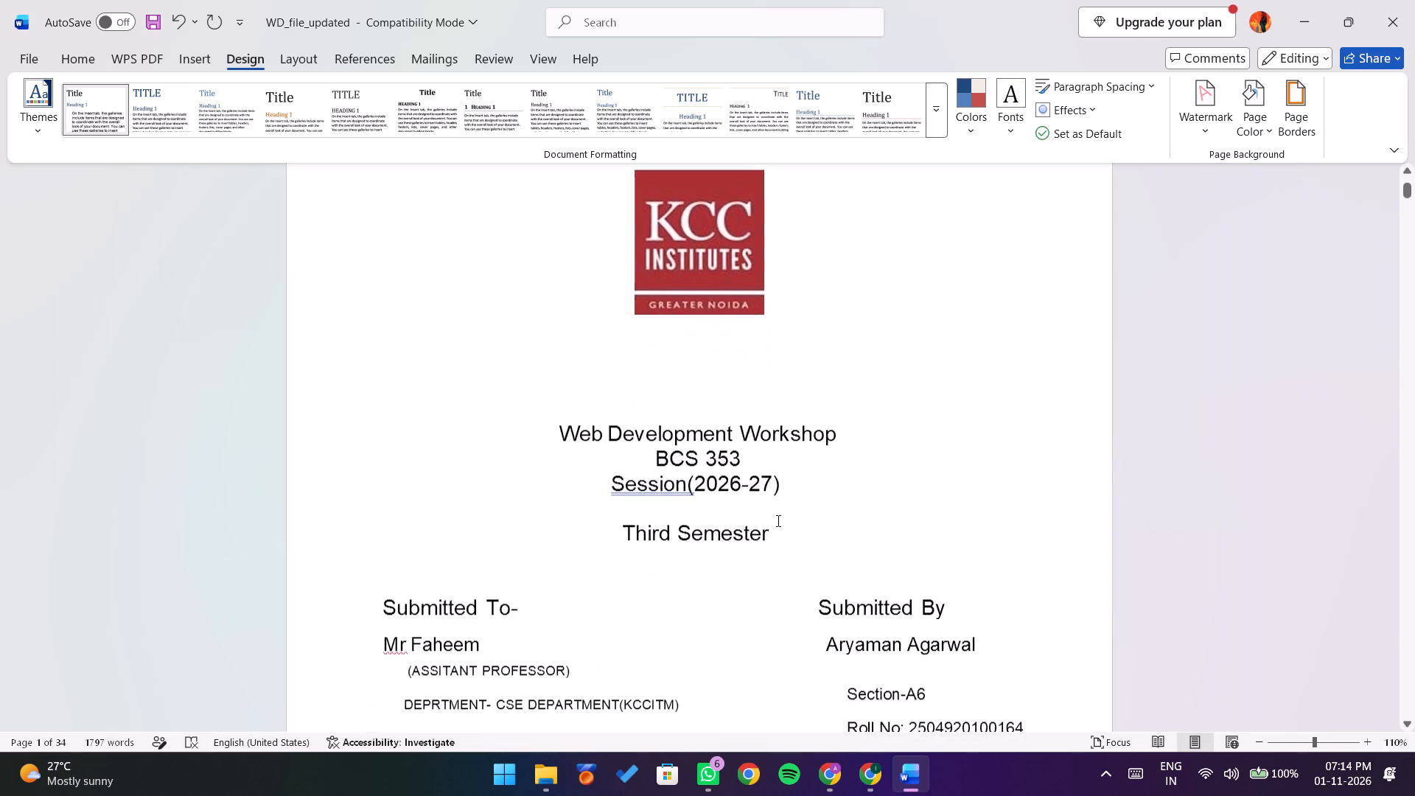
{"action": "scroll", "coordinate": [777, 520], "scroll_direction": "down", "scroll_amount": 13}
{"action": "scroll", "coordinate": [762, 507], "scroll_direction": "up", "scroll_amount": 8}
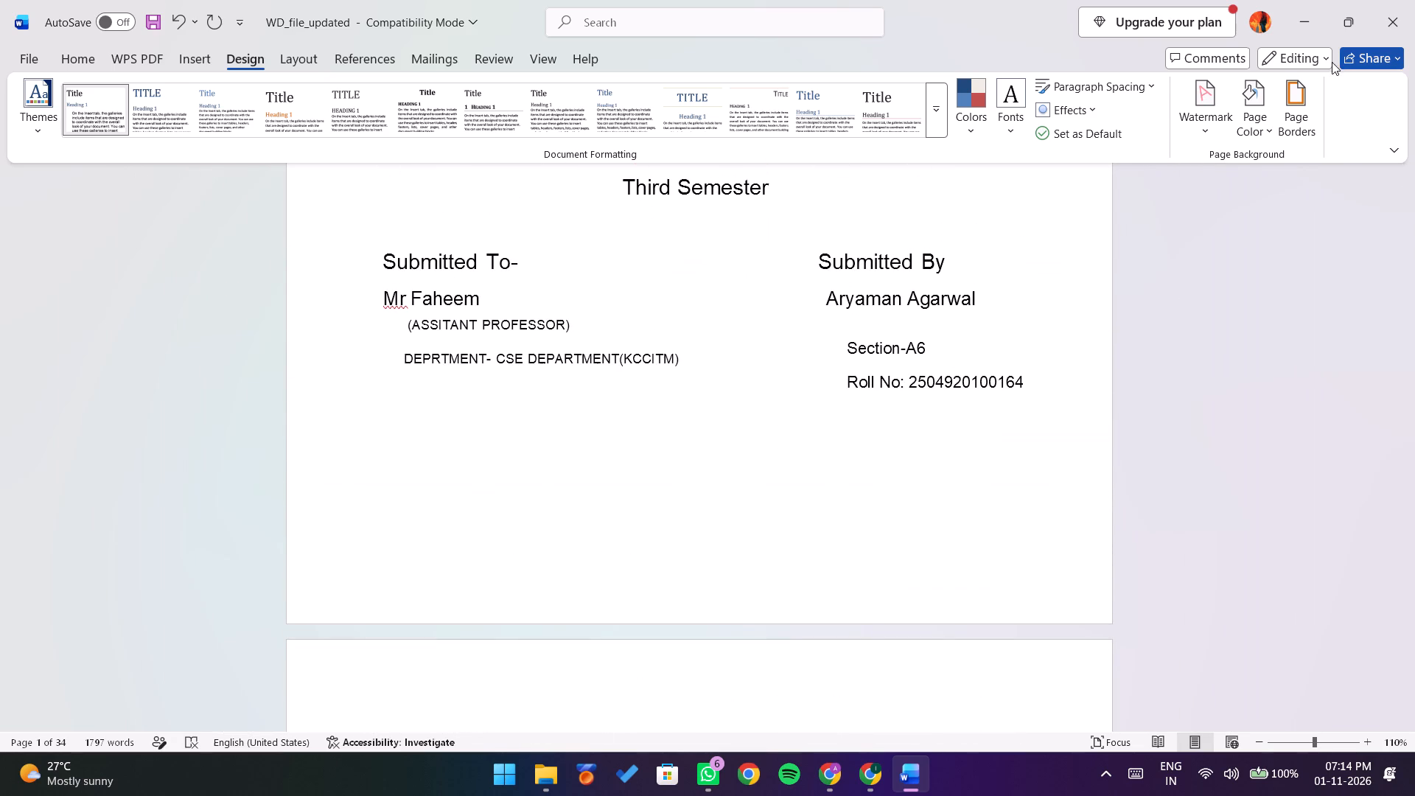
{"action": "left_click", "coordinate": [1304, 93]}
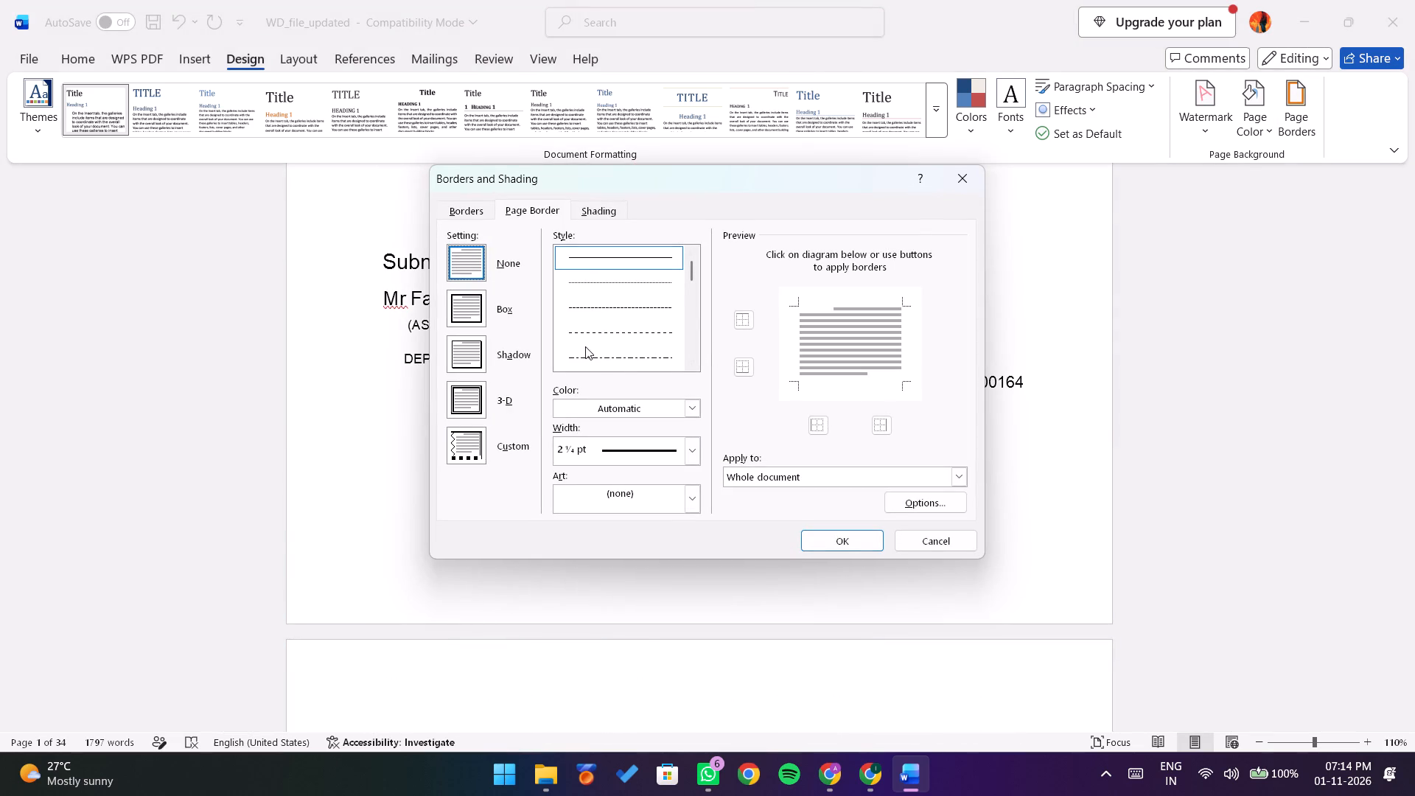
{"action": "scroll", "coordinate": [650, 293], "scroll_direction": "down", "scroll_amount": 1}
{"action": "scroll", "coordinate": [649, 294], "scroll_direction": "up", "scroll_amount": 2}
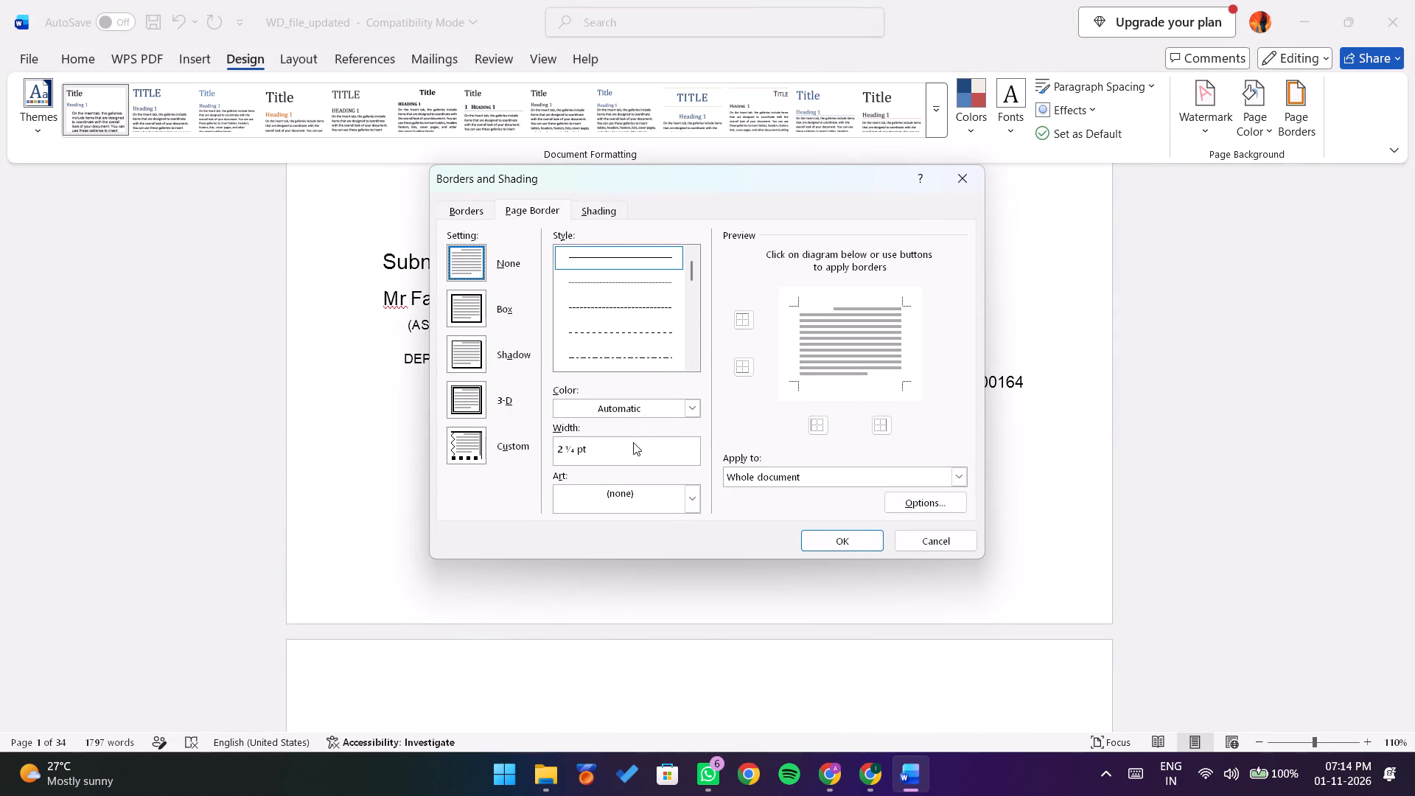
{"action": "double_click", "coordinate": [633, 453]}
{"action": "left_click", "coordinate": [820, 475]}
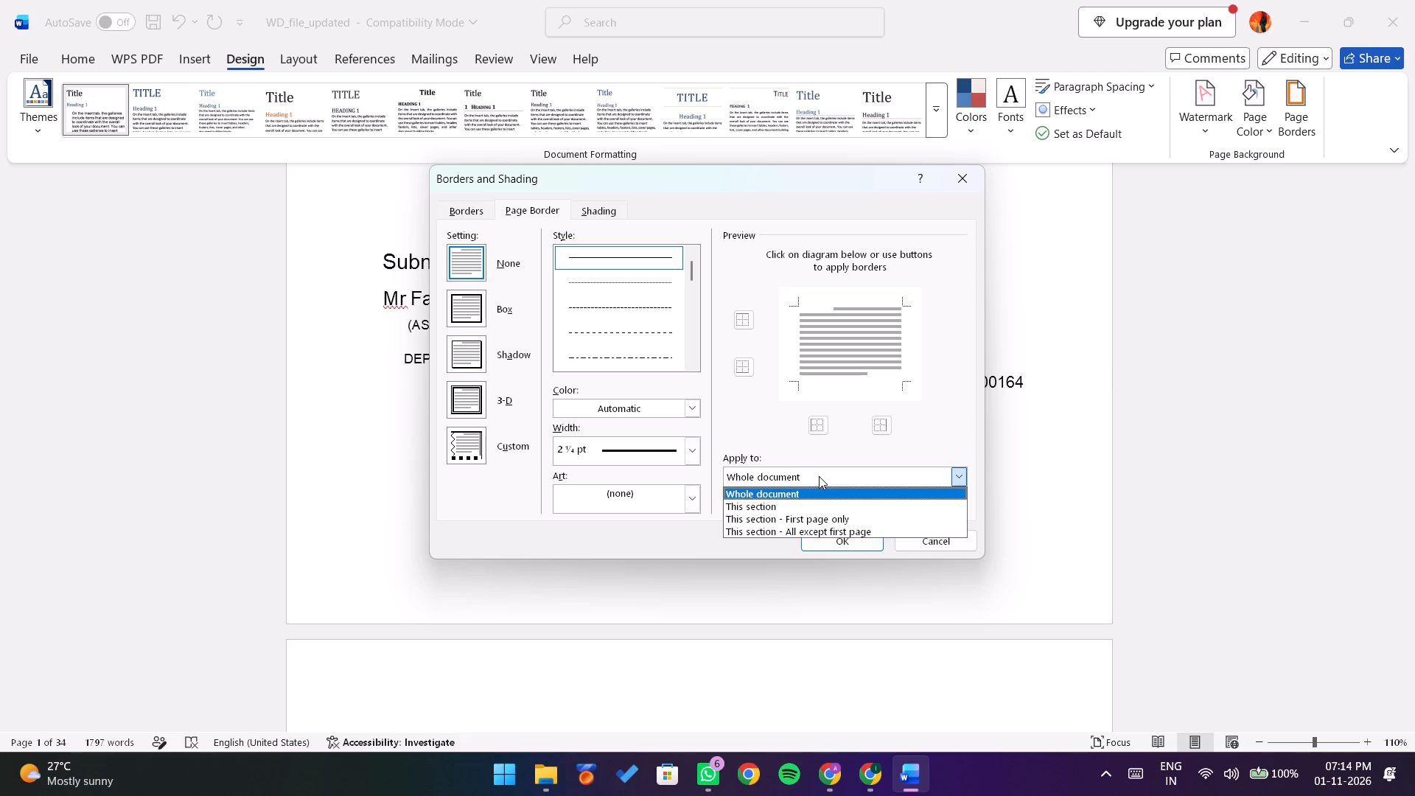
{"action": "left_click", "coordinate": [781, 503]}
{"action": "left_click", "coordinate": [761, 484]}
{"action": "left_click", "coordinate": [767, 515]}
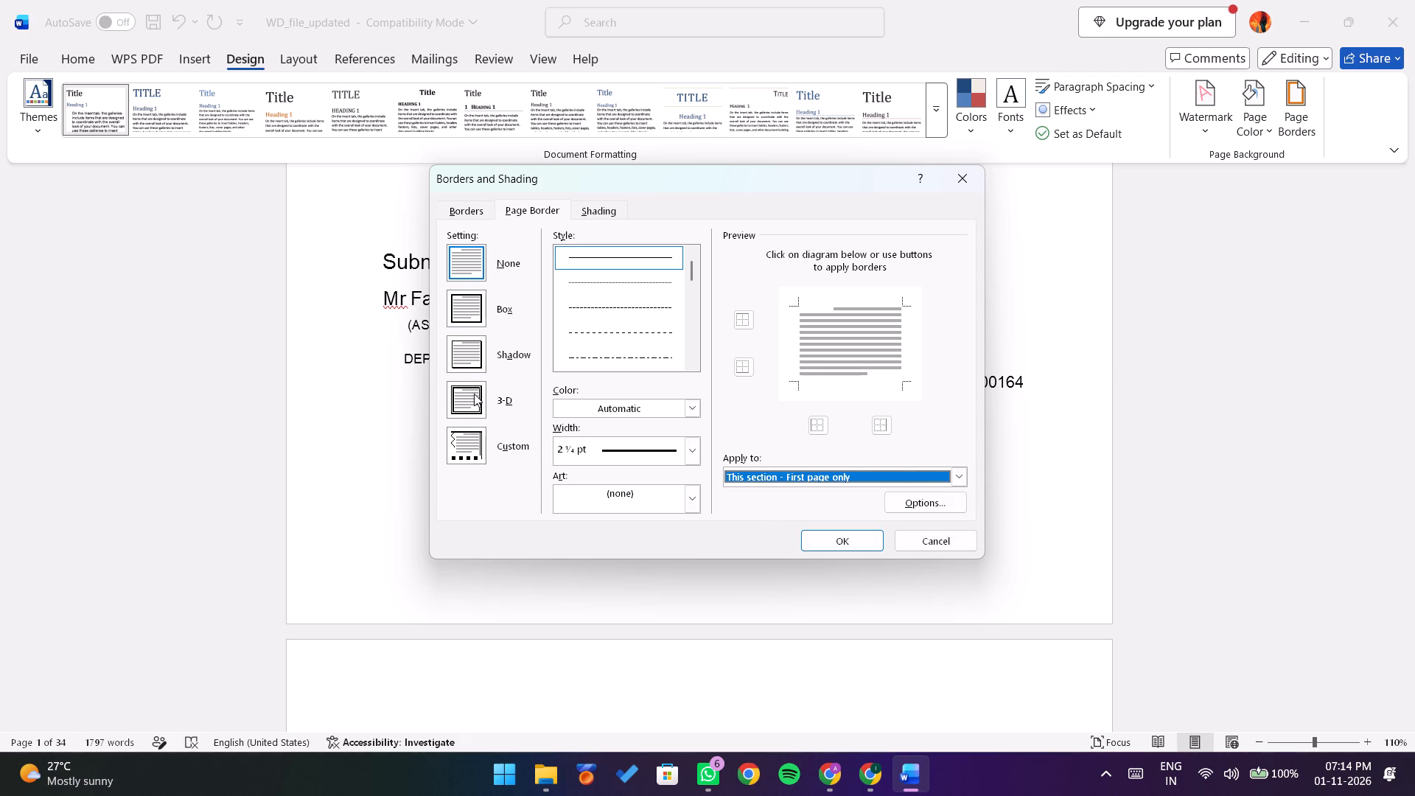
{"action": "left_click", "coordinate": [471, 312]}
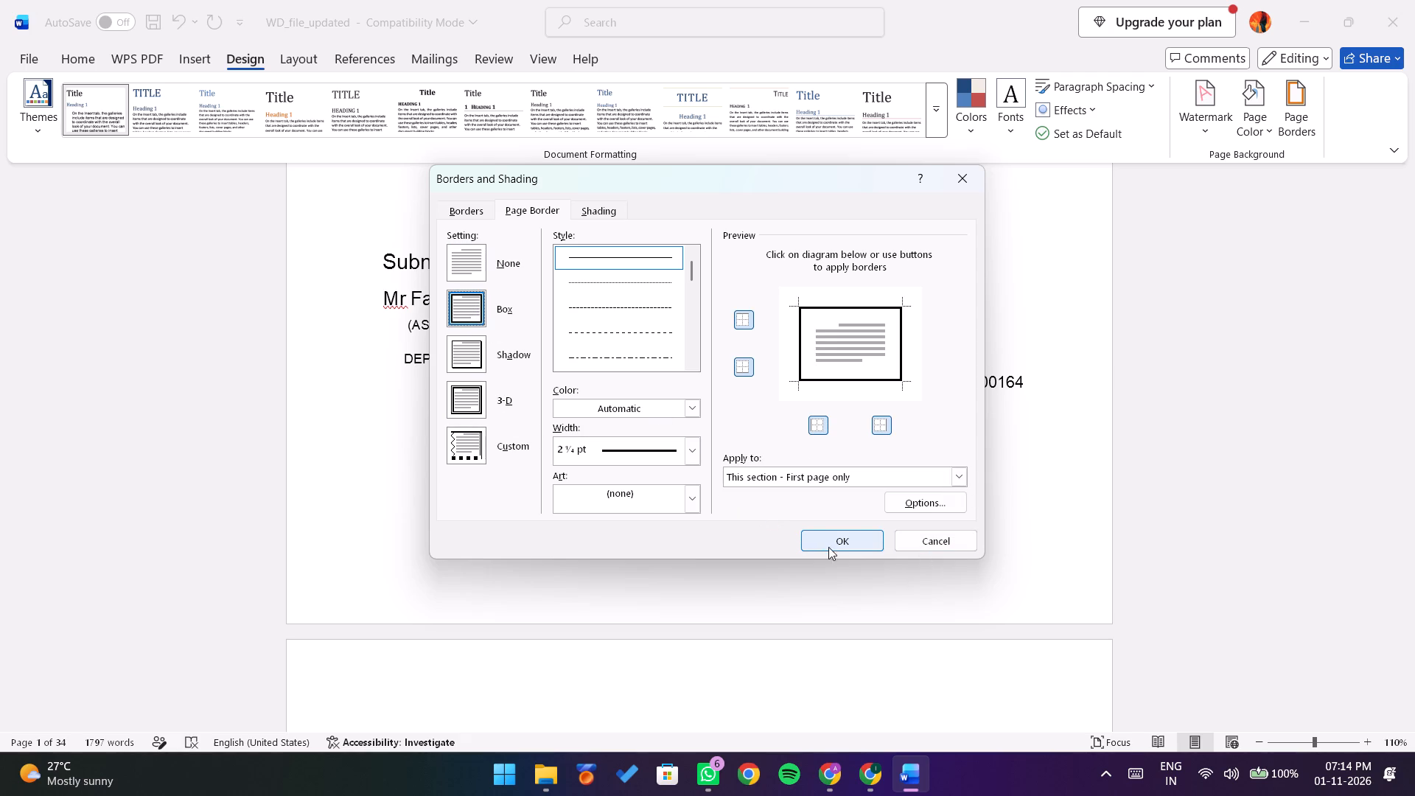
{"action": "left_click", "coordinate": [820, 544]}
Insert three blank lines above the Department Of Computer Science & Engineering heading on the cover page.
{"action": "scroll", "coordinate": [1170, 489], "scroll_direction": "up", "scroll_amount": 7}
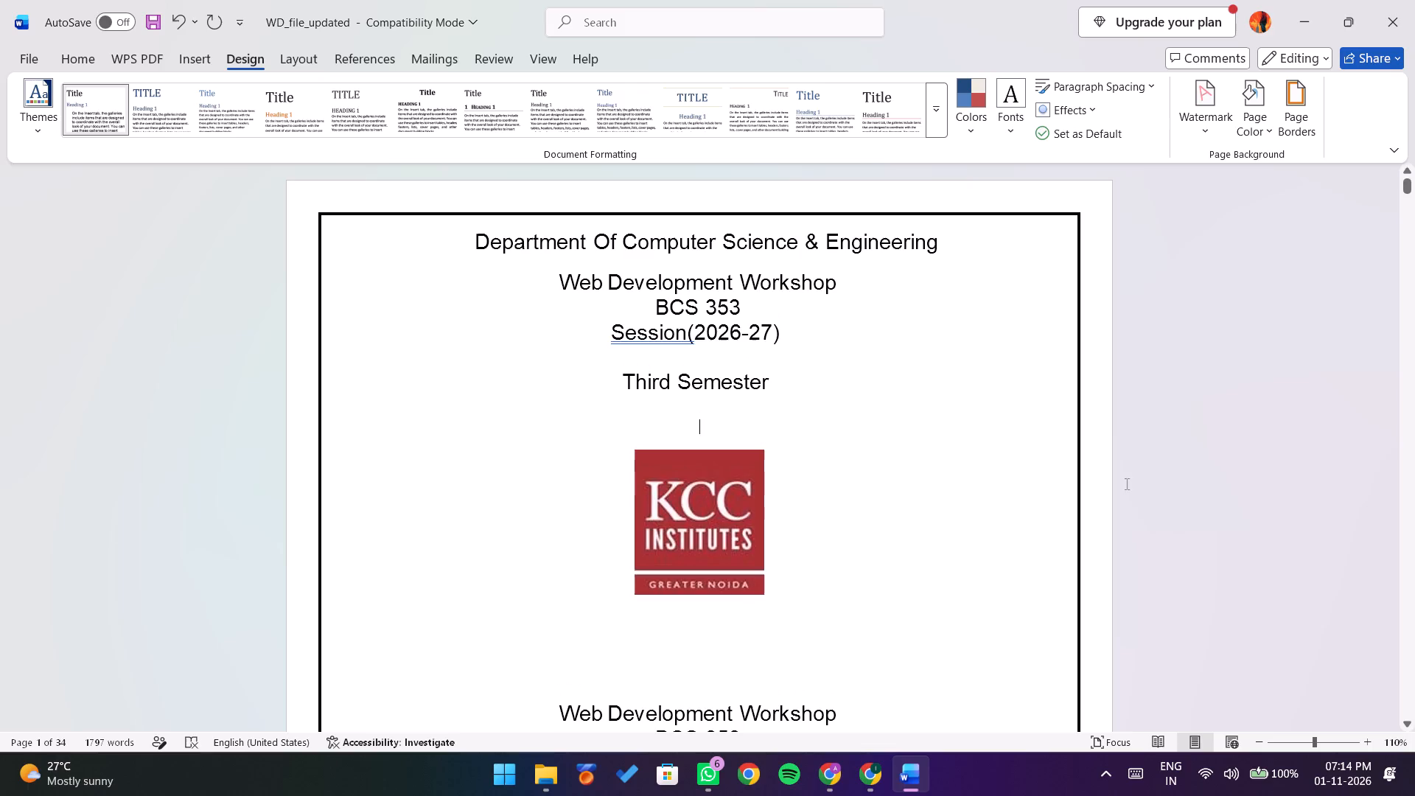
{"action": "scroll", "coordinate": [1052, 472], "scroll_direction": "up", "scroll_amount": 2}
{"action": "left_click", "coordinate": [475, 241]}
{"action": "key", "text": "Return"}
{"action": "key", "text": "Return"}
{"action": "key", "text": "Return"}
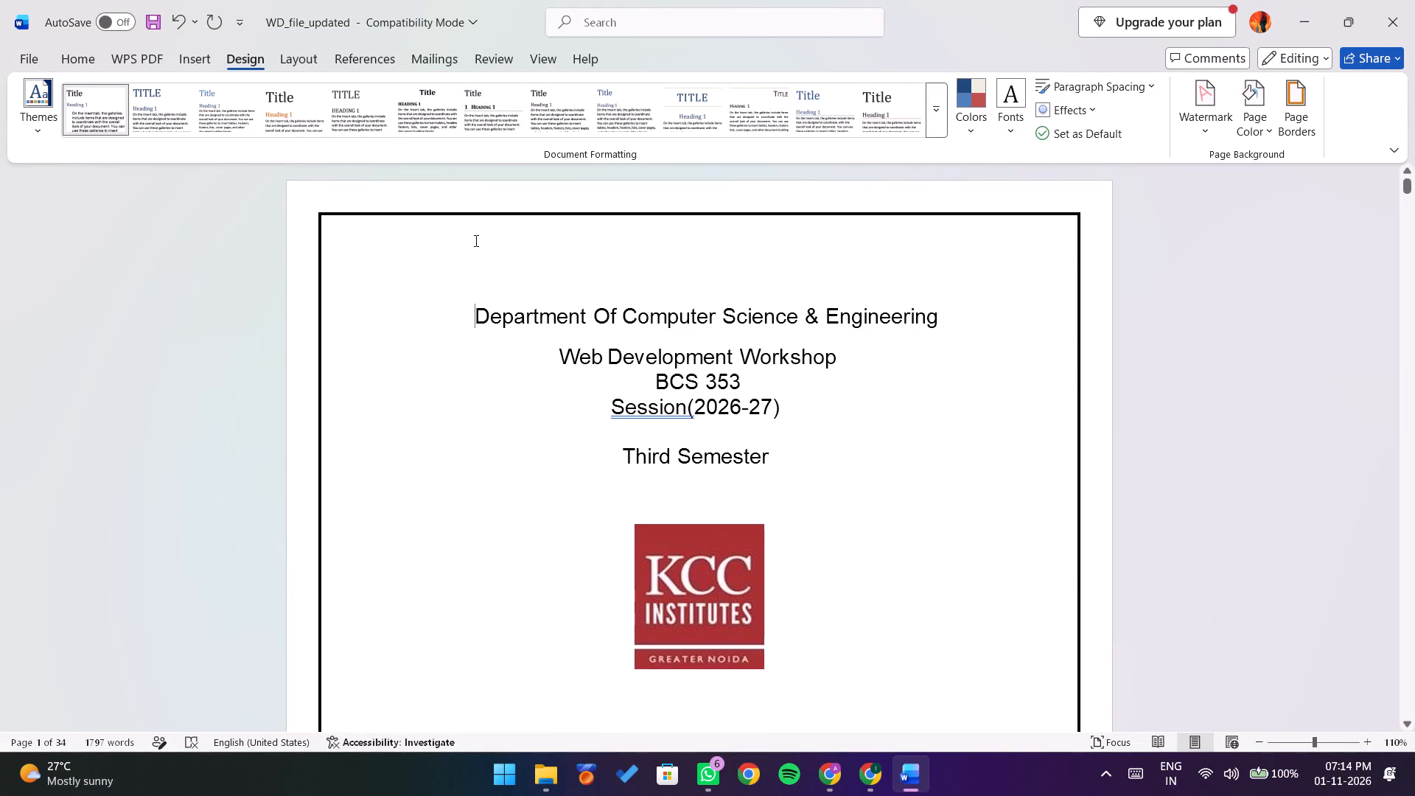
Review the cover page layout inside its border and the experiment table on the following page.
{"action": "scroll", "coordinate": [488, 253], "scroll_direction": "down", "scroll_amount": 16}
{"action": "scroll", "coordinate": [589, 400], "scroll_direction": "up", "scroll_amount": 2}
{"action": "scroll", "coordinate": [584, 398], "scroll_direction": "down", "scroll_amount": 5}
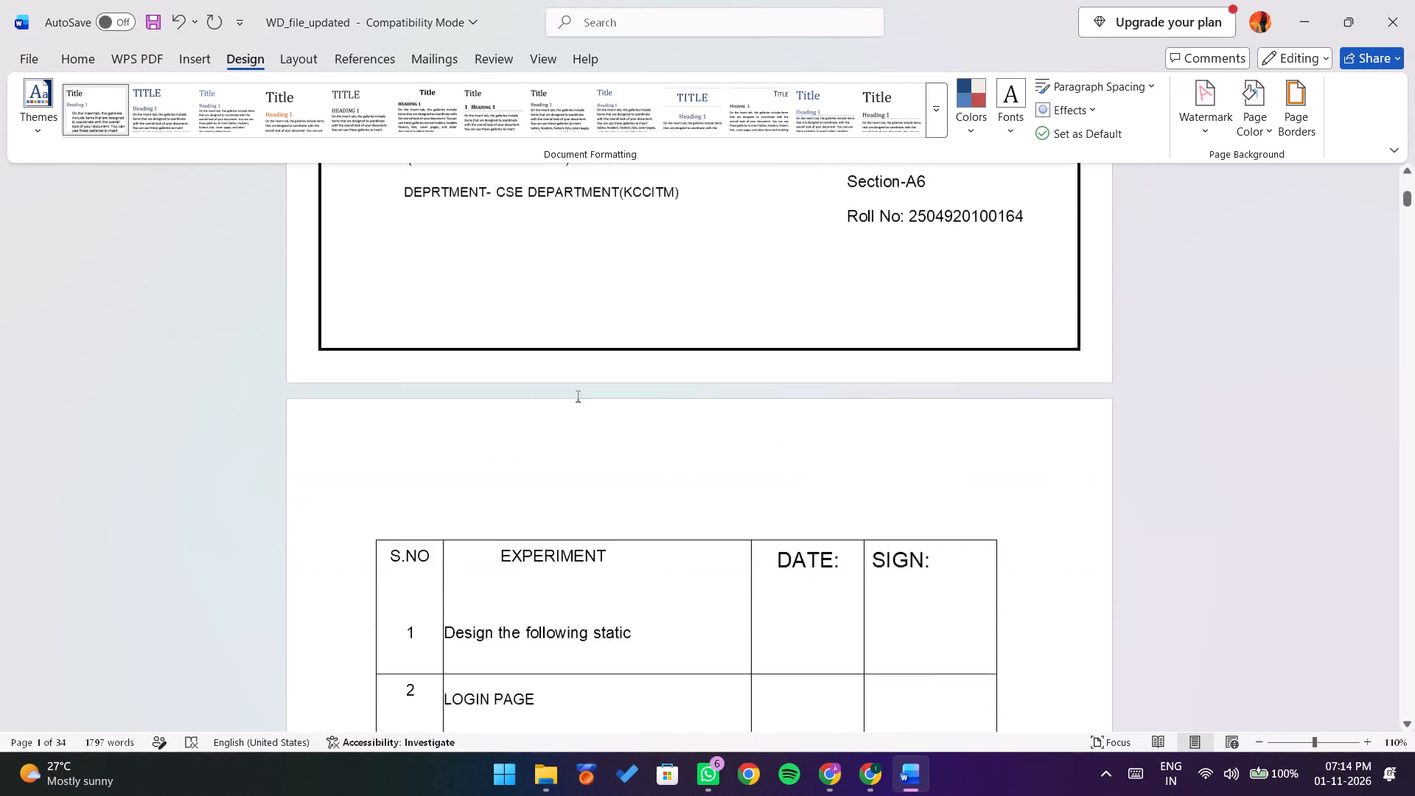
{"action": "scroll", "coordinate": [593, 403], "scroll_direction": "down", "scroll_amount": 3}
{"action": "scroll", "coordinate": [511, 432], "scroll_direction": "down", "scroll_amount": 1}
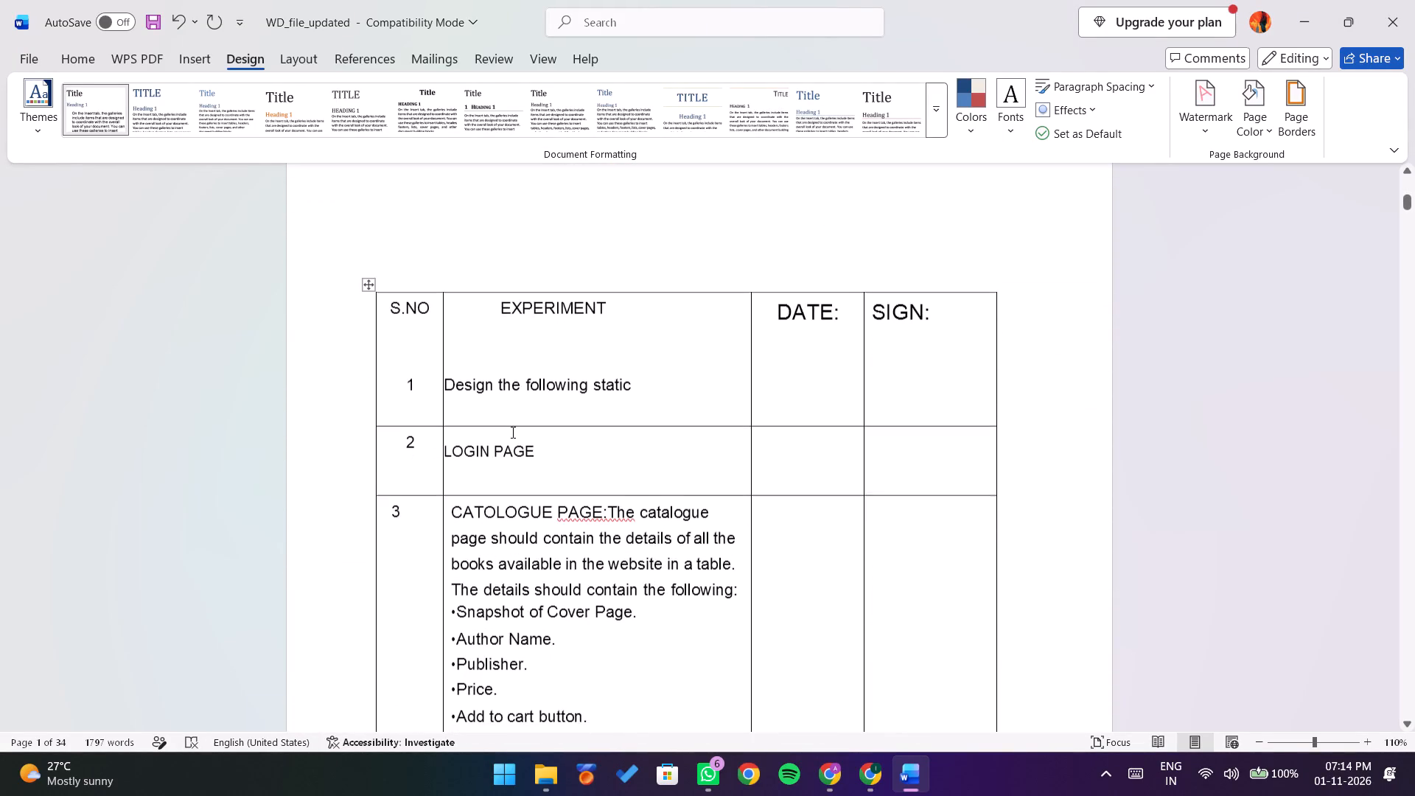
{"action": "scroll", "coordinate": [514, 434], "scroll_direction": "down", "scroll_amount": 3}
{"action": "scroll", "coordinate": [537, 443], "scroll_direction": "up", "scroll_amount": 13}
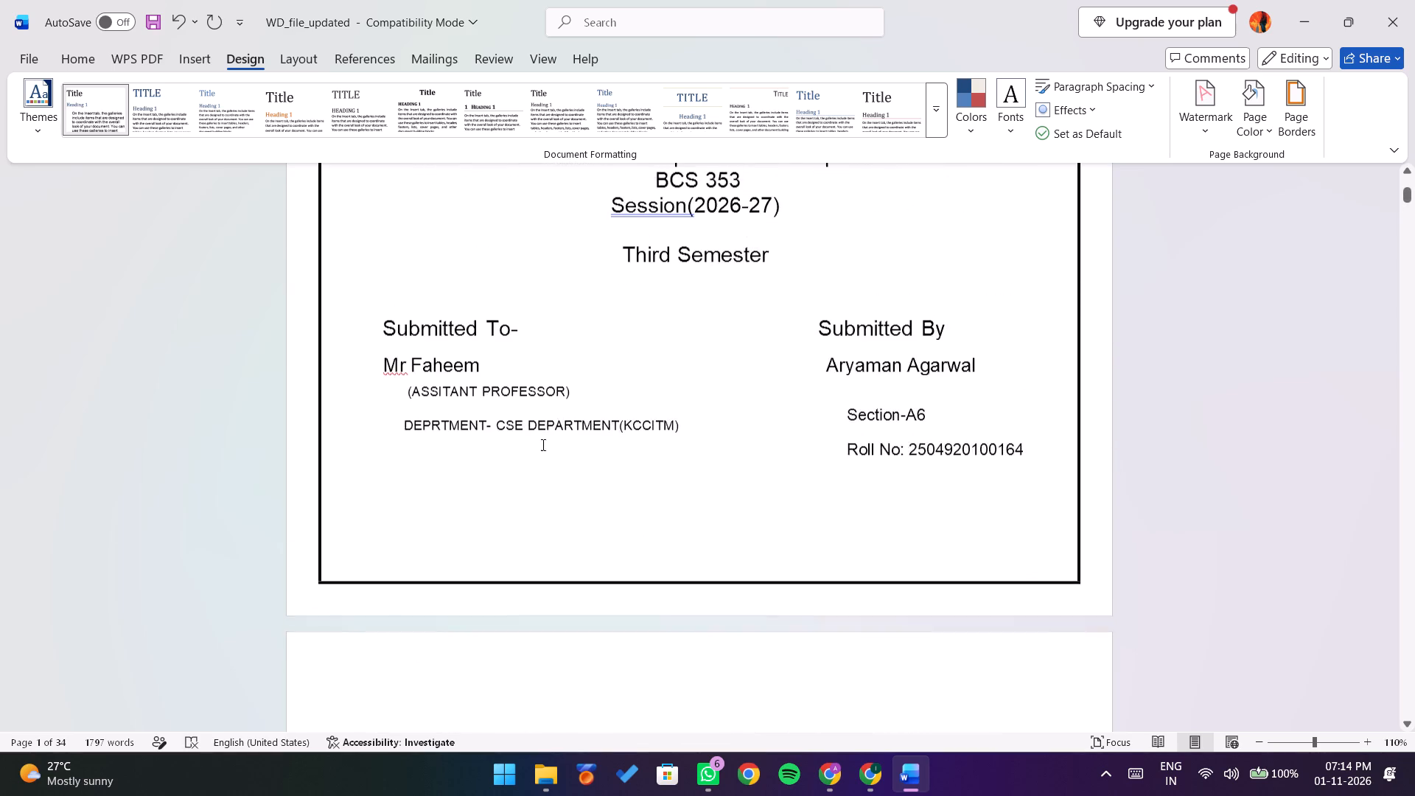
{"action": "scroll", "coordinate": [558, 457], "scroll_direction": "up", "scroll_amount": 9}
{"action": "scroll", "coordinate": [662, 401], "scroll_direction": "up", "scroll_amount": 2}
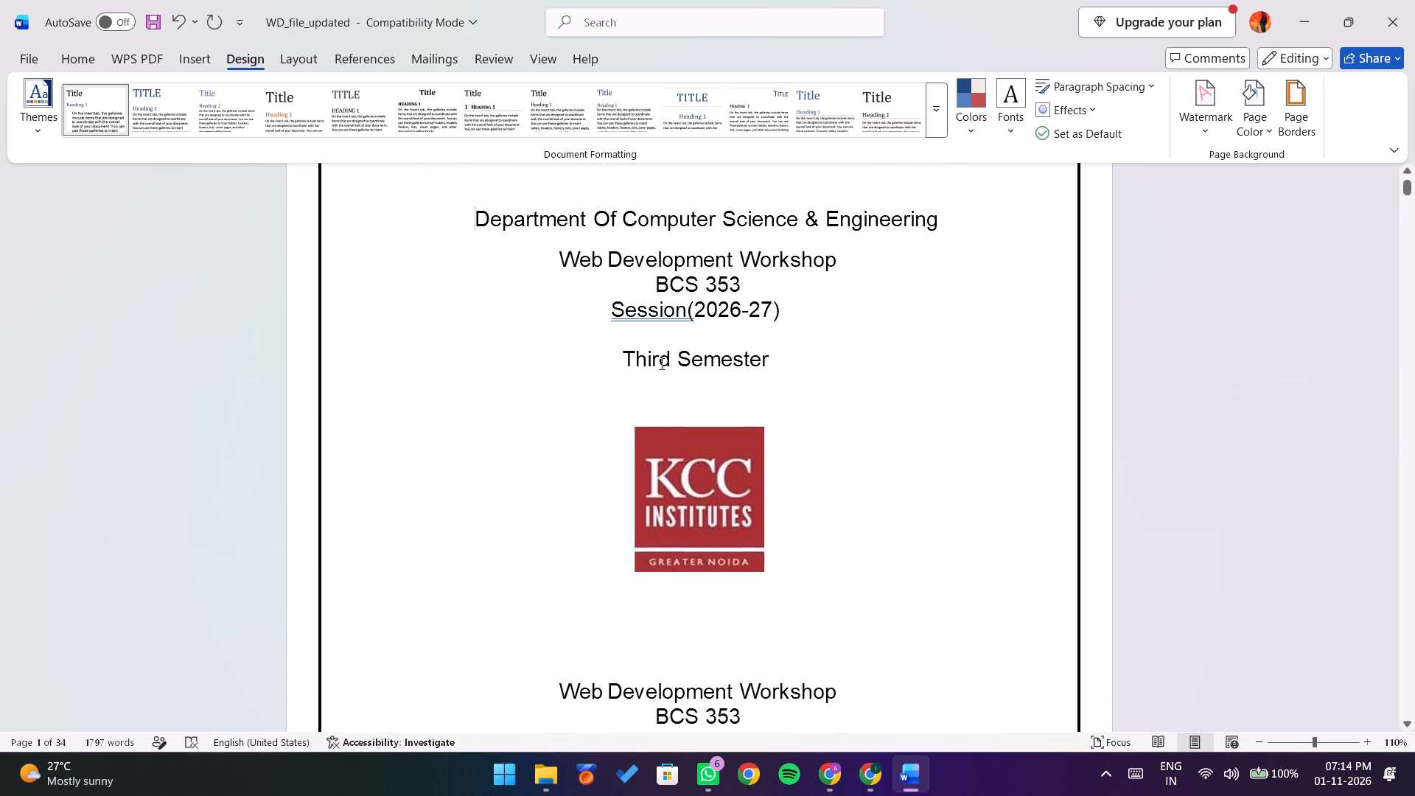
{"action": "scroll", "coordinate": [692, 450], "scroll_direction": "down", "scroll_amount": 3}
{"action": "scroll", "coordinate": [677, 511], "scroll_direction": "down", "scroll_amount": 2}
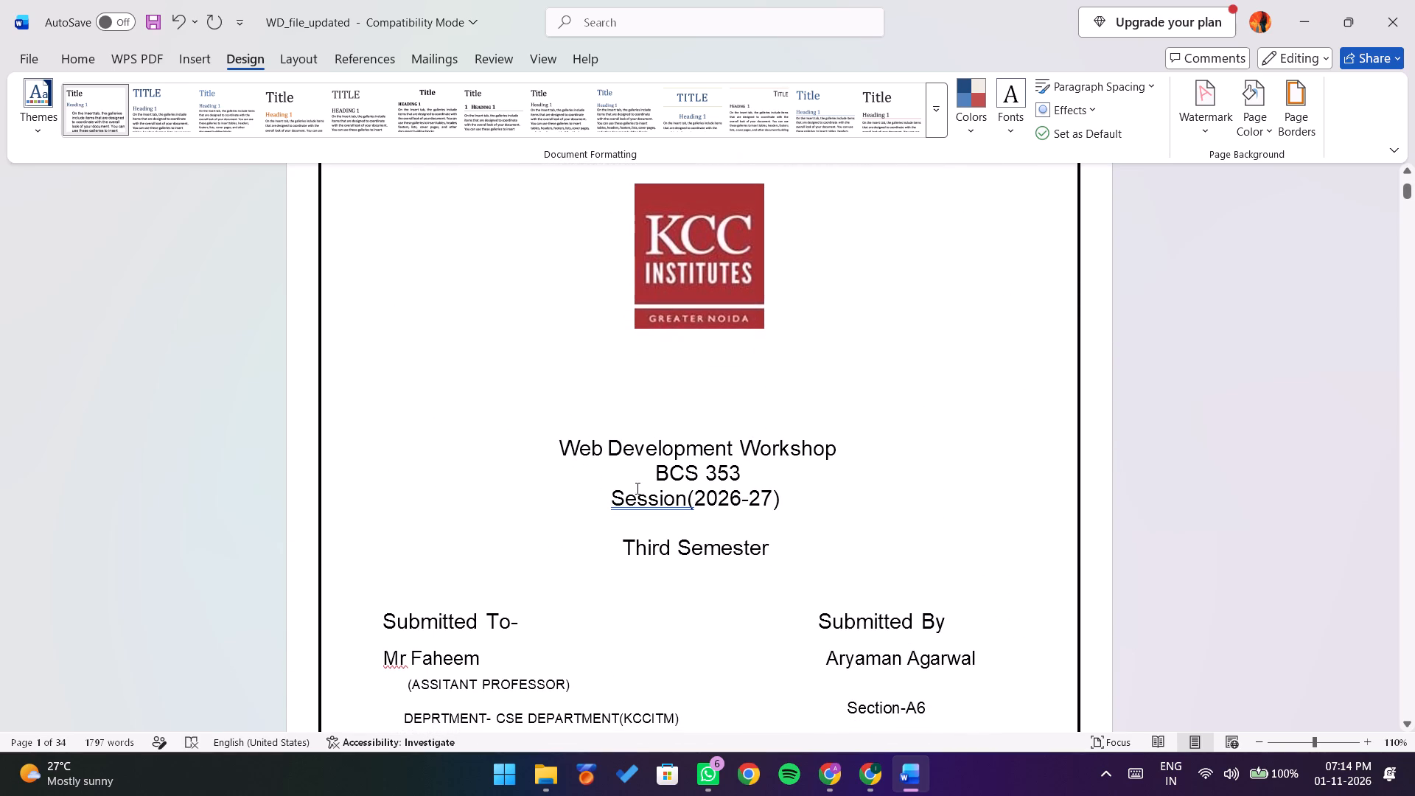
{"action": "scroll", "coordinate": [642, 461], "scroll_direction": "up", "scroll_amount": 4}
{"action": "scroll", "coordinate": [613, 470], "scroll_direction": "down", "scroll_amount": 2}
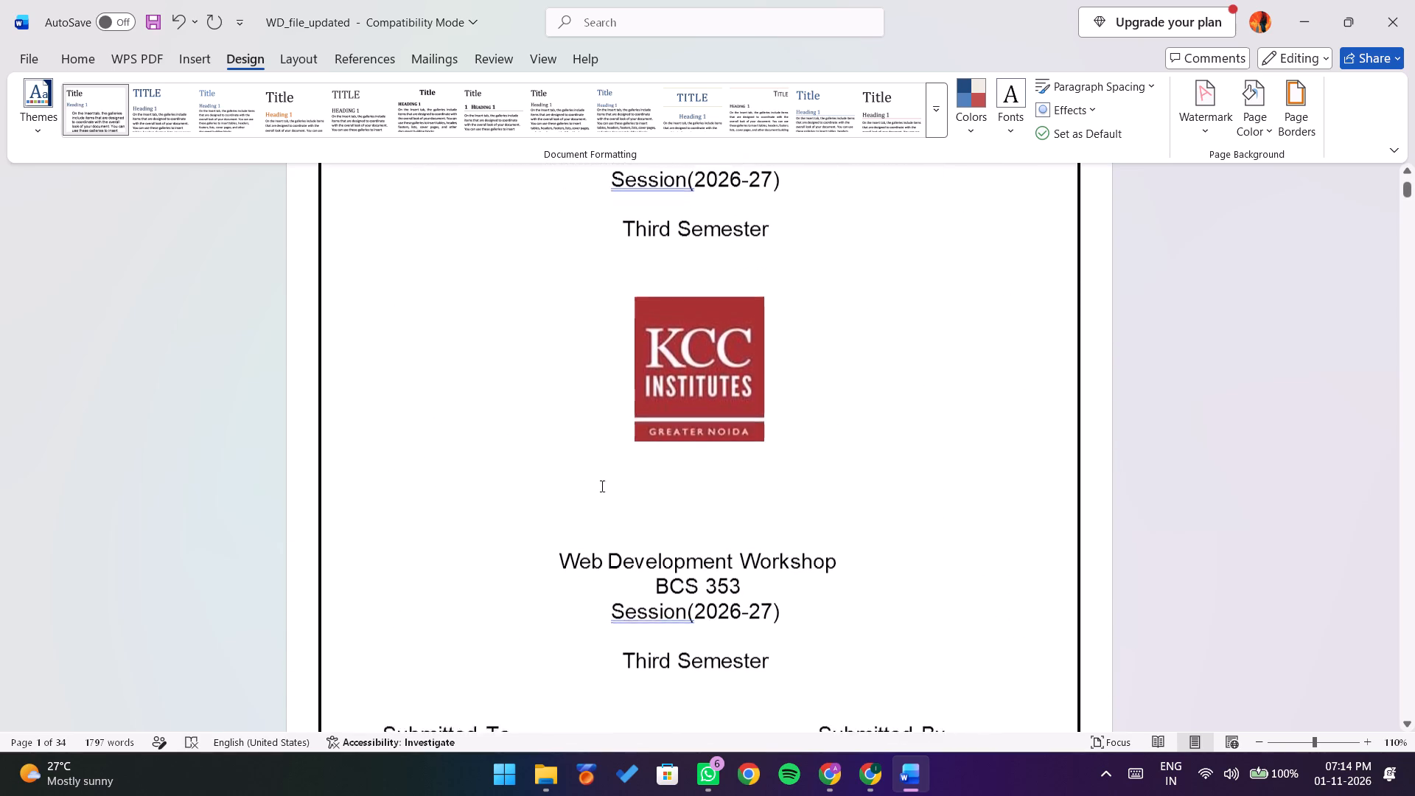
{"action": "scroll", "coordinate": [583, 503], "scroll_direction": "up", "scroll_amount": 6}
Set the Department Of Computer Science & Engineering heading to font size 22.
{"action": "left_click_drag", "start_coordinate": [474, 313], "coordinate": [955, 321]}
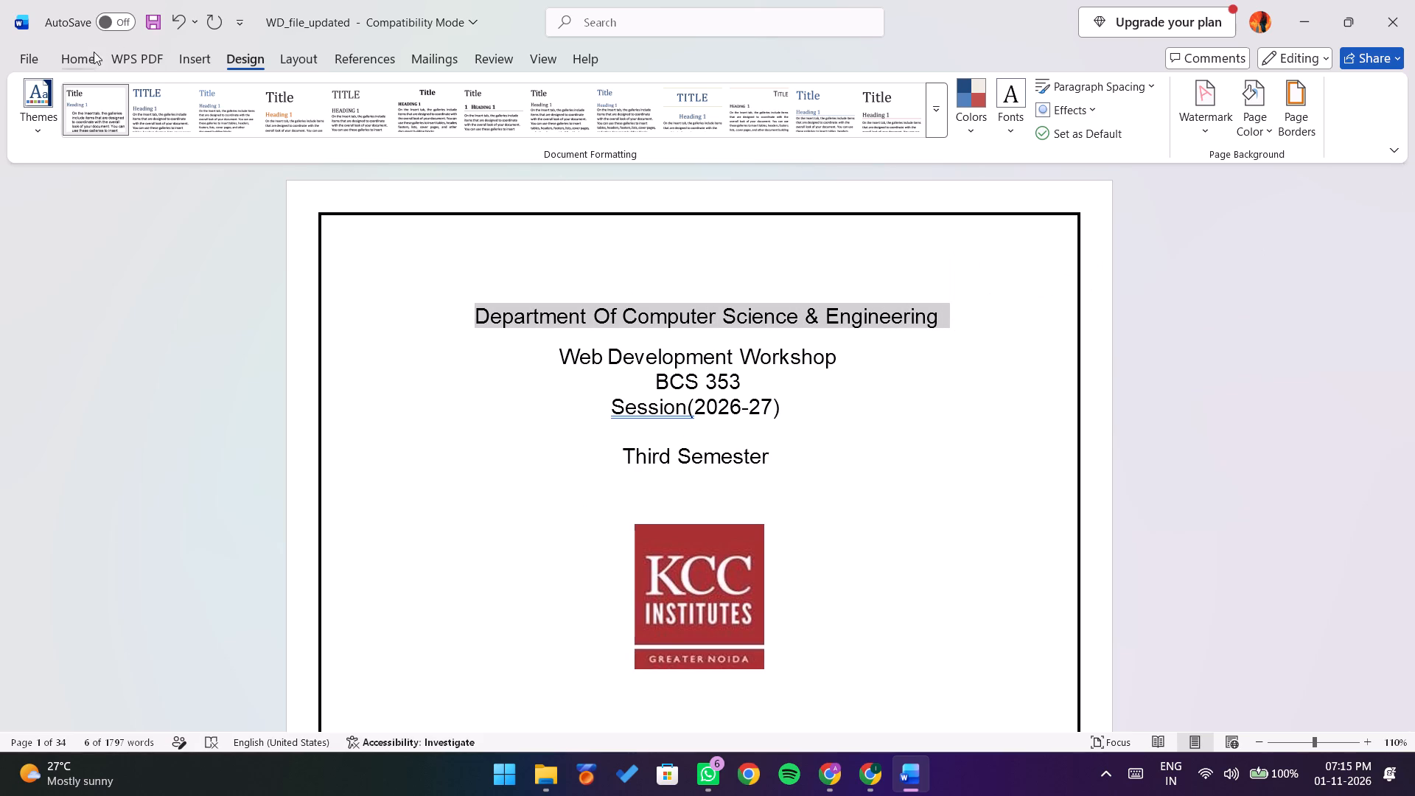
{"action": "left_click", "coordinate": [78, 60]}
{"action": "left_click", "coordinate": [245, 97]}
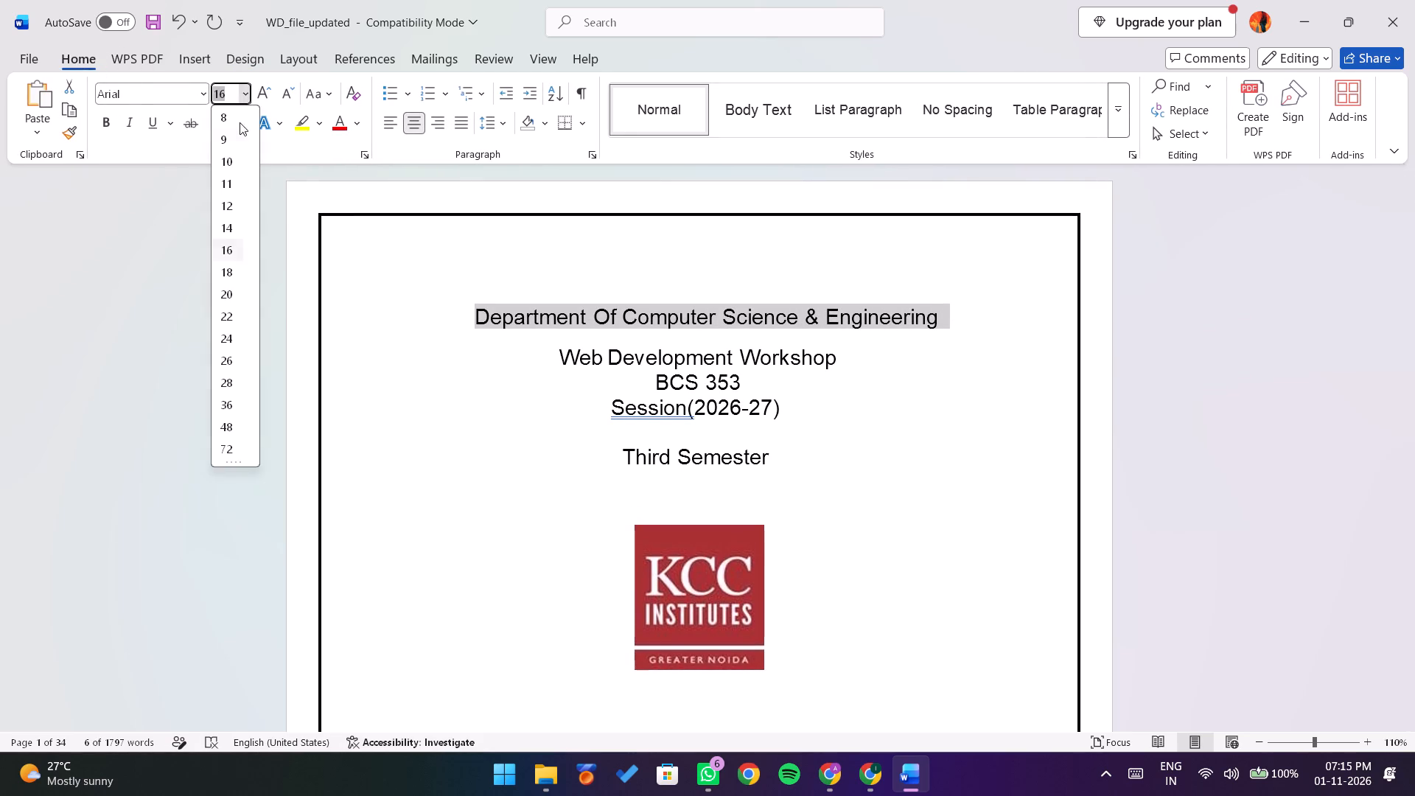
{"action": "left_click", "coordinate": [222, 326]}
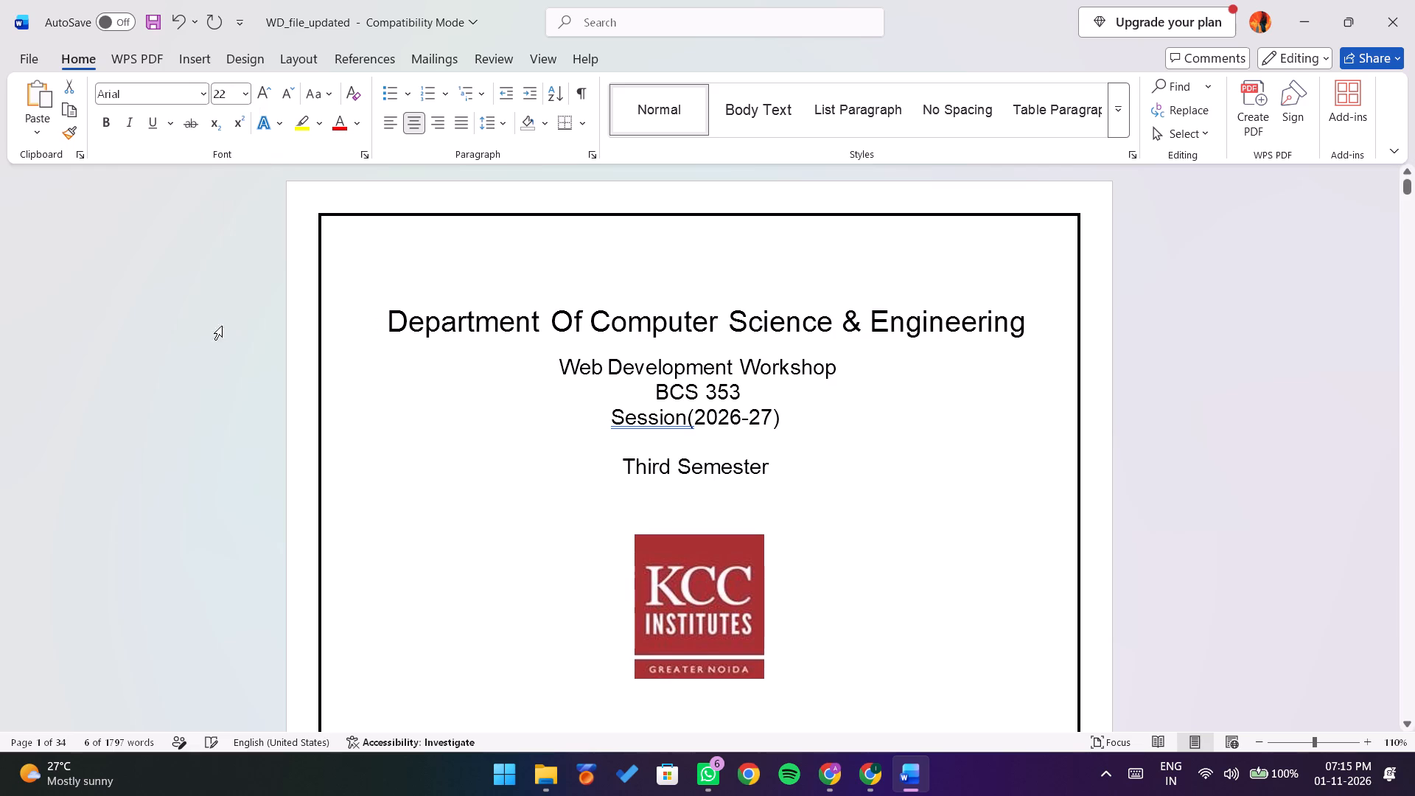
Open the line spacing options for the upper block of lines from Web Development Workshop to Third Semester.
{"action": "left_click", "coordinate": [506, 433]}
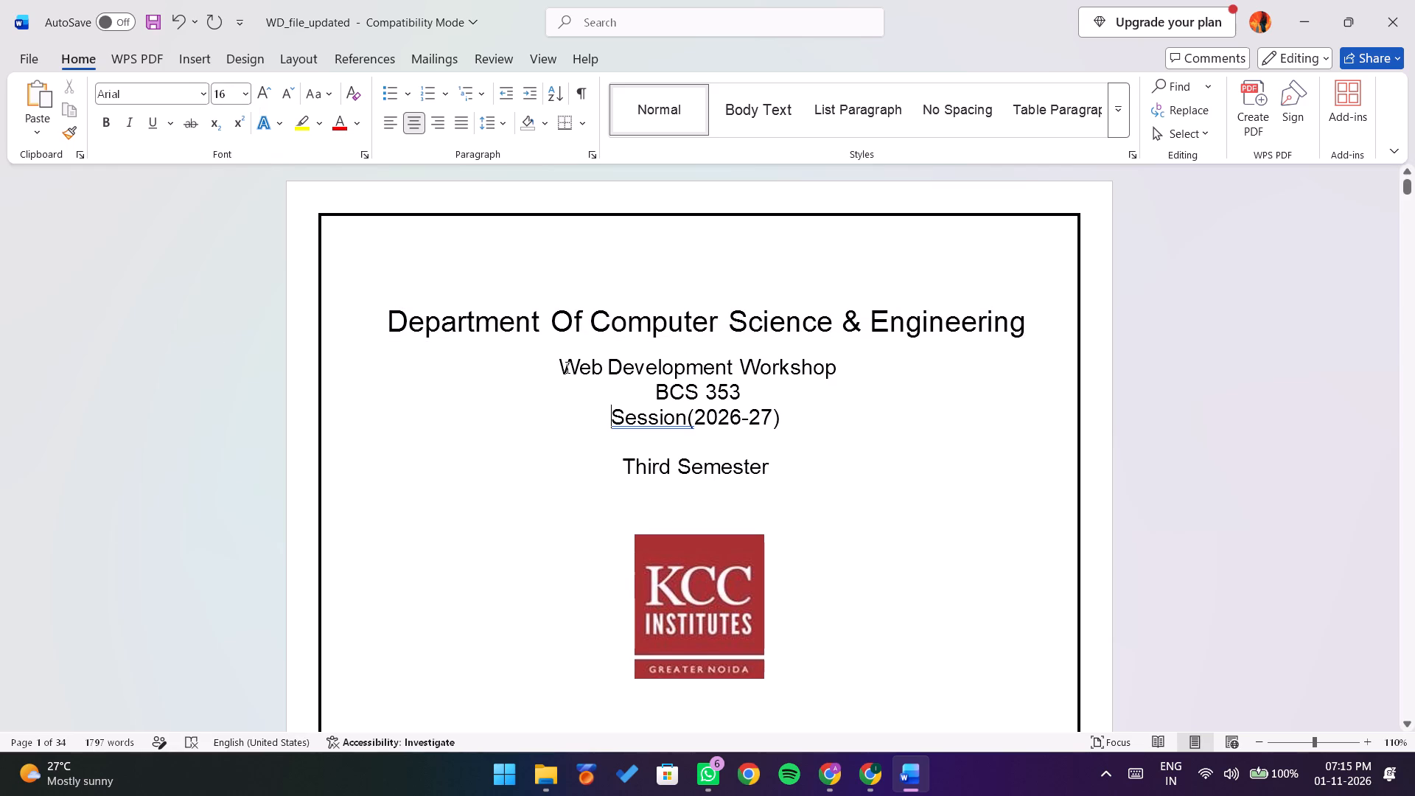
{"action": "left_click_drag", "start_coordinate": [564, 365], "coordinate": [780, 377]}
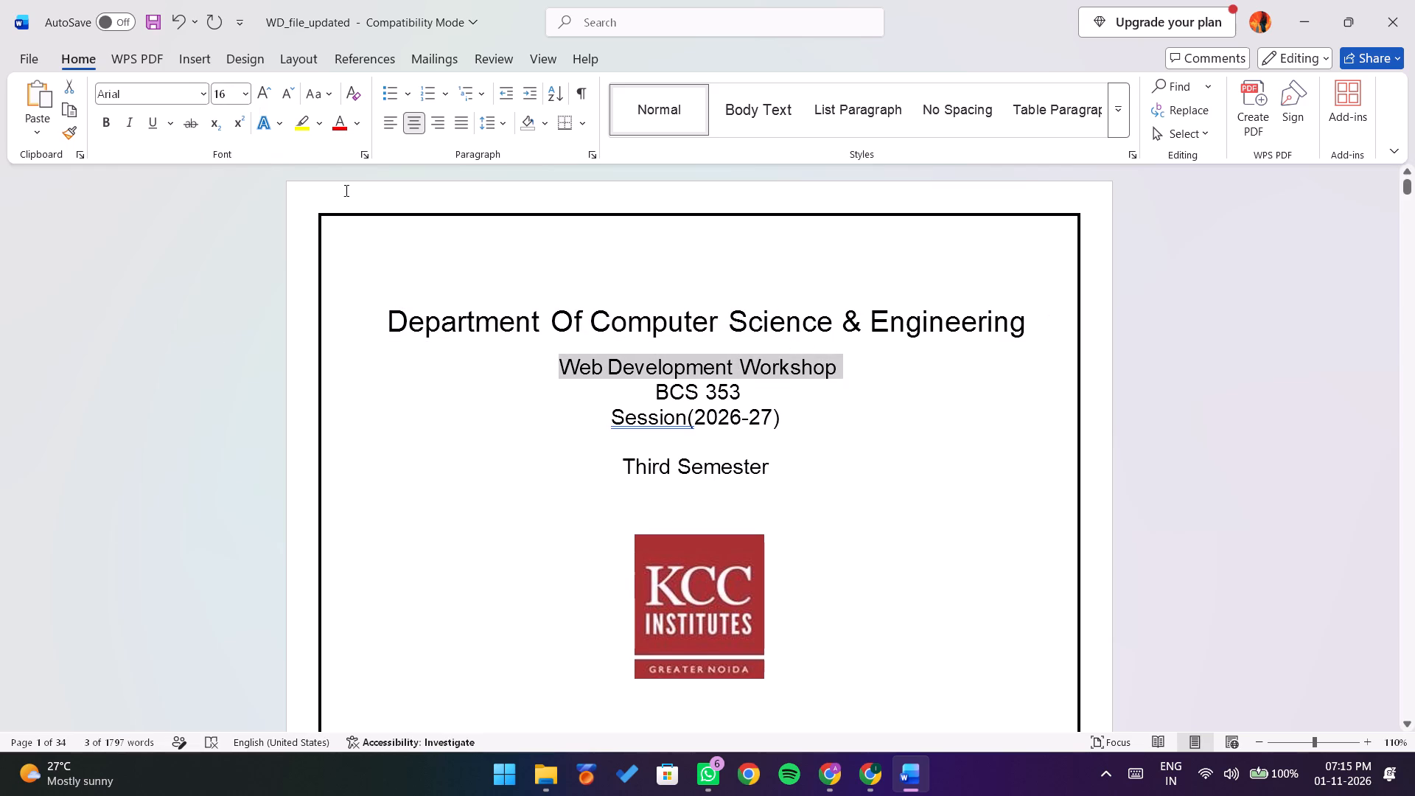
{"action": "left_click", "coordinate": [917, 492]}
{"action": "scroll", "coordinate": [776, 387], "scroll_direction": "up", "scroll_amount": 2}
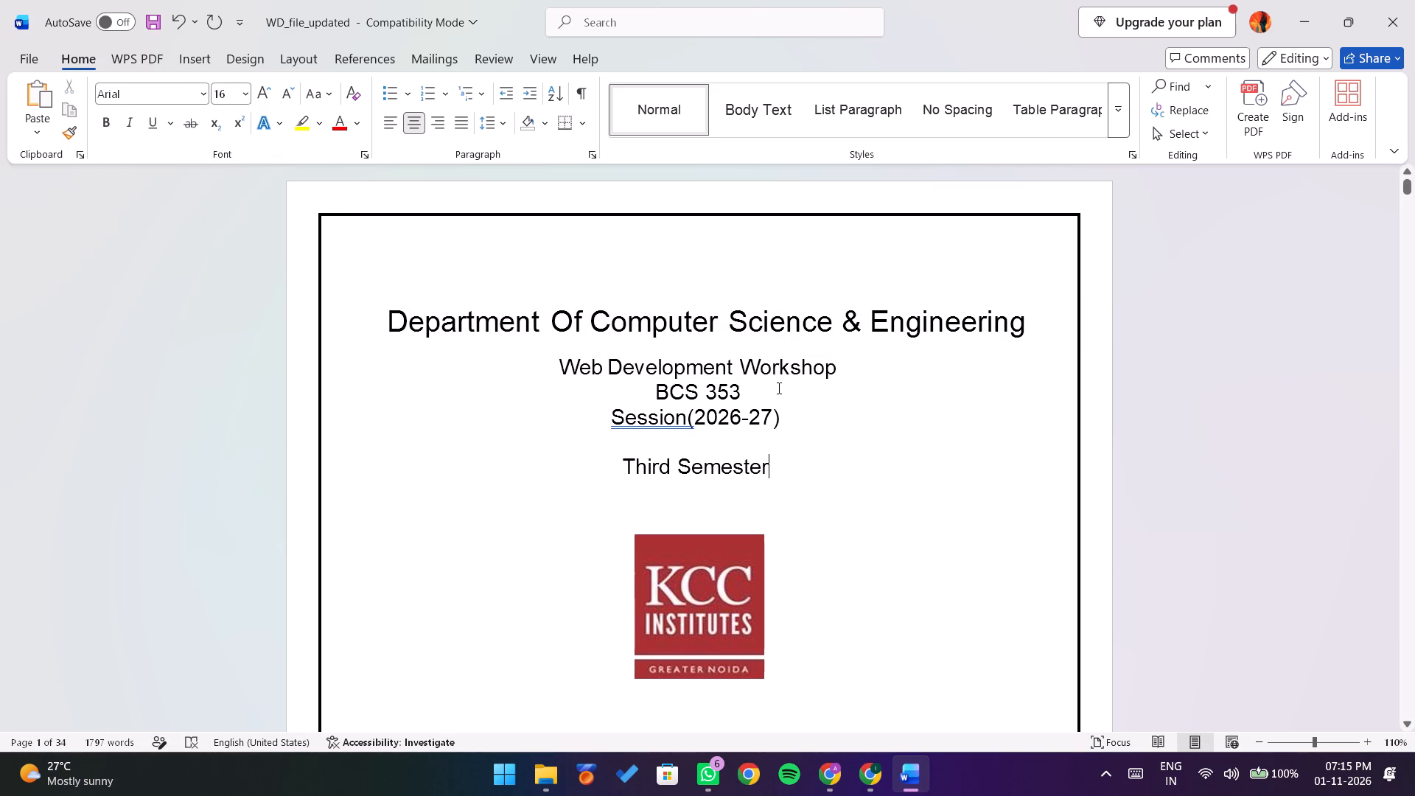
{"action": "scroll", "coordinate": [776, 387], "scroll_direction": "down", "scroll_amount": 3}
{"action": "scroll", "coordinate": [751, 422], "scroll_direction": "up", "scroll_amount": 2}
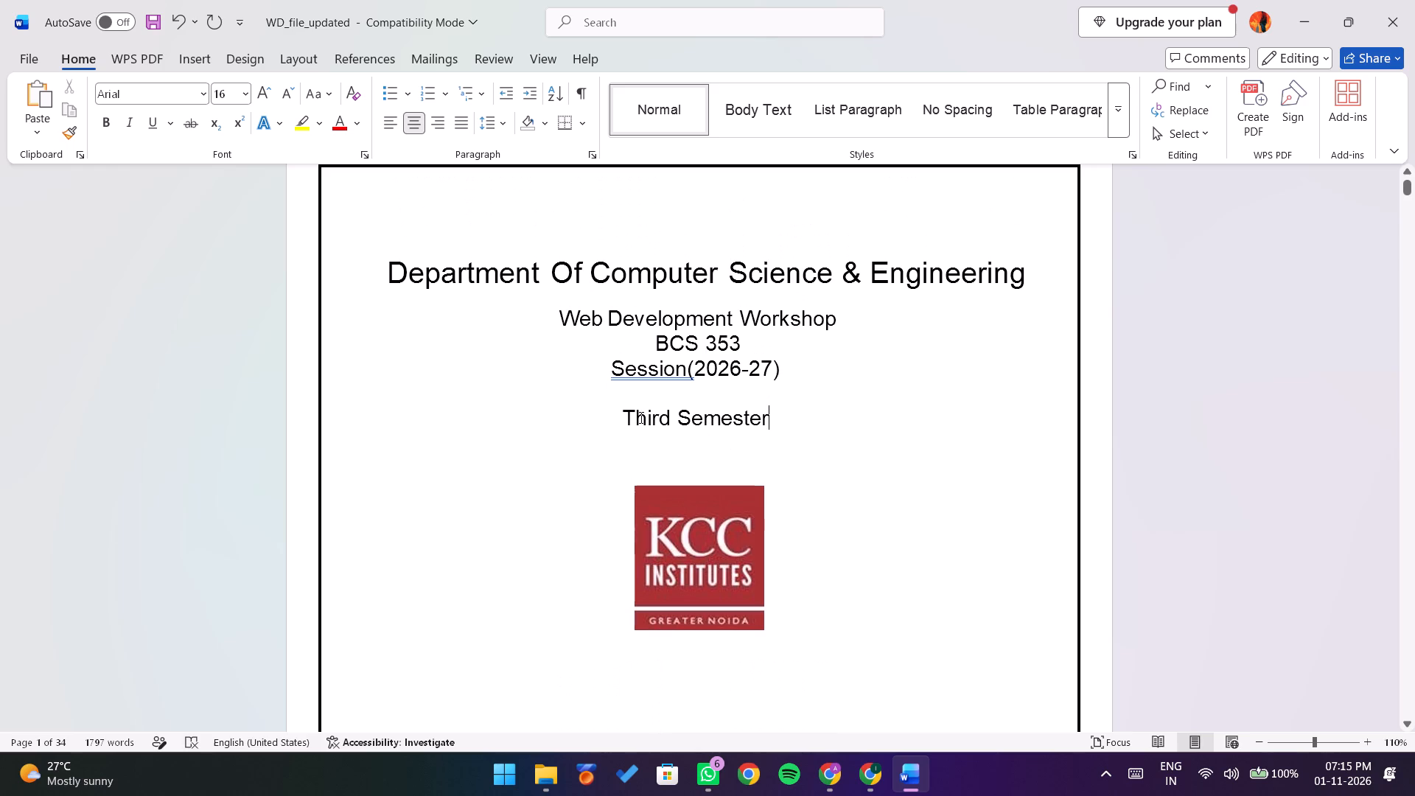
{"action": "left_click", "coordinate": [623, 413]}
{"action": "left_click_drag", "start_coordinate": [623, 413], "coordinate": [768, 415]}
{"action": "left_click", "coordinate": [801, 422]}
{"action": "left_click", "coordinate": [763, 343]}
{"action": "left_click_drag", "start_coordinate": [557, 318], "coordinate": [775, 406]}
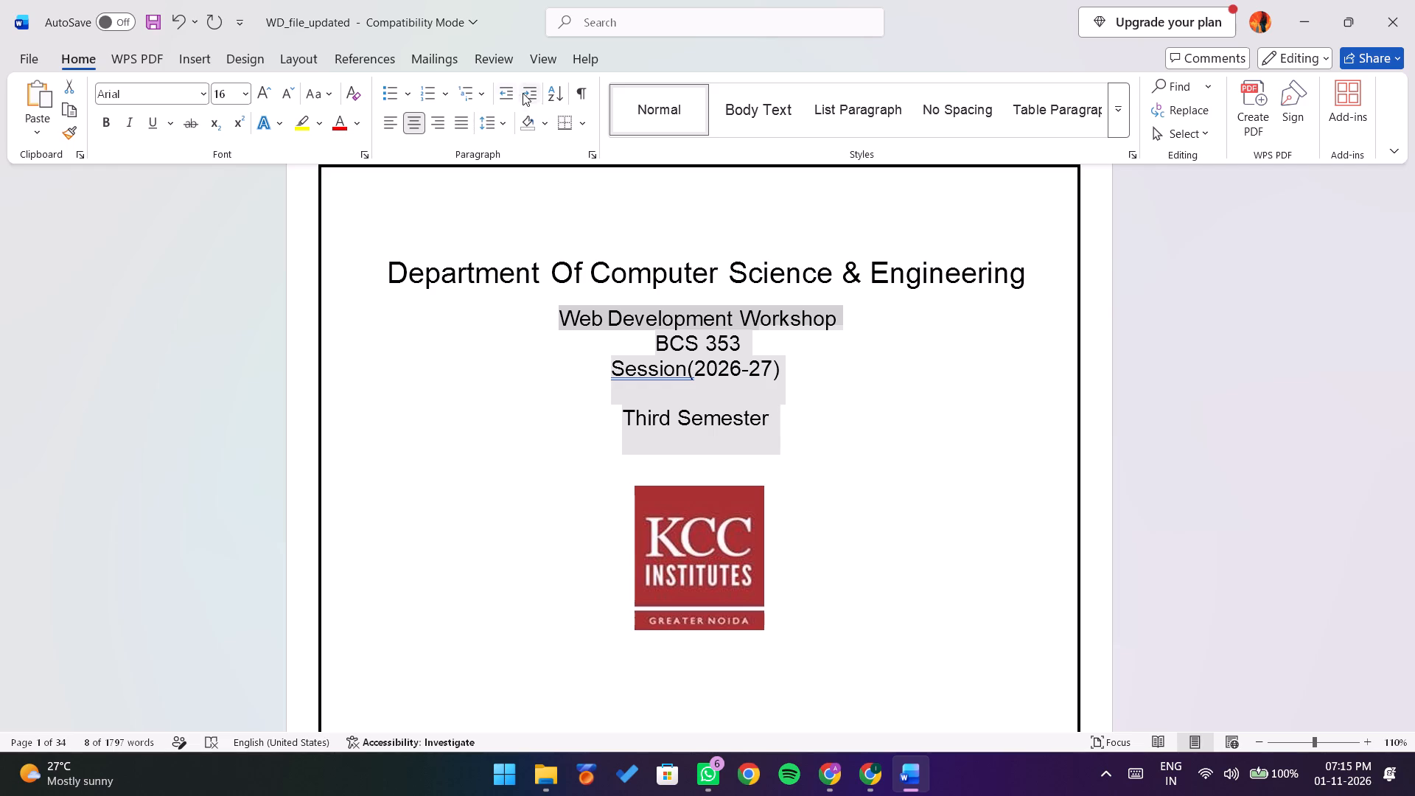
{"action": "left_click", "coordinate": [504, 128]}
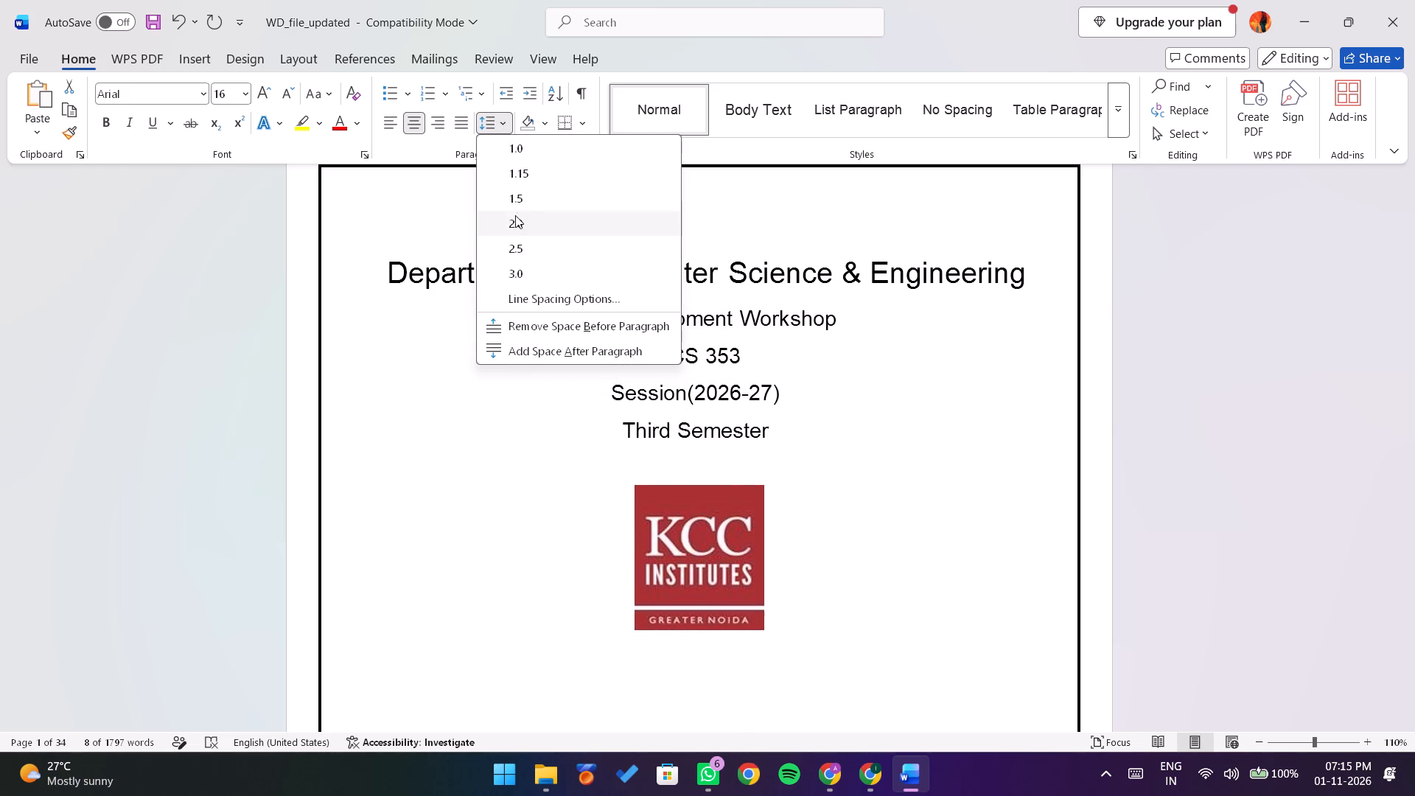
Apply 1.5 line spacing to the block from Web Development Workshop to Third Semester above the logo.
{"action": "left_click", "coordinate": [517, 196]}
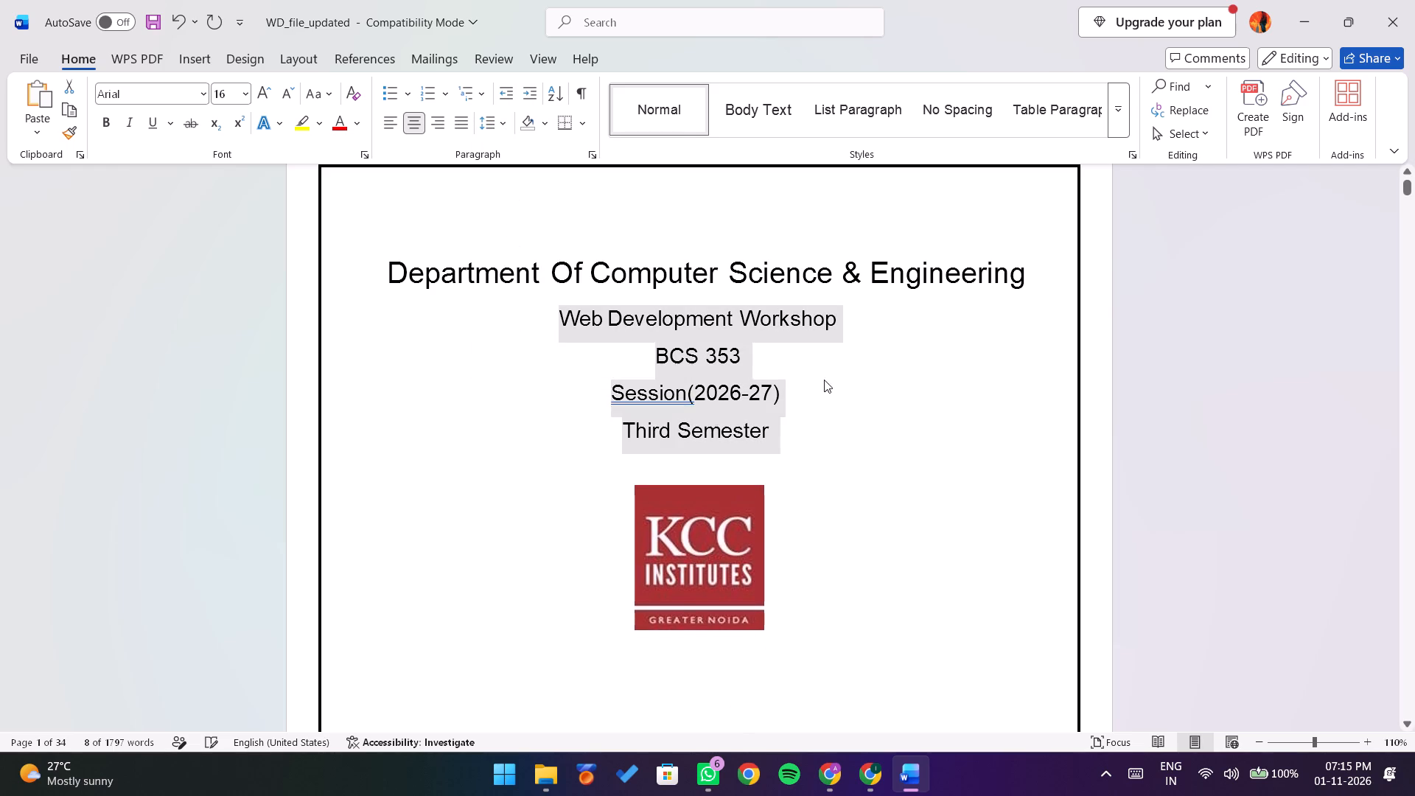
{"action": "left_click", "coordinate": [862, 414]}
Remove the blank lines between the KCC Institutes logo and the Web Development Workshop line beneath it.
{"action": "scroll", "coordinate": [863, 416], "scroll_direction": "down", "scroll_amount": 9}
{"action": "scroll", "coordinate": [819, 444], "scroll_direction": "up", "scroll_amount": 3}
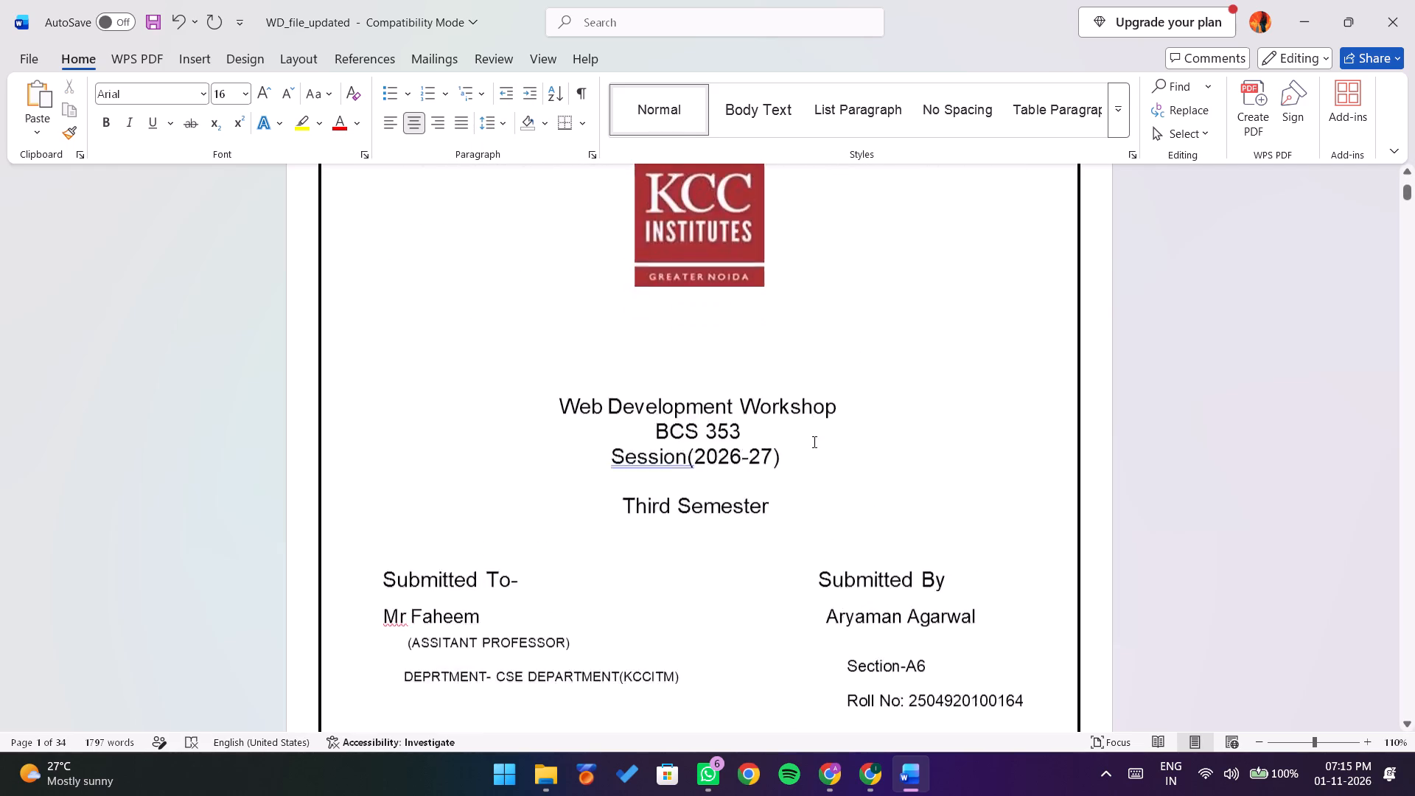
{"action": "scroll", "coordinate": [813, 441], "scroll_direction": "up", "scroll_amount": 3}
{"action": "scroll", "coordinate": [665, 489], "scroll_direction": "down", "scroll_amount": 1}
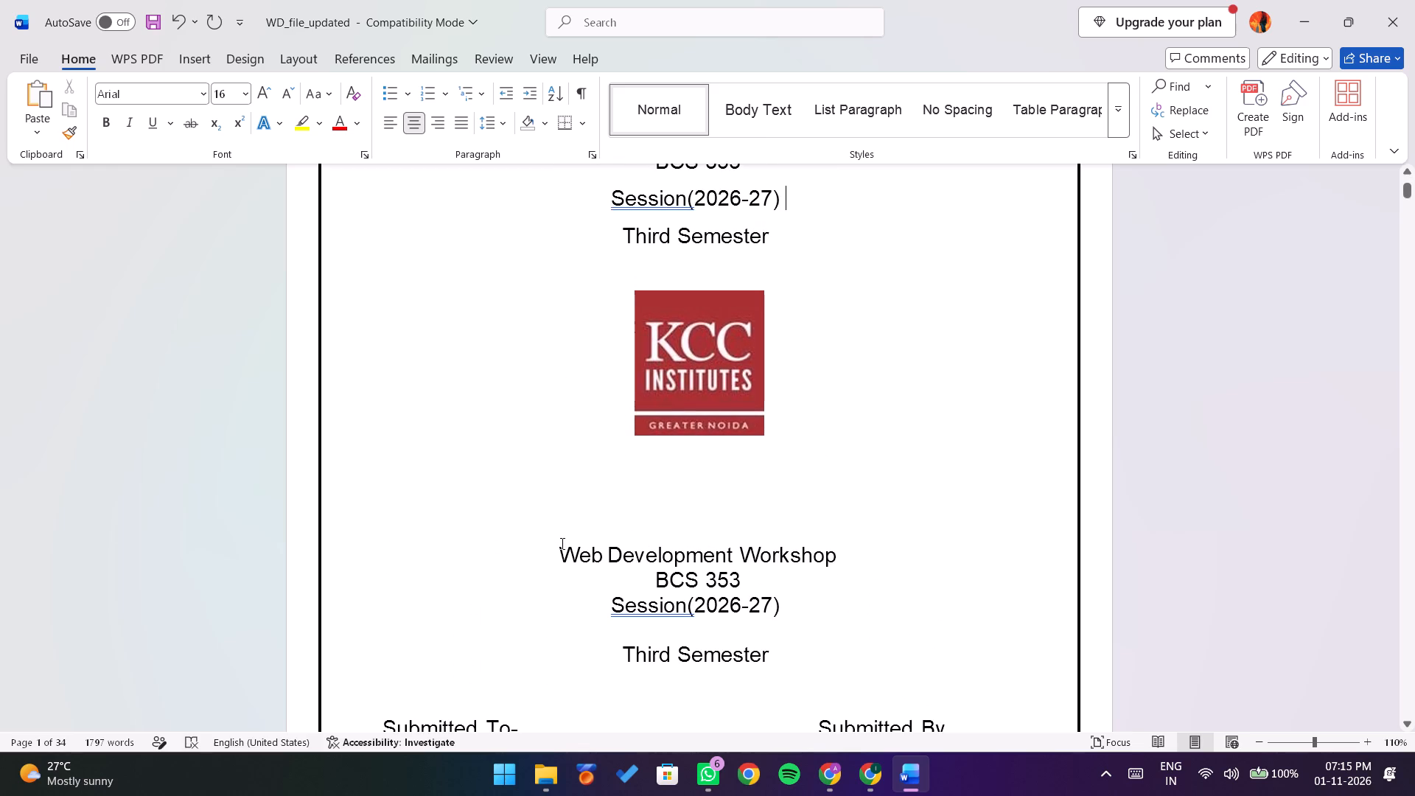
{"action": "left_click", "coordinate": [559, 543]}
{"action": "key", "text": "BackSpace"}
{"action": "key", "text": "BackSpace"}
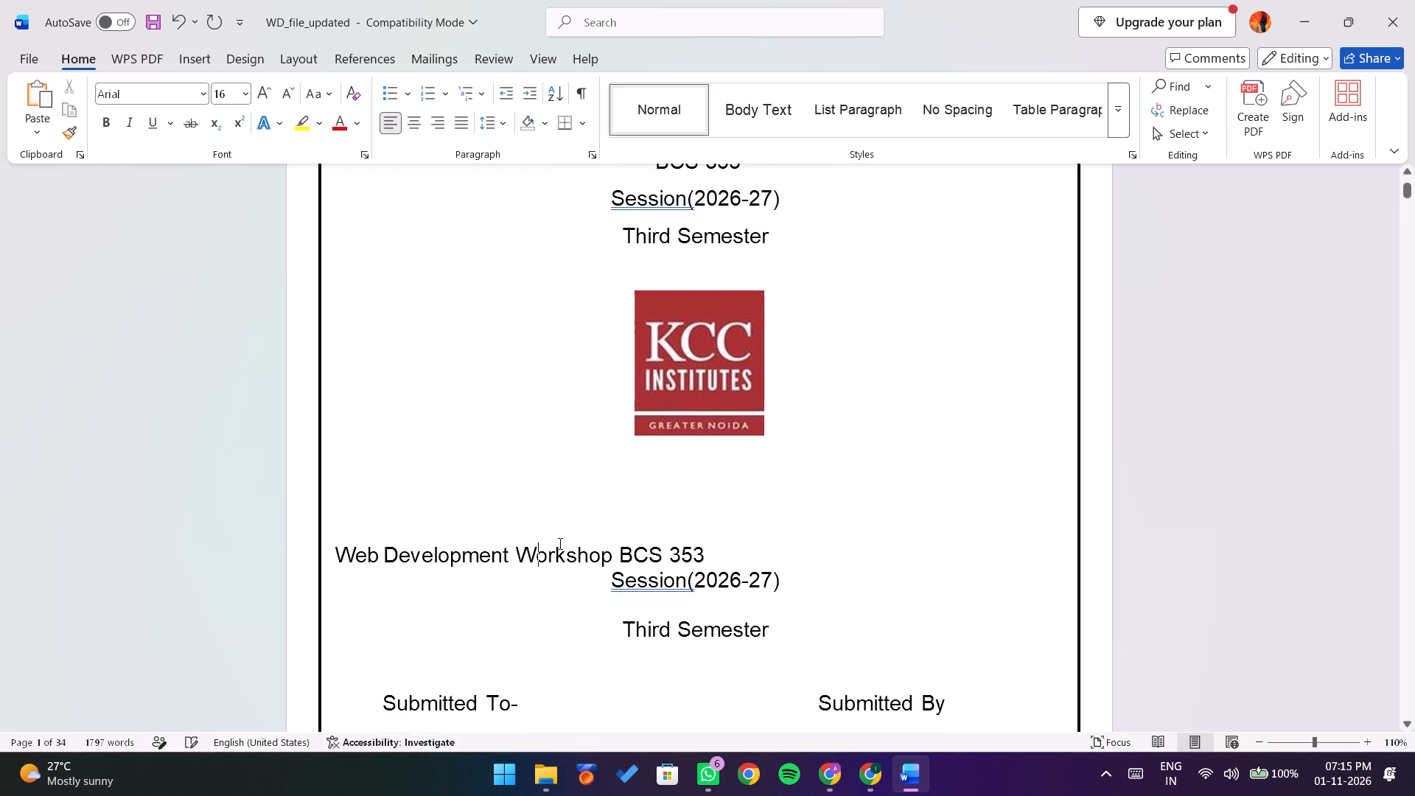
{"action": "key", "text": "BackSpace"}
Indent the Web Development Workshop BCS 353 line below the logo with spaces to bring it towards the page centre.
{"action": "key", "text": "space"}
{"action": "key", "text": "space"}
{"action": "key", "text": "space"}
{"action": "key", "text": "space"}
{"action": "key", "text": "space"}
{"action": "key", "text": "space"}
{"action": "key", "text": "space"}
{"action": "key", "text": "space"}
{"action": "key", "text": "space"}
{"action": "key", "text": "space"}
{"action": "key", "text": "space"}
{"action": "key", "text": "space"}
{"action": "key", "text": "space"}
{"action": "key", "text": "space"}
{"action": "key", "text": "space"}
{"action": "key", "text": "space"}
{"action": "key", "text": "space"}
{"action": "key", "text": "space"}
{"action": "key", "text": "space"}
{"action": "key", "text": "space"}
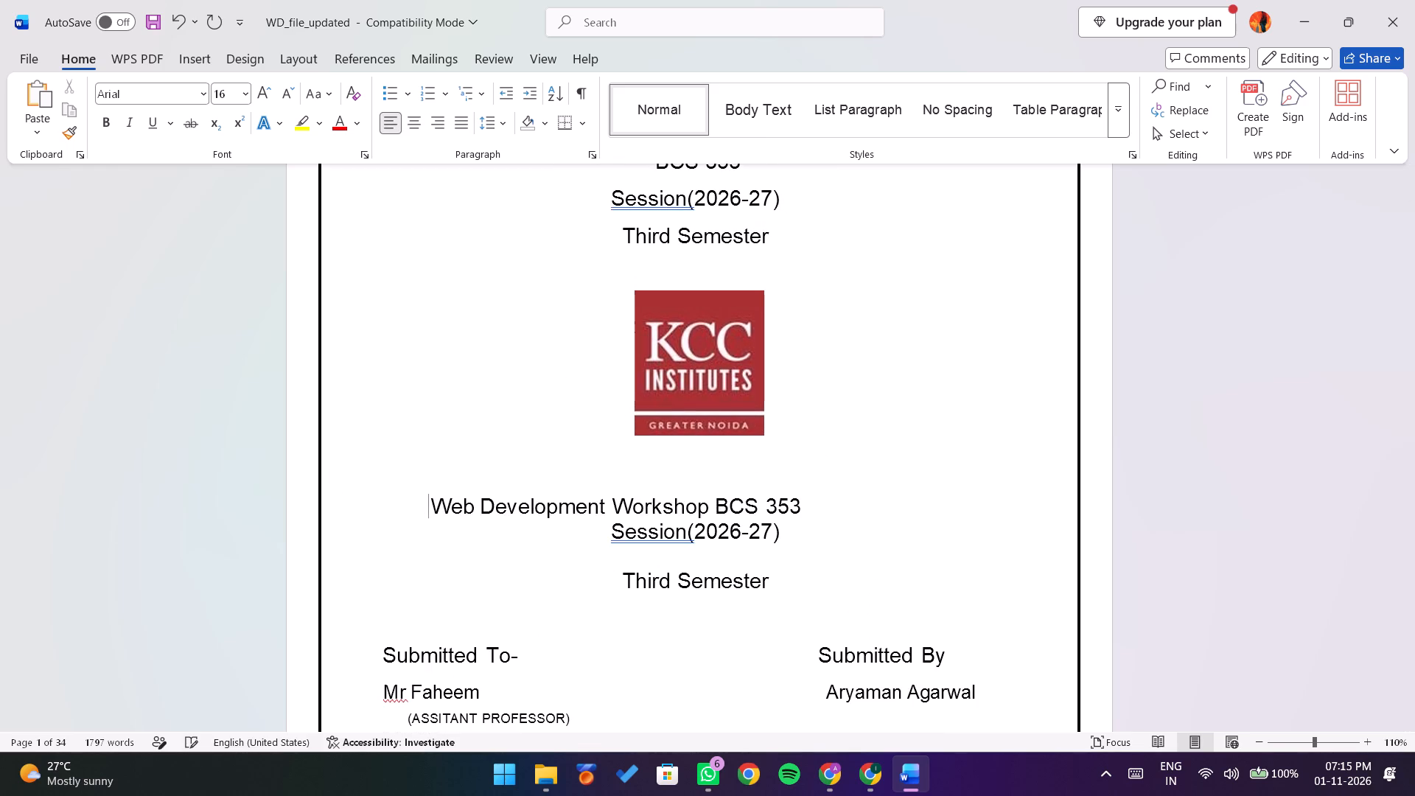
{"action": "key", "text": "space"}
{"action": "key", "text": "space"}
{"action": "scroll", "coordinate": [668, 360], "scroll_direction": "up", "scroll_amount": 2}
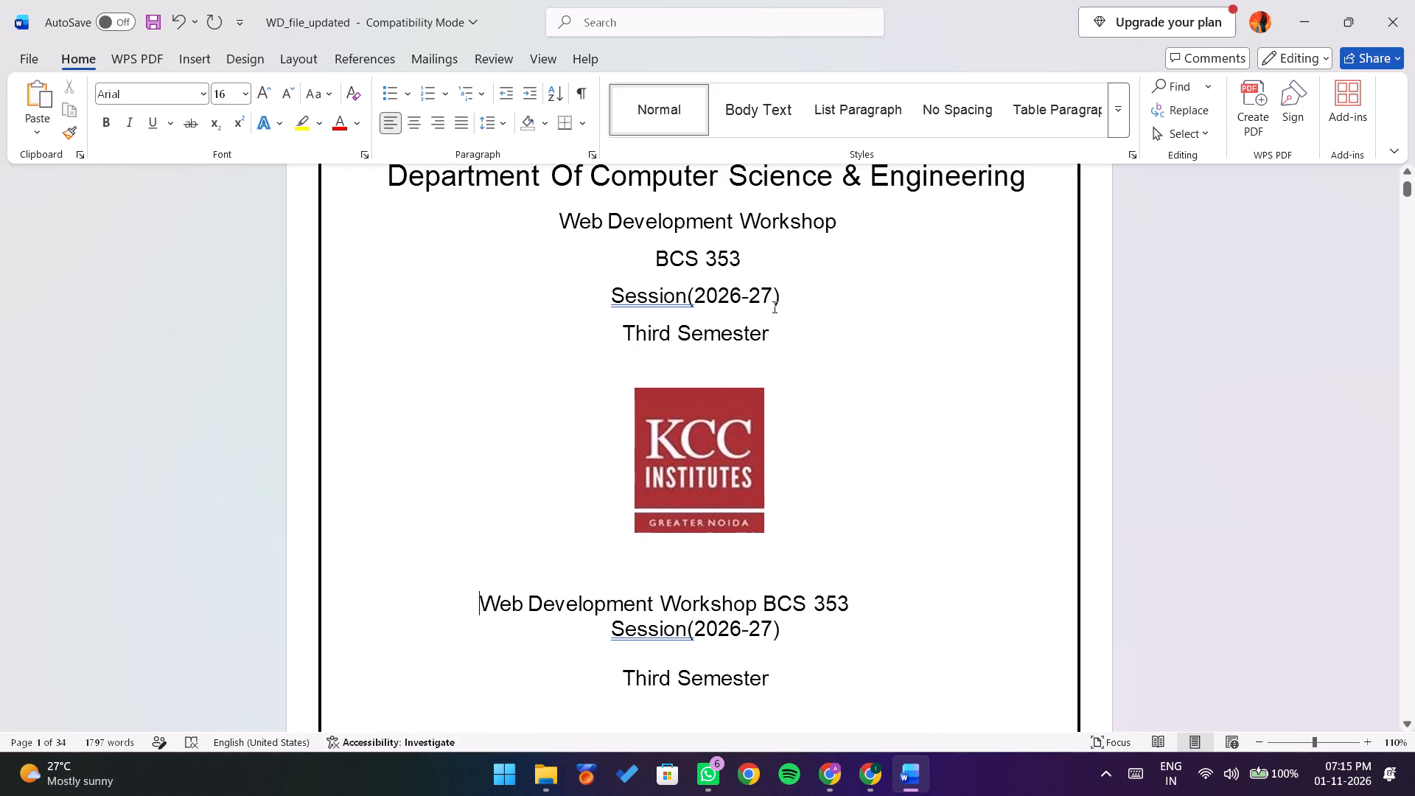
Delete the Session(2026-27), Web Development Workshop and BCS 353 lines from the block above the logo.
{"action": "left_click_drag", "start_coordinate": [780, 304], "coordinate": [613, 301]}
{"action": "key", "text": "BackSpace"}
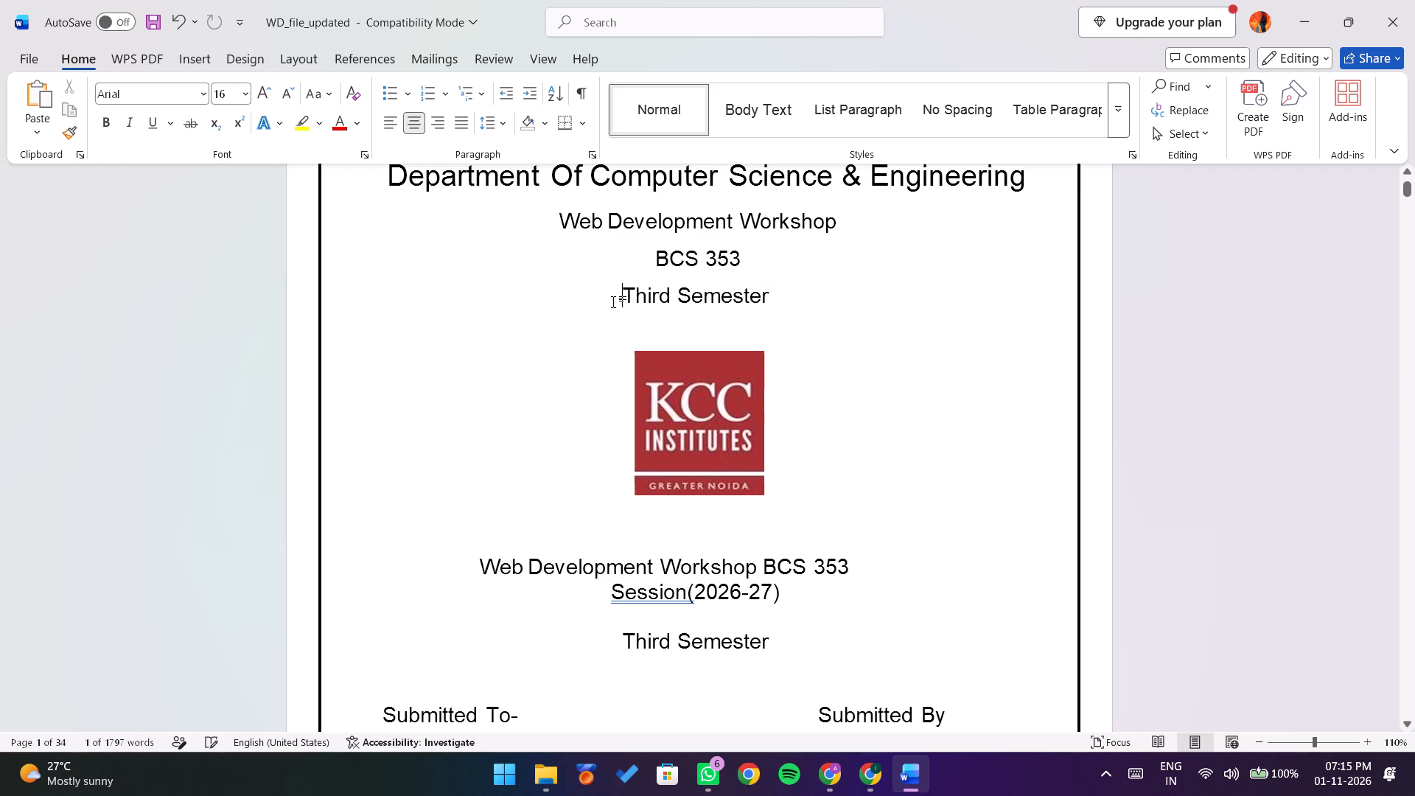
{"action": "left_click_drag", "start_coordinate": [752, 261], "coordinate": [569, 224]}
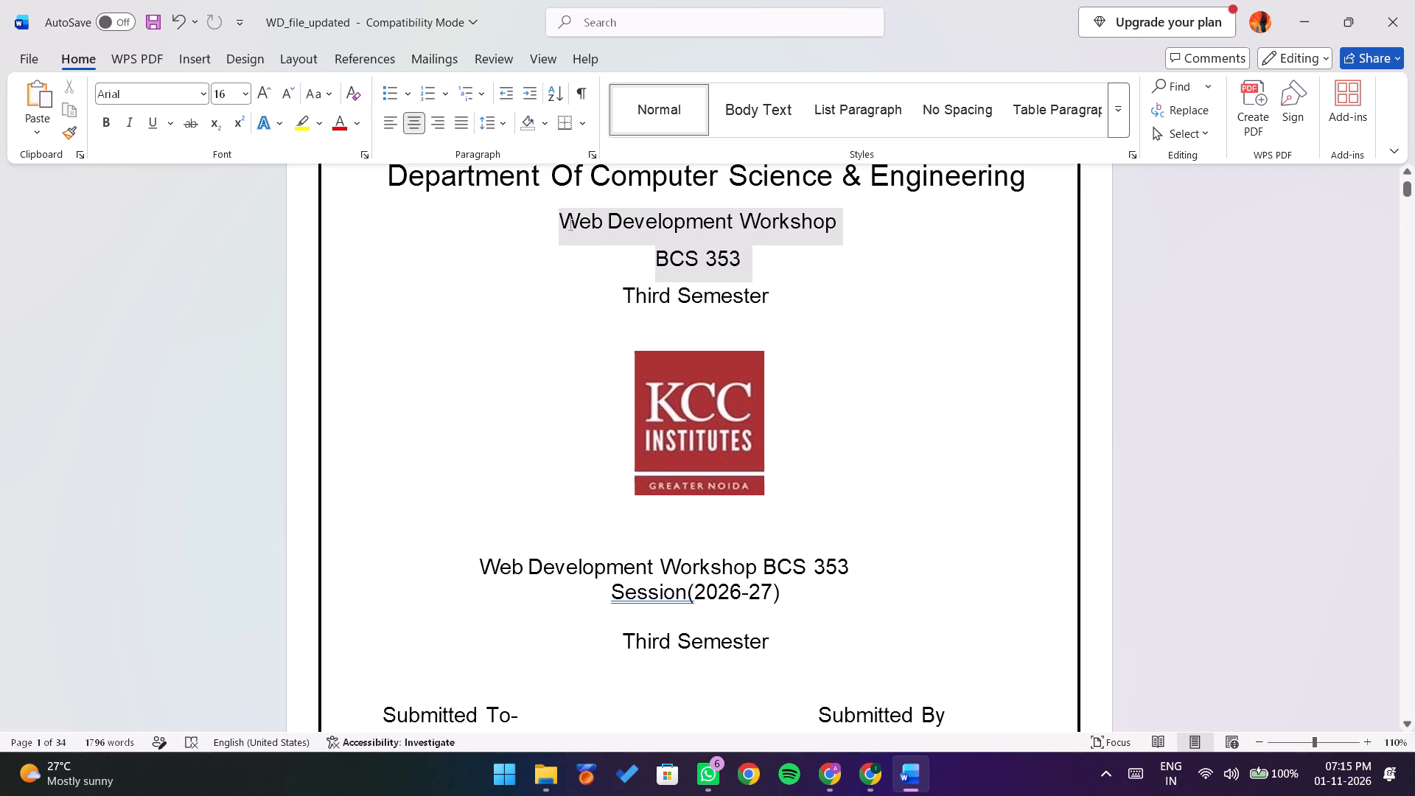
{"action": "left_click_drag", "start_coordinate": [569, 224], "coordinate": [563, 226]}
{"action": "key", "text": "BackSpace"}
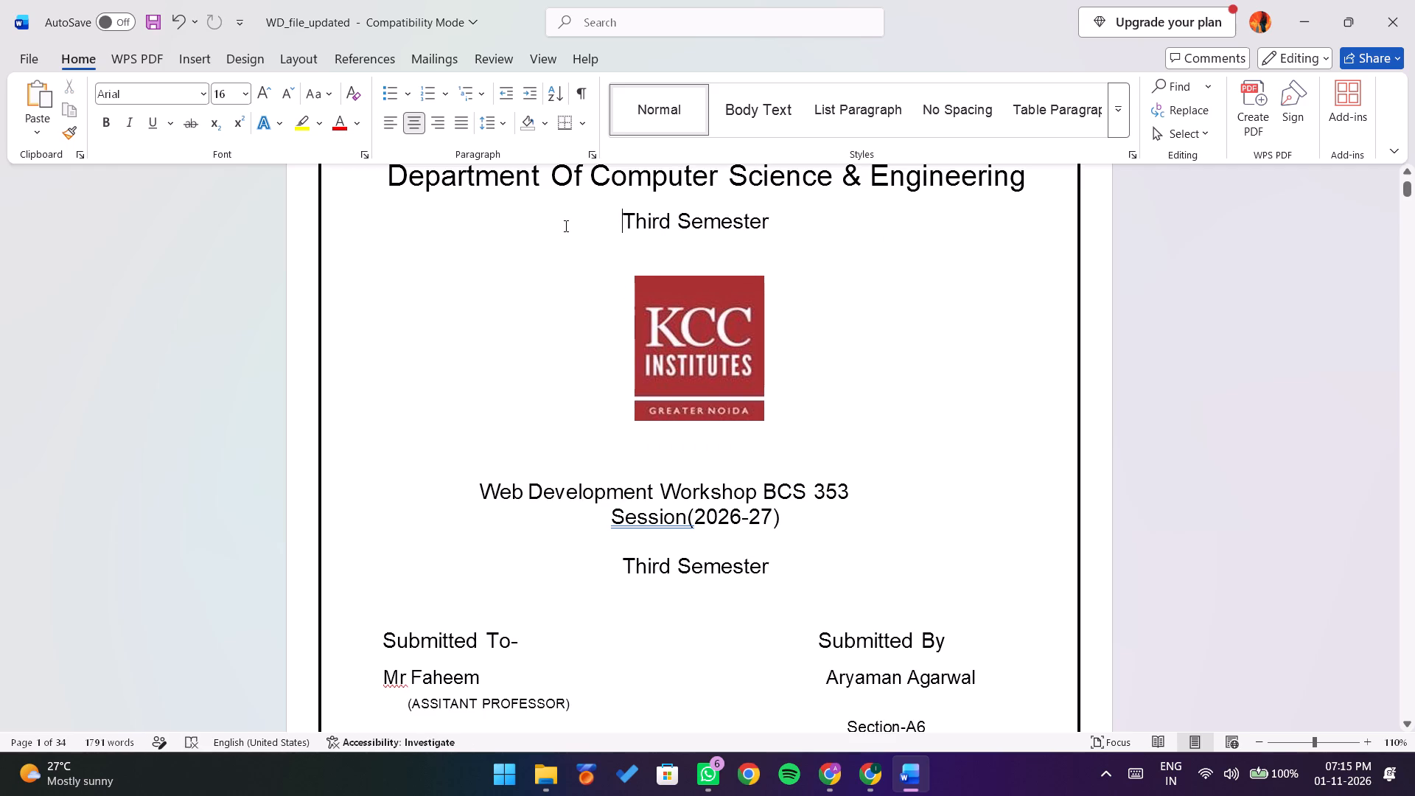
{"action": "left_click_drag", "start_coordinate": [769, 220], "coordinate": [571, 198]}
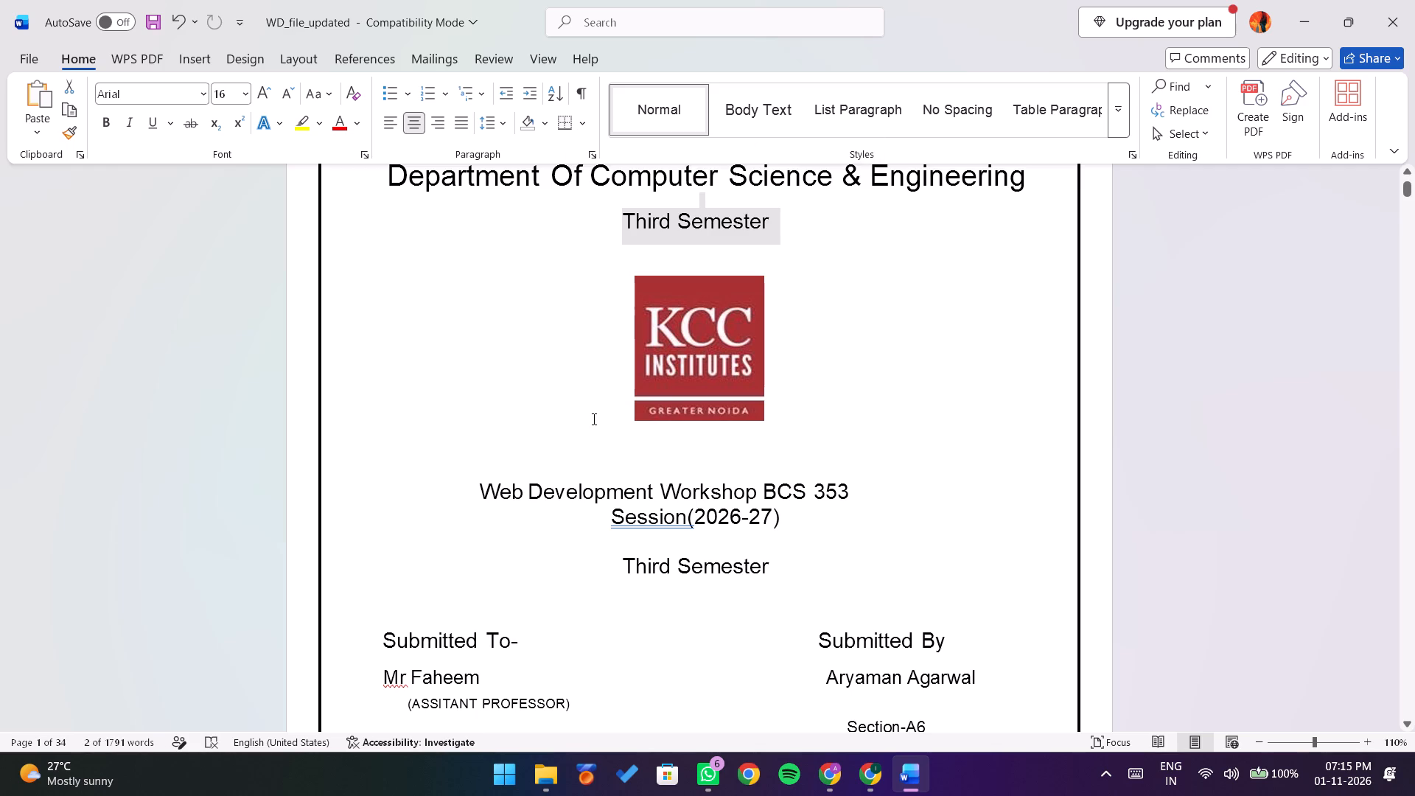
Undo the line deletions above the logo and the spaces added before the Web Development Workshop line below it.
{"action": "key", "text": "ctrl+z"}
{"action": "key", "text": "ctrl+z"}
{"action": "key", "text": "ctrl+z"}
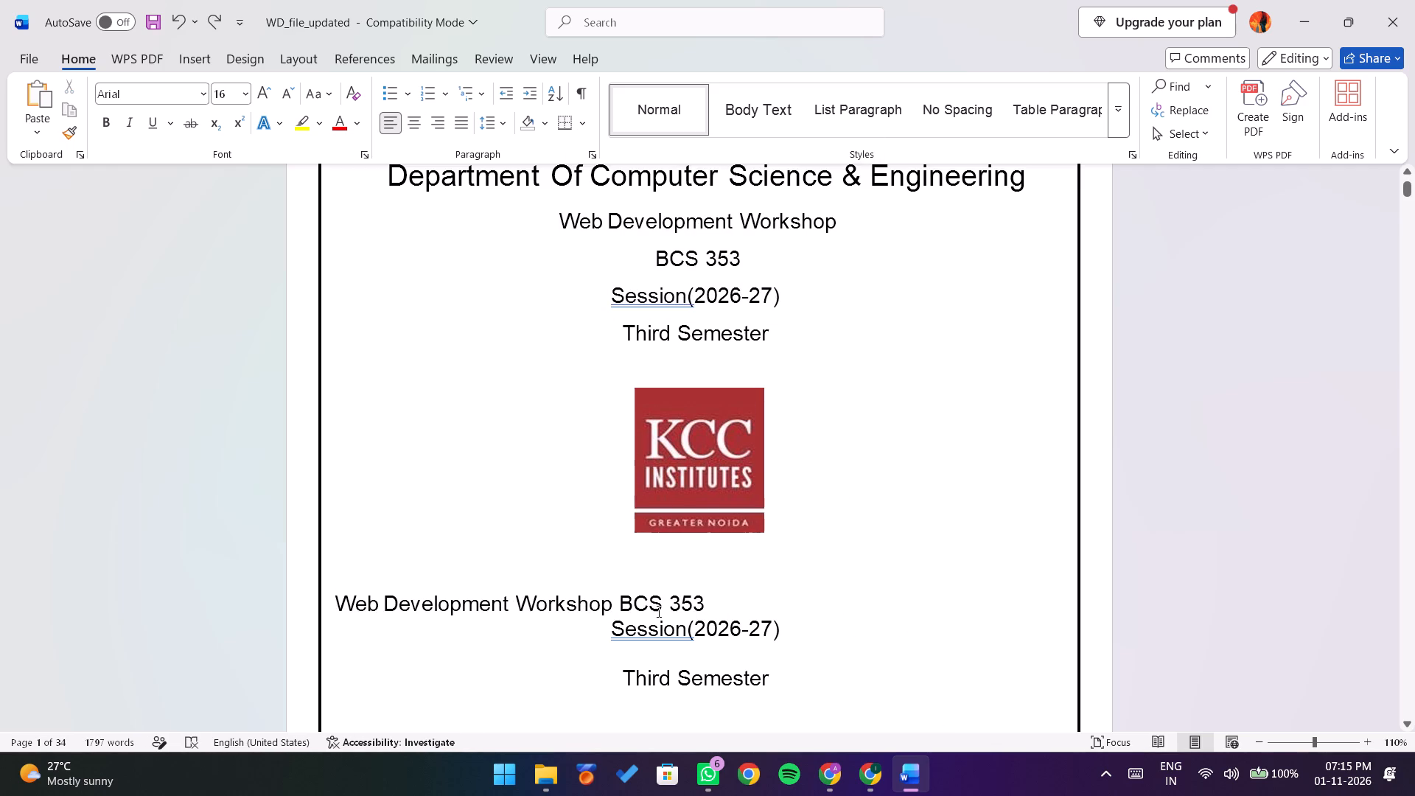
Delete the duplicate block from Web Development Workshop BCS 353 to Third Semester below the logo.
{"action": "left_click_drag", "start_coordinate": [334, 617], "coordinate": [607, 649]}
{"action": "left_click_drag", "start_coordinate": [767, 684], "coordinate": [363, 600]}
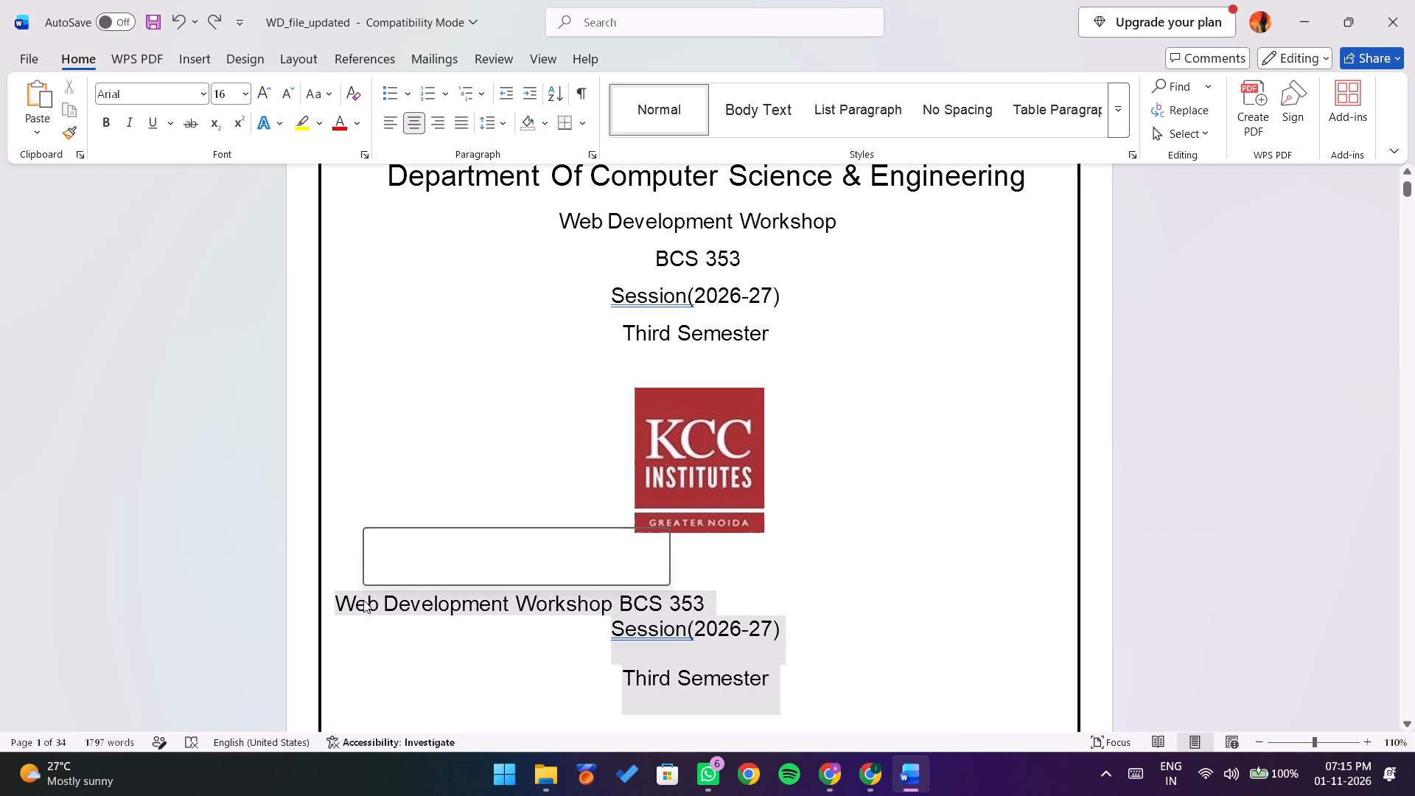
{"action": "key", "text": "BackSpace"}
Review the overall cover page layout alongside the experiment table page.
{"action": "scroll", "coordinate": [363, 600], "scroll_direction": "up", "scroll_amount": 1}
{"action": "scroll", "coordinate": [370, 592], "scroll_direction": "down", "scroll_amount": 3}
{"action": "scroll", "coordinate": [477, 591], "scroll_direction": "up", "scroll_amount": 4}
{"action": "scroll", "coordinate": [539, 613], "scroll_direction": "up", "scroll_amount": 1}
{"action": "scroll", "coordinate": [547, 613], "scroll_direction": "down", "scroll_amount": 4, "text": "ctrl"}
{"action": "scroll", "coordinate": [561, 613], "scroll_direction": "down", "scroll_amount": 2}
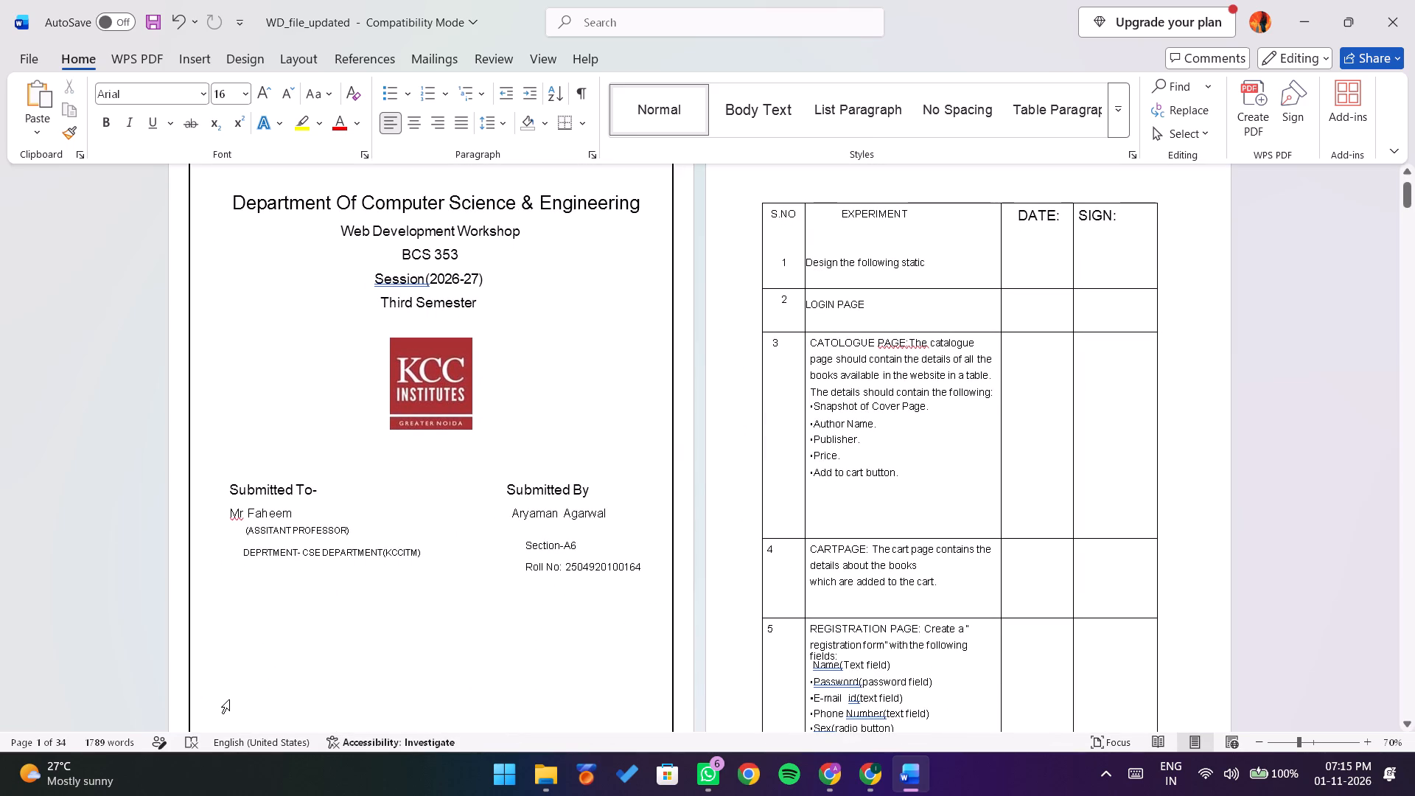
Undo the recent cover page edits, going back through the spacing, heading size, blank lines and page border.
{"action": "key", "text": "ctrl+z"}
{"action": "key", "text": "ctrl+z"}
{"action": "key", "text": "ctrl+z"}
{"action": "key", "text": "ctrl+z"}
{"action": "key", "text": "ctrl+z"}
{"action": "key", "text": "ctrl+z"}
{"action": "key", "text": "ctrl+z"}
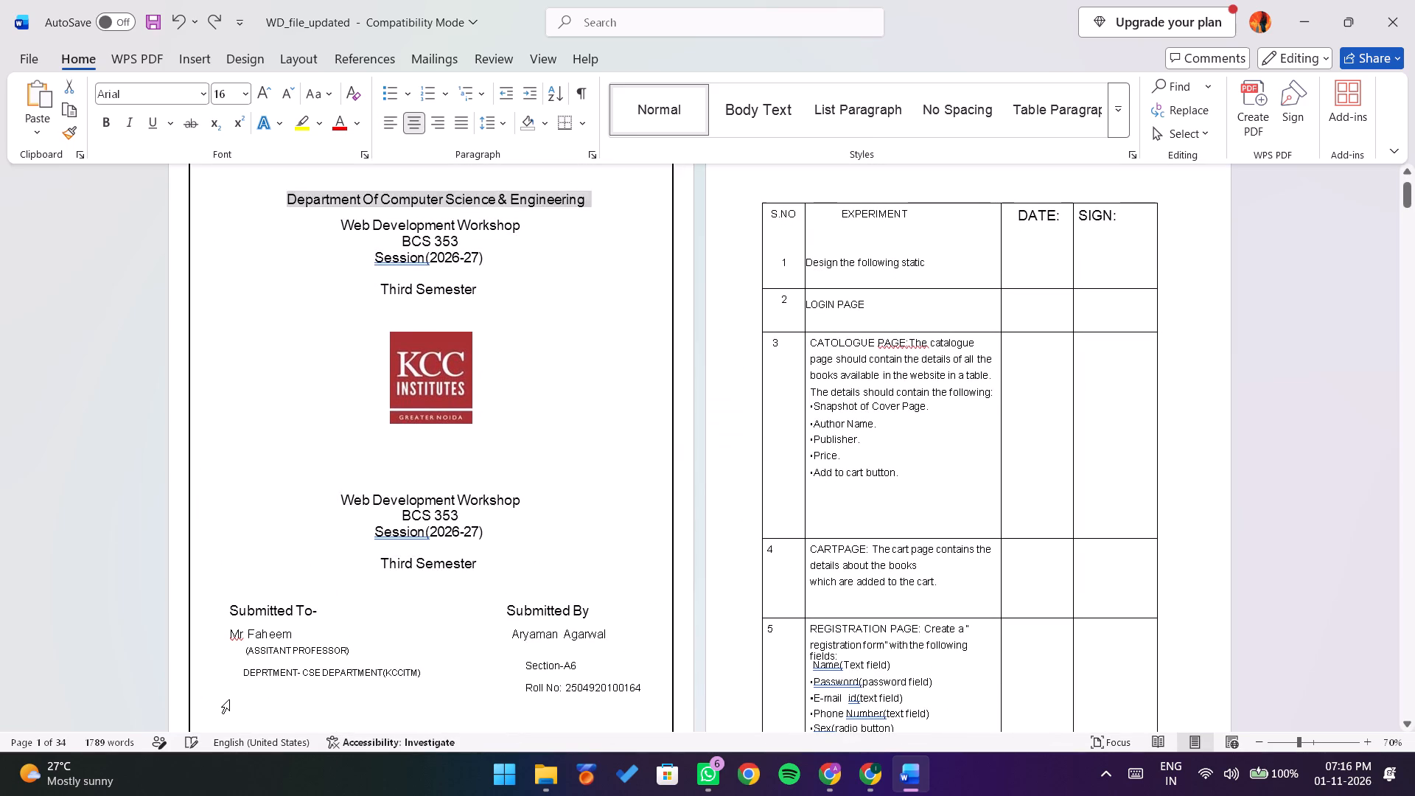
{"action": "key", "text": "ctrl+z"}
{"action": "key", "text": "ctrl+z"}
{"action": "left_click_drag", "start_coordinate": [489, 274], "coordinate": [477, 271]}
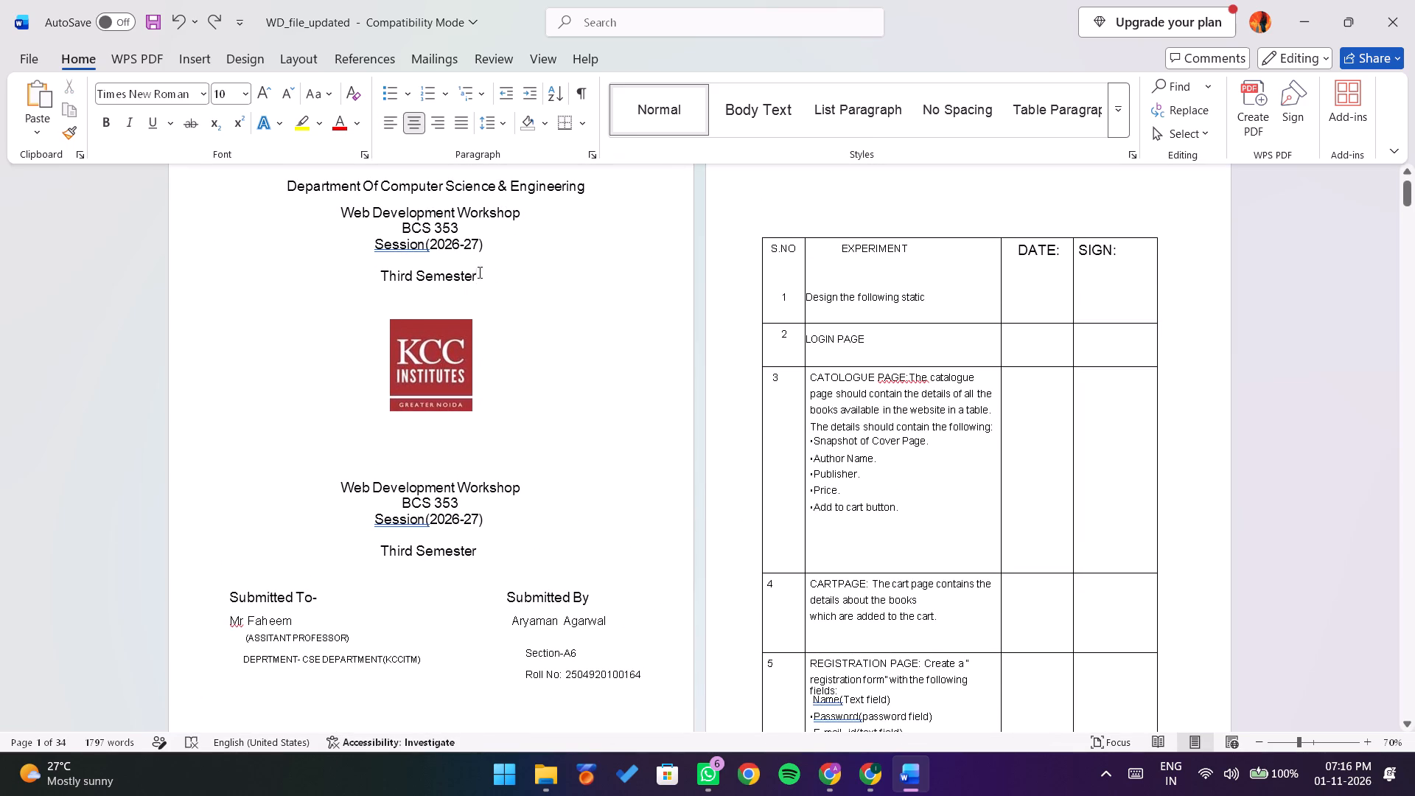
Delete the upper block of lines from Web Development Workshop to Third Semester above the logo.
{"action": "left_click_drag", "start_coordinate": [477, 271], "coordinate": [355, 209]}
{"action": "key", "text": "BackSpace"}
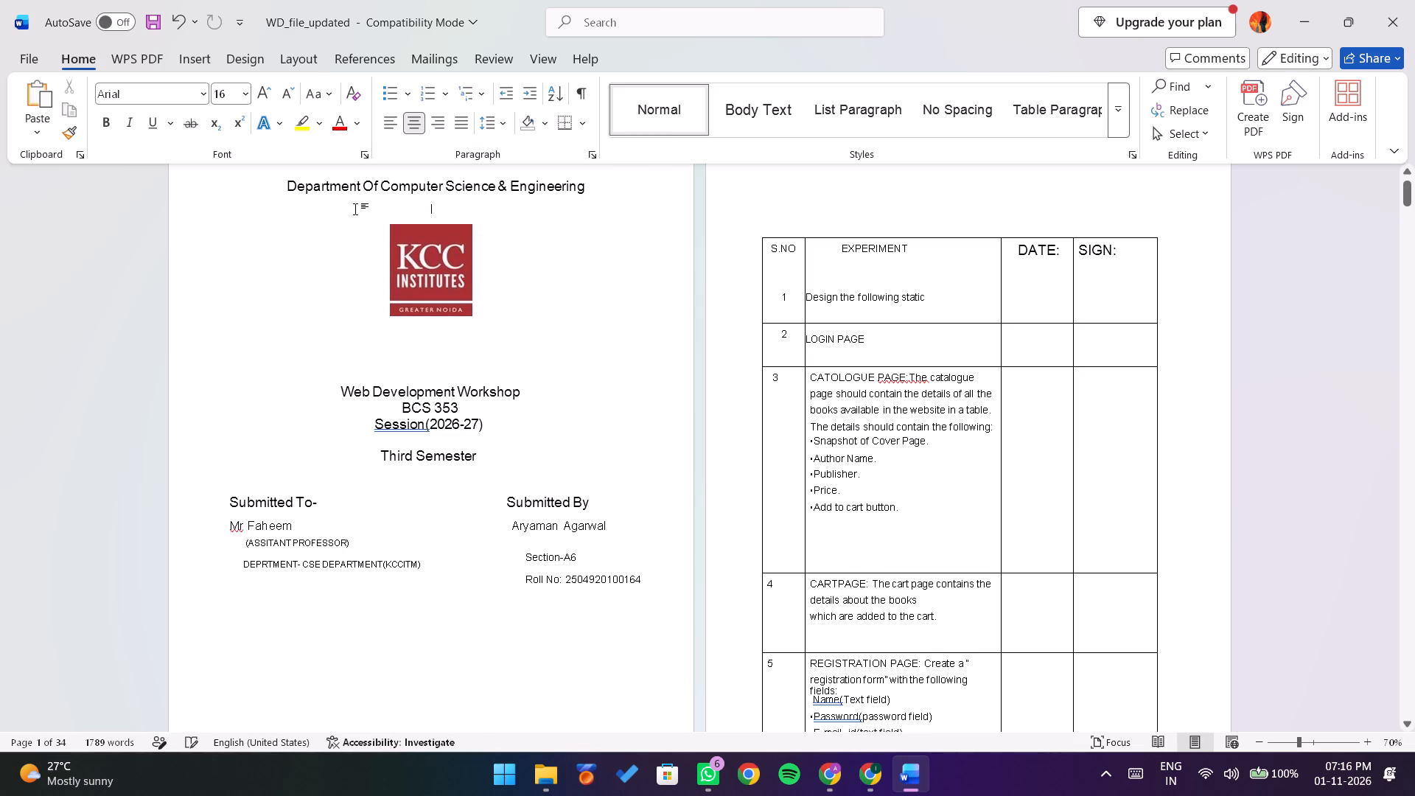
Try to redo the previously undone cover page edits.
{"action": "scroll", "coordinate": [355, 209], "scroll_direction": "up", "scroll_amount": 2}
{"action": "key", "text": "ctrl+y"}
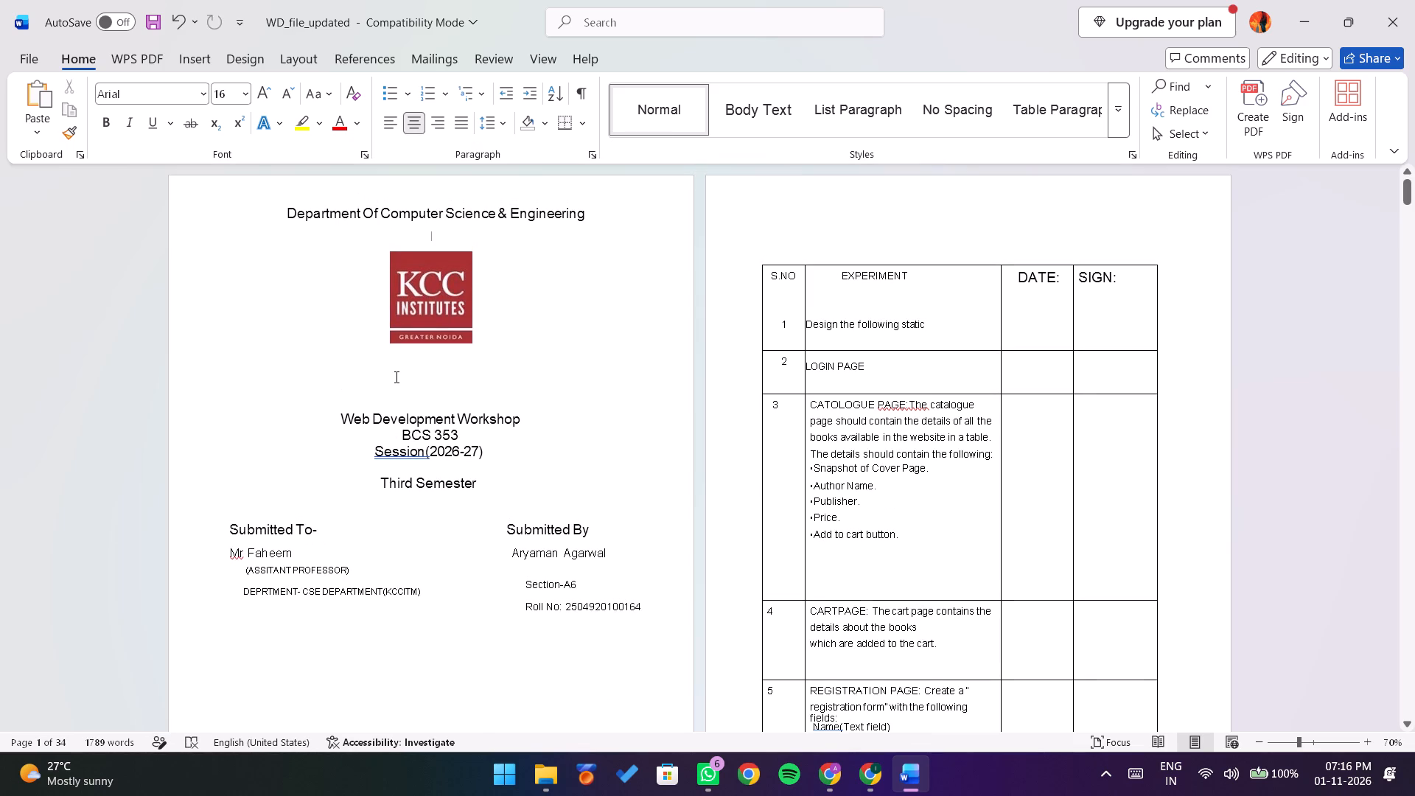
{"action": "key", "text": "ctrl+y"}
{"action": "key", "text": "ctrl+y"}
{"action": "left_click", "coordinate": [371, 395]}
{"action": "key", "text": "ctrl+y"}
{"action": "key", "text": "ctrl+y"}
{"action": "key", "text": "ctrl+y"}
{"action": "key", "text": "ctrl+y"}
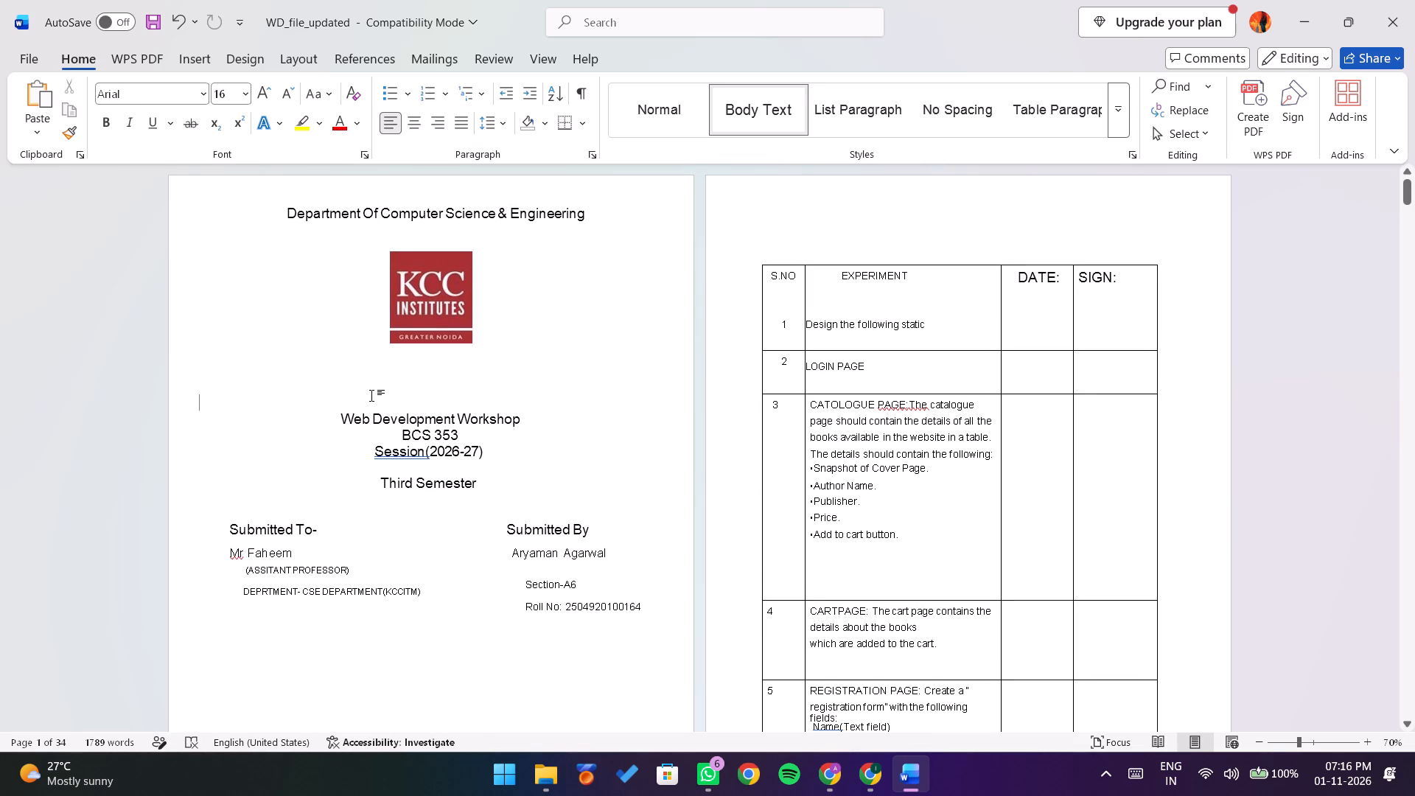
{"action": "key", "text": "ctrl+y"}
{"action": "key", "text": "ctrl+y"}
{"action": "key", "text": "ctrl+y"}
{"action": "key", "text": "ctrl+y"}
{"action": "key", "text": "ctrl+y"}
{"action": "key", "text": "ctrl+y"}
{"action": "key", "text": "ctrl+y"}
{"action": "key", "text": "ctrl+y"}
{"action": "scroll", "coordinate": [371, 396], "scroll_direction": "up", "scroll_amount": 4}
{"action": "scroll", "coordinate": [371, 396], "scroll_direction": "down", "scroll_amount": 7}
Undo the block deletion and earlier layout edits back to the version with the logo above the Department Of Computer Science & Engineering heading.
{"action": "key", "text": "ctrl+z"}
{"action": "key", "text": "ctrl+z"}
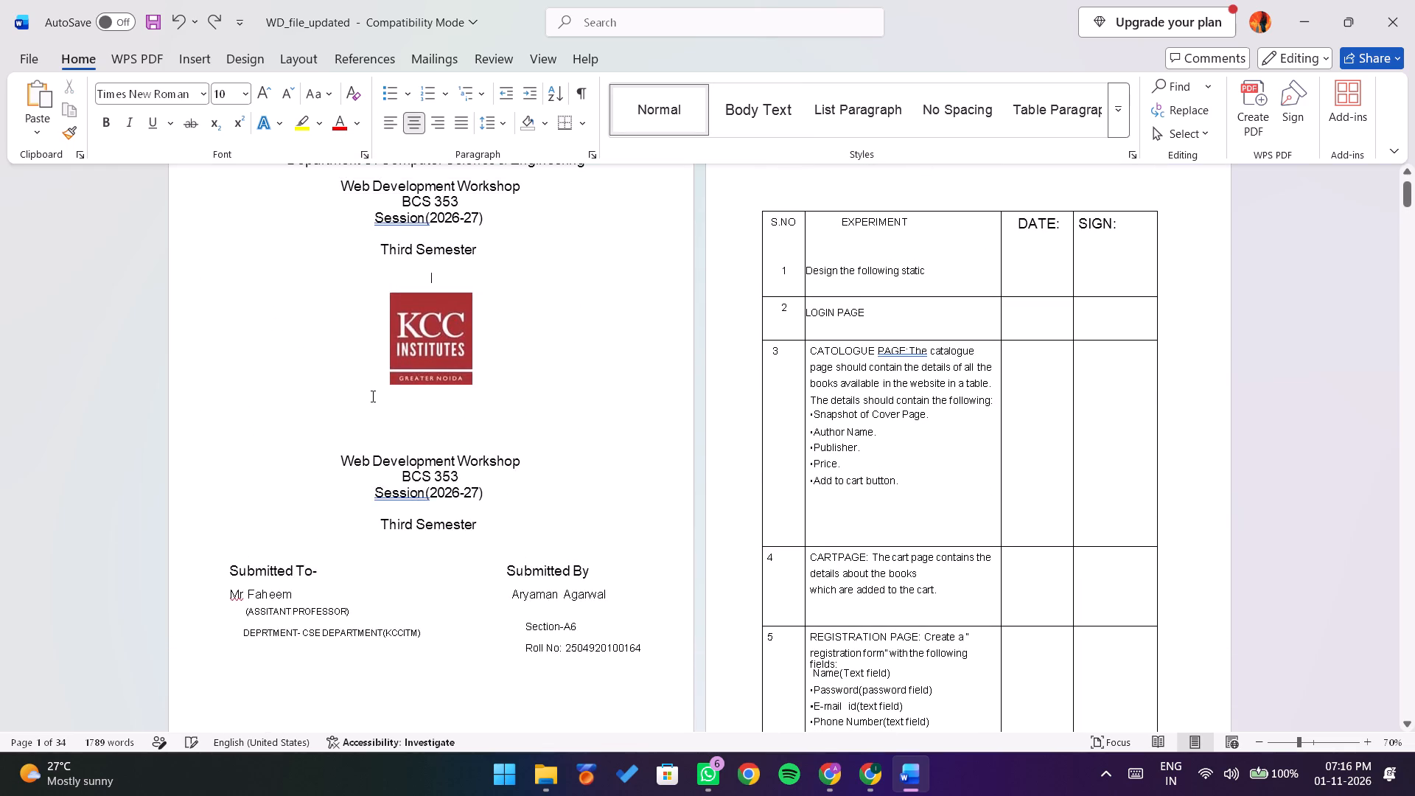
{"action": "key", "text": "ctrl+z"}
{"action": "key", "text": "ctrl+z"}
{"action": "key", "text": "ctrl+z"}
{"action": "key", "text": "ctrl+z"}
{"action": "key", "text": "ctrl+z"}
Review the cover page's logo and the Department Of Computer Science & Engineering heading below it.
{"action": "scroll", "coordinate": [366, 415], "scroll_direction": "up", "scroll_amount": 2}
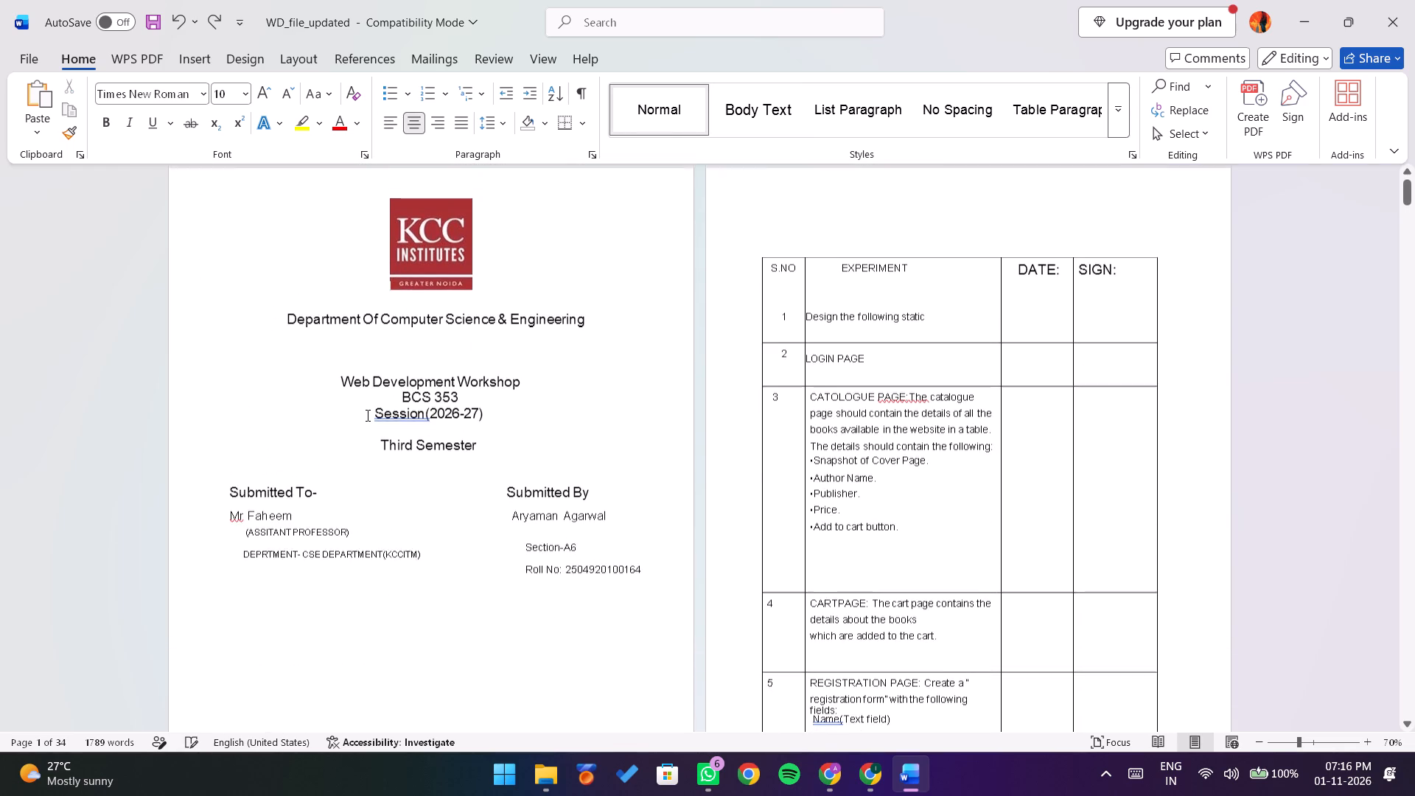
{"action": "scroll", "coordinate": [366, 415], "scroll_direction": "up", "scroll_amount": 3}
{"action": "scroll", "coordinate": [366, 415], "scroll_direction": "down", "scroll_amount": 3}
{"action": "scroll", "coordinate": [447, 414], "scroll_direction": "up", "scroll_amount": 2}
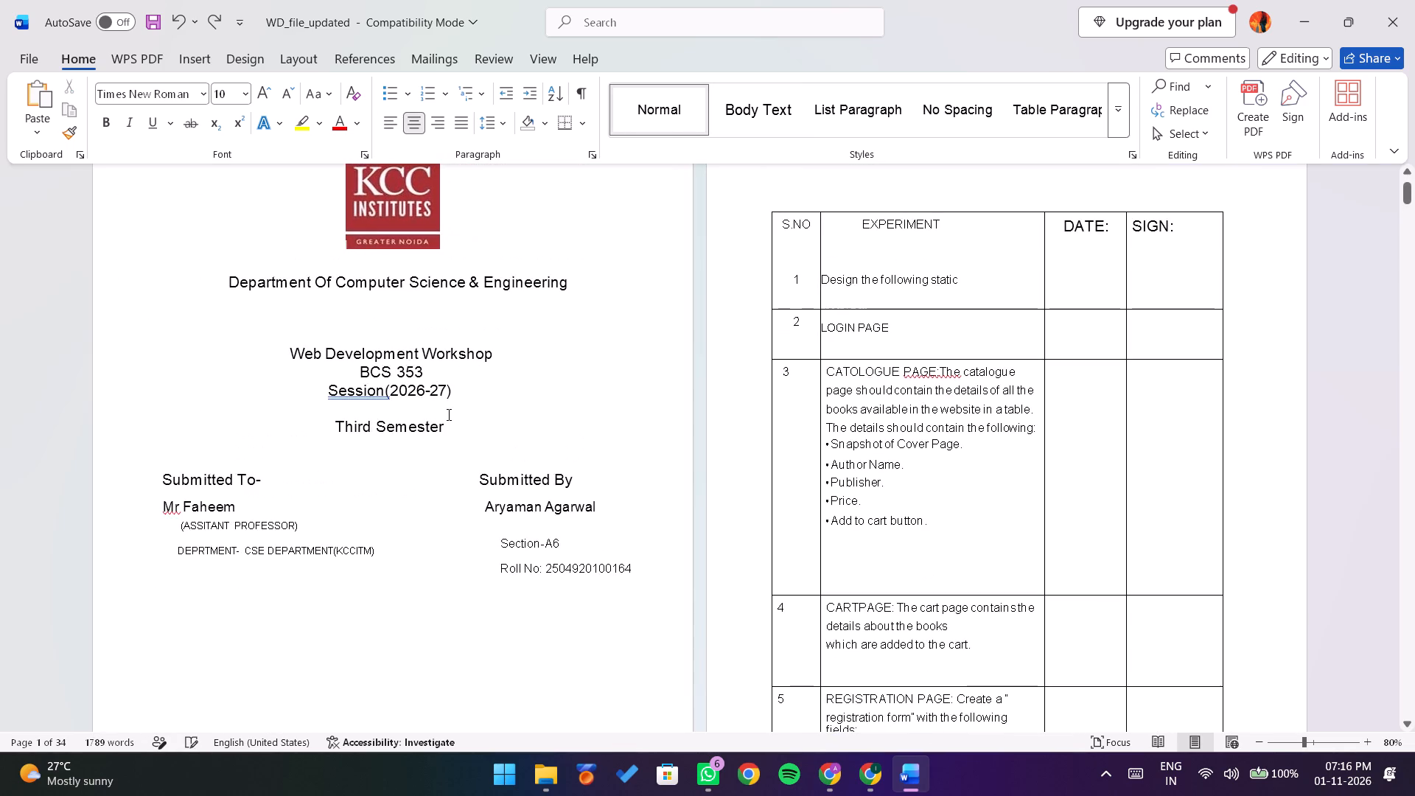
{"action": "scroll", "coordinate": [447, 414], "scroll_direction": "up", "scroll_amount": 5}
{"action": "left_click", "coordinate": [382, 254]}
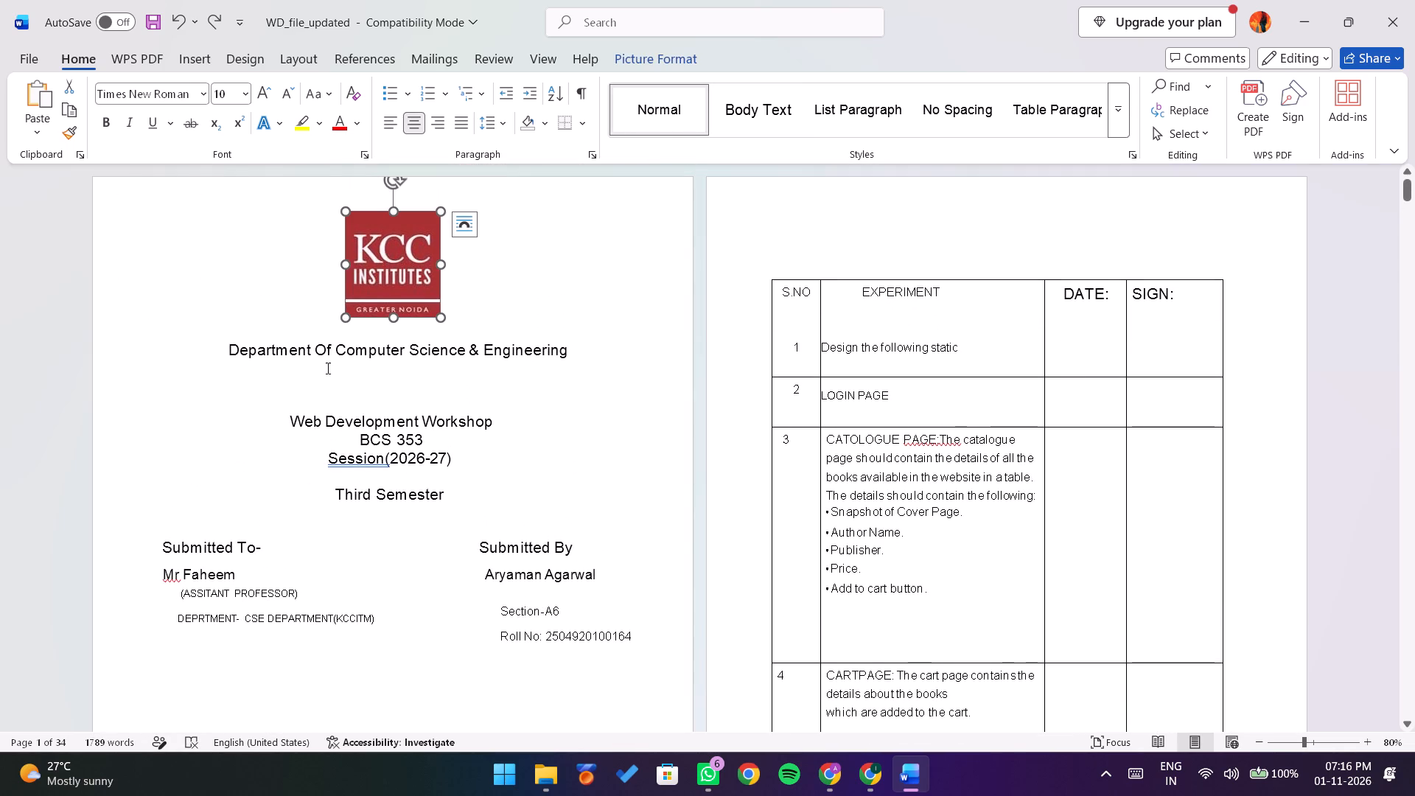
{"action": "left_click_drag", "start_coordinate": [231, 343], "coordinate": [562, 344]}
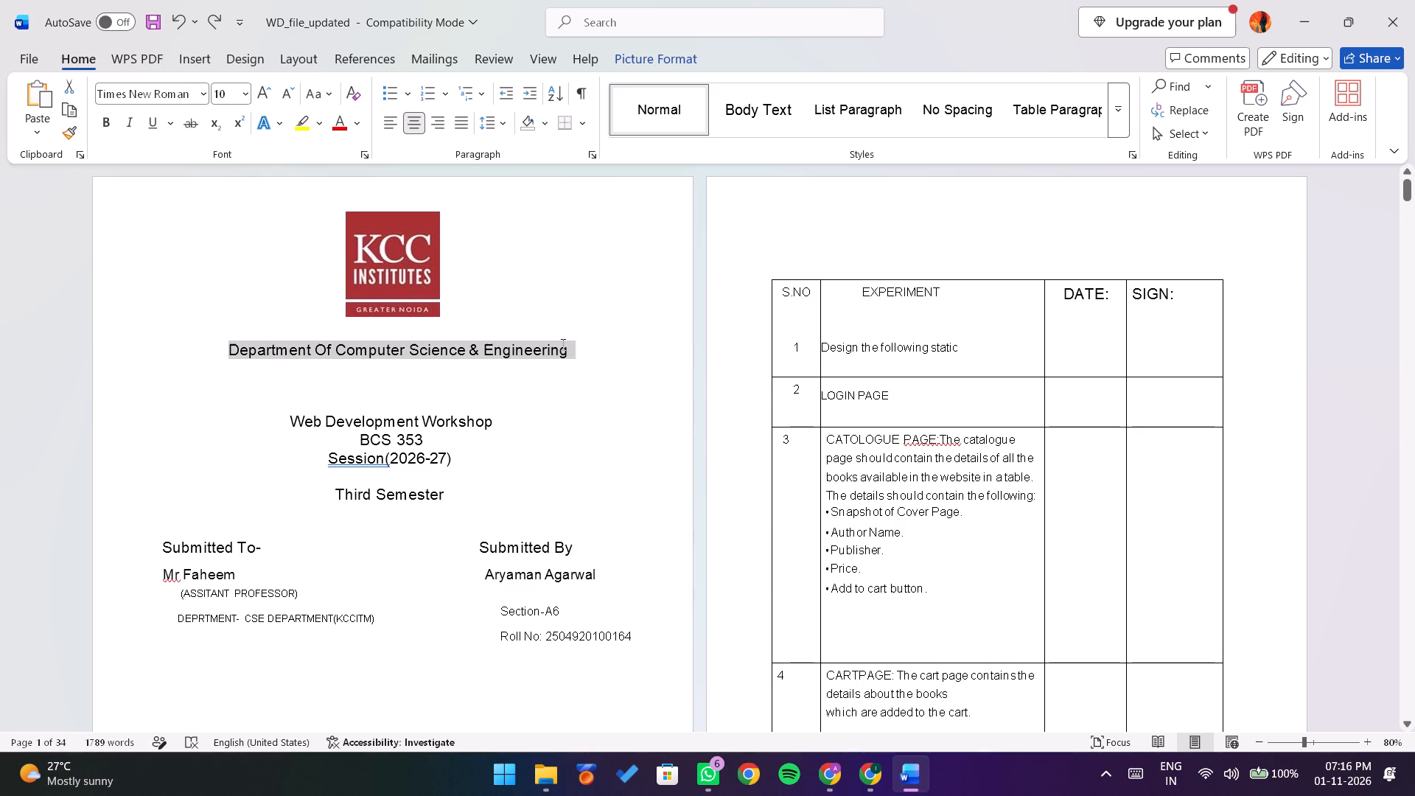
{"action": "left_click_drag", "start_coordinate": [562, 344], "coordinate": [562, 345]}
{"action": "left_click", "coordinate": [549, 430]}
Reduce the blank space above Web Development Workshop and shift that line toward the page centre with spaces.
{"action": "left_click", "coordinate": [293, 421]}
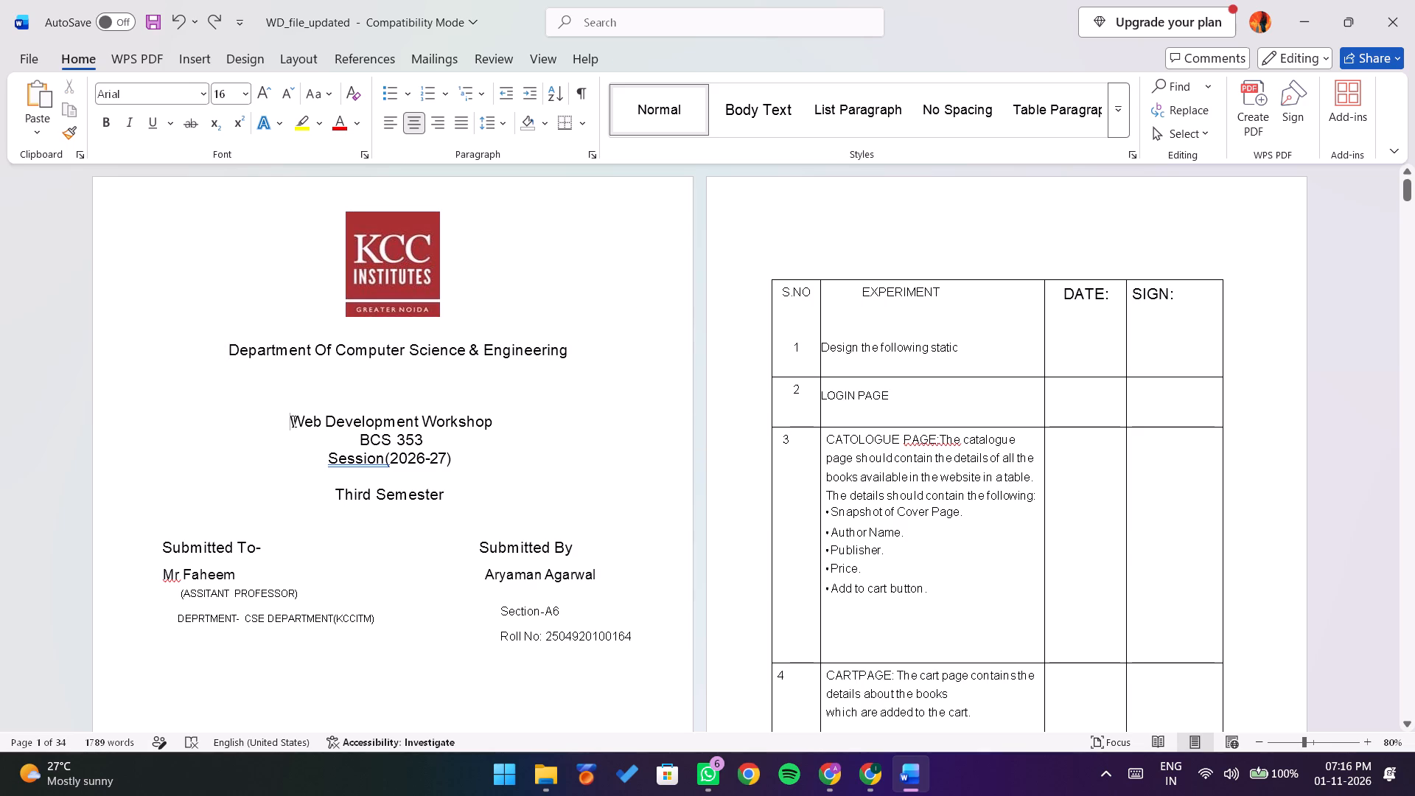
{"action": "key", "text": "BackSpace"}
{"action": "key", "text": "BackSpace"}
{"action": "key", "text": "BackSpace"}
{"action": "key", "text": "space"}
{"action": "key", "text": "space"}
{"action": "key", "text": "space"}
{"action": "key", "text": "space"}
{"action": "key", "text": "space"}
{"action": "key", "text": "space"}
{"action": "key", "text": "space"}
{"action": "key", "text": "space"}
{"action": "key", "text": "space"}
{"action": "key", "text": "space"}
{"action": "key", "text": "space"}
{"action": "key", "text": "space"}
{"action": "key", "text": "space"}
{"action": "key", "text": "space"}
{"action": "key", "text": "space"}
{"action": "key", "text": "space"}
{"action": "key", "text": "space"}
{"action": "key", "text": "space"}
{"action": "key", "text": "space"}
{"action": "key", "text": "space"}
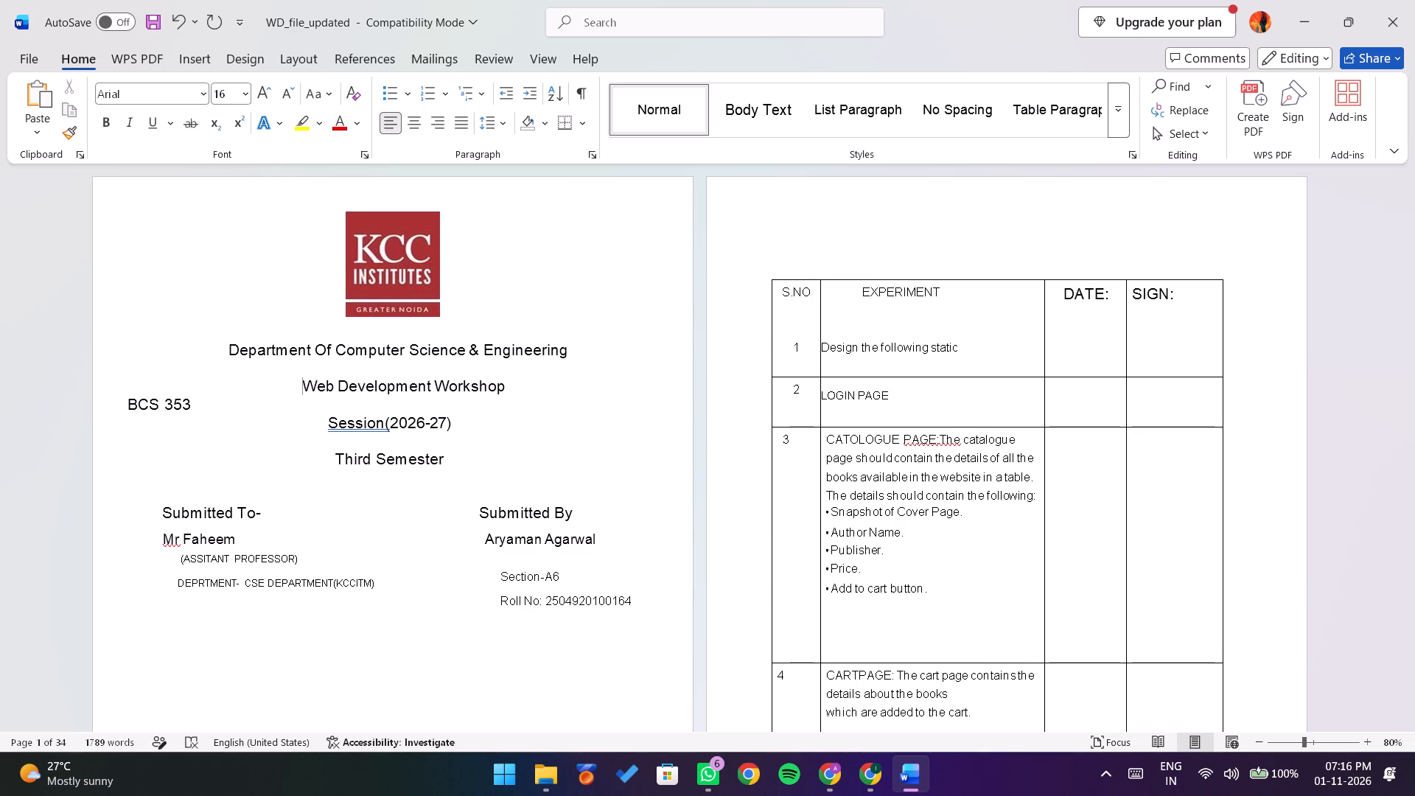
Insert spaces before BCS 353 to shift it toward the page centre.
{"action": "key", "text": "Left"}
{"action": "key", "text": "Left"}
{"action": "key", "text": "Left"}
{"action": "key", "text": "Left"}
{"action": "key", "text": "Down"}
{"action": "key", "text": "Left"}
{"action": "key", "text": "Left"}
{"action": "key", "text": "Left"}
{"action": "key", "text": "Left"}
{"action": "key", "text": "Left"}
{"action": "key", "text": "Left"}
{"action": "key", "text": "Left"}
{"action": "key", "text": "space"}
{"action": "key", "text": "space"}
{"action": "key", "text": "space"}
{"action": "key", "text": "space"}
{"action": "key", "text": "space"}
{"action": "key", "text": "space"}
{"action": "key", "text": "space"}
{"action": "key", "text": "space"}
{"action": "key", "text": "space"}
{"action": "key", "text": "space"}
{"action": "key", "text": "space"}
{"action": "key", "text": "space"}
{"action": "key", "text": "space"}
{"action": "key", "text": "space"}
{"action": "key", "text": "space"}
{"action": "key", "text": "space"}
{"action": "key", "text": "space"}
Centre the lines from Department Of Computer Science & Engineering through Third Semester.
{"action": "left_click_drag", "start_coordinate": [213, 347], "coordinate": [396, 437]}
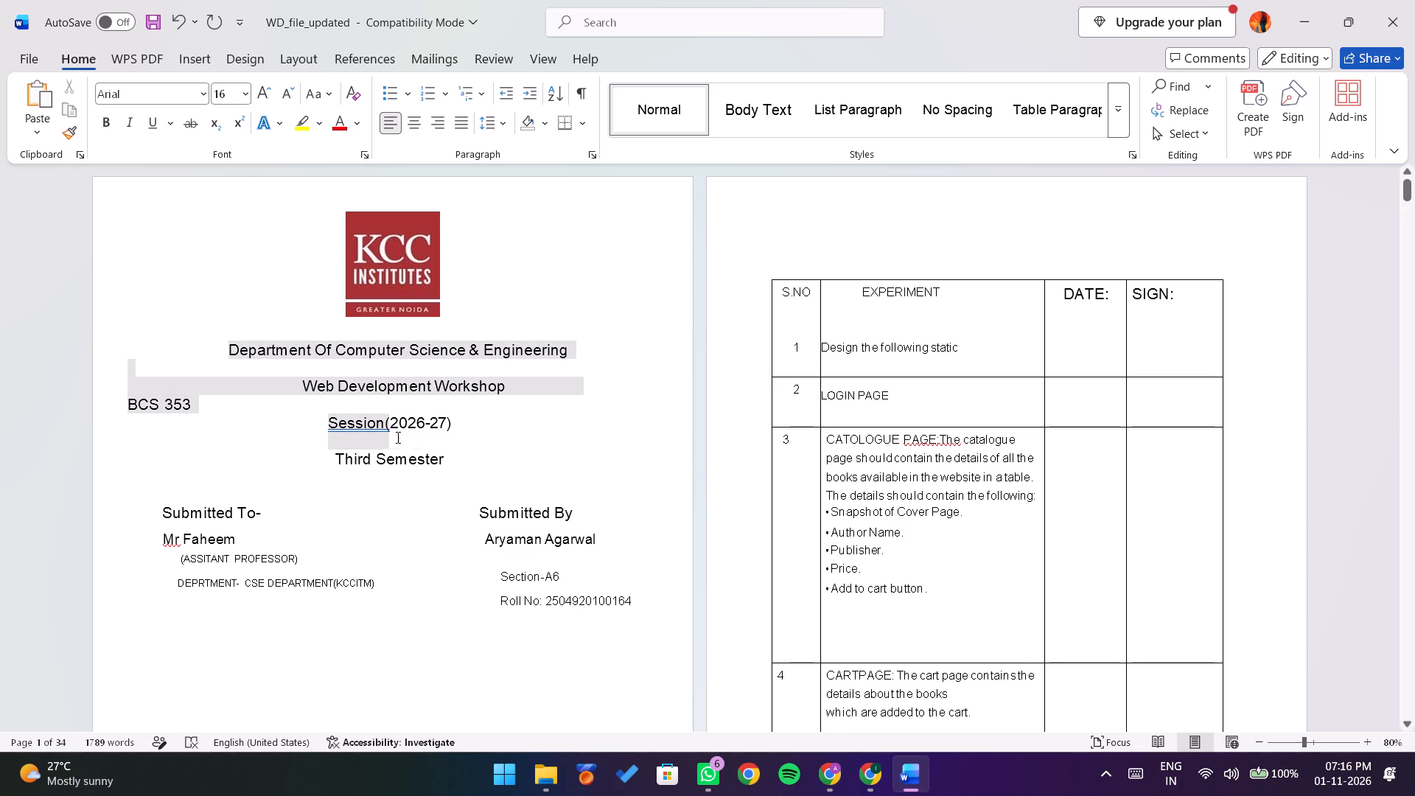
{"action": "left_click_drag", "start_coordinate": [396, 437], "coordinate": [447, 464]}
{"action": "left_click", "coordinate": [414, 124]}
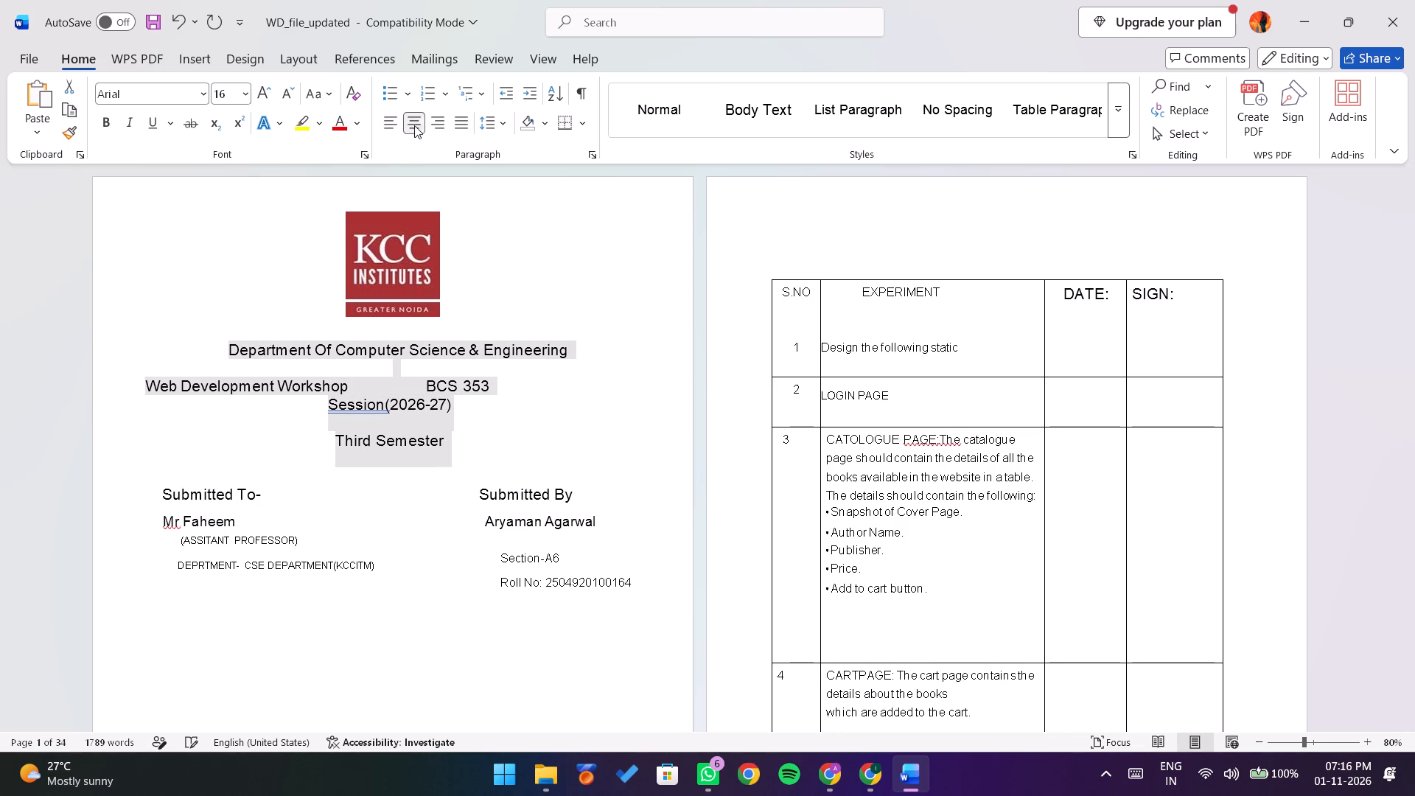
{"action": "left_click", "coordinate": [461, 488]}
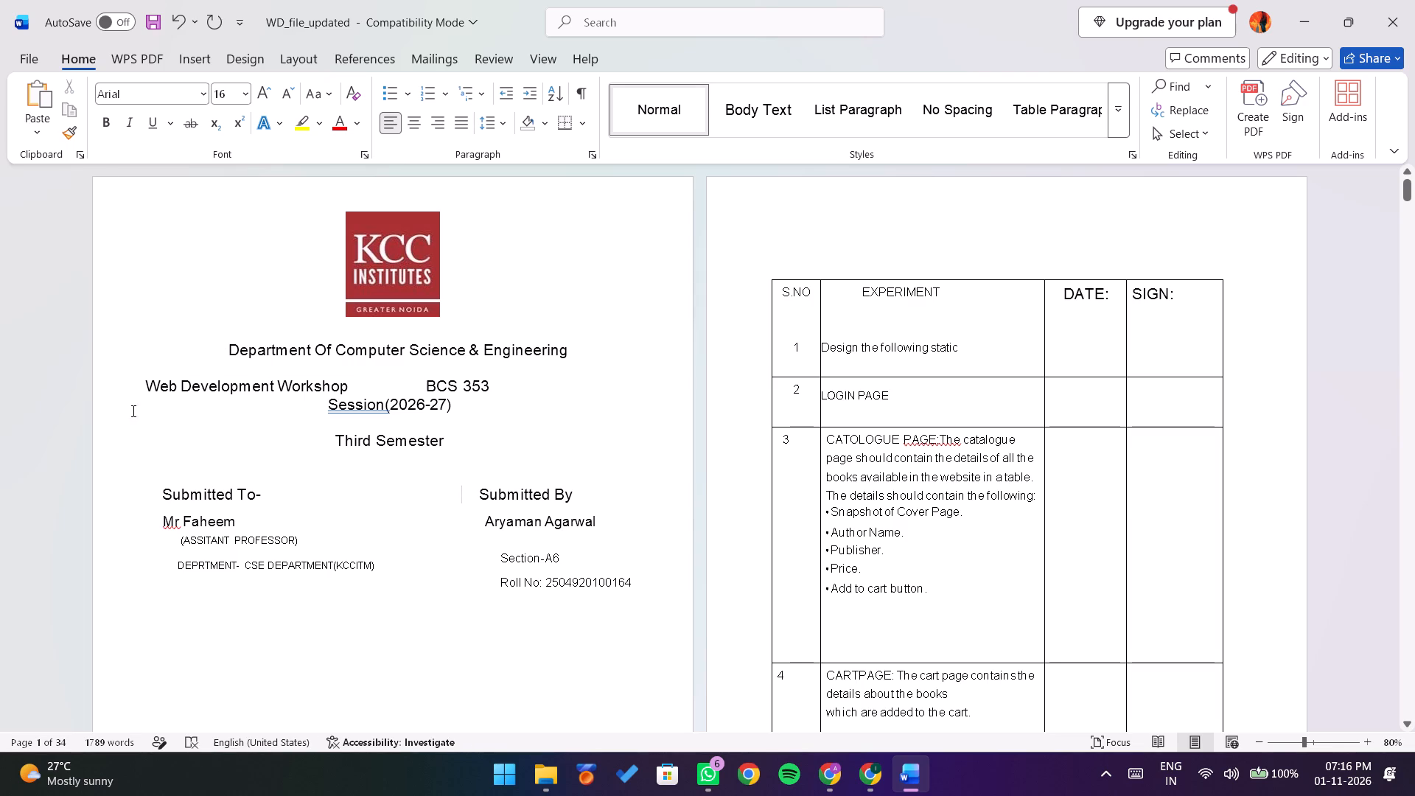
Remove the blank line under the department heading and place Web Development Workshop on a centred line directly below it.
{"action": "left_click", "coordinate": [144, 381]}
{"action": "key", "text": "BackSpace"}
{"action": "key", "text": "BackSpace"}
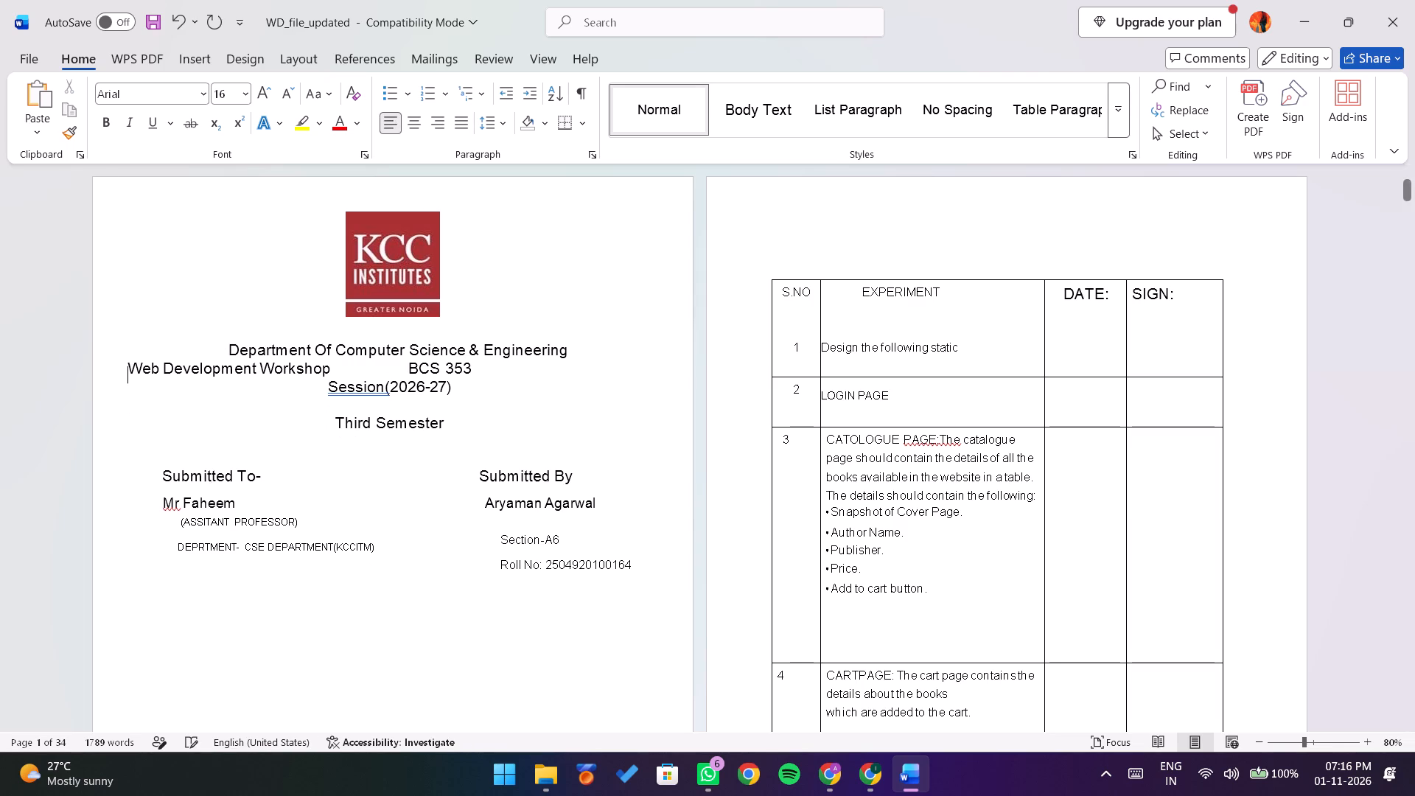
{"action": "key", "text": "BackSpace"}
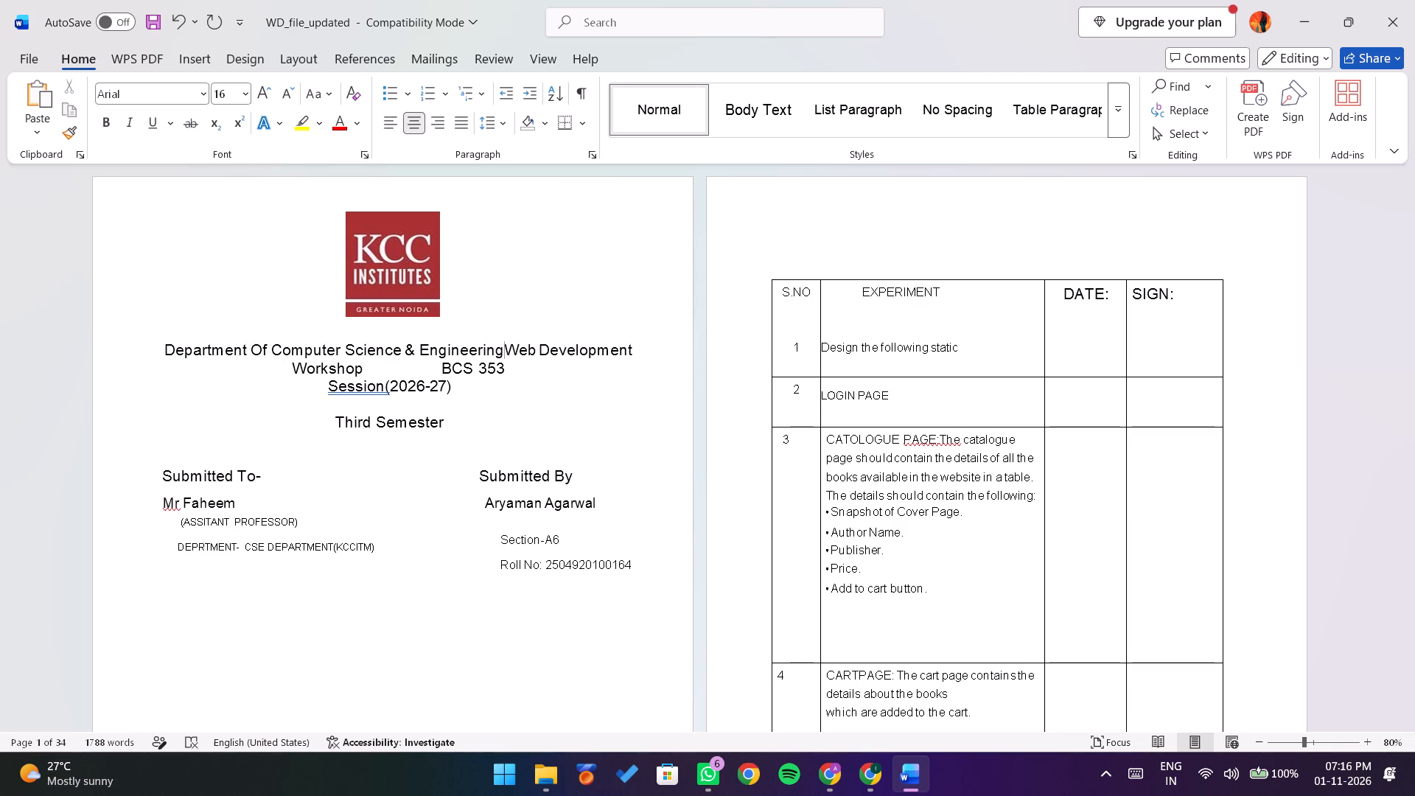
{"action": "key", "text": "Return"}
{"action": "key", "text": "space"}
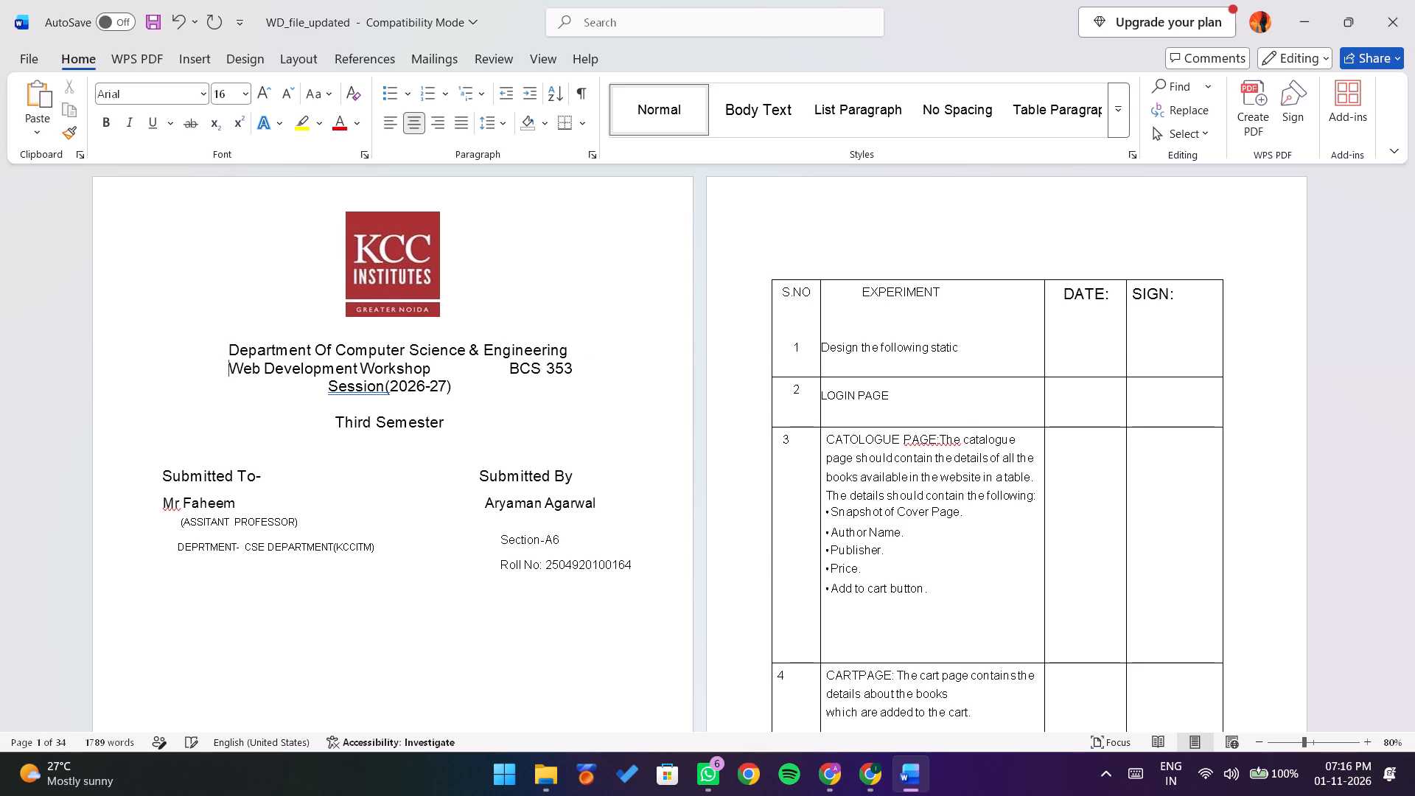
Remove the extra spaces before BCS 353 and put it on its own centred line below Web Development Workshop.
{"action": "key", "text": "Right"}
{"action": "key", "text": "Right"}
{"action": "key", "text": "Right"}
{"action": "key", "text": "Right"}
{"action": "key", "text": "Right"}
{"action": "key", "text": "Right"}
{"action": "key", "text": "Right"}
{"action": "key", "text": "Right"}
{"action": "key", "text": "Right"}
{"action": "key", "text": "Right"}
{"action": "key", "text": "Right"}
{"action": "key", "text": "Right"}
{"action": "key", "text": "Right"}
{"action": "key", "text": "Right"}
{"action": "key", "text": "Right"}
{"action": "key", "text": "Right"}
{"action": "key", "text": "Right"}
{"action": "key", "text": "Right"}
{"action": "key", "text": "Right"}
{"action": "key", "text": "Right"}
{"action": "key", "text": "Right"}
{"action": "key", "text": "Right"}
{"action": "key", "text": "Right"}
{"action": "key", "text": "Right"}
{"action": "key", "text": "Right"}
{"action": "key", "text": "Right"}
{"action": "key", "text": "Right"}
{"action": "key", "text": "Right"}
{"action": "key", "text": "Right"}
{"action": "key", "text": "Right"}
{"action": "key", "text": "Right"}
{"action": "key", "text": "Right"}
{"action": "key", "text": "Right"}
{"action": "key", "text": "Right"}
{"action": "key", "text": "Right"}
{"action": "key", "text": "Right"}
{"action": "key", "text": "BackSpace"}
{"action": "key", "text": "BackSpace"}
{"action": "key", "text": "BackSpace"}
{"action": "key", "text": "BackSpace"}
{"action": "key", "text": "BackSpace"}
{"action": "key", "text": "BackSpace"}
{"action": "key", "text": "BackSpace"}
{"action": "key", "text": "BackSpace"}
{"action": "key", "text": "BackSpace"}
{"action": "key", "text": "BackSpace"}
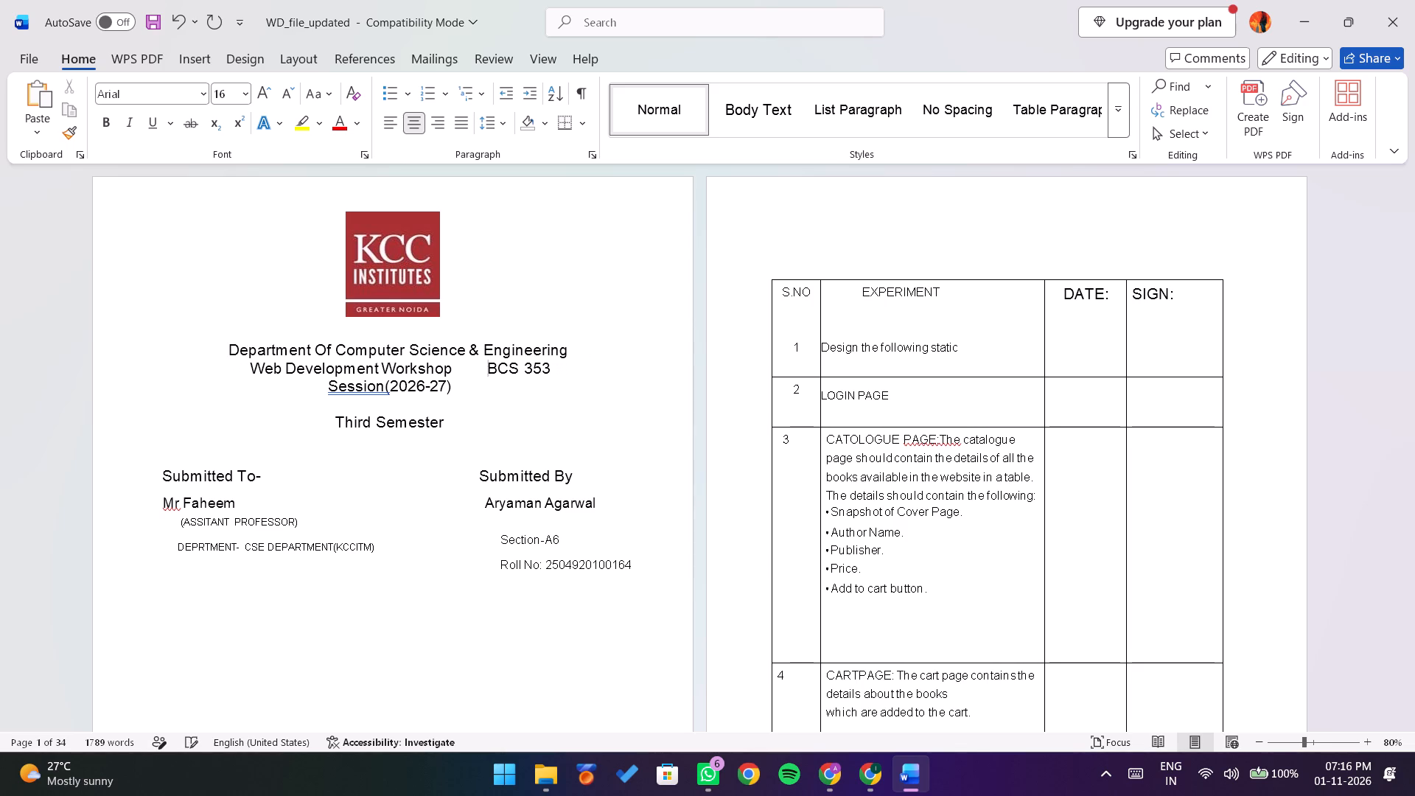
{"action": "key", "text": "BackSpace"}
{"action": "key", "text": "BackSpace"}
{"action": "key", "text": "BackSpace"}
{"action": "key", "text": "BackSpace"}
{"action": "key", "text": "BackSpace"}
{"action": "key", "text": "BackSpace"}
{"action": "key", "text": "BackSpace"}
{"action": "key", "text": "BackSpace"}
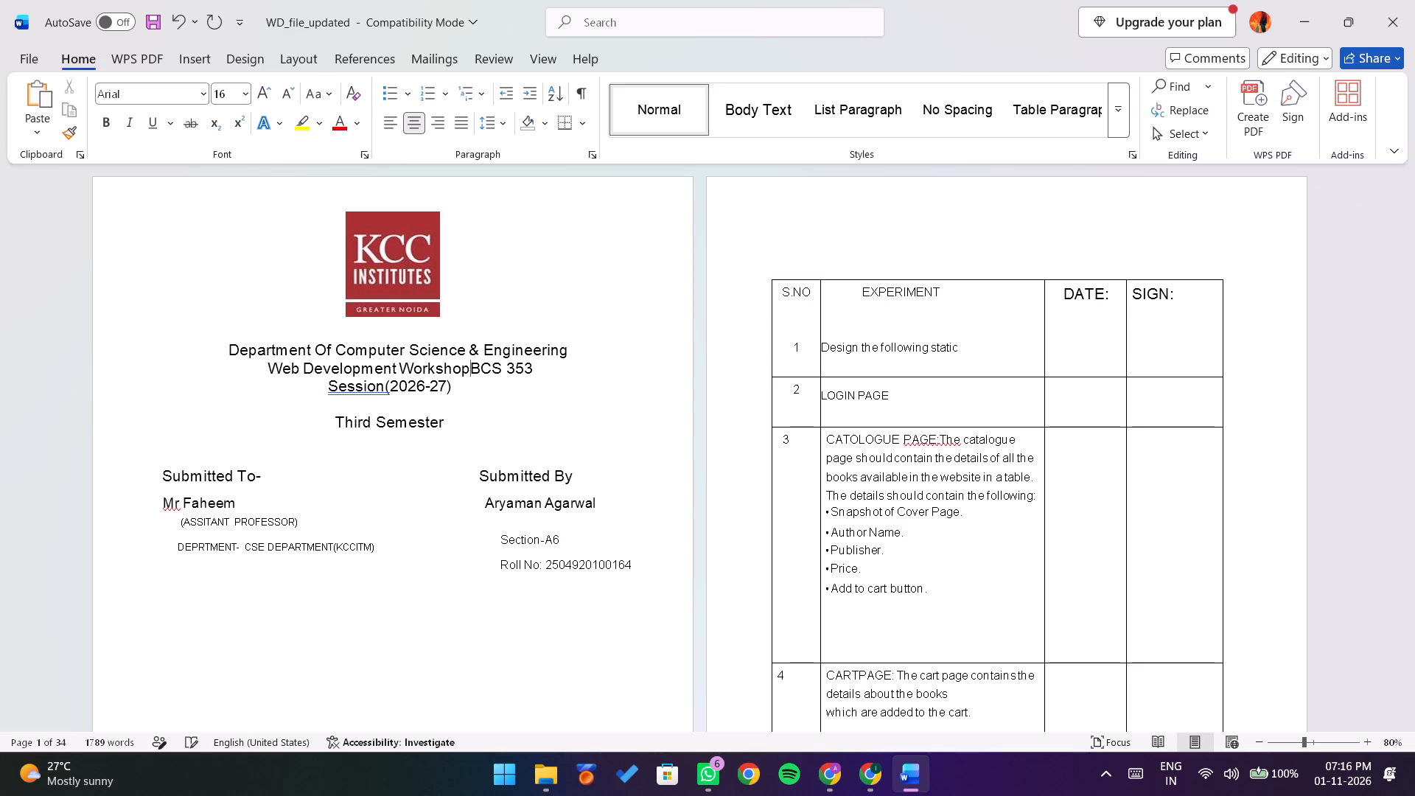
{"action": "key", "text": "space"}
{"action": "key", "text": "Return"}
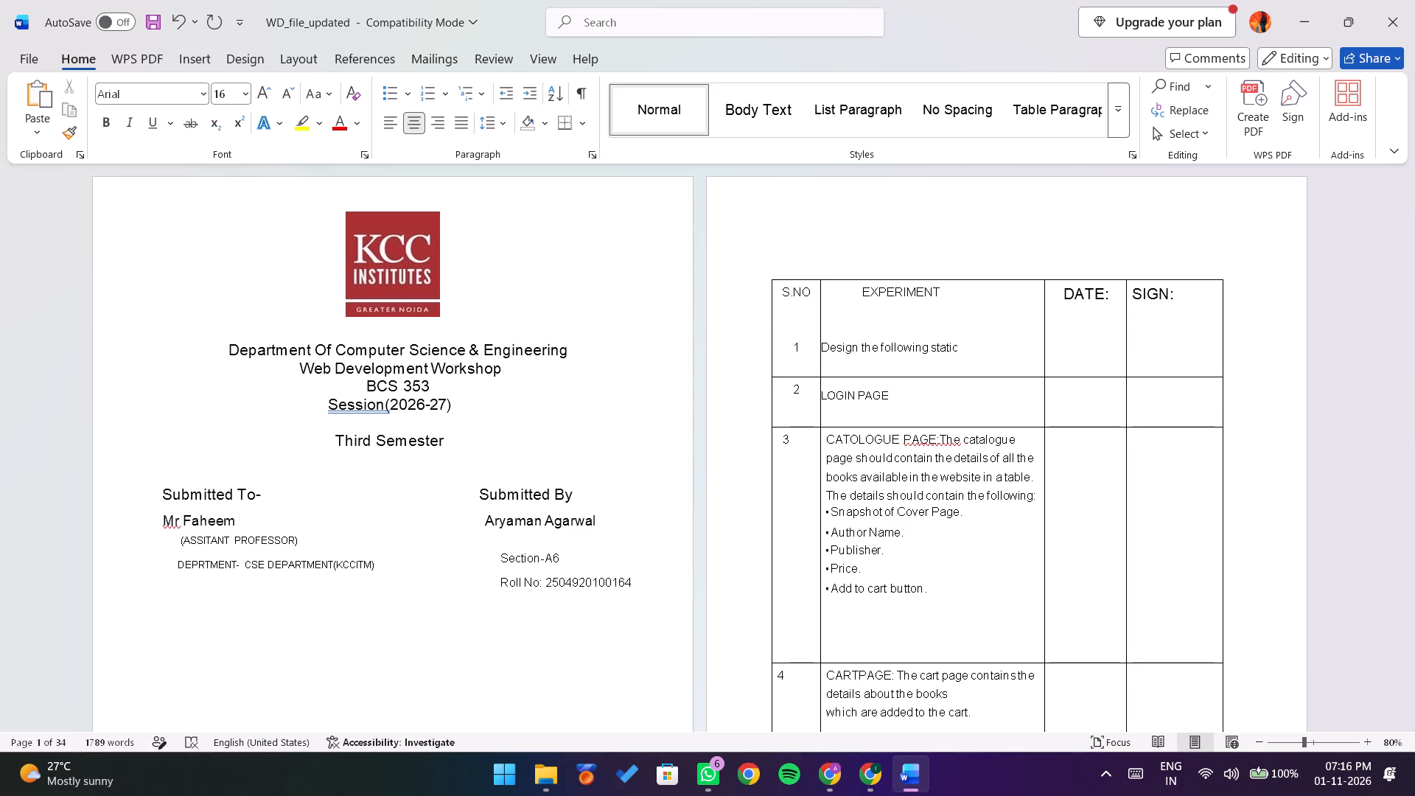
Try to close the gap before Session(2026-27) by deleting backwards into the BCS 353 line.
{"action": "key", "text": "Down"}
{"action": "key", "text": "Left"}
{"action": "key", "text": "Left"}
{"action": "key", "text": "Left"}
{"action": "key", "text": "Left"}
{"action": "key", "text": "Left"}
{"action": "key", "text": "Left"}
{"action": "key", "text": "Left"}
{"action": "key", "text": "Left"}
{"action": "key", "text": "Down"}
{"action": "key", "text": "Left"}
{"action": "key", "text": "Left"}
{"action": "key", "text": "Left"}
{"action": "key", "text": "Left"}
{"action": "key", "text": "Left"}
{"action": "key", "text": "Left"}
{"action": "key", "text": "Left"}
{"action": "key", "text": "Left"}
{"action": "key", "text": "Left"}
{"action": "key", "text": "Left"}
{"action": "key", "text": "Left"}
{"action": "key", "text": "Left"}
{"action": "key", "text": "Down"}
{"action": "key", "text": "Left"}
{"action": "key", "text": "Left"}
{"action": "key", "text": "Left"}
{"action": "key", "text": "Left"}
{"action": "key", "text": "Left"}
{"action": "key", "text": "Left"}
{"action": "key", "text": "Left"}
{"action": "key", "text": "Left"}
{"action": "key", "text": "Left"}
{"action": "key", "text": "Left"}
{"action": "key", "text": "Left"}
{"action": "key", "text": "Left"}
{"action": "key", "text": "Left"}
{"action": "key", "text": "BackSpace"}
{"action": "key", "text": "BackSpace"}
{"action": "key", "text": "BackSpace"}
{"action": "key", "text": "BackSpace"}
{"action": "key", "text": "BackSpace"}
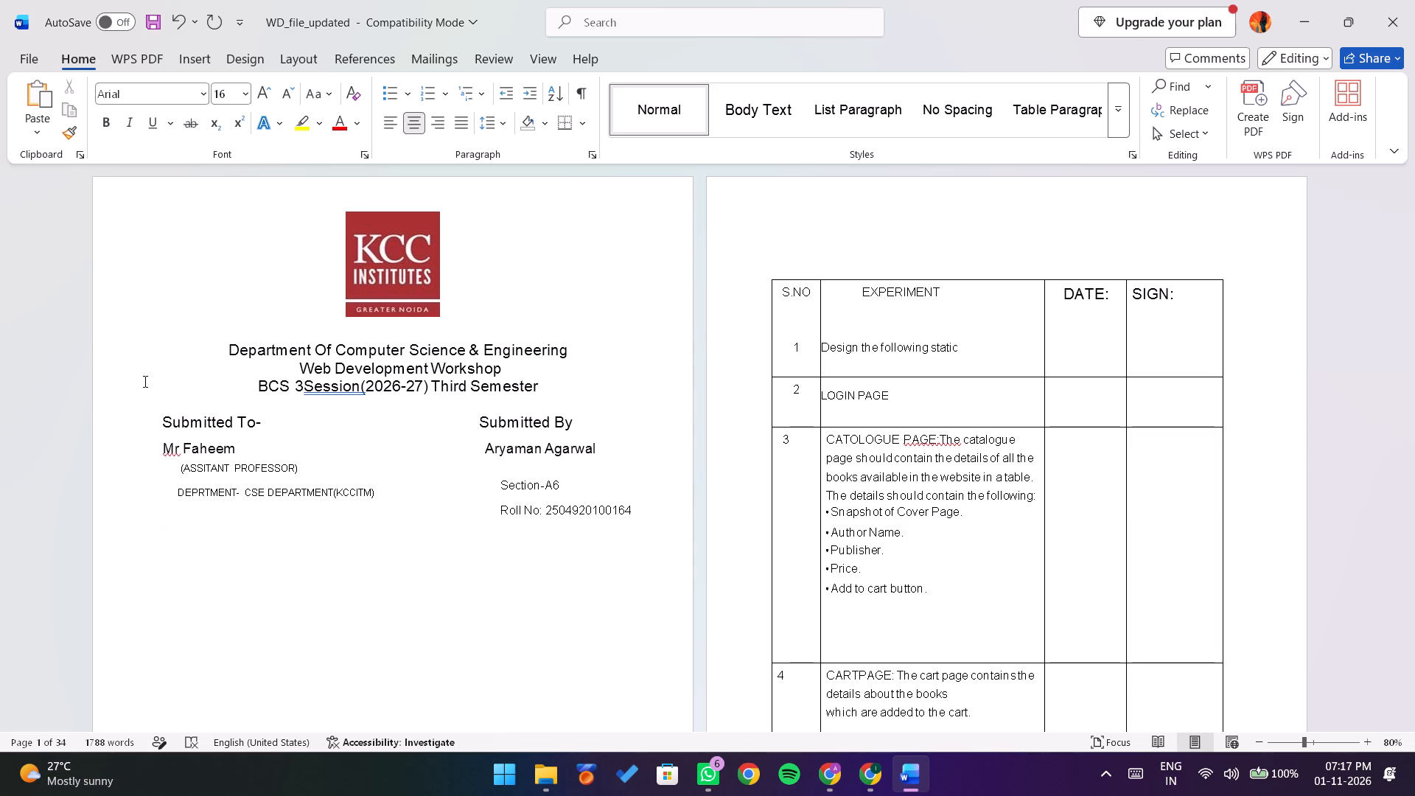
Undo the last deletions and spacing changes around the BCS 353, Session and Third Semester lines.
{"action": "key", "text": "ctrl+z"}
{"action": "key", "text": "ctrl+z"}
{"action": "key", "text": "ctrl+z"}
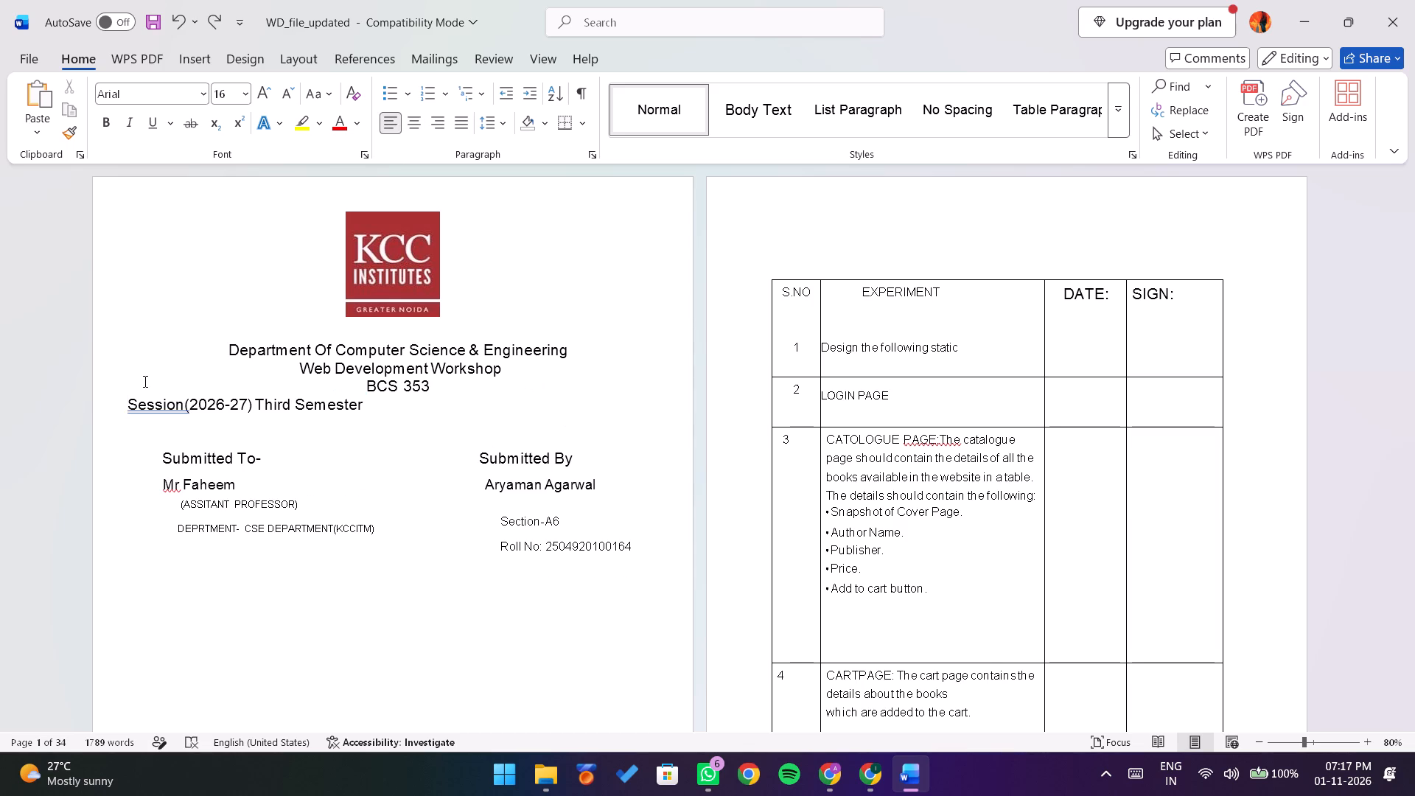
Split Third Semester from Session(2026-27) with a paragraph break so it stands on its own line.
{"action": "key", "text": "Right"}
{"action": "key", "text": "Right"}
{"action": "key", "text": "Right"}
{"action": "key", "text": "Right"}
{"action": "key", "text": "Right"}
{"action": "key", "text": "Right"}
{"action": "key", "text": "Right"}
{"action": "key", "text": "Right"}
{"action": "key", "text": "Right"}
{"action": "key", "text": "Right"}
{"action": "key", "text": "Right"}
{"action": "key", "text": "Right"}
{"action": "key", "text": "Right"}
{"action": "key", "text": "Right"}
{"action": "key", "text": "Right"}
{"action": "key", "text": "Right"}
{"action": "key", "text": "Right"}
{"action": "key", "text": "Return"}
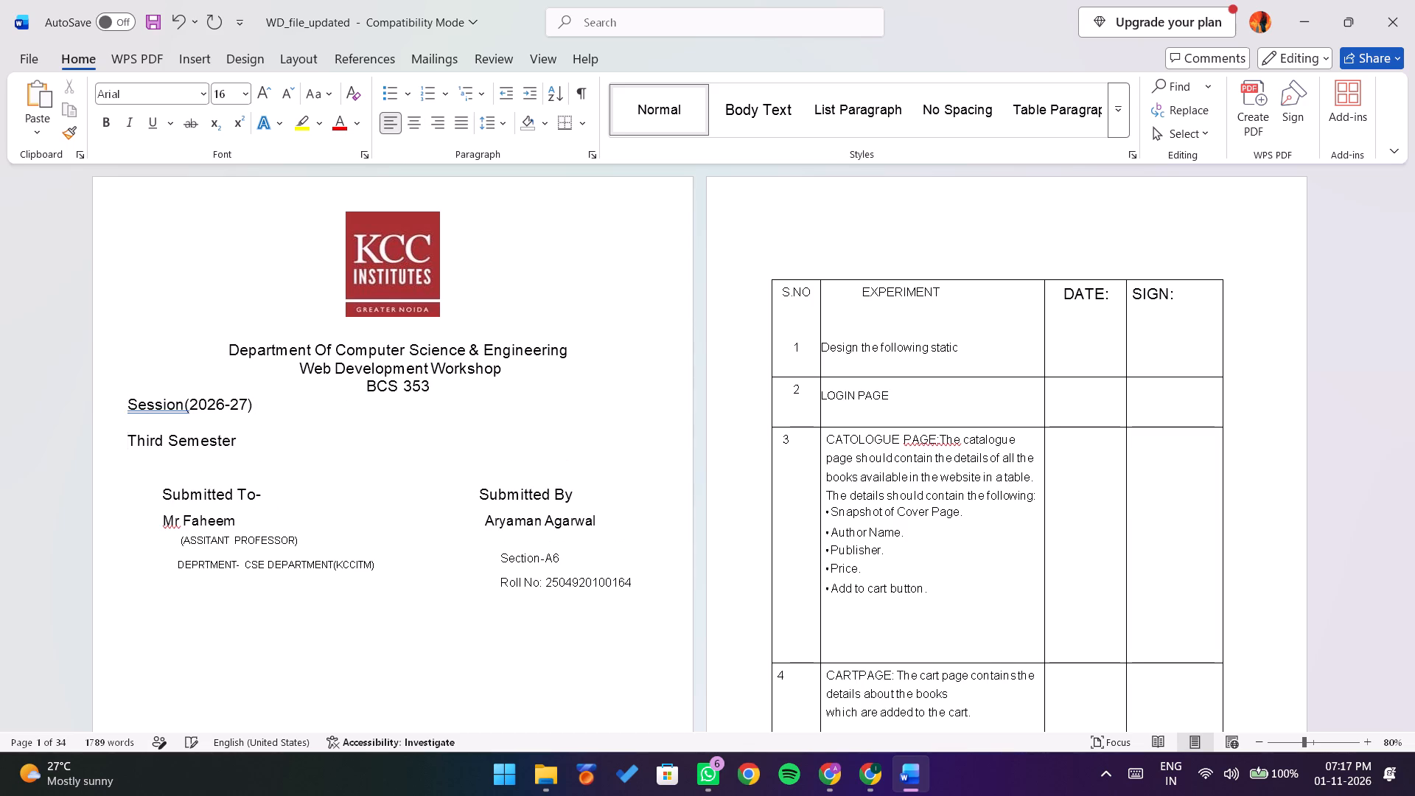
Rejoin Session(2026-27) to the BCS 353 paragraph and break it onto its own centred line directly below.
{"action": "key", "text": "Right"}
{"action": "key", "text": "Left"}
{"action": "key", "text": "Up"}
{"action": "key", "text": "BackSpace"}
{"action": "key", "text": "Return"}
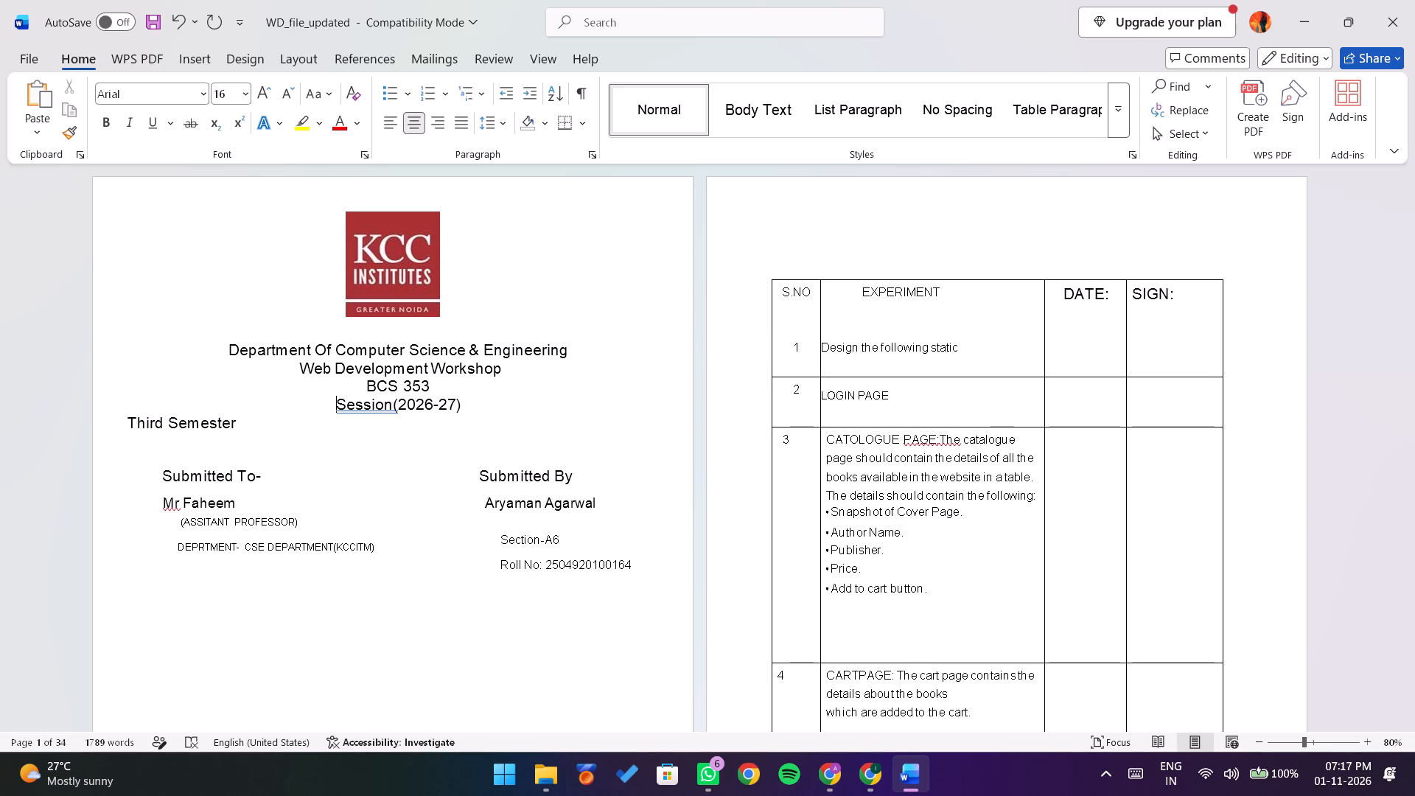
Remove the break before Third Semester and put it on its own centred line directly below Session(2026-27).
{"action": "key", "text": "Down"}
{"action": "key", "text": "Left"}
{"action": "key", "text": "Left"}
{"action": "key", "text": "Left"}
{"action": "key", "text": "Left"}
{"action": "key", "text": "Left"}
{"action": "key", "text": "Left"}
{"action": "key", "text": "Left"}
{"action": "key", "text": "Left"}
{"action": "key", "text": "Left"}
{"action": "key", "text": "Left"}
{"action": "key", "text": "Left"}
{"action": "key", "text": "Left"}
{"action": "key", "text": "Left"}
{"action": "key", "text": "Left"}
{"action": "key", "text": "BackSpace"}
{"action": "key", "text": "Return"}
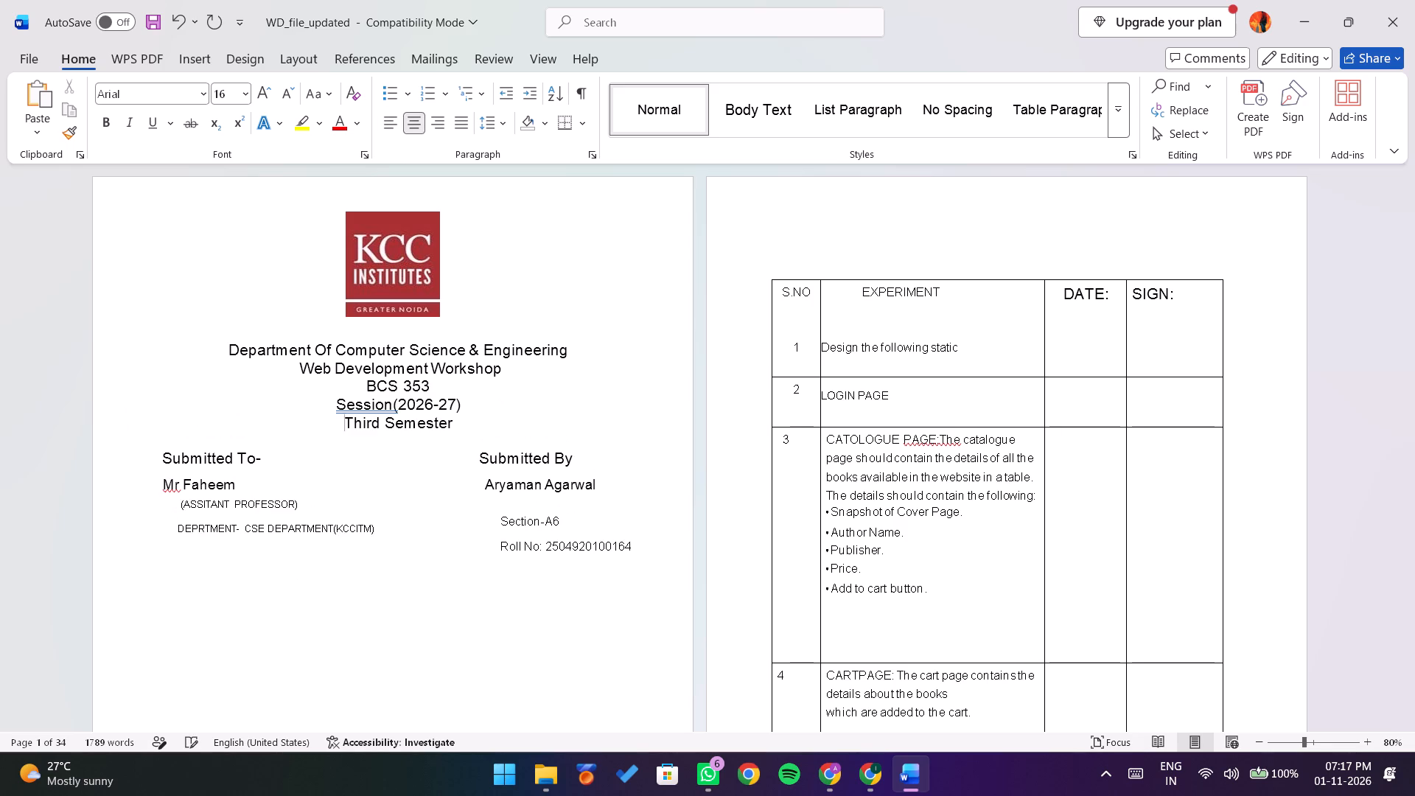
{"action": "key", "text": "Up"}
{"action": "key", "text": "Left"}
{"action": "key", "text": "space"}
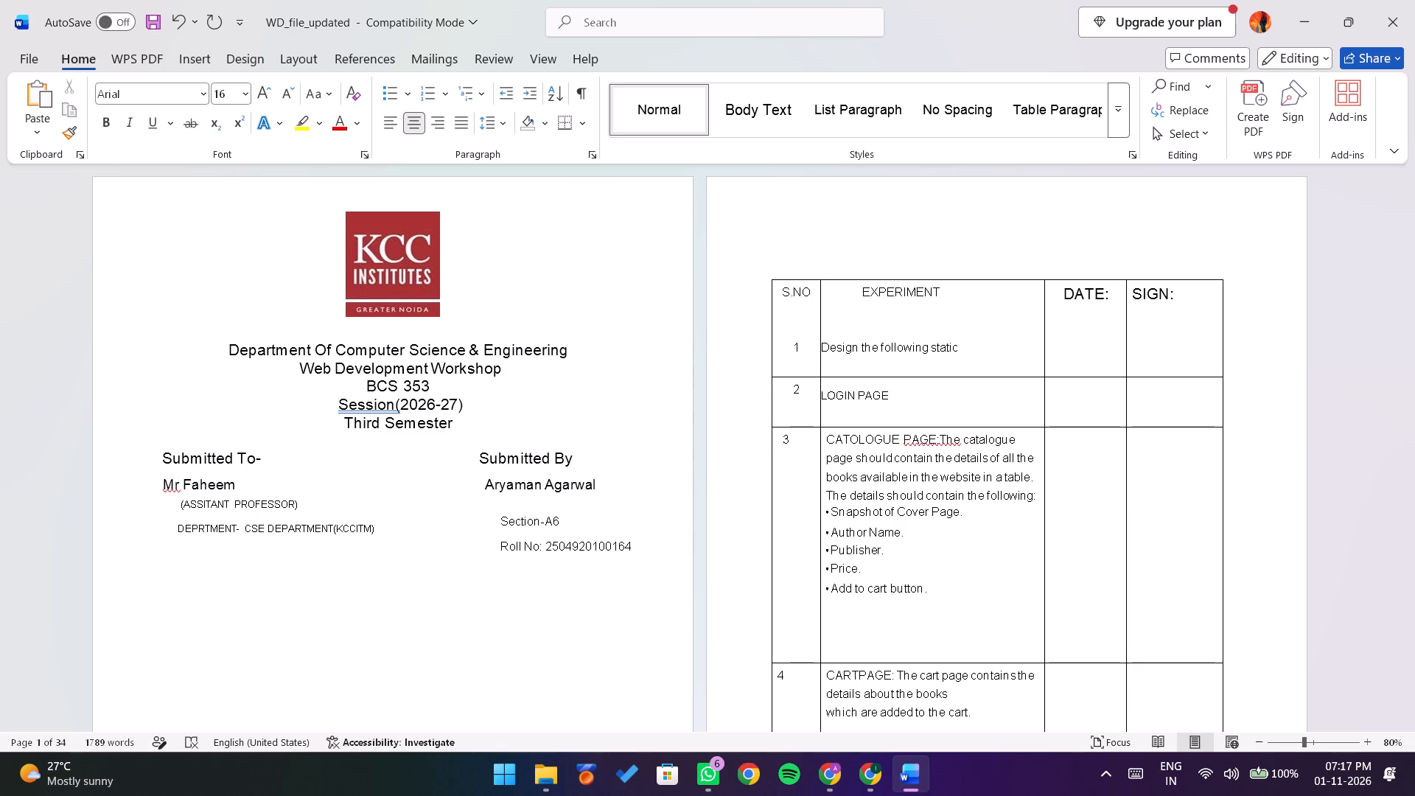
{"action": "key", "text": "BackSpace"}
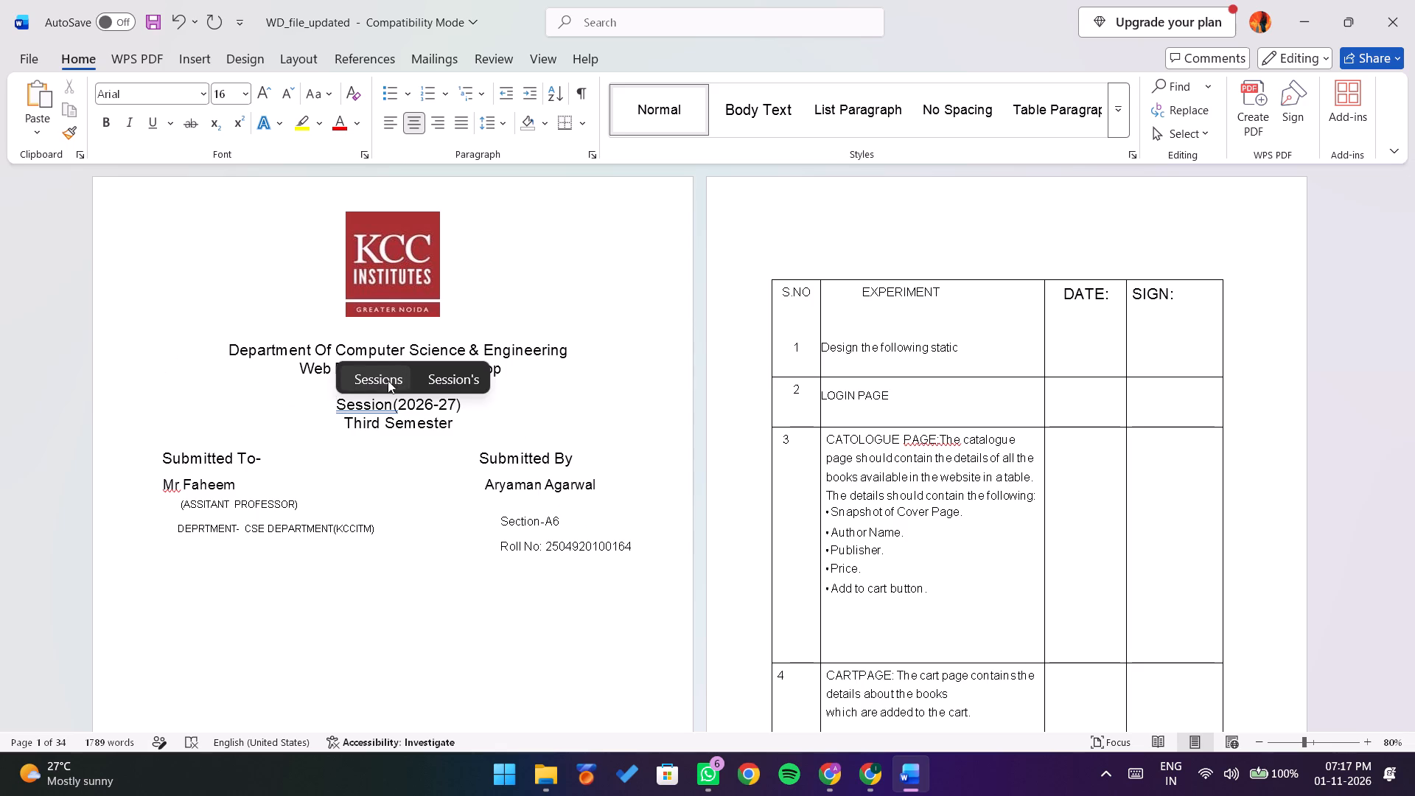
Apply the grammar suggestion "Session (" to the flagged word in the session line.
{"action": "right_click", "coordinate": [367, 401]}
{"action": "left_click", "coordinate": [392, 407]}
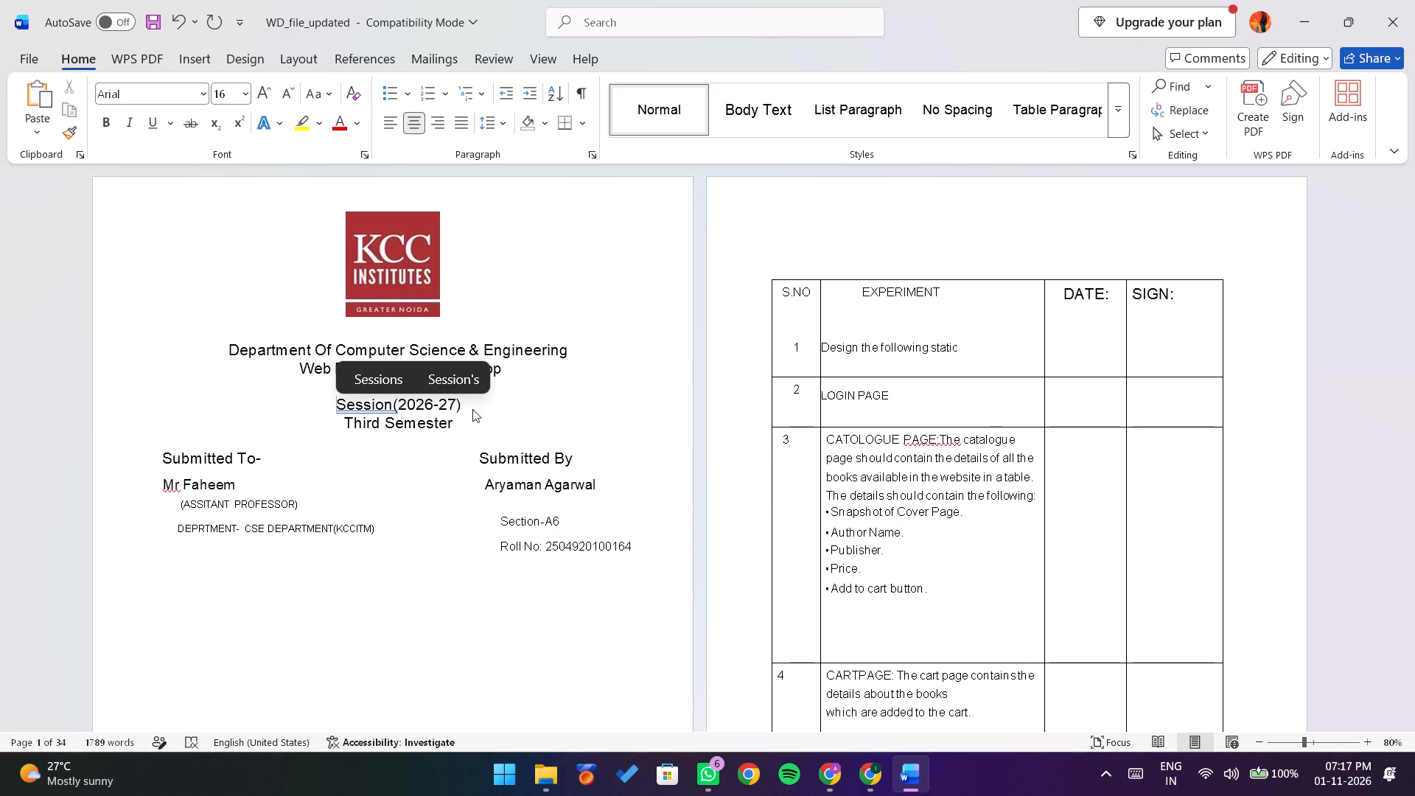
{"action": "left_click", "coordinate": [473, 409]}
{"action": "left_click", "coordinate": [382, 402]}
{"action": "left_click_drag", "start_coordinate": [707, 226], "coordinate": [719, 223]}
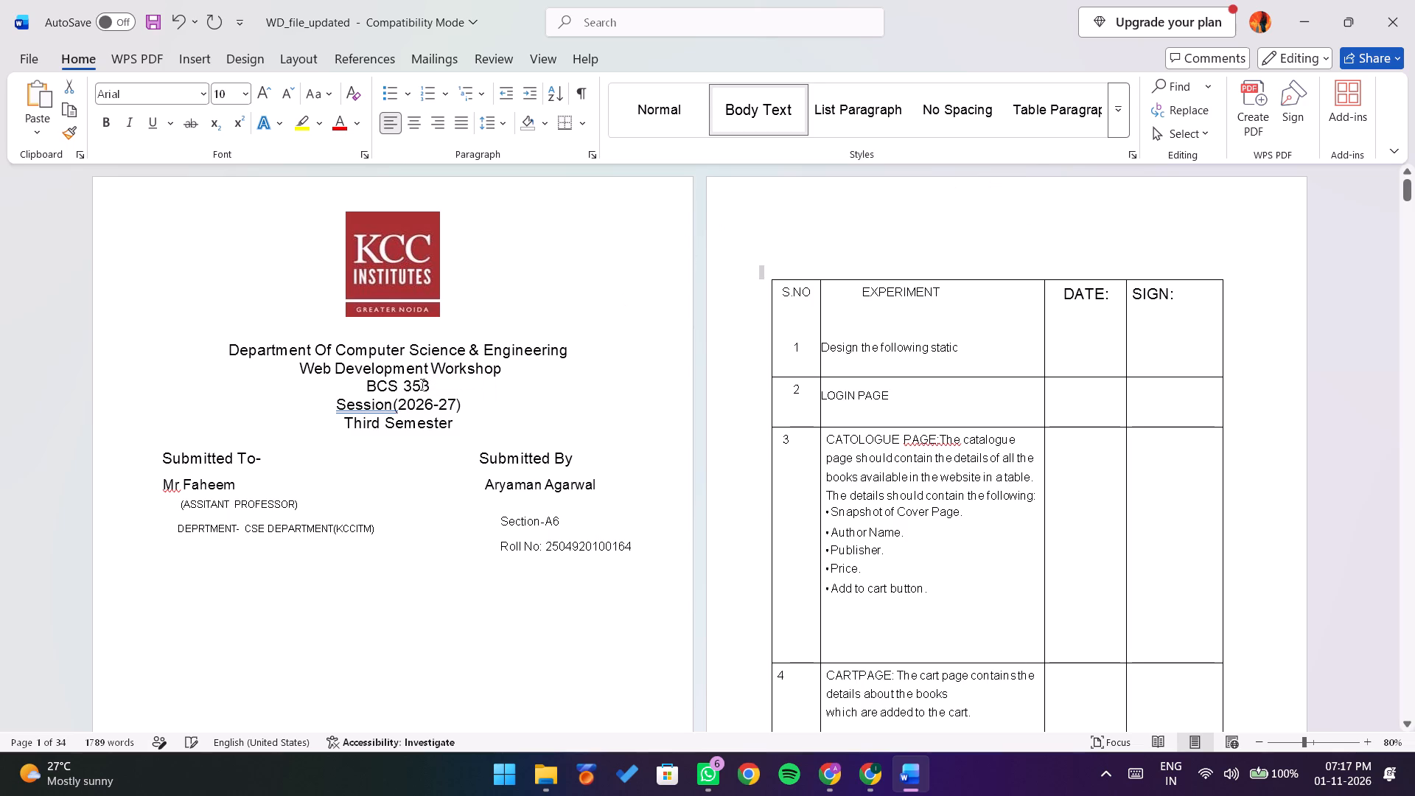
{"action": "left_click", "coordinate": [385, 399]}
{"action": "double_click", "coordinate": [392, 402]}
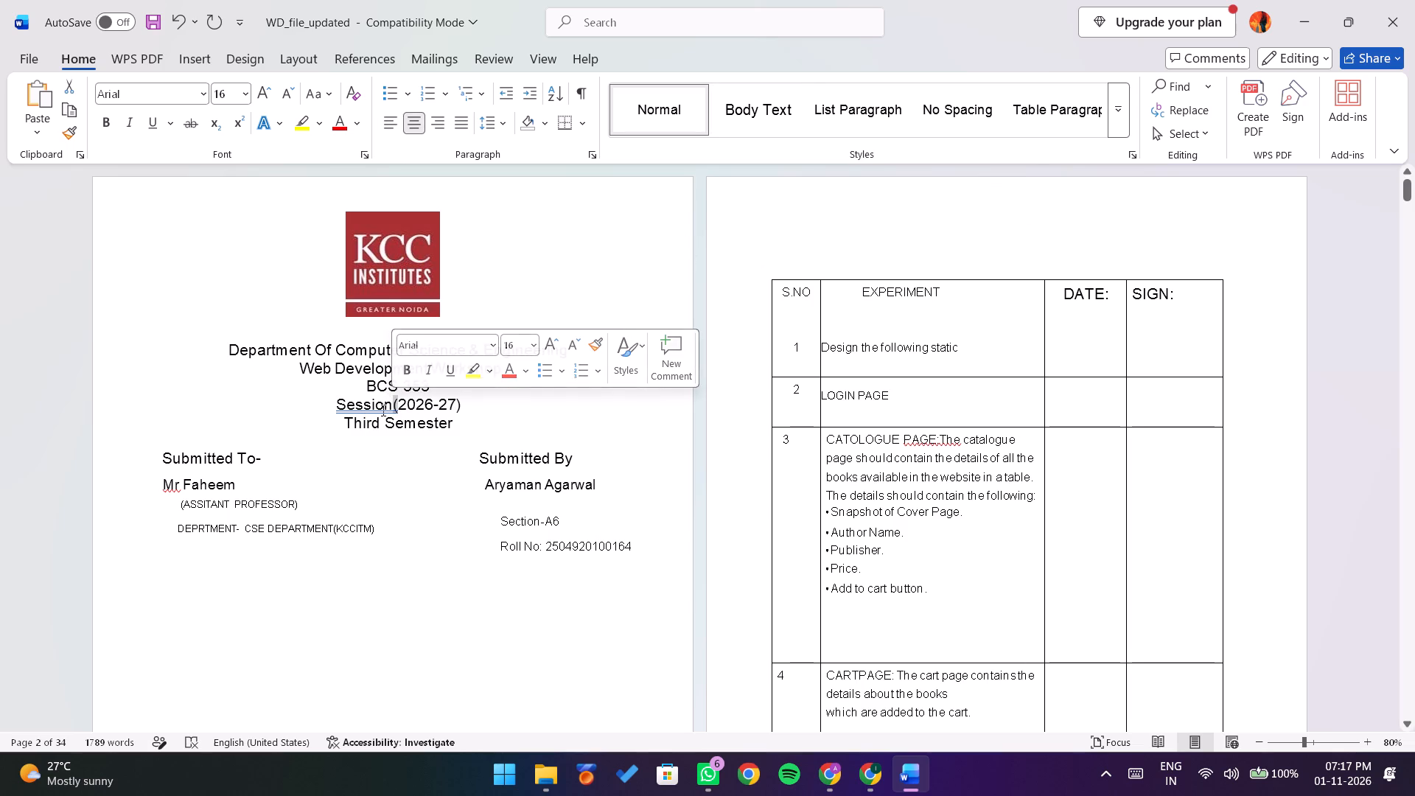
{"action": "left_click", "coordinate": [365, 415]}
{"action": "double_click", "coordinate": [360, 404]}
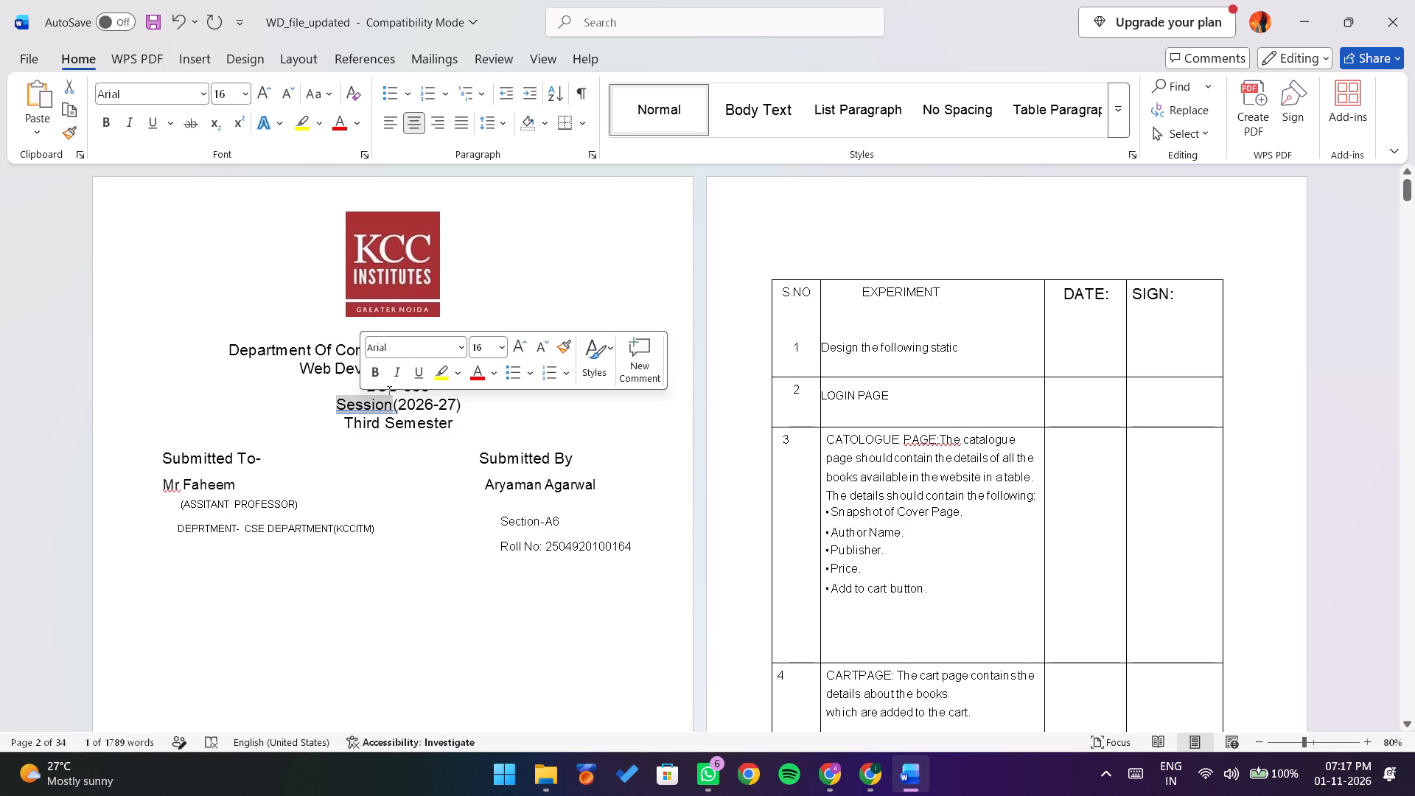
{"action": "right_click", "coordinate": [386, 404]}
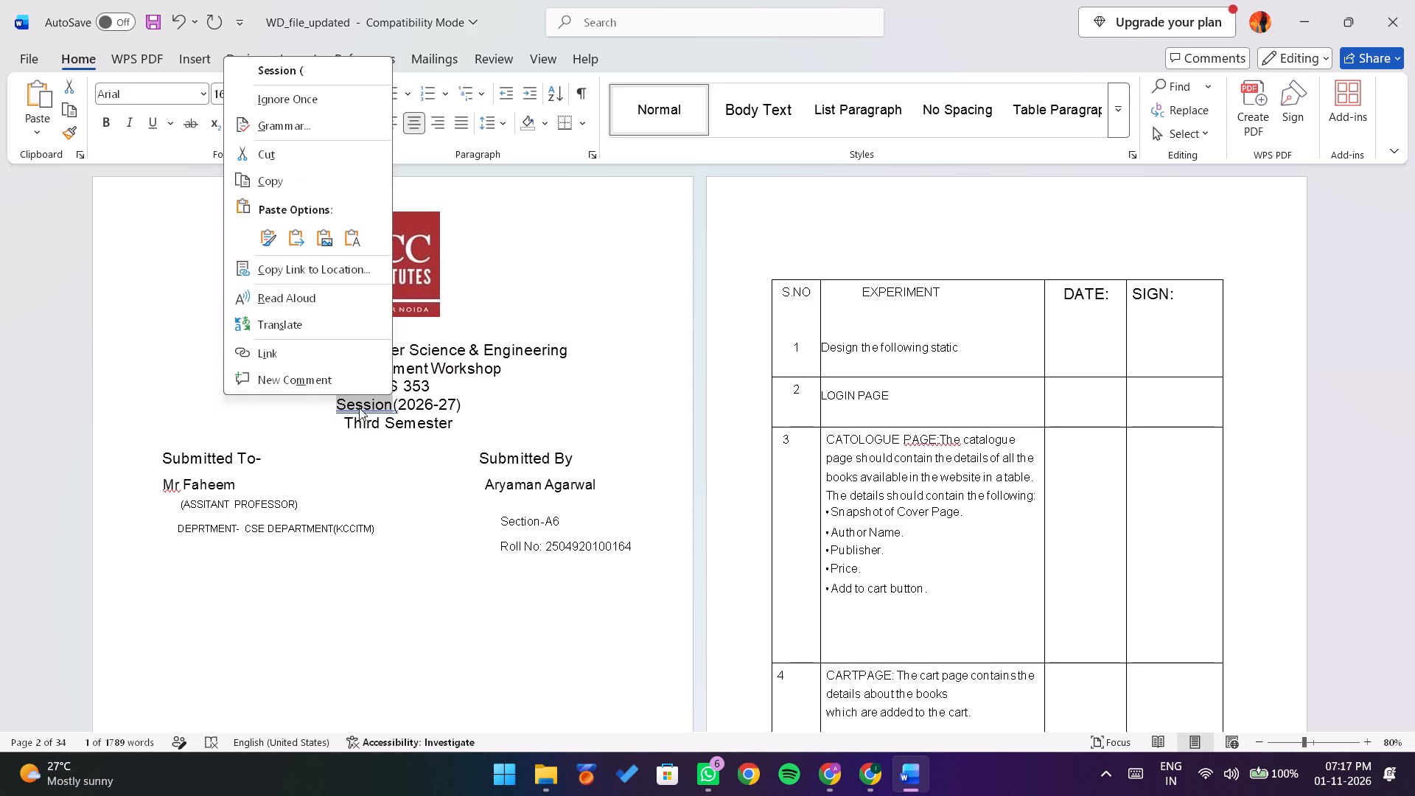
{"action": "left_click", "coordinate": [281, 71]}
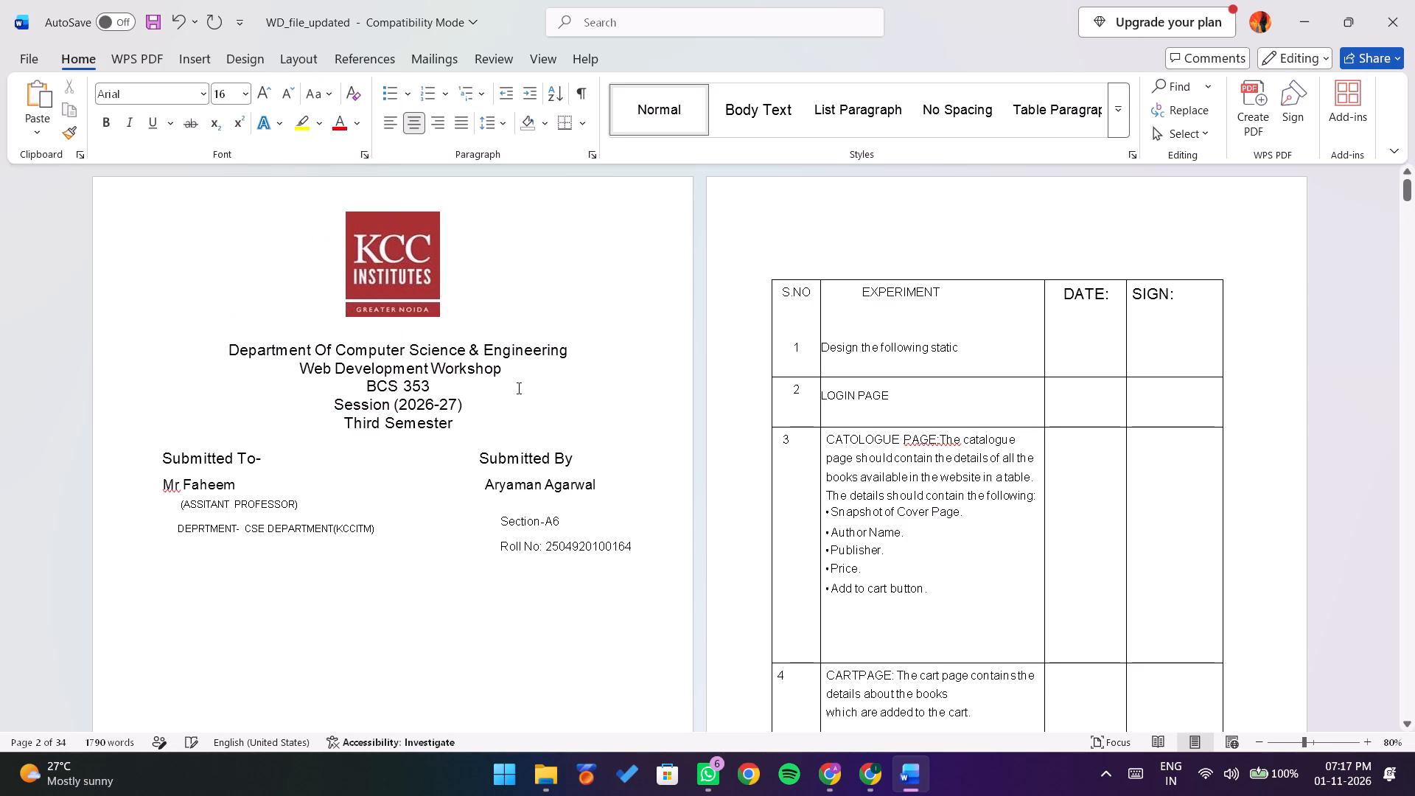
Set the line spacing to 2.0 for the lines from Department Of Computer Science & Engineering through Third Semester.
{"action": "scroll", "coordinate": [511, 413], "scroll_direction": "down", "scroll_amount": 1}
{"action": "scroll", "coordinate": [511, 413], "scroll_direction": "up", "scroll_amount": 6}
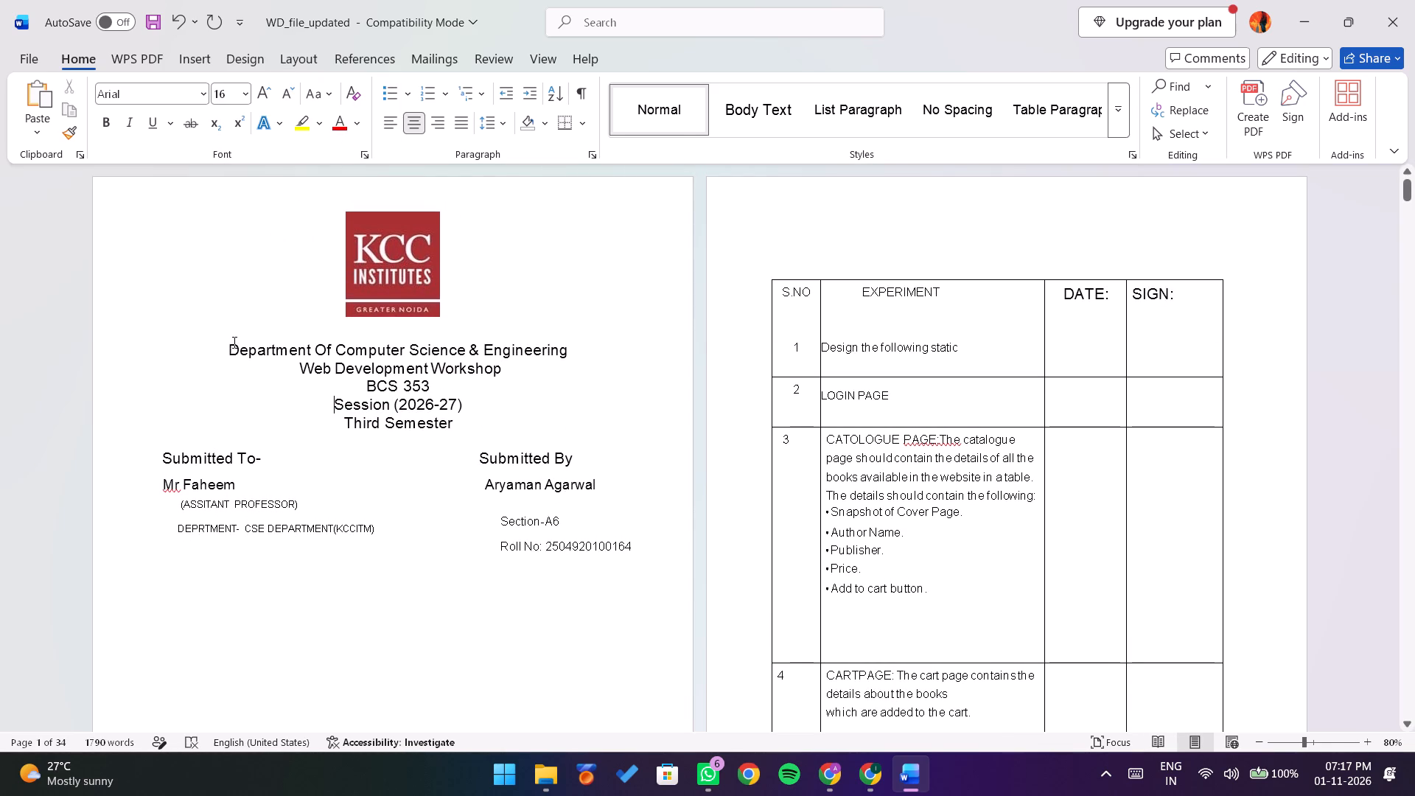
{"action": "left_click_drag", "start_coordinate": [228, 343], "coordinate": [445, 425]}
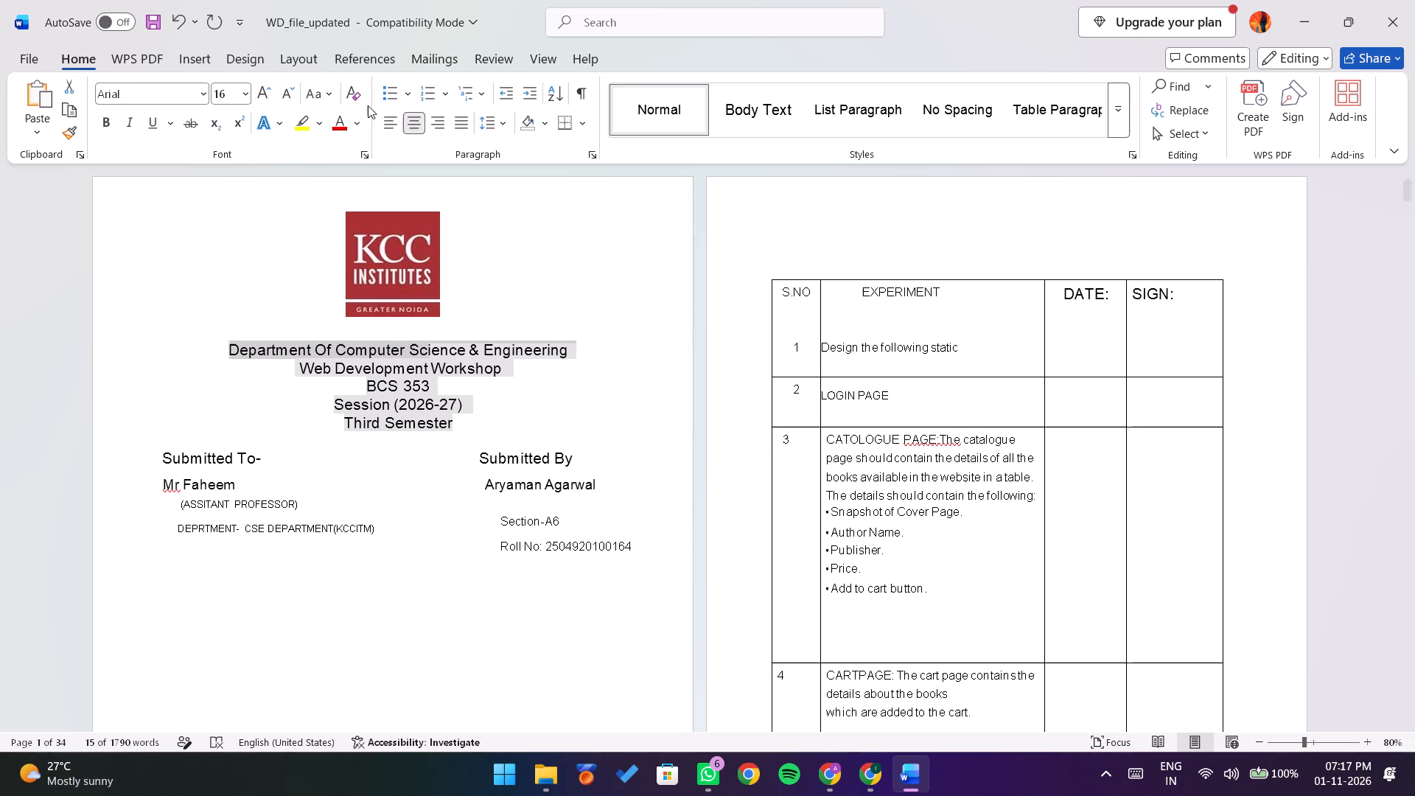
{"action": "left_click", "coordinate": [498, 116]}
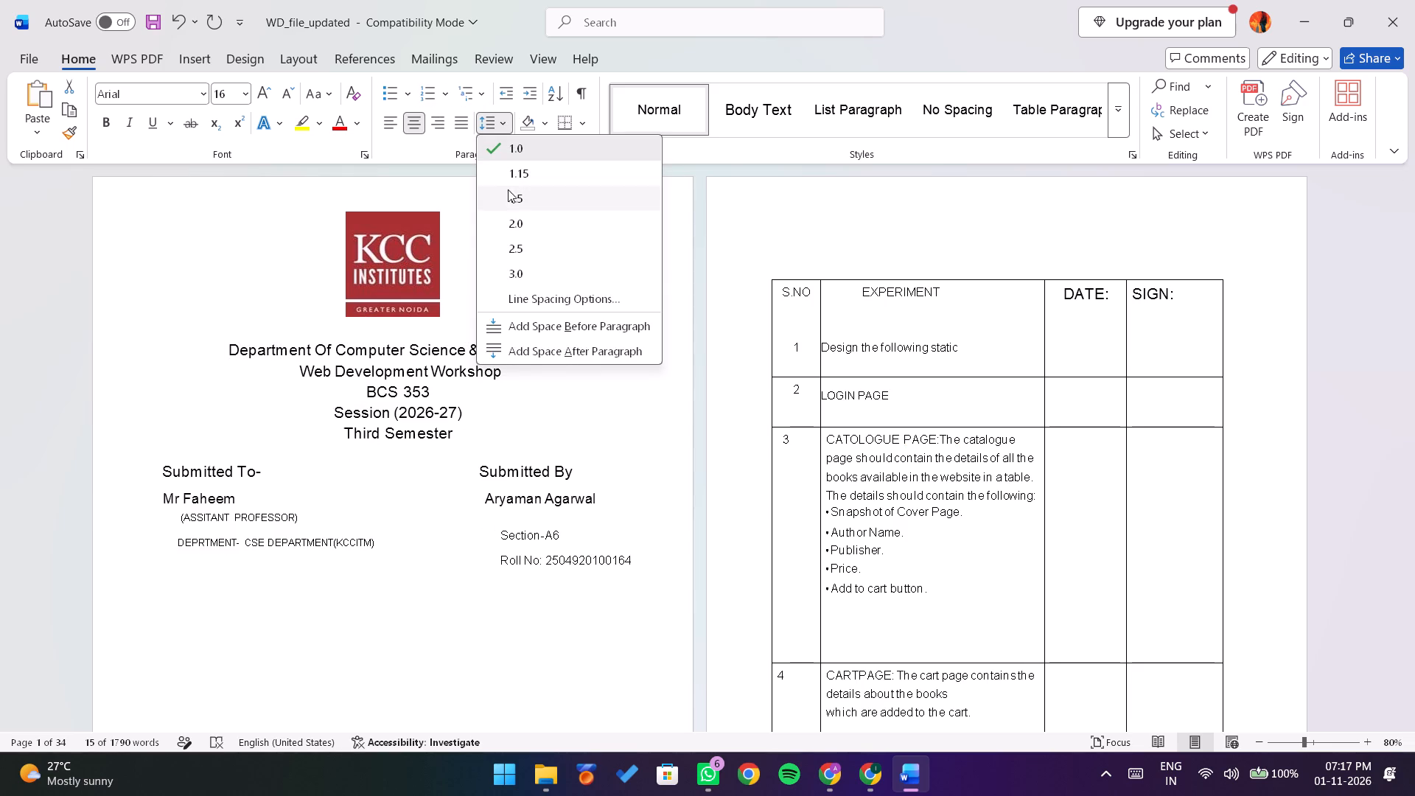
{"action": "left_click", "coordinate": [508, 226]}
{"action": "left_click", "coordinate": [249, 416]}
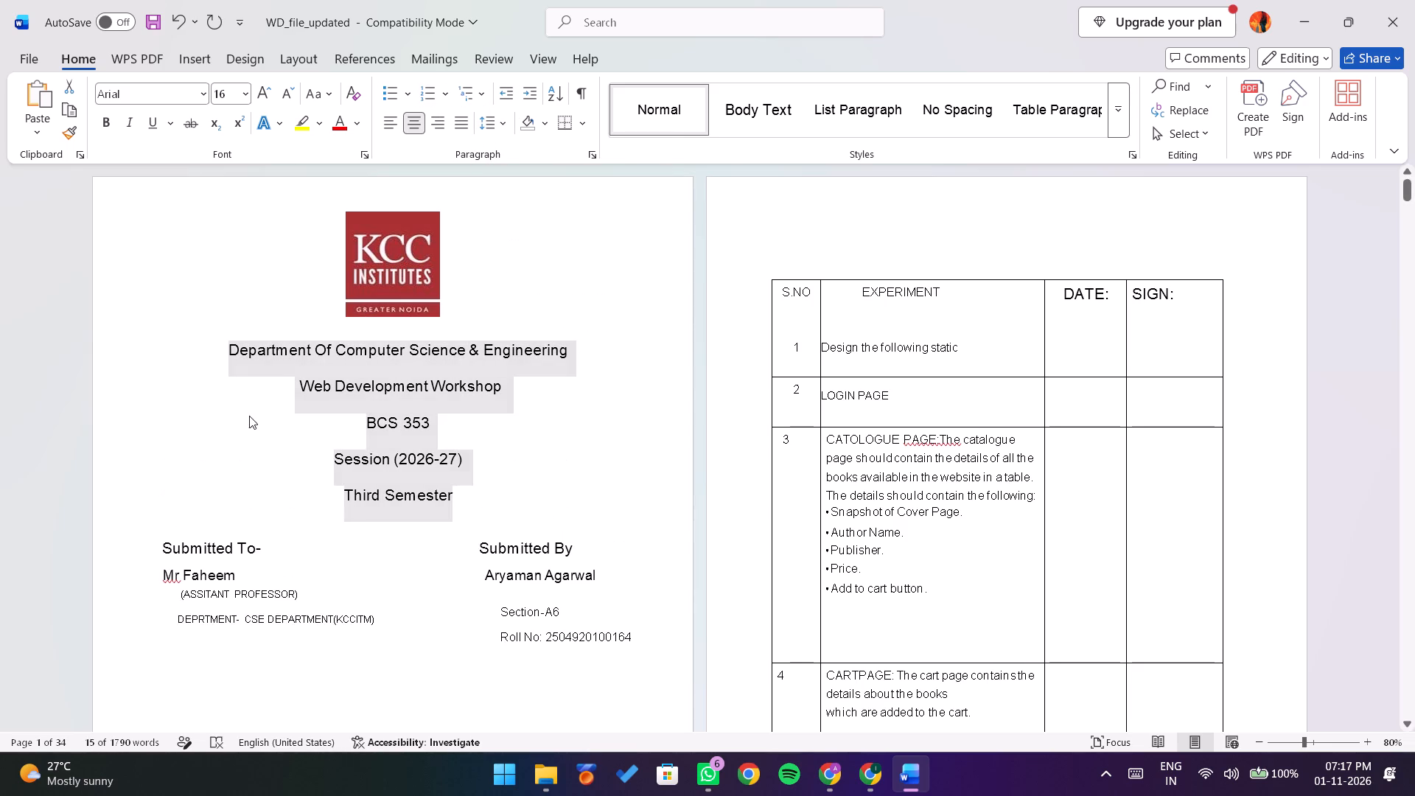
Add a solid 2 ¼ pt box page border around the cover page, applied to this section.
{"action": "scroll", "coordinate": [357, 445], "scroll_direction": "down", "scroll_amount": 3}
{"action": "scroll", "coordinate": [357, 445], "scroll_direction": "up", "scroll_amount": 5}
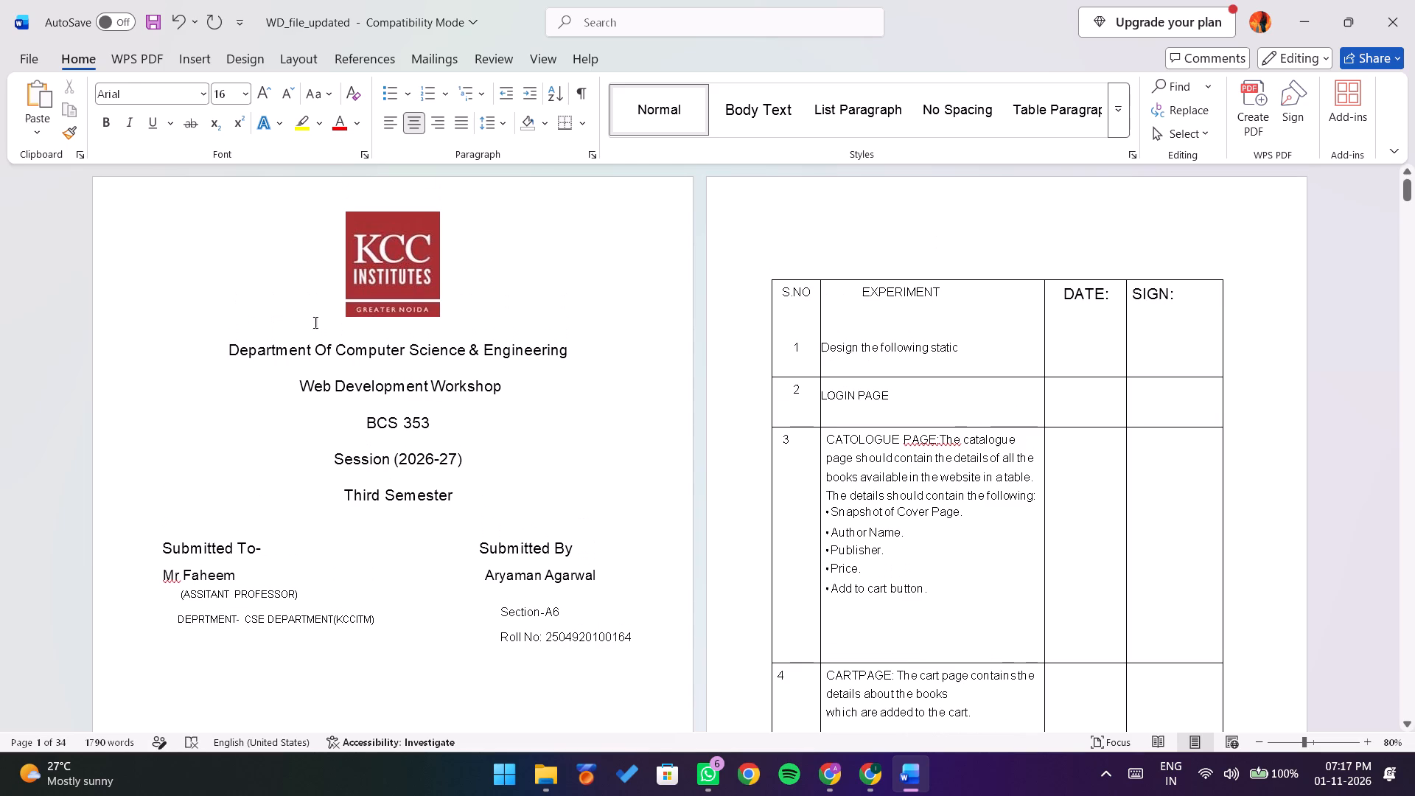
{"action": "left_click", "coordinate": [225, 304]}
{"action": "left_click", "coordinate": [284, 63]}
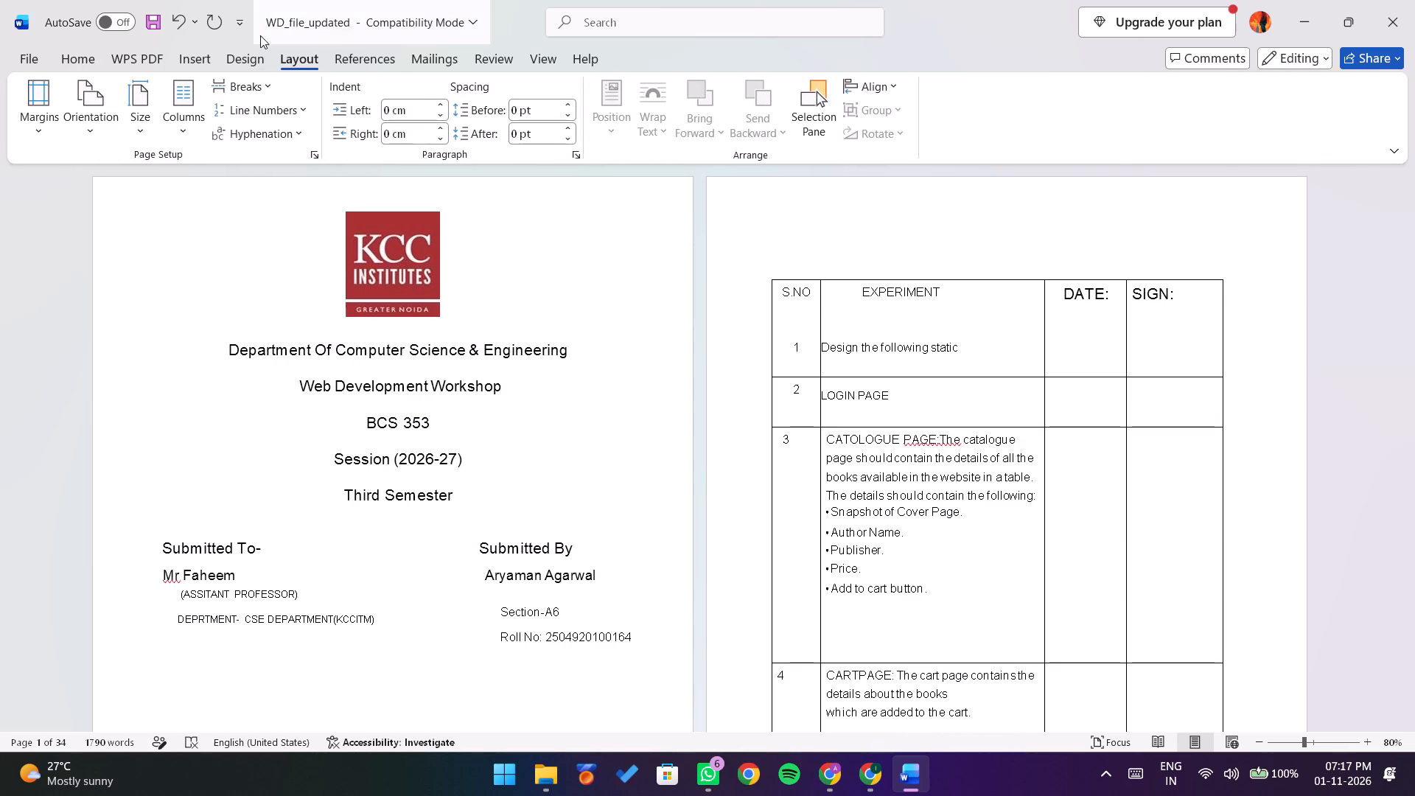
{"action": "left_click", "coordinate": [242, 50]}
{"action": "left_click", "coordinate": [1302, 107]}
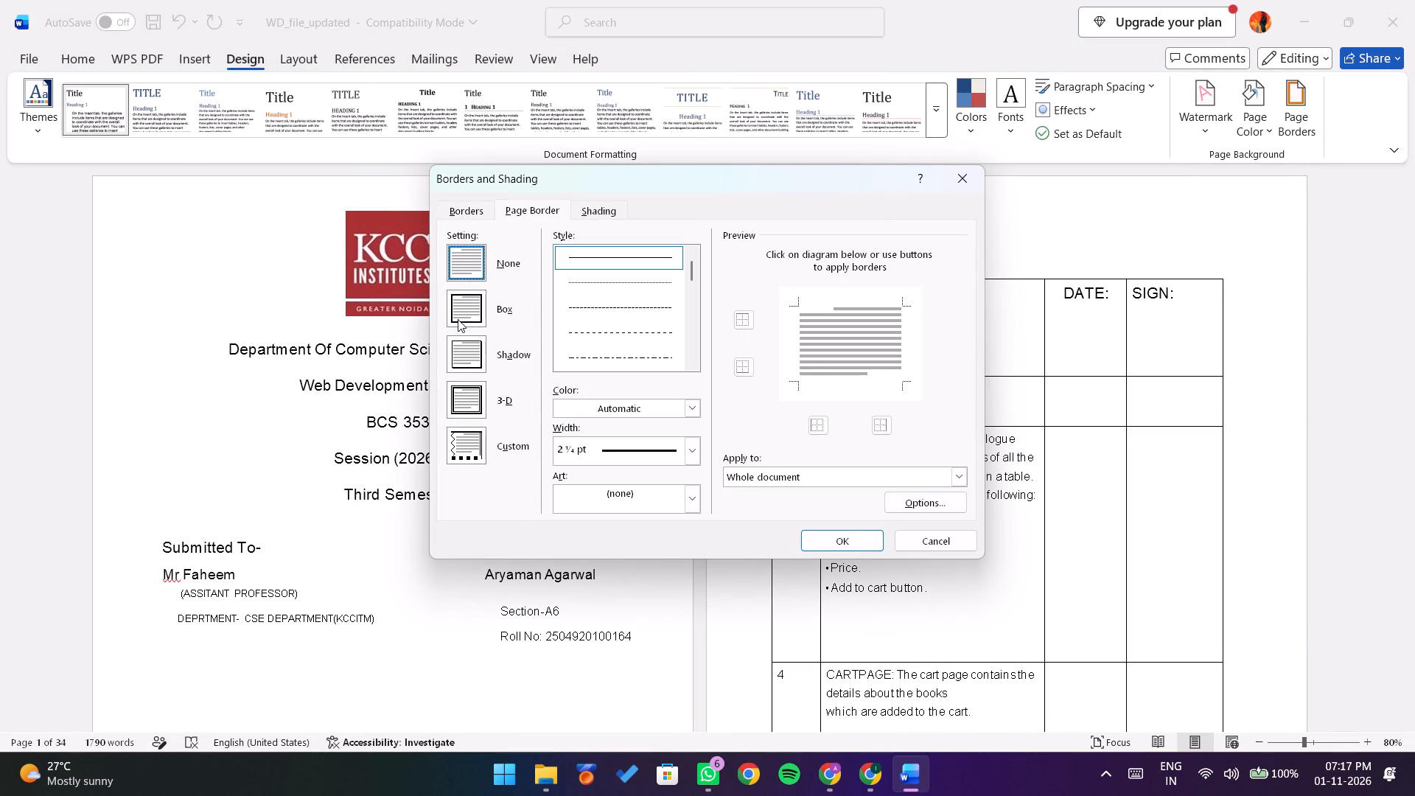
{"action": "left_click", "coordinate": [465, 301]}
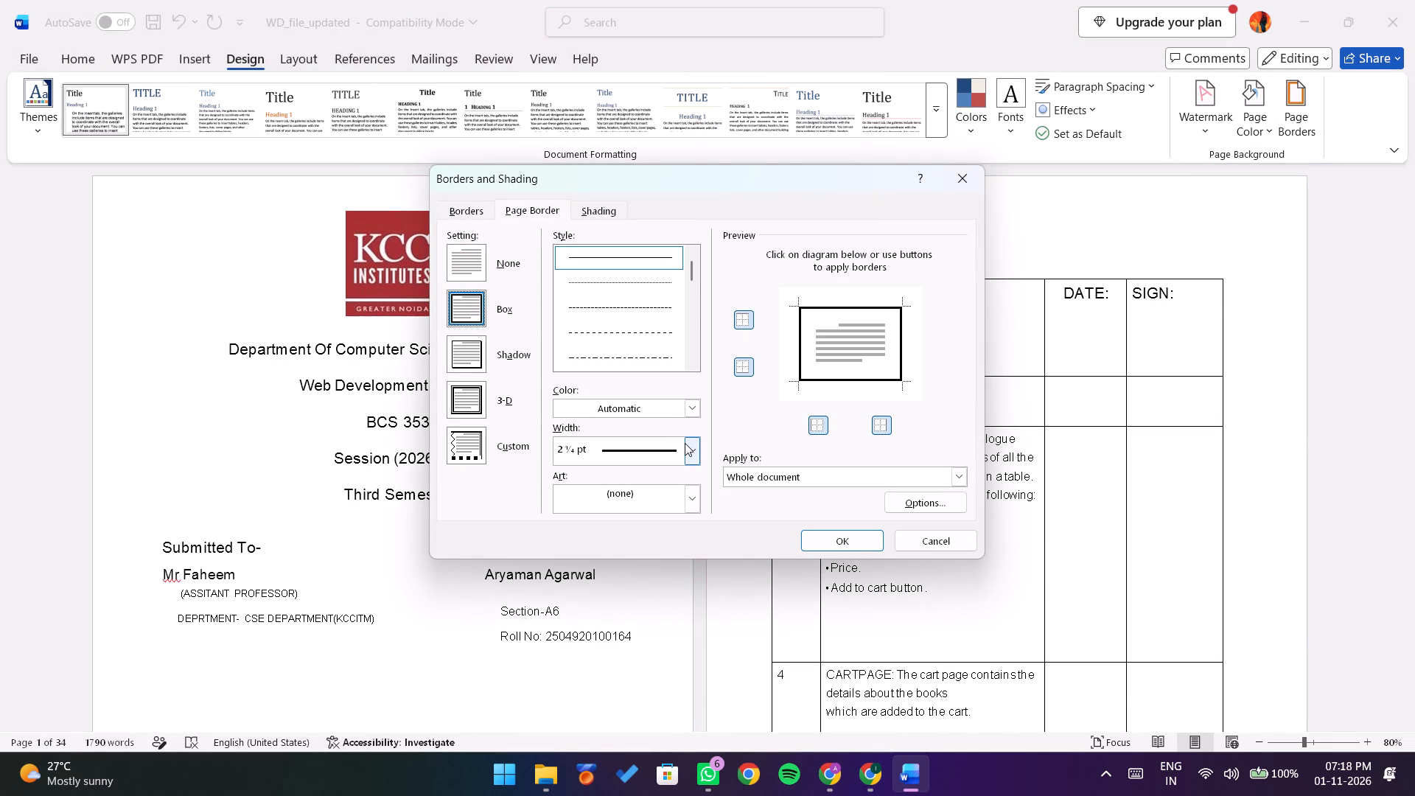
{"action": "left_click", "coordinate": [688, 445]}
{"action": "left_click", "coordinate": [610, 601]}
{"action": "left_click", "coordinate": [867, 478]}
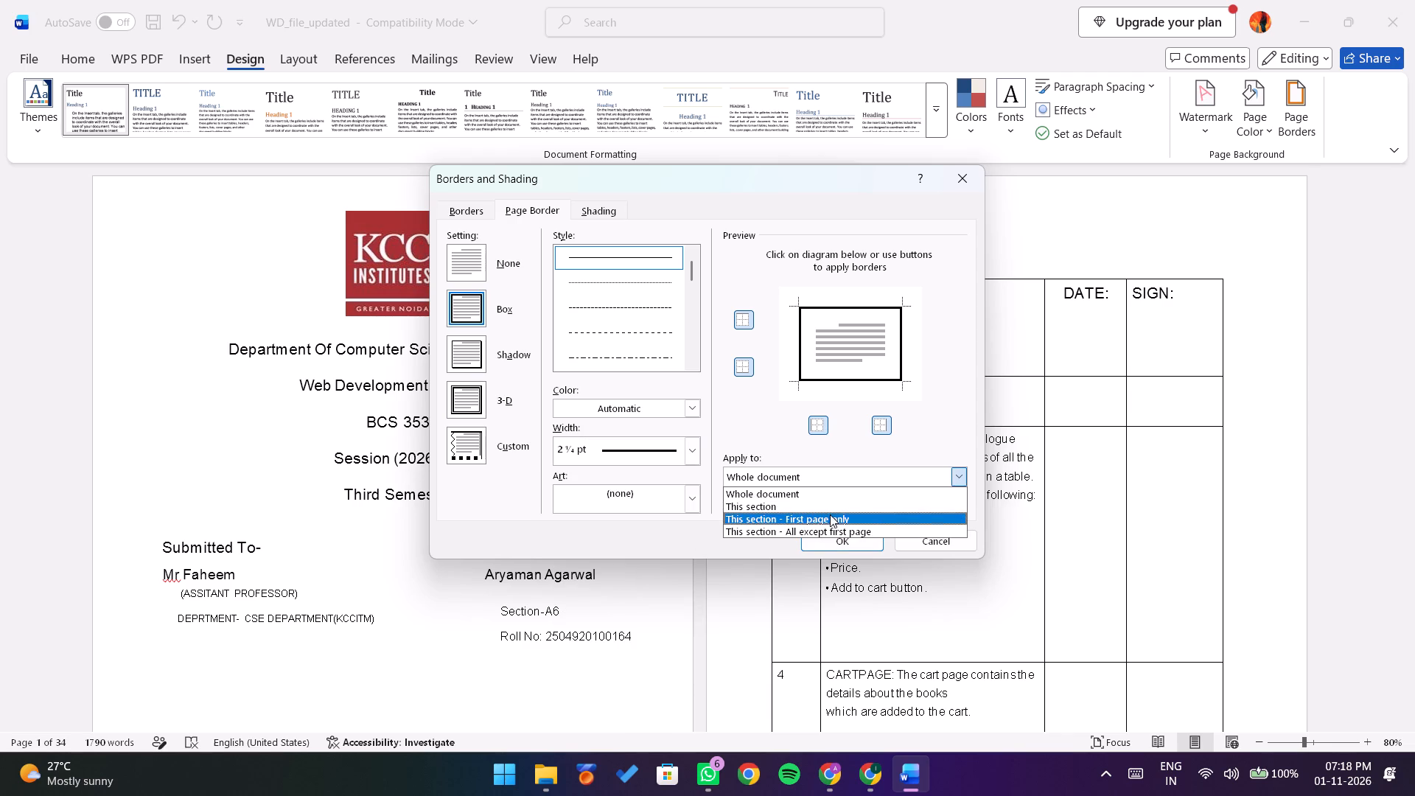
{"action": "left_click", "coordinate": [819, 506]}
{"action": "left_click", "coordinate": [817, 538]}
{"action": "scroll", "coordinate": [770, 554], "scroll_direction": "down", "scroll_amount": 4}
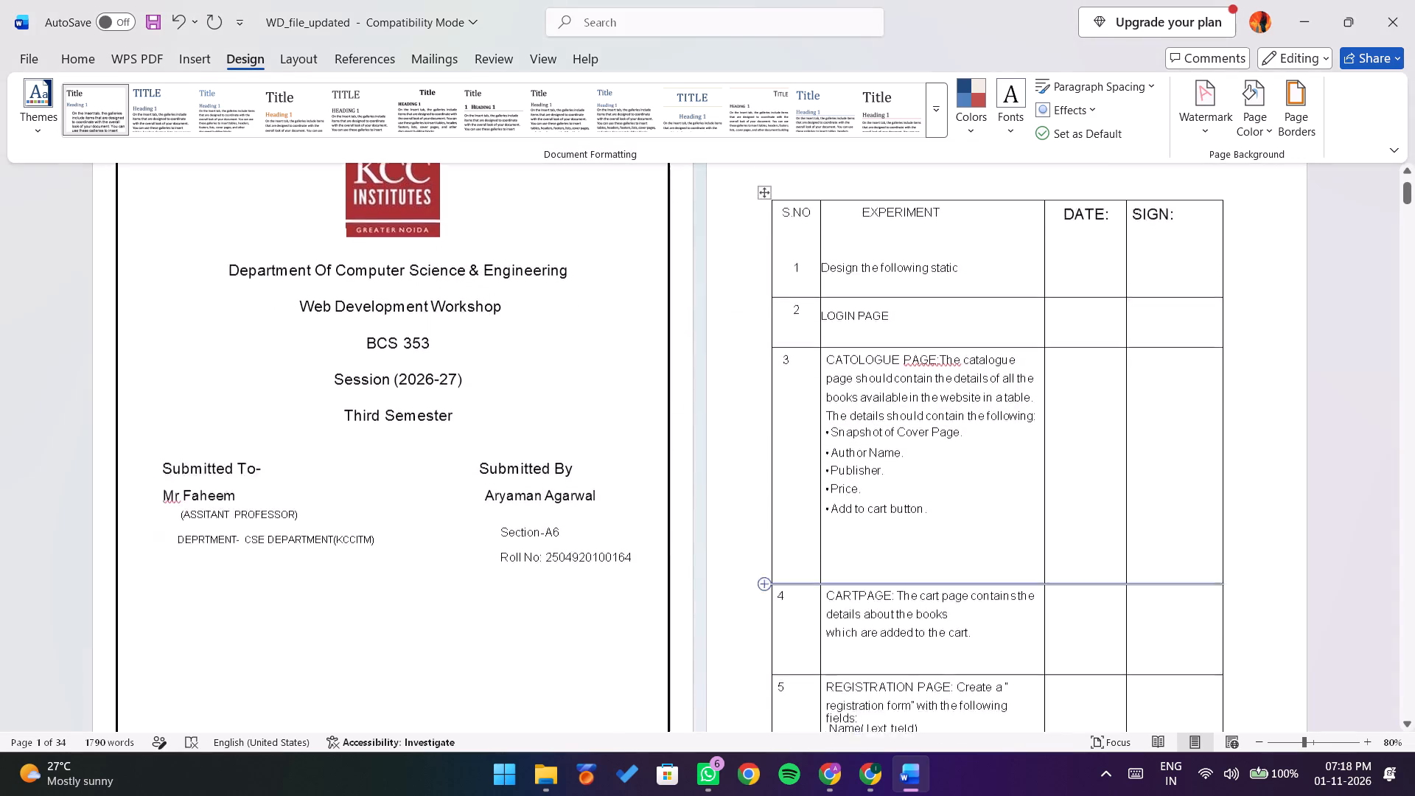
{"action": "scroll", "coordinate": [769, 554], "scroll_direction": "down", "scroll_amount": 20}
{"action": "scroll", "coordinate": [643, 679], "scroll_direction": "up", "scroll_amount": 11}
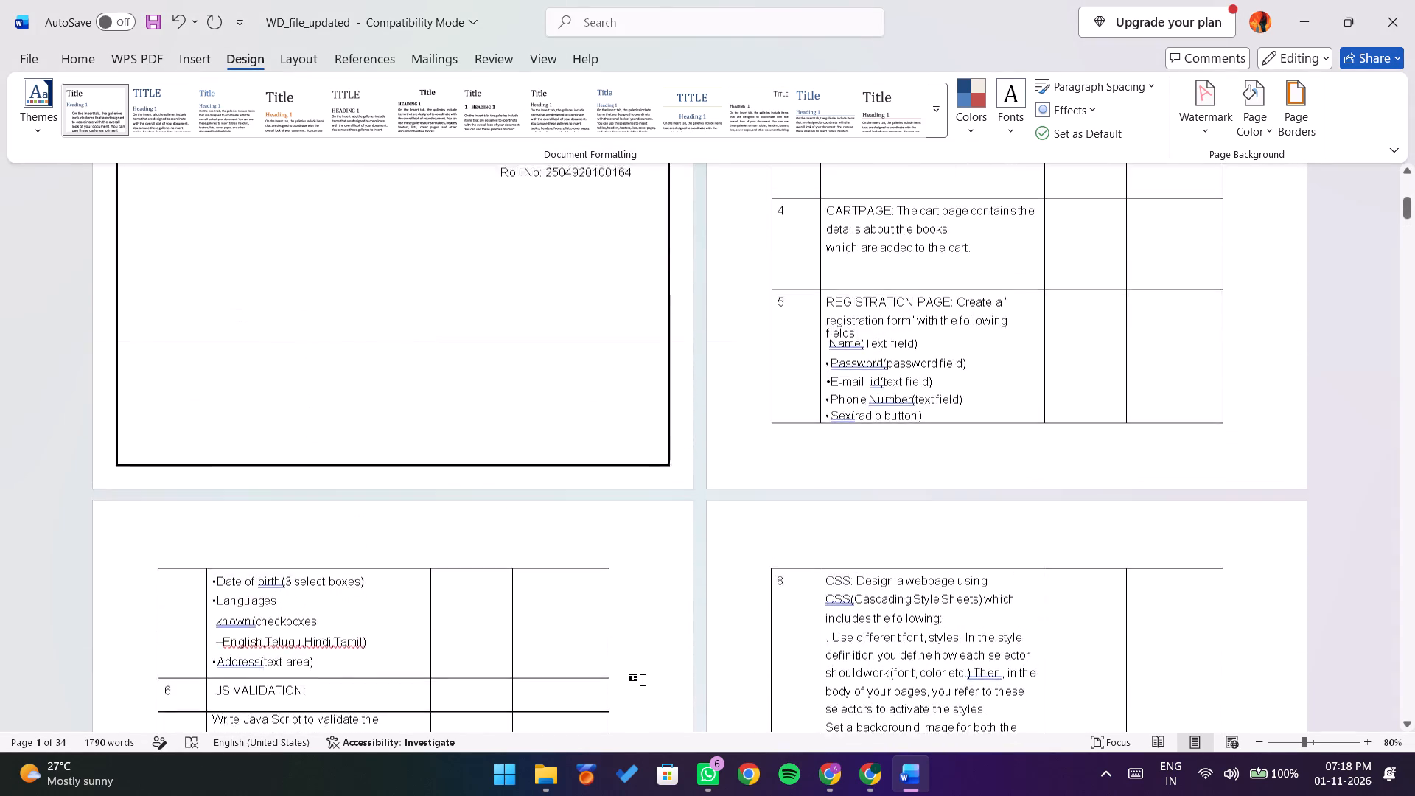
{"action": "scroll", "coordinate": [643, 680], "scroll_direction": "up", "scroll_amount": 13}
{"action": "scroll", "coordinate": [541, 581], "scroll_direction": "up", "scroll_amount": 1}
{"action": "scroll", "coordinate": [519, 562], "scroll_direction": "down", "scroll_amount": 1}
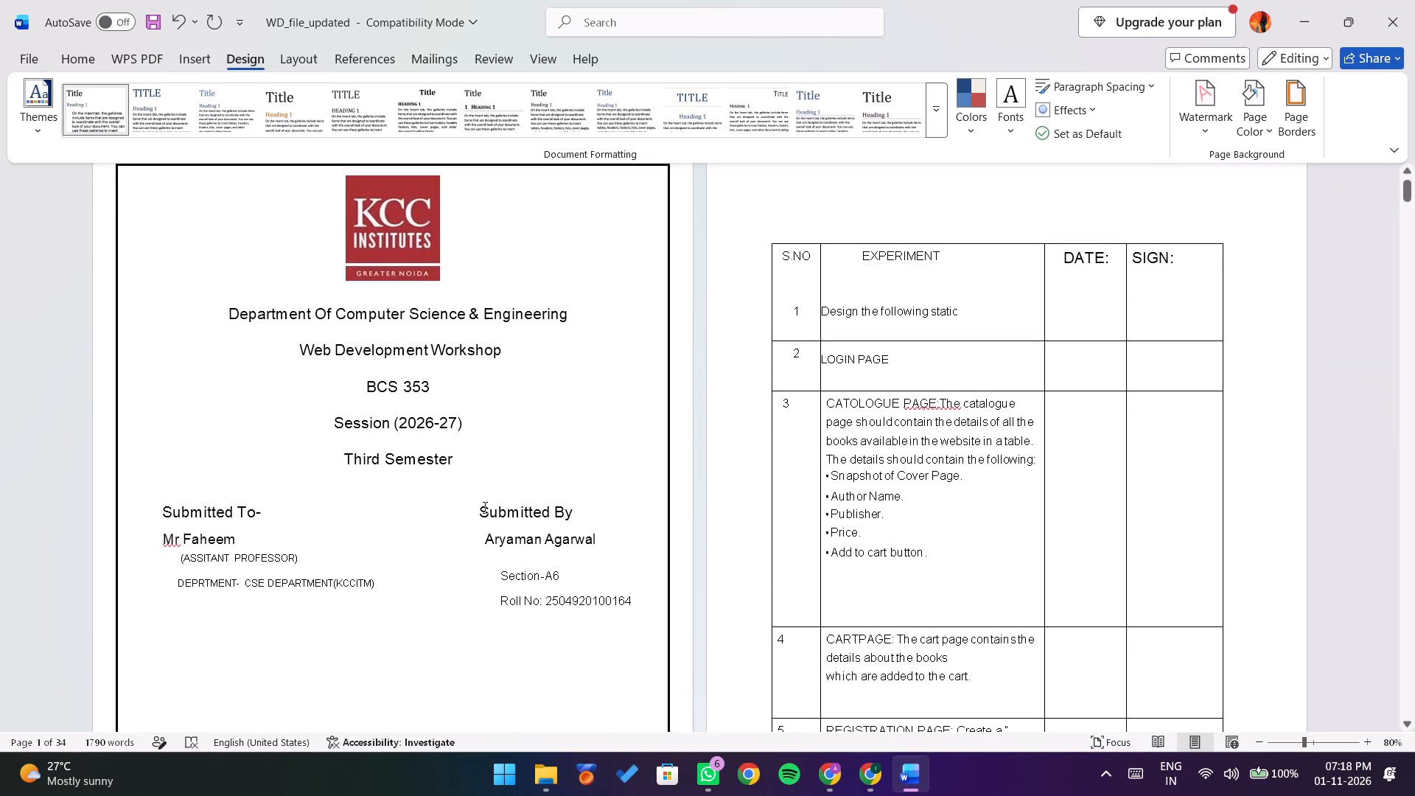
Insert five blank lines above the KCC Institutes logo to shift the cover-page content down from the top border.
{"action": "left_click", "coordinate": [482, 505]}
{"action": "left_click_drag", "start_coordinate": [230, 310], "coordinate": [238, 313]}
{"action": "left_click", "coordinate": [403, 200]}
{"action": "left_click_drag", "start_coordinate": [408, 225], "coordinate": [413, 242]}
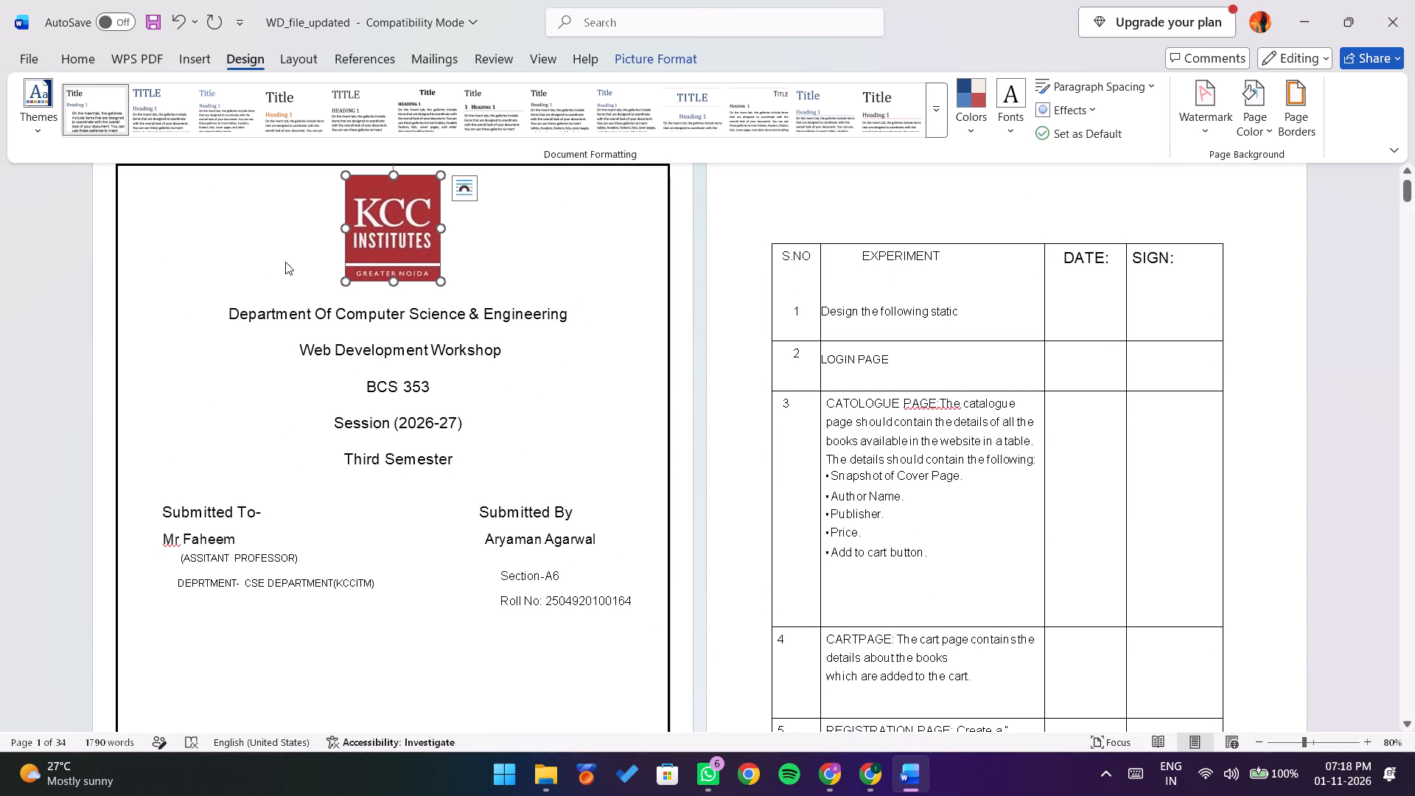
{"action": "scroll", "coordinate": [276, 265], "scroll_direction": "up", "scroll_amount": 2}
{"action": "left_click", "coordinate": [332, 229]}
{"action": "left_click", "coordinate": [332, 220]}
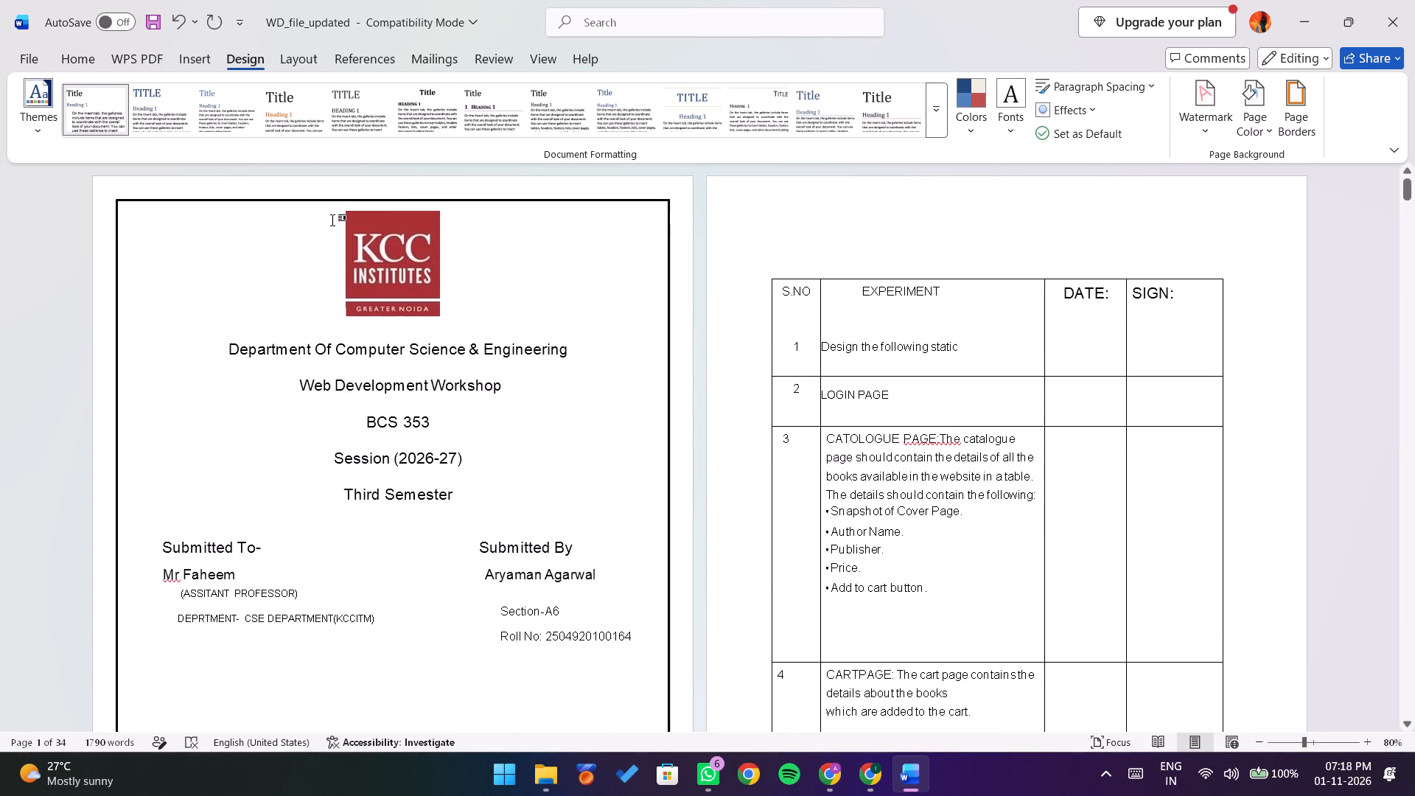
{"action": "left_click", "coordinate": [336, 220]}
{"action": "left_click", "coordinate": [343, 227]}
{"action": "key", "text": "Return"}
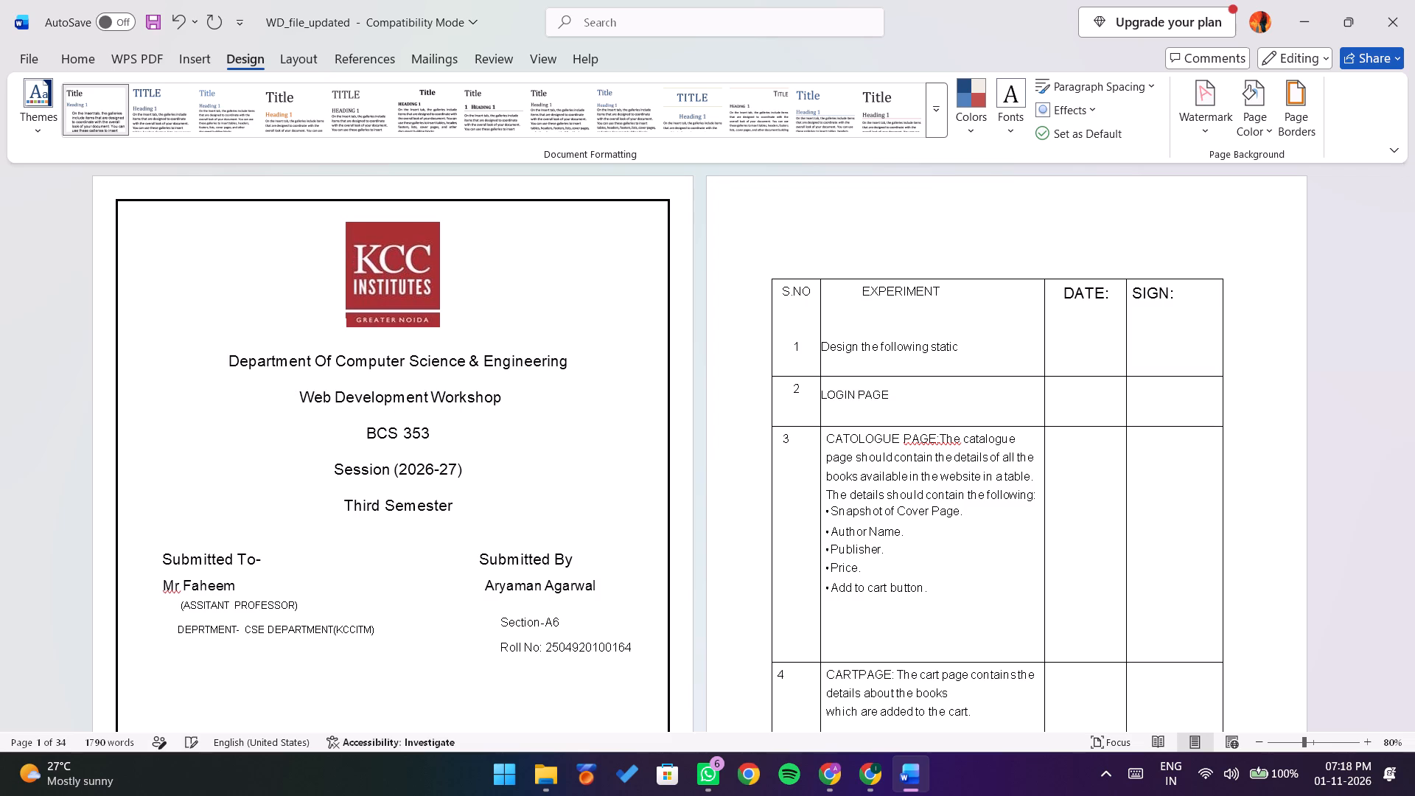
{"action": "key", "text": "Return"}
{"action": "key", "text": "Return"}
{"action": "key", "text": "Return"}
{"action": "key", "text": "Return"}
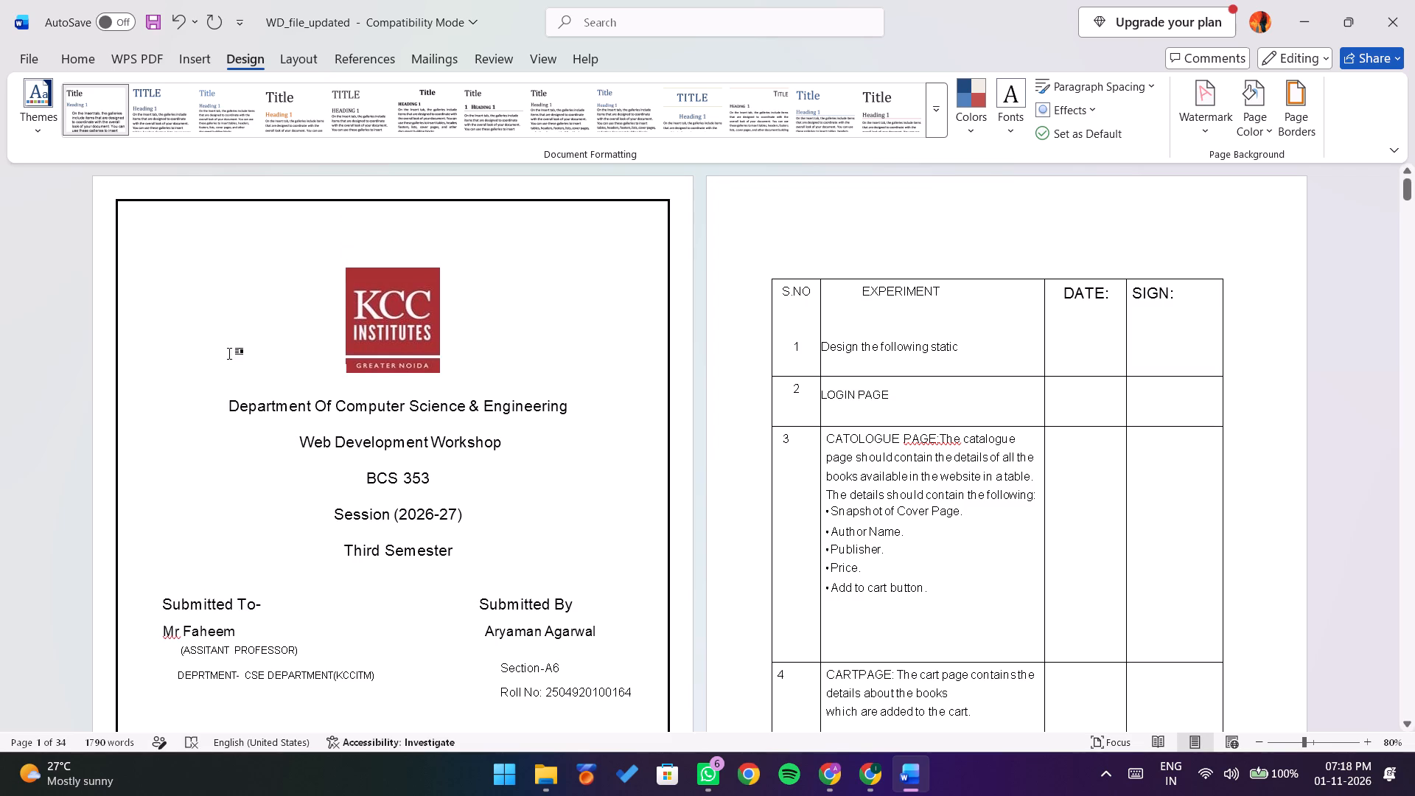
Set the font size of the Department Of Computer Science & Engineering heading to 20.
{"action": "left_click_drag", "start_coordinate": [226, 412], "coordinate": [541, 406]}
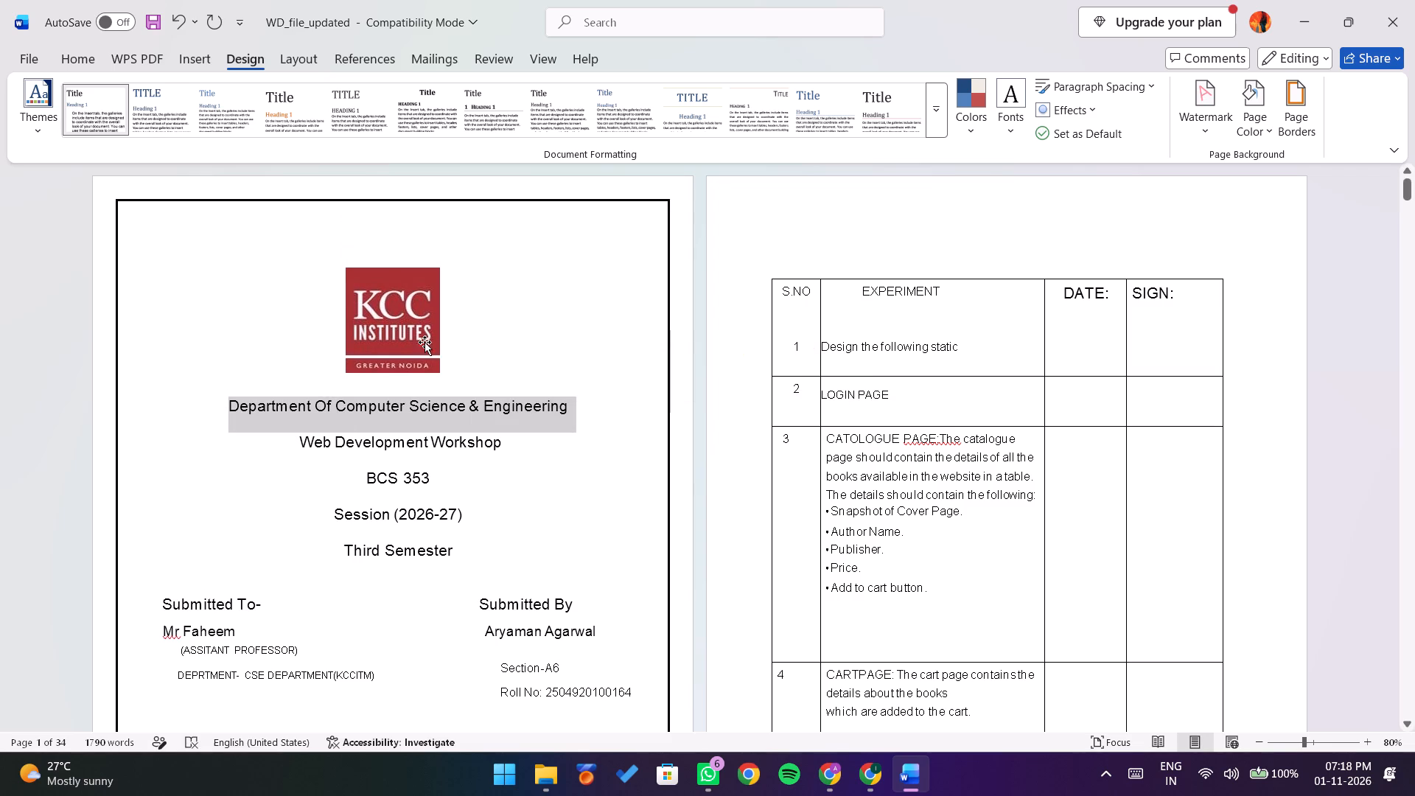
{"action": "left_click", "coordinate": [53, 57]}
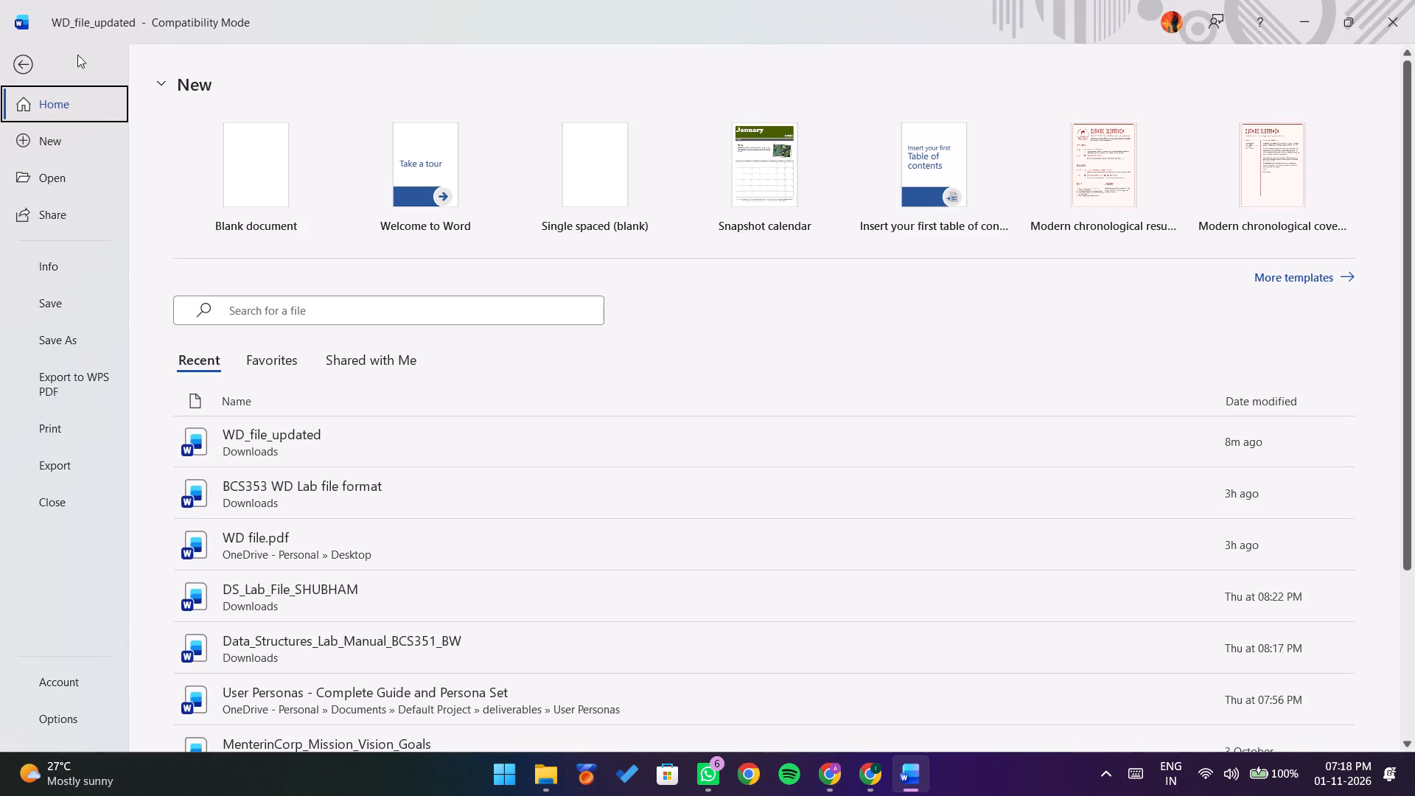
{"action": "left_click", "coordinate": [31, 60]}
{"action": "left_click", "coordinate": [78, 49]}
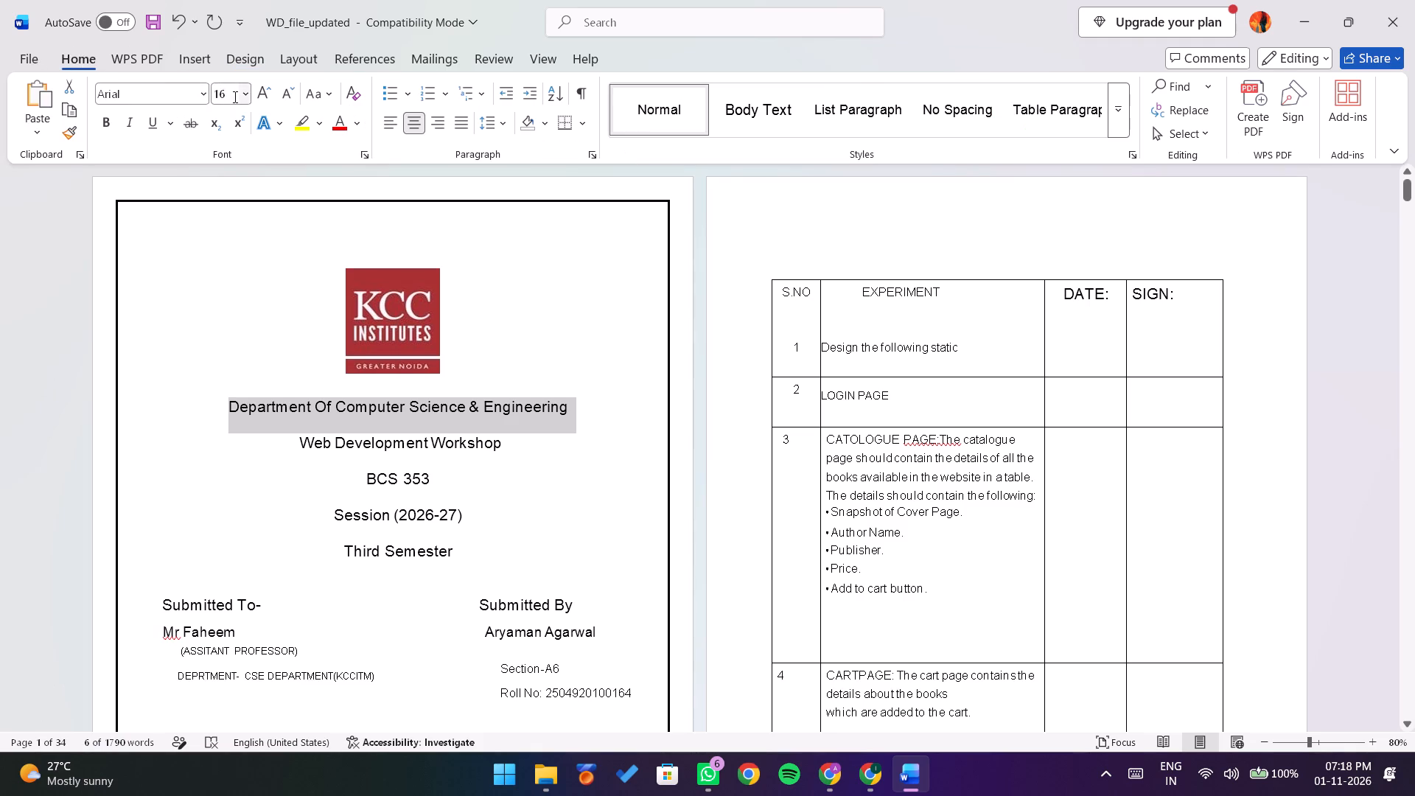
{"action": "left_click", "coordinate": [246, 94]}
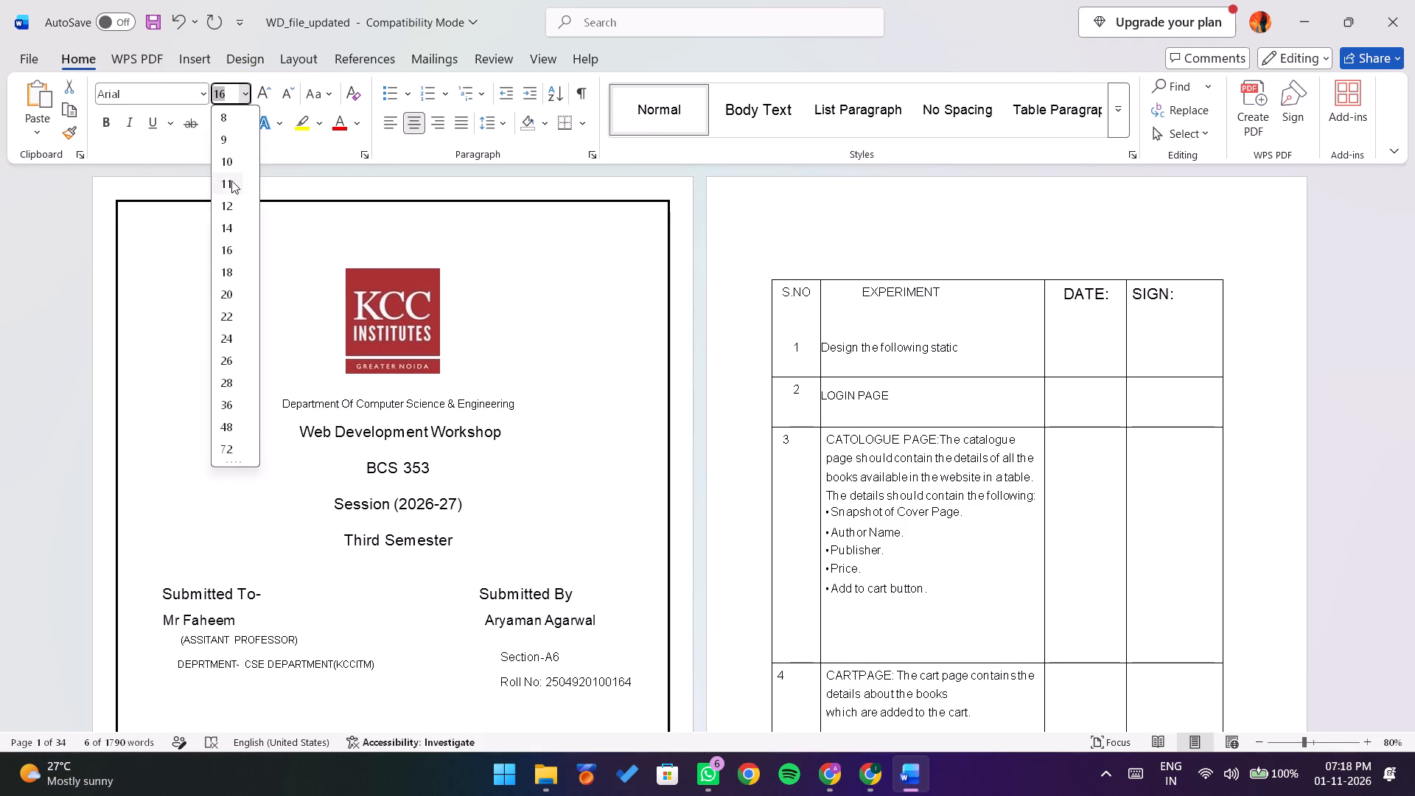
{"action": "left_click", "coordinate": [221, 296]}
{"action": "left_click", "coordinate": [299, 495]}
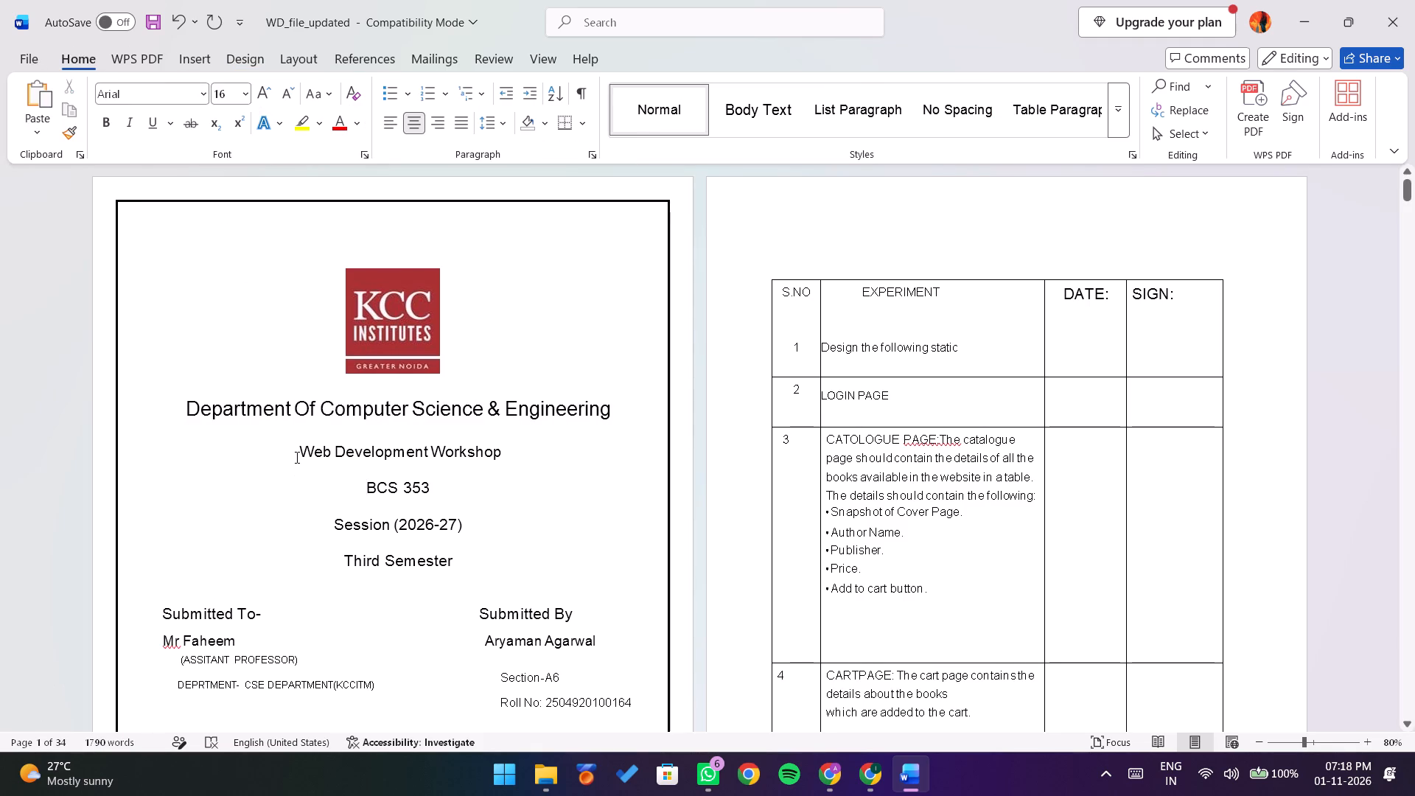
Set the font size of the Web Development Workshop heading to 20.
{"action": "left_click_drag", "start_coordinate": [296, 453], "coordinate": [472, 456]}
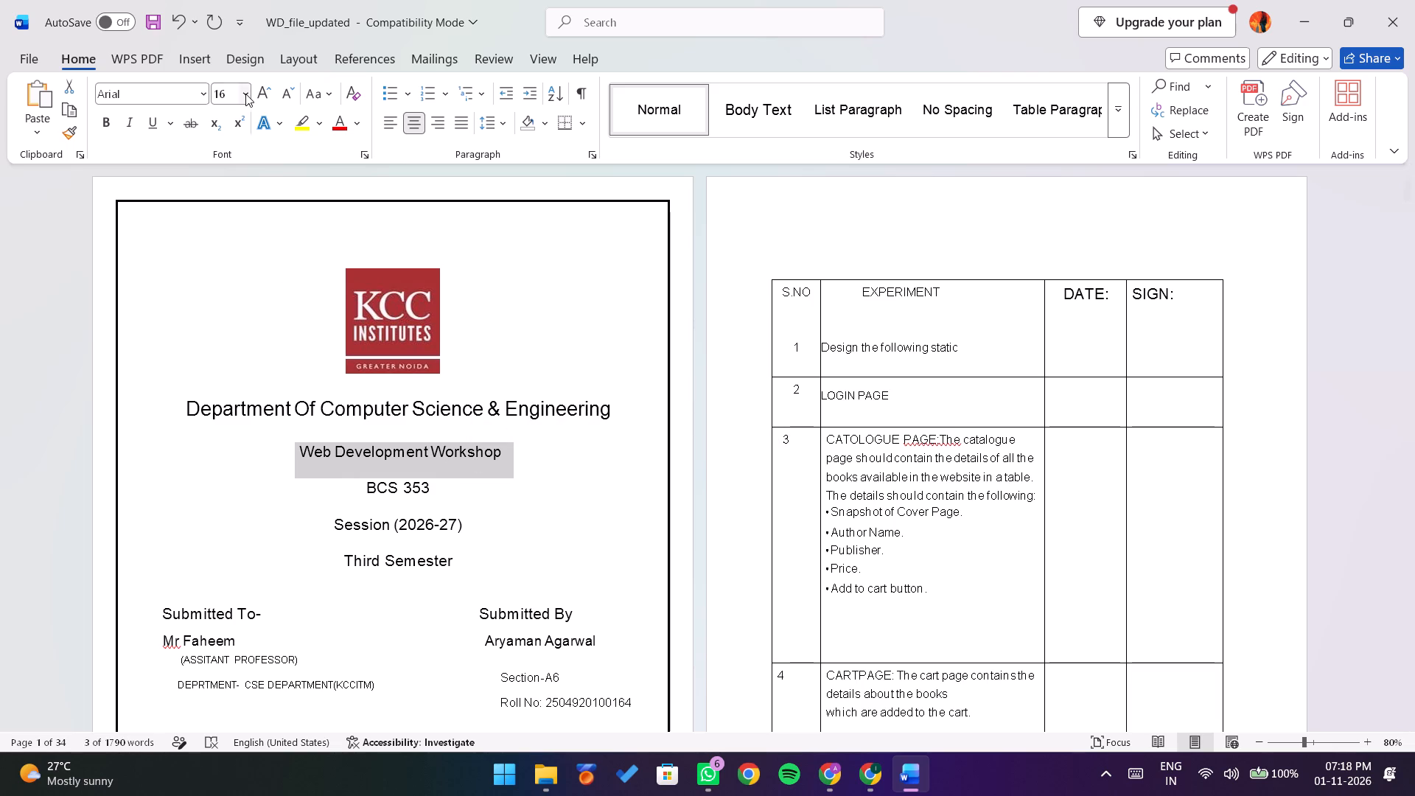
{"action": "left_click", "coordinate": [245, 94]}
{"action": "left_click", "coordinate": [226, 296]}
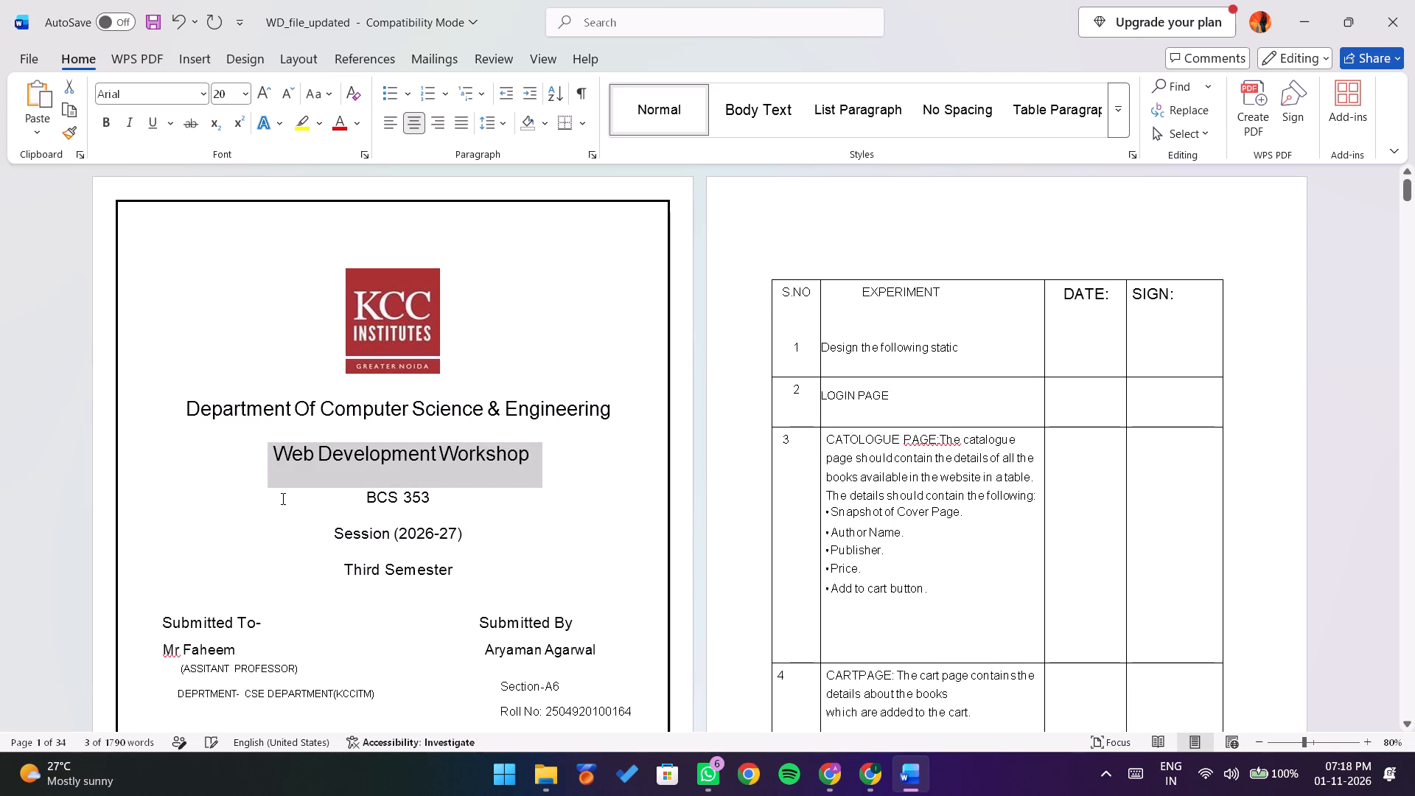
{"action": "left_click", "coordinate": [283, 504]}
{"action": "left_click_drag", "start_coordinate": [271, 455], "coordinate": [296, 456]}
{"action": "left_click", "coordinate": [282, 511]}
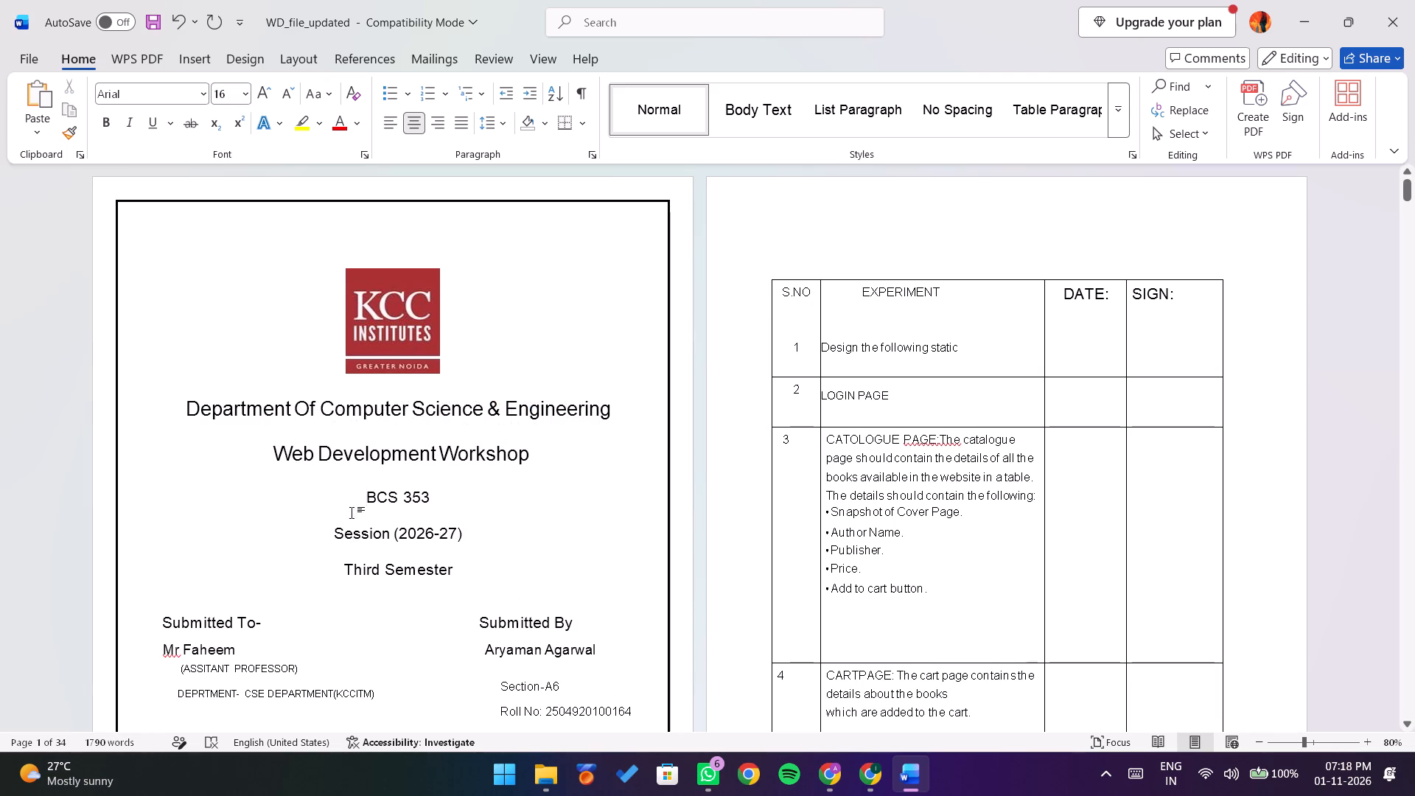
Make the BCS 353, Session (2026-27) and Third Semester lines bold.
{"action": "left_click_drag", "start_coordinate": [360, 499], "coordinate": [455, 568]}
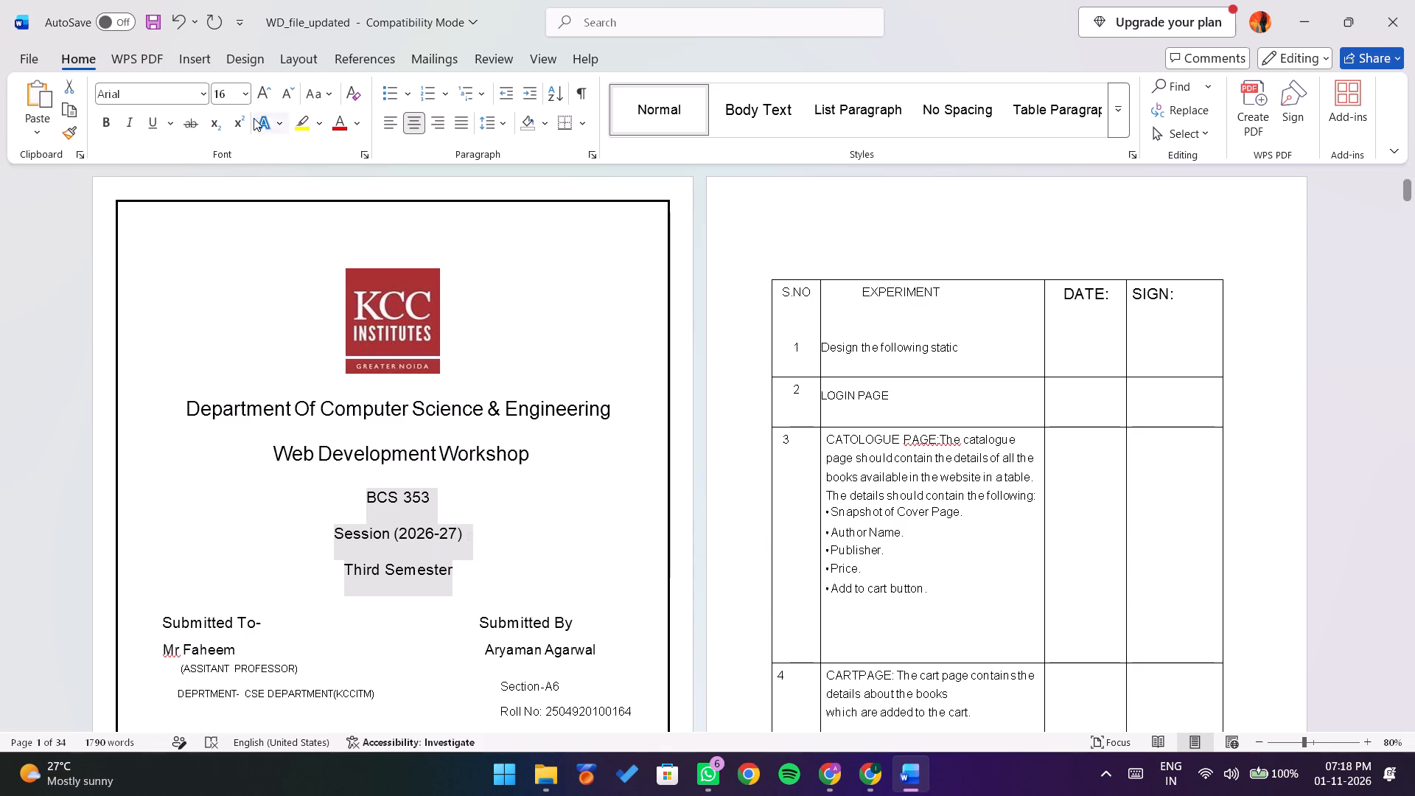
{"action": "left_click", "coordinate": [111, 131]}
{"action": "left_click", "coordinate": [222, 507]}
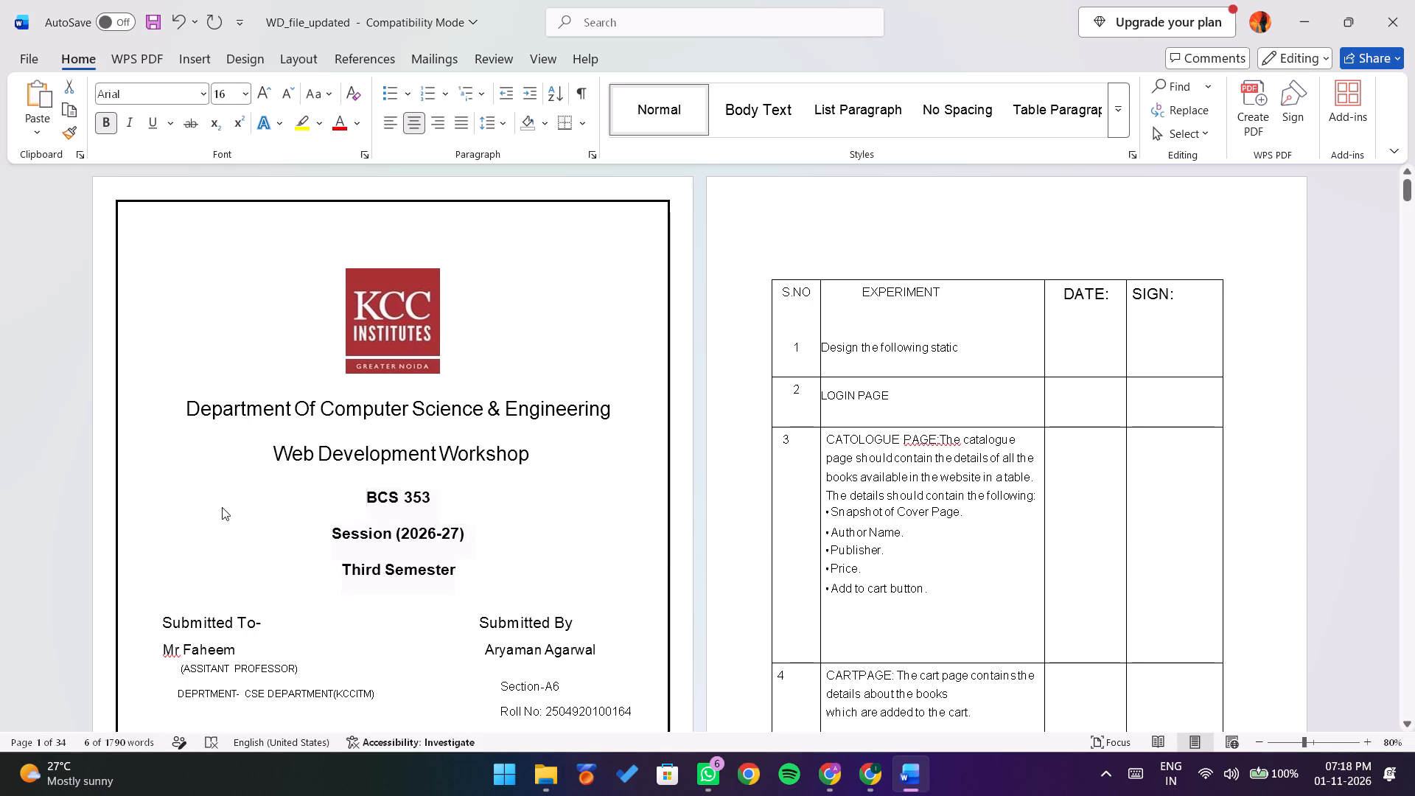
Set the font size of the Submitted To- label on the cover page to 18.
{"action": "scroll", "coordinate": [228, 511], "scroll_direction": "down", "scroll_amount": 5}
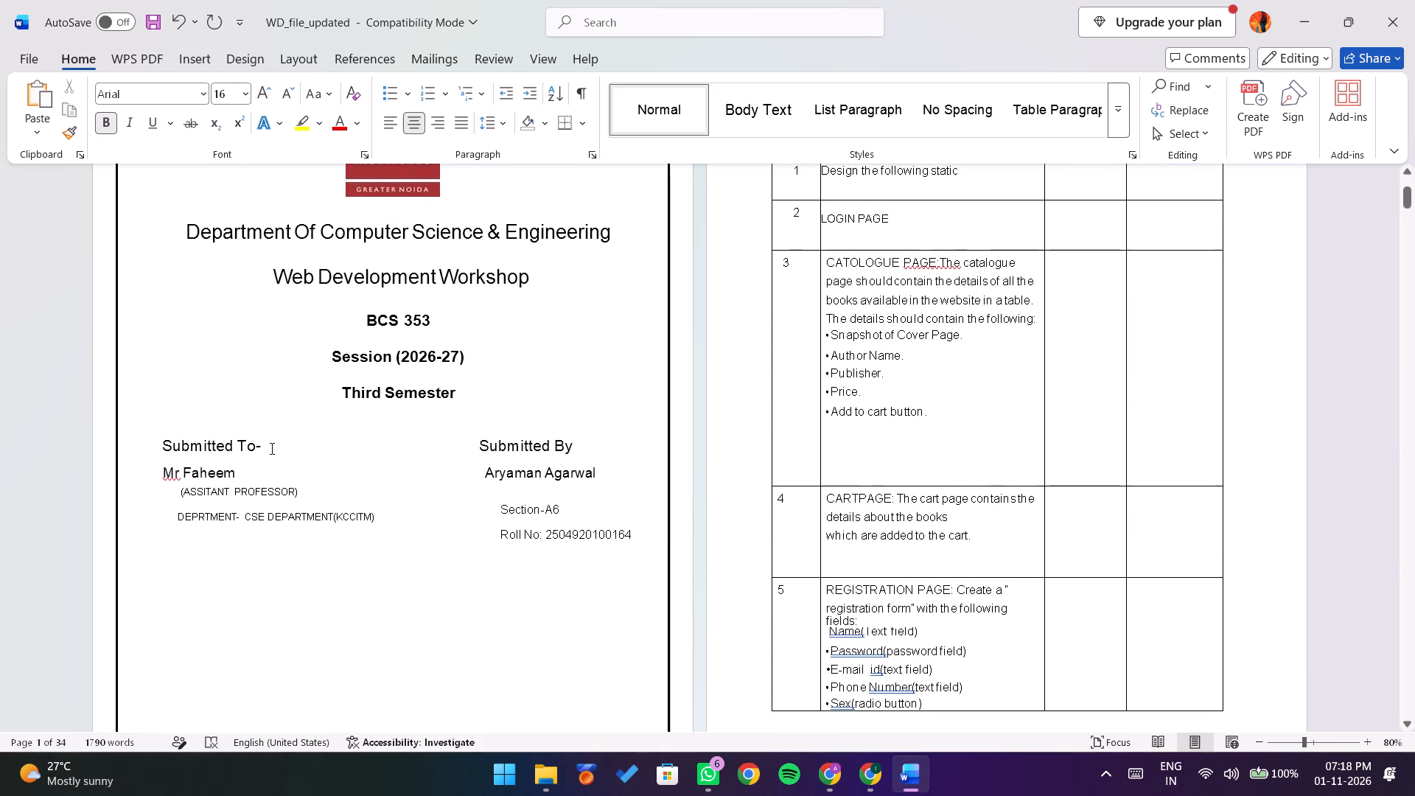
{"action": "left_click_drag", "start_coordinate": [164, 441], "coordinate": [262, 447]}
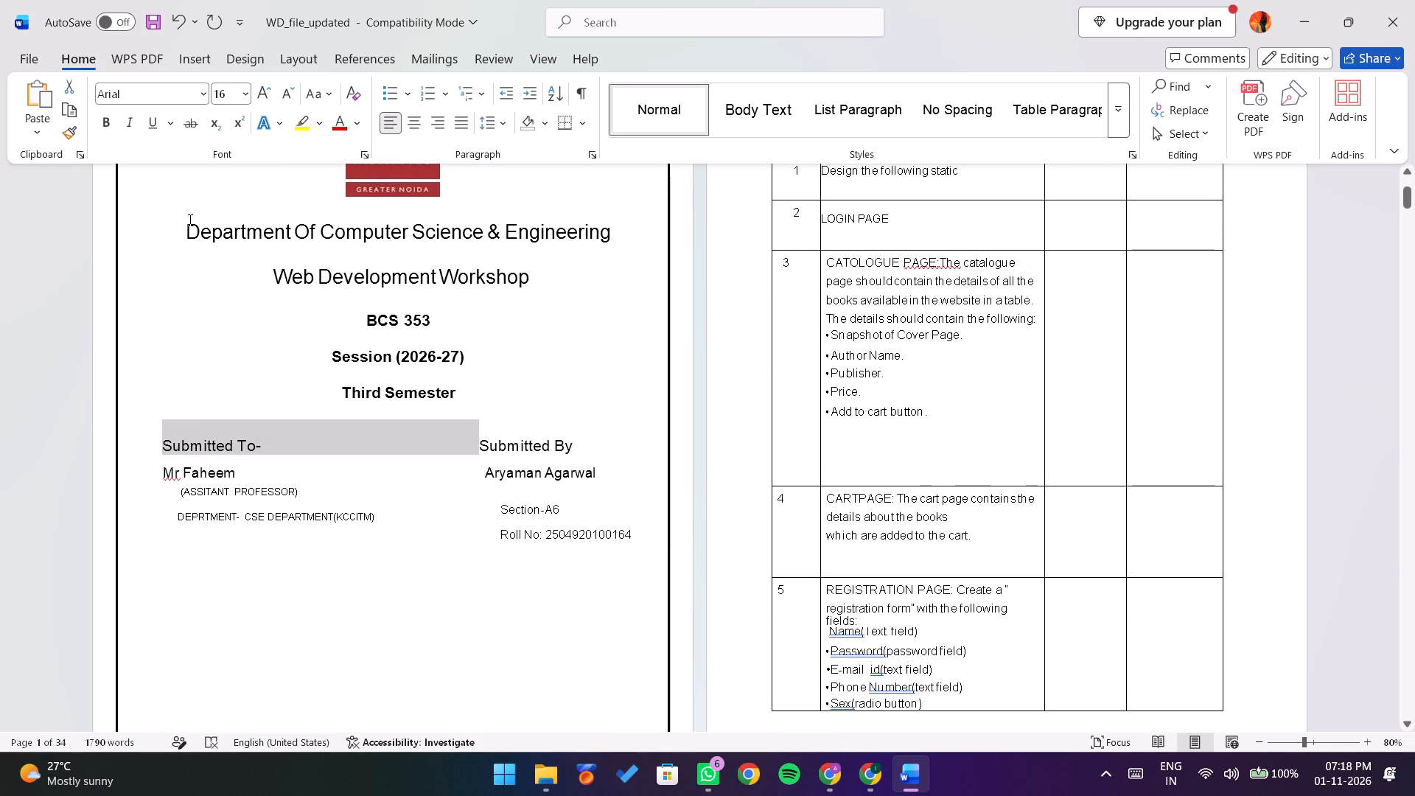
{"action": "left_click", "coordinate": [245, 87]}
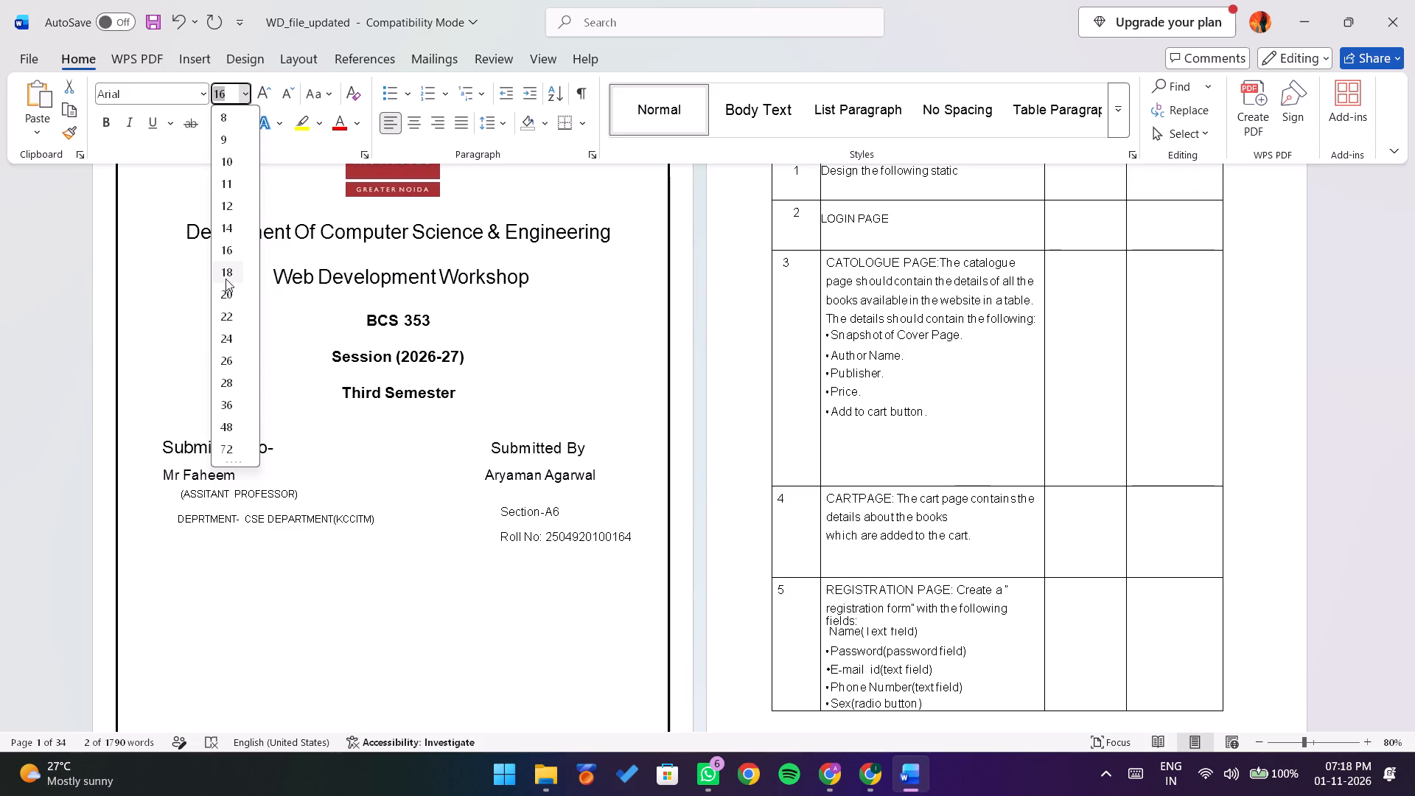
{"action": "left_click", "coordinate": [223, 274]}
Set the font size of the Submitted By label to 18.
{"action": "left_click", "coordinate": [479, 450]}
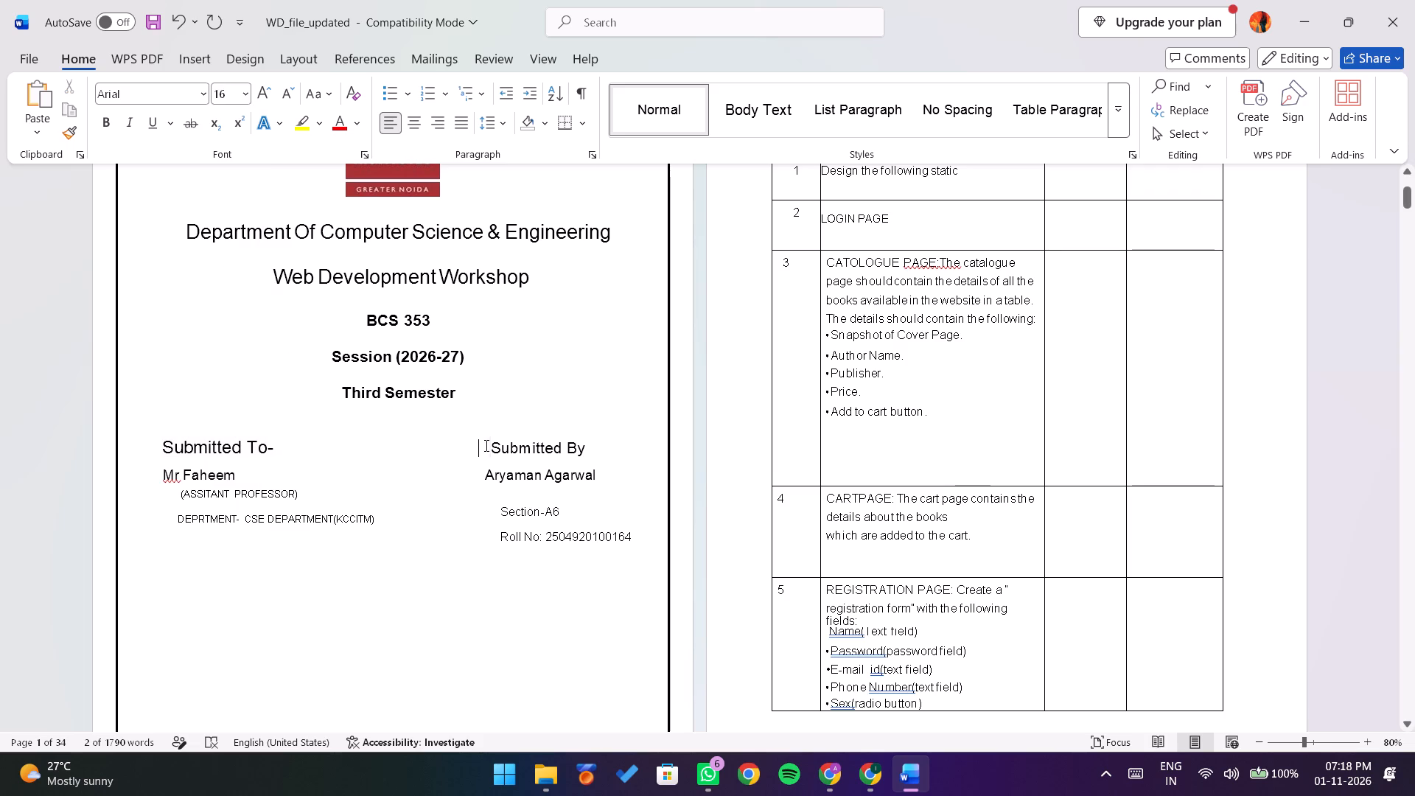
{"action": "left_click_drag", "start_coordinate": [488, 444], "coordinate": [579, 453]}
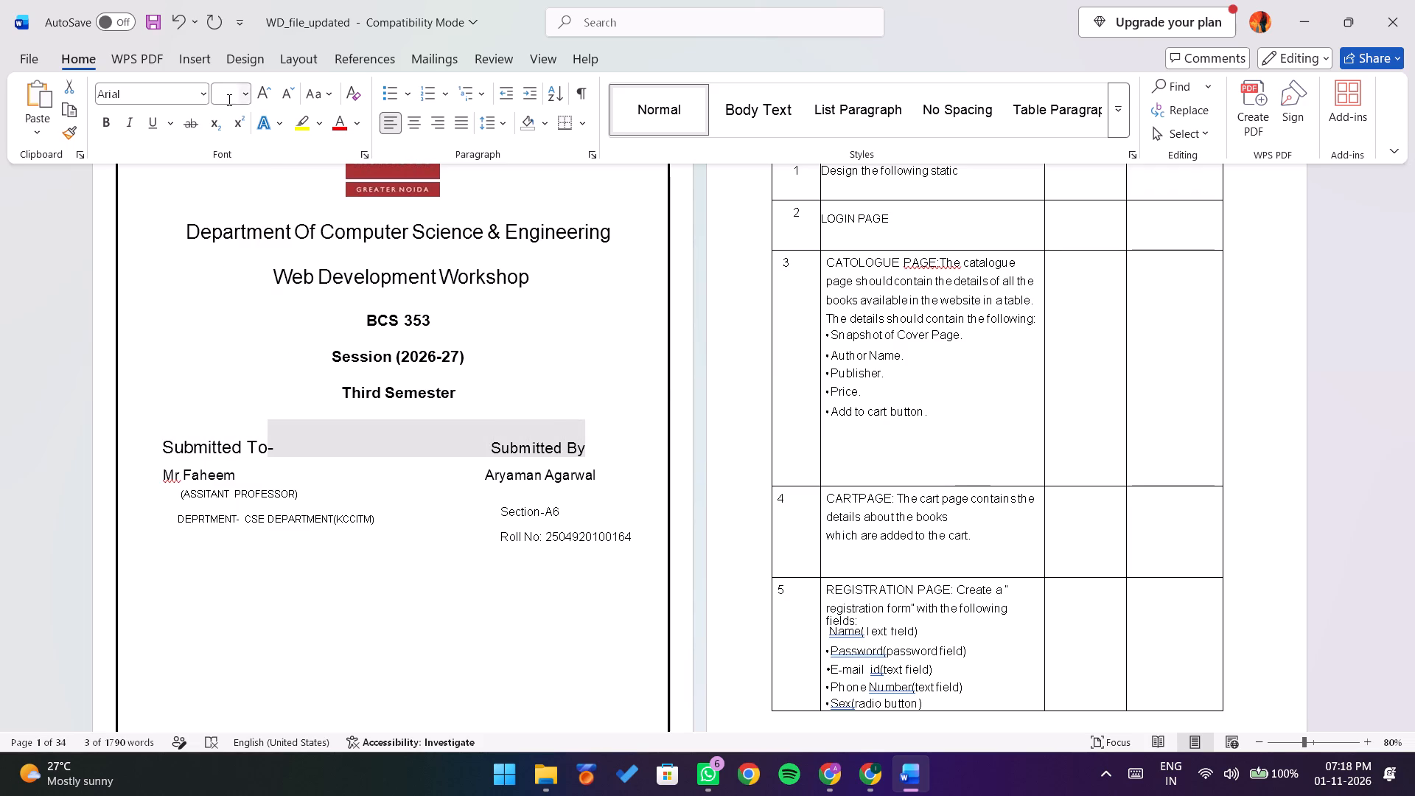
{"action": "left_click", "coordinate": [247, 91]}
{"action": "left_click", "coordinate": [235, 276]}
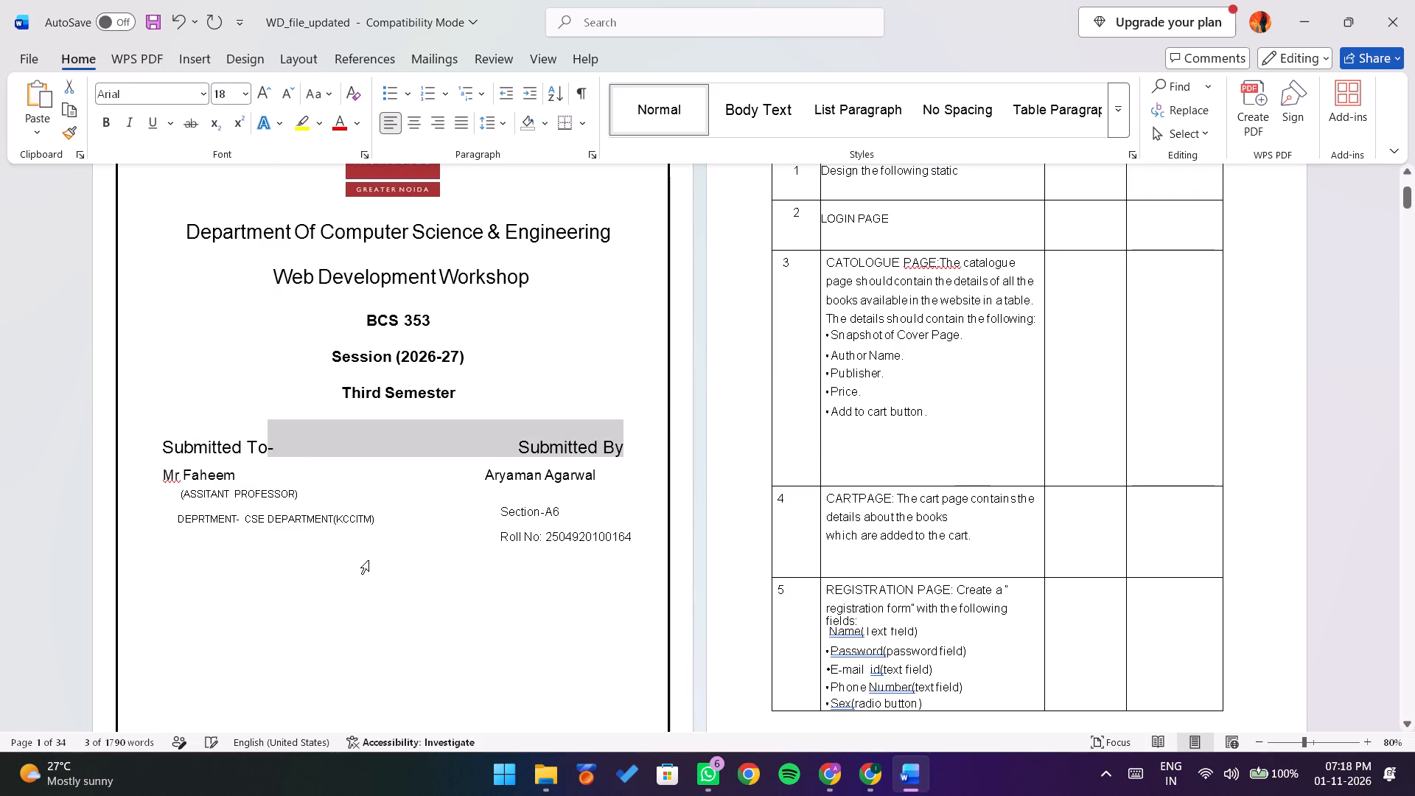
Change the ending of the Submitted To label on the cover page so it reads "Submitted To :-".
{"action": "left_click", "coordinate": [401, 598]}
{"action": "left_click", "coordinate": [276, 448]}
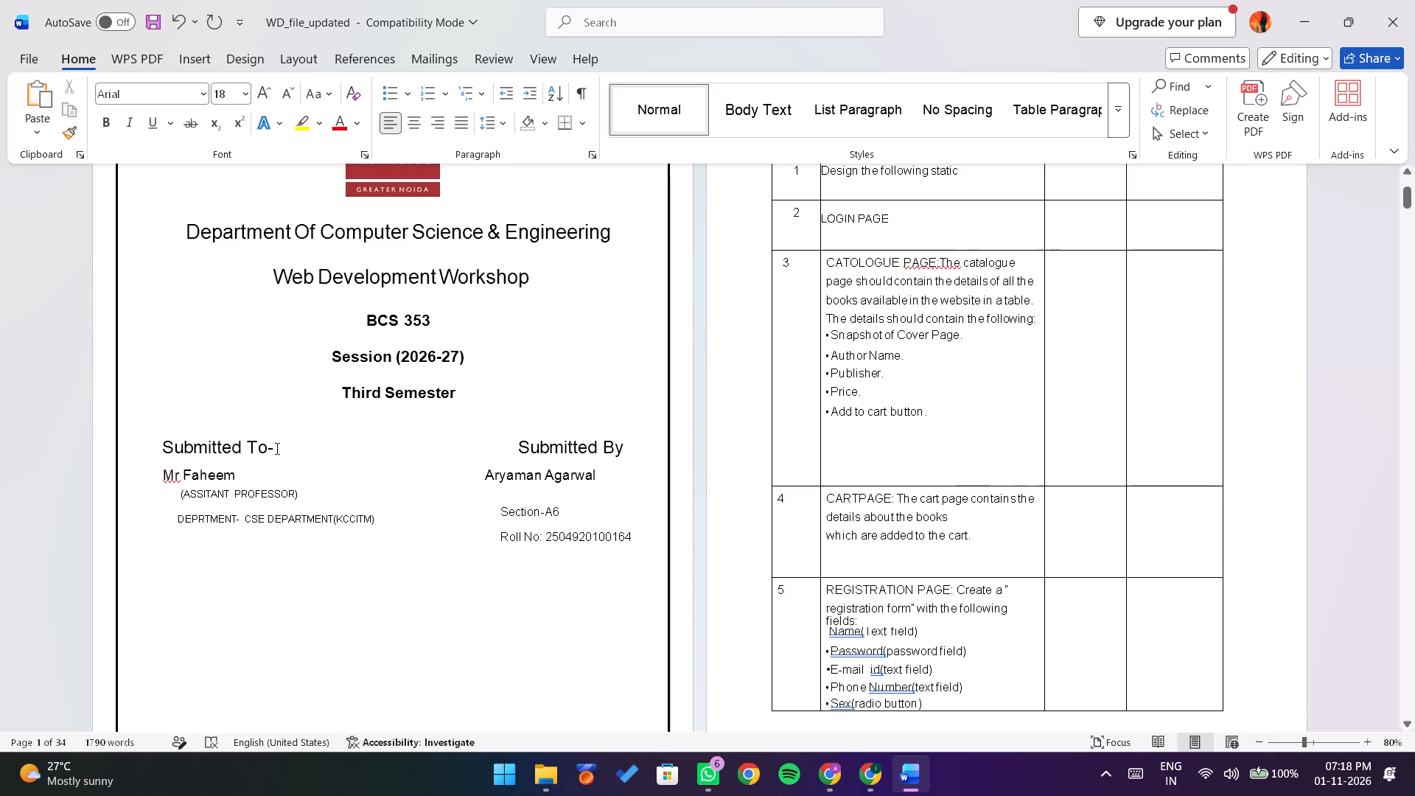
{"action": "key", "text": "BackSpace"}
{"action": "key", "text": "BackSpace"}
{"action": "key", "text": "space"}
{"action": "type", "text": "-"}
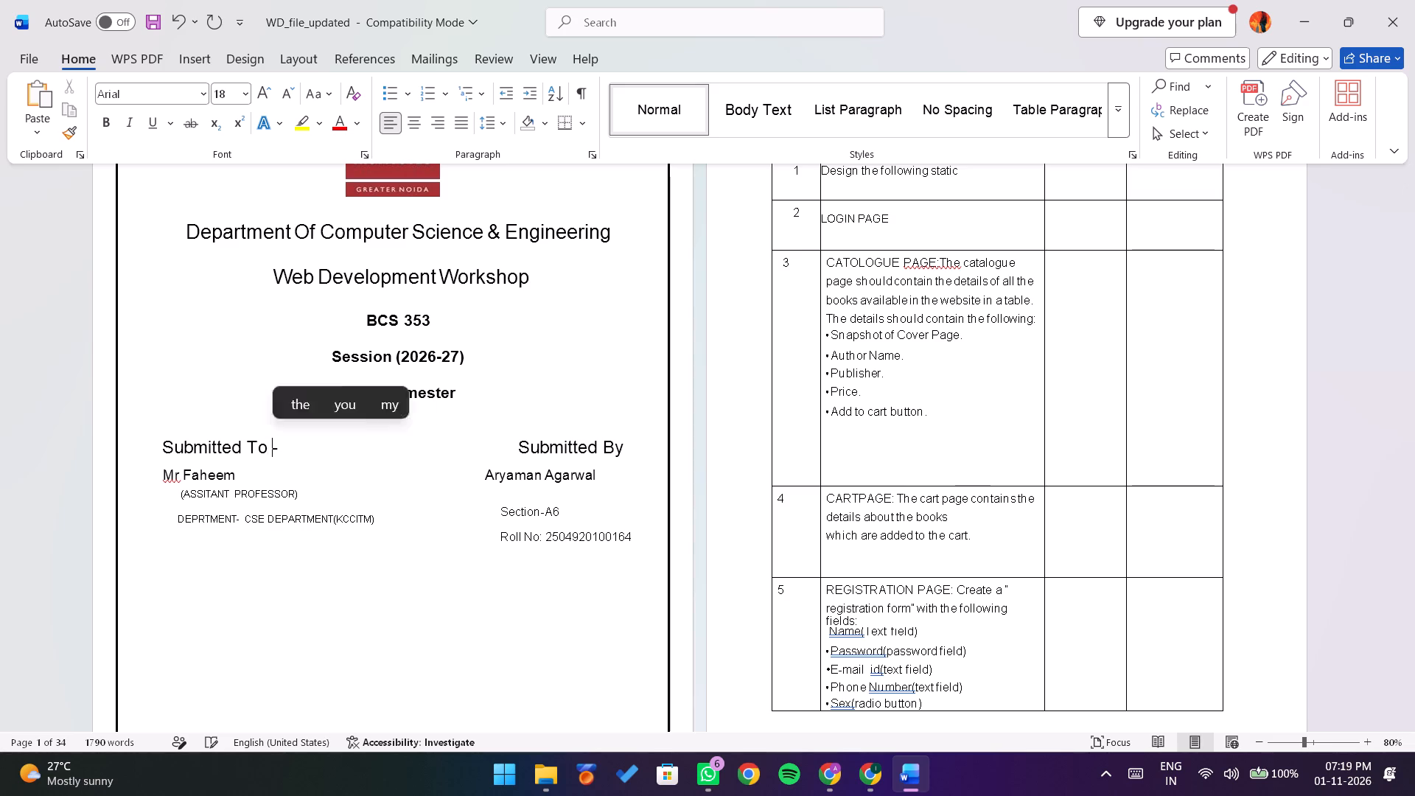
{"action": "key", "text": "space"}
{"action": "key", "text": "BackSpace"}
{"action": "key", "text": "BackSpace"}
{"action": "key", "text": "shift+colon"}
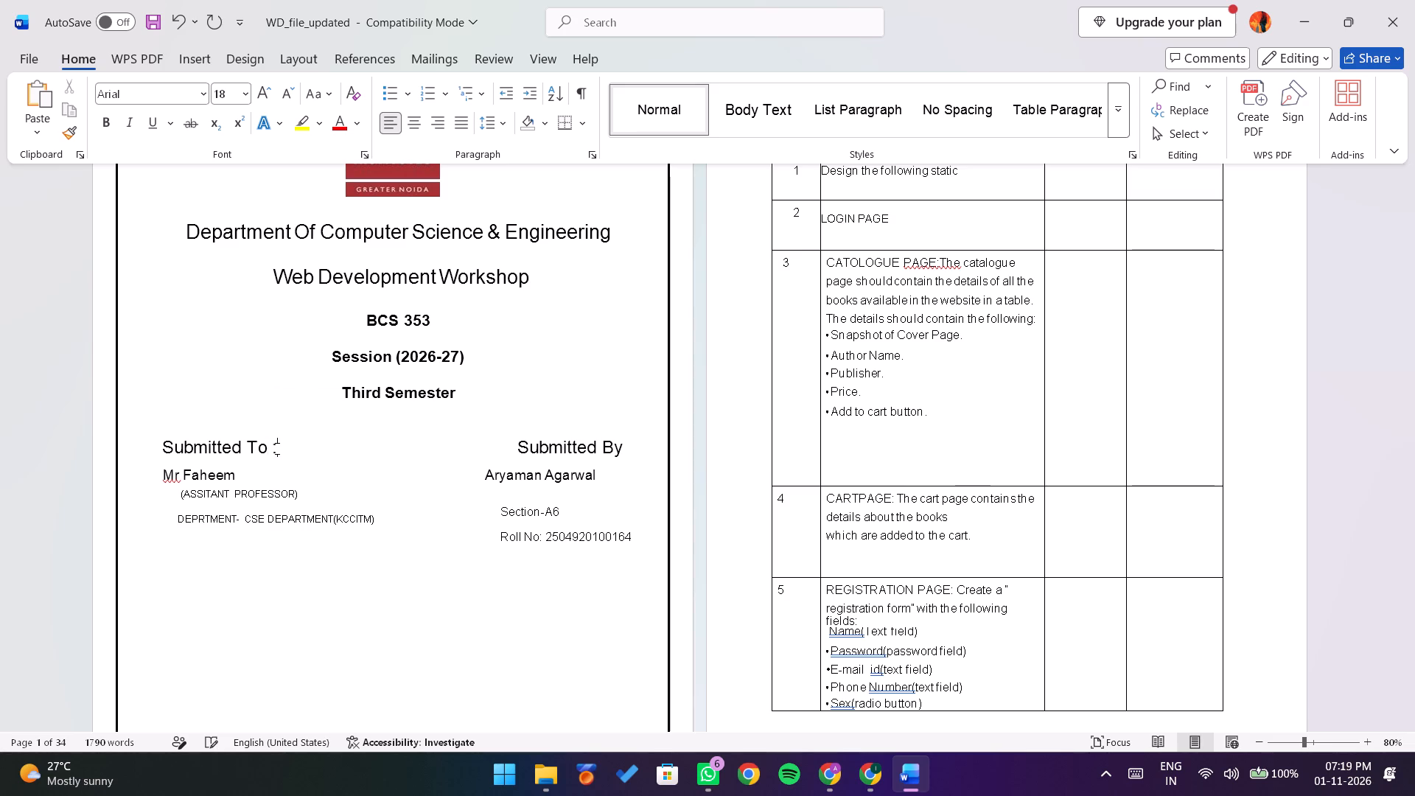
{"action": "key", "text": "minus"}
Remove seven spaces before the Submitted By label to bring it over the student's name.
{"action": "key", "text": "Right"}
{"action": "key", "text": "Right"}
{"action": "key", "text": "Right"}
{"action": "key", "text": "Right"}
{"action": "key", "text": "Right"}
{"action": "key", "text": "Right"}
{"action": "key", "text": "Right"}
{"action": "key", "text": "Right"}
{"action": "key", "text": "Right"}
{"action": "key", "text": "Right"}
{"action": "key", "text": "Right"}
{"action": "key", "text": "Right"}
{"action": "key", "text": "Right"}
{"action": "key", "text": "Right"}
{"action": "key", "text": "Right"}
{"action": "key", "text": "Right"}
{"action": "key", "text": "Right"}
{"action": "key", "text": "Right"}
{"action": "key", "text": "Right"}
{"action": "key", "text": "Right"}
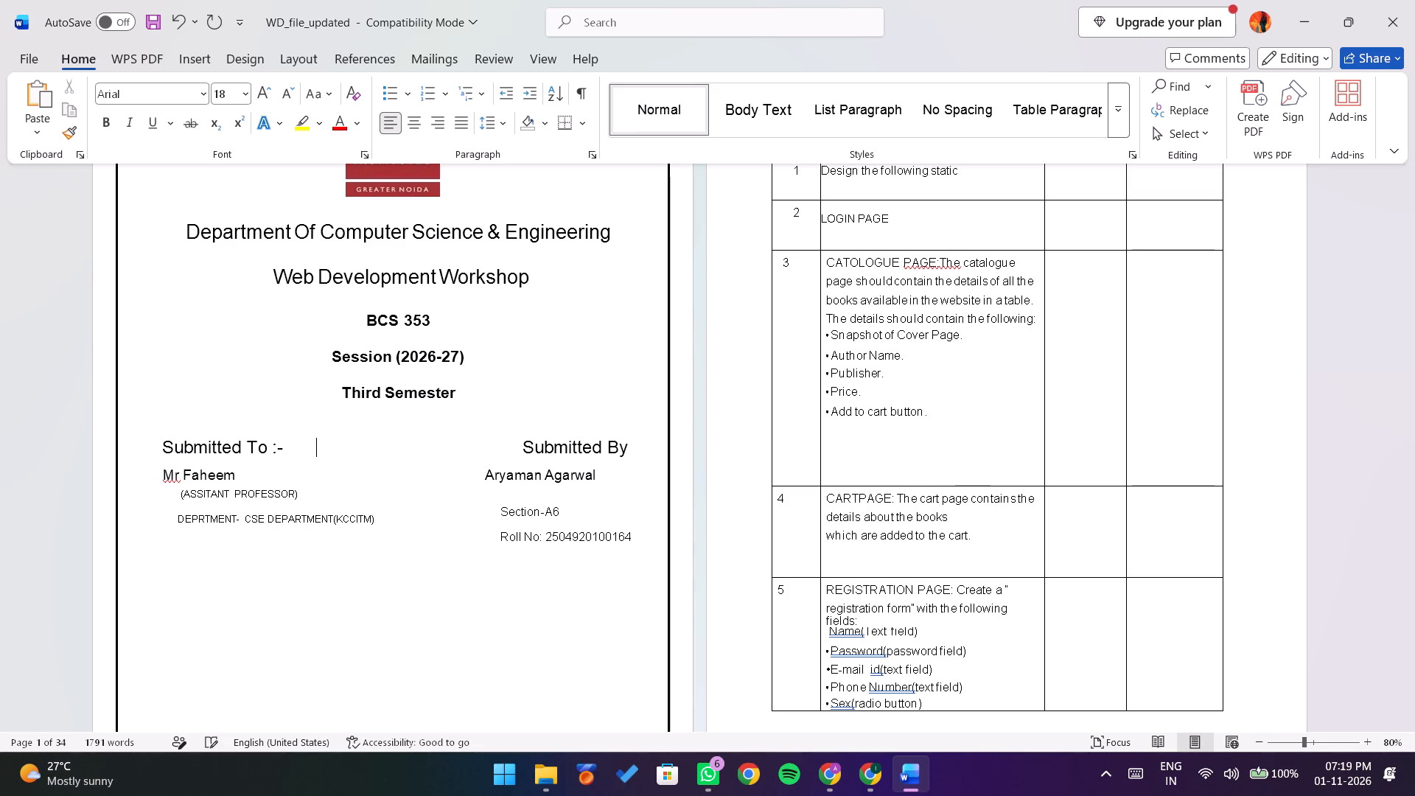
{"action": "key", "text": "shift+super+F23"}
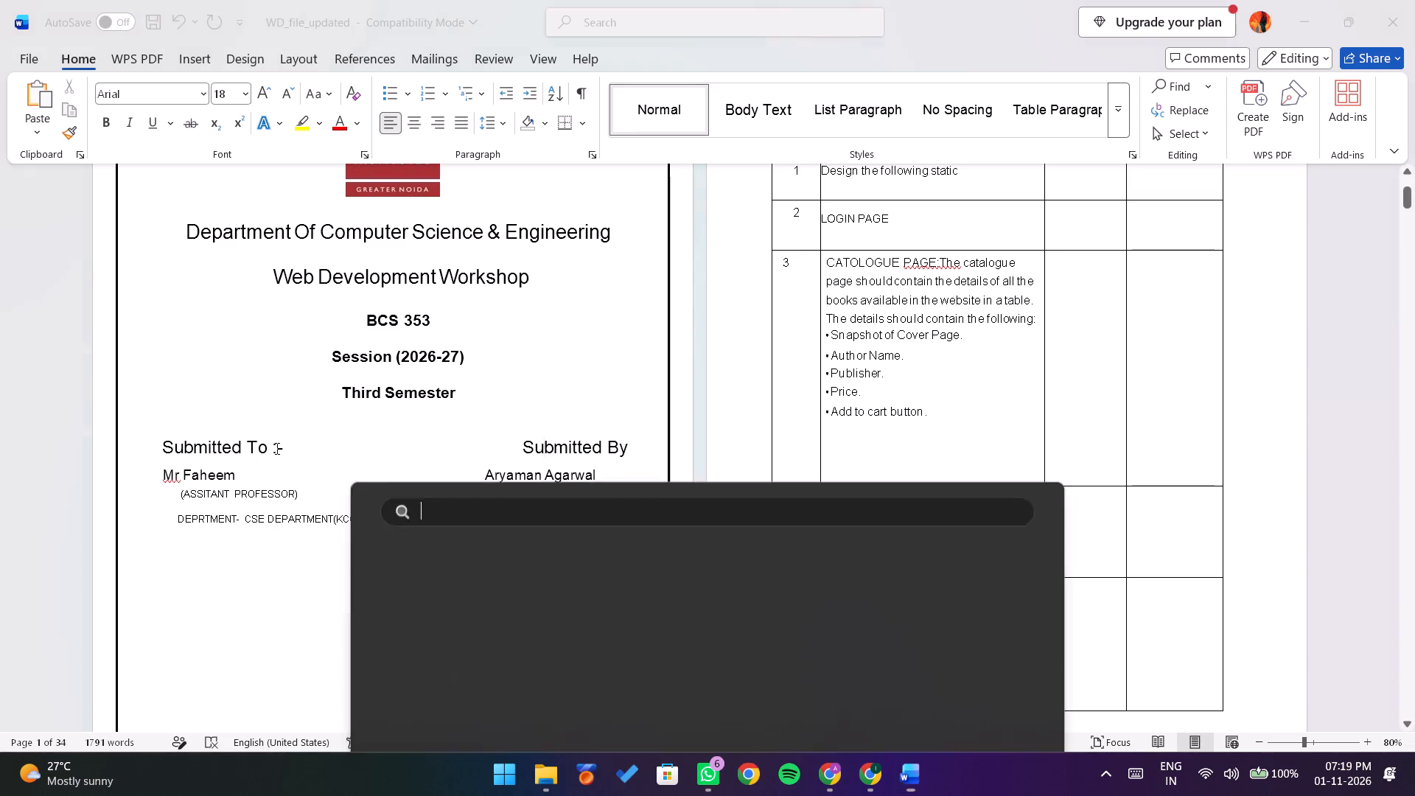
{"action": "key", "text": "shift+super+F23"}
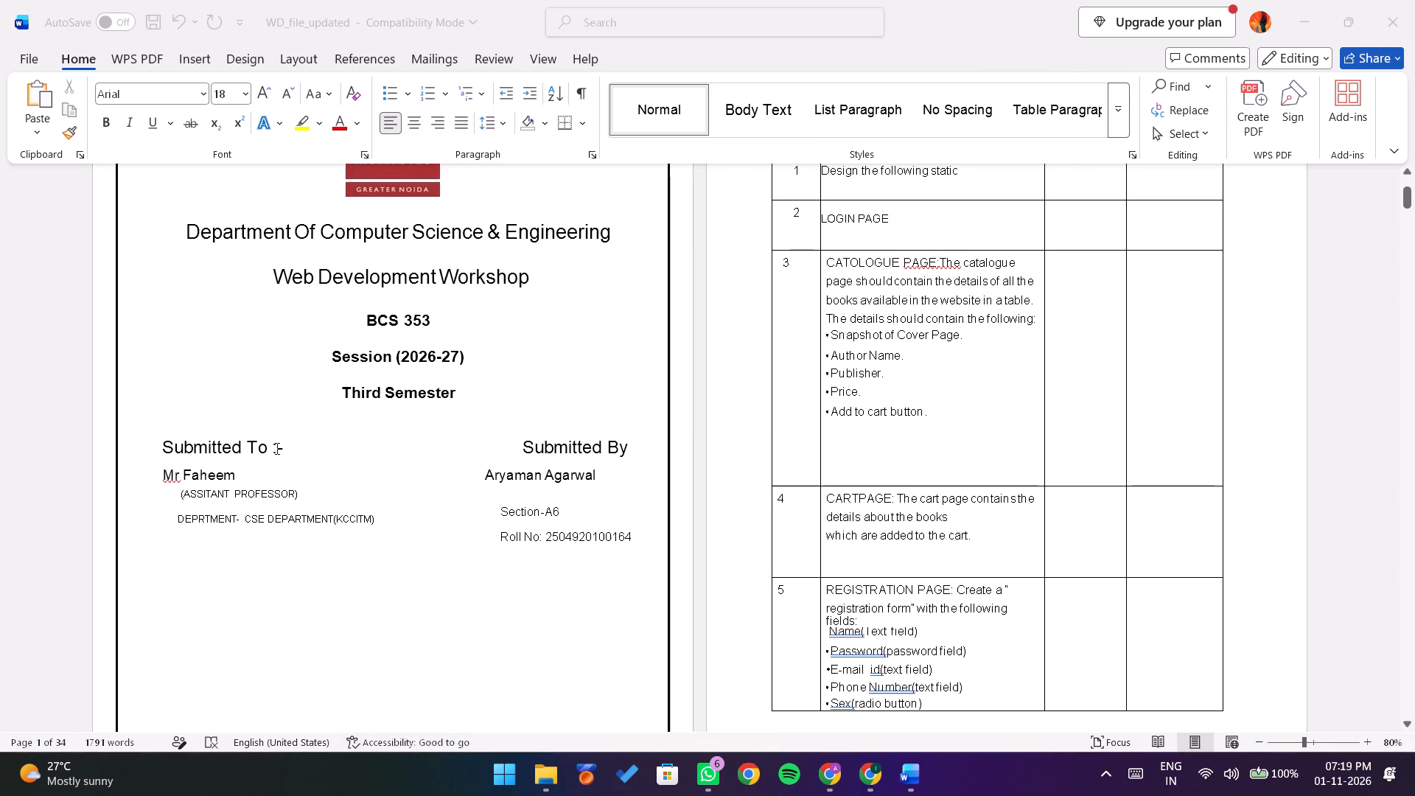
{"action": "left_click", "coordinate": [531, 444]}
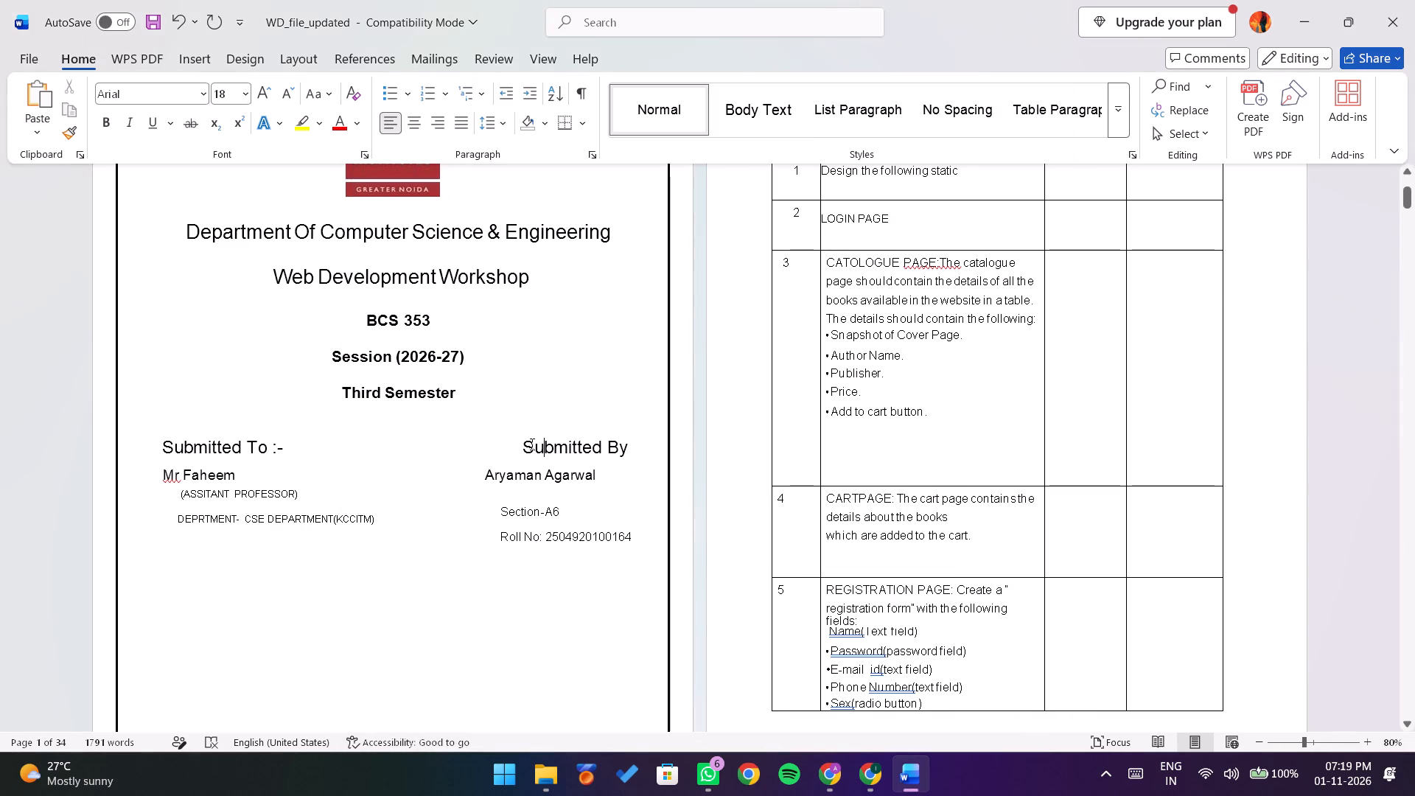
{"action": "key", "text": "Left"}
{"action": "key", "text": "Left"}
{"action": "key", "text": "BackSpace"}
{"action": "key", "text": "BackSpace"}
{"action": "key", "text": "BackSpace"}
{"action": "key", "text": "BackSpace"}
{"action": "key", "text": "BackSpace"}
{"action": "key", "text": "BackSpace"}
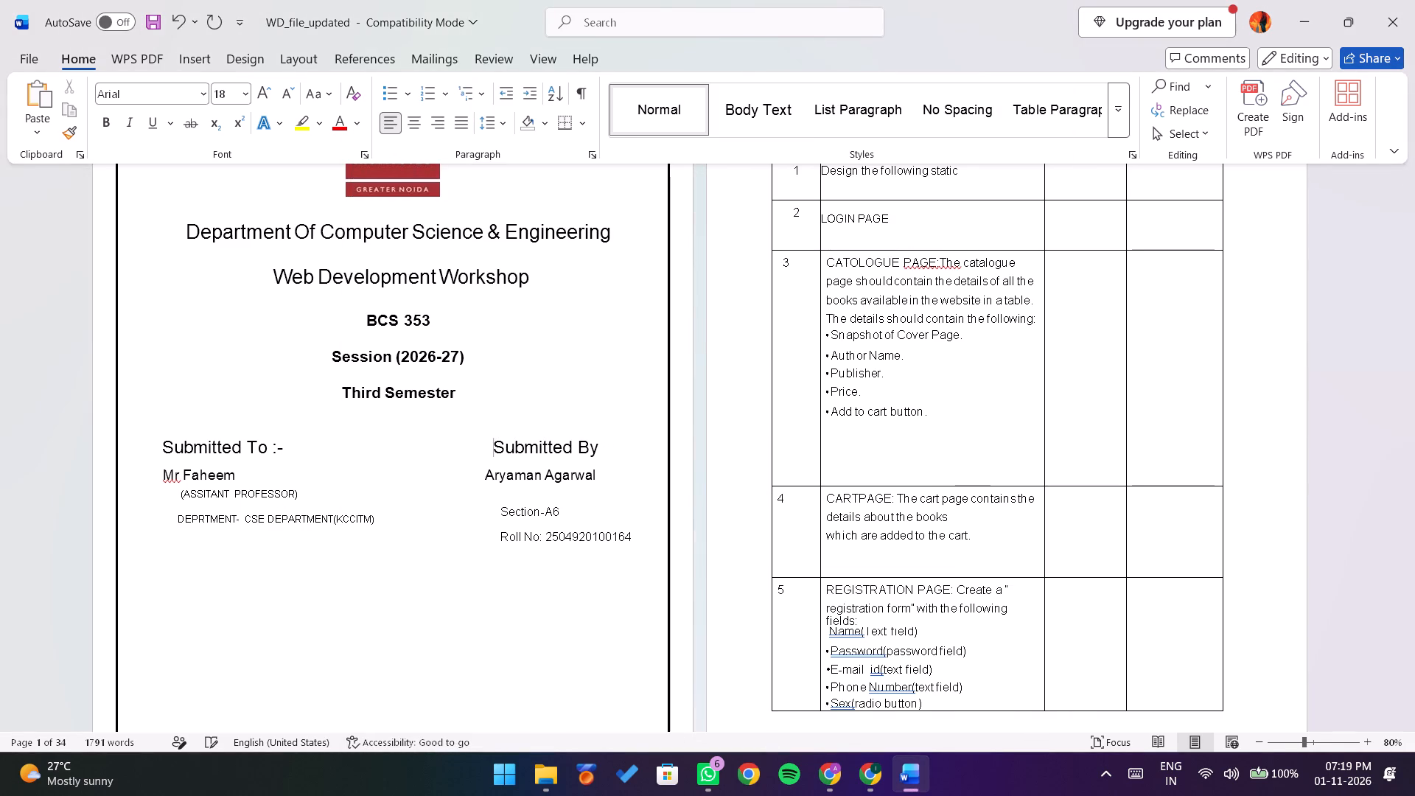
{"action": "key", "text": "BackSpace"}
Add " :-" after the Submitted By label so it reads "Submitted By :-".
{"action": "key", "text": "Right"}
{"action": "key", "text": "Right"}
{"action": "key", "text": "Right"}
{"action": "key", "text": "Right"}
{"action": "key", "text": "Right"}
{"action": "key", "text": "Right"}
{"action": "key", "text": "Right"}
{"action": "key", "text": "Right"}
{"action": "key", "text": "Right"}
{"action": "key", "text": "Right"}
{"action": "key", "text": "Right"}
{"action": "key", "text": "Right"}
{"action": "key", "text": "Right"}
{"action": "key", "text": "Right"}
{"action": "key", "text": "Right"}
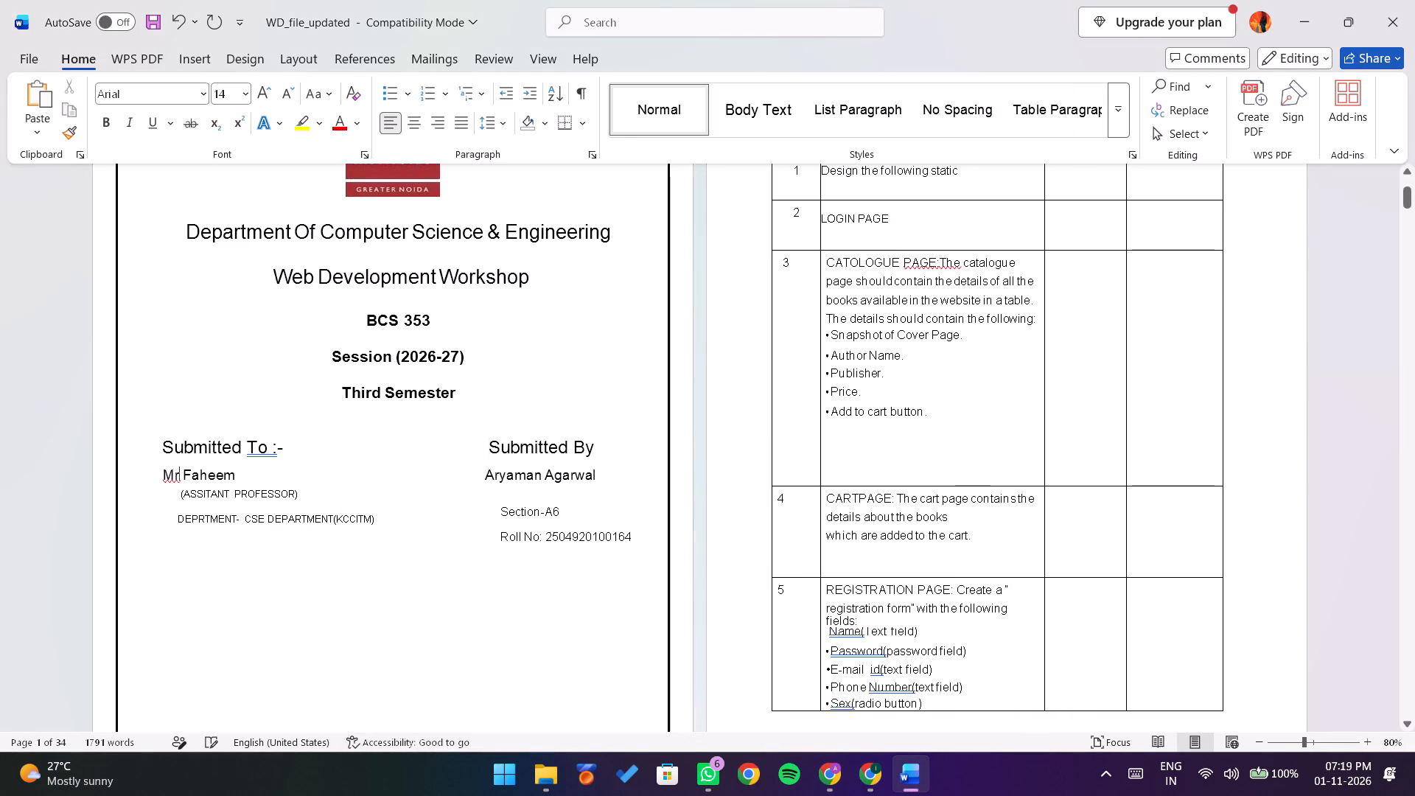
{"action": "key", "text": "Left"}
{"action": "key", "text": "Left"}
{"action": "key", "text": "Left"}
{"action": "key", "text": "Left"}
{"action": "key", "text": "Left"}
{"action": "key", "text": "Right"}
{"action": "key", "text": "Right"}
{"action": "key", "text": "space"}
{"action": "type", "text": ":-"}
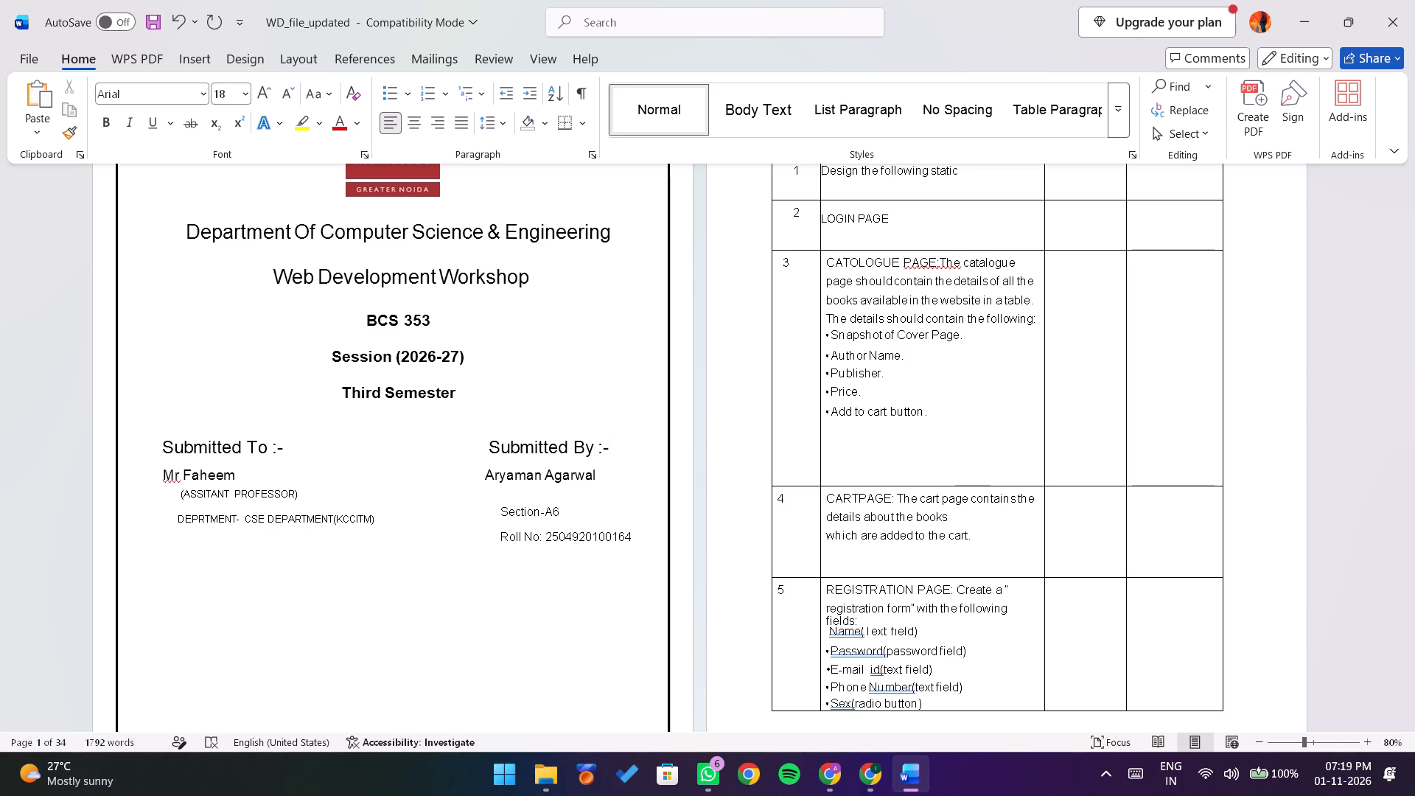
Replace the indent of the (ASSITANT PROFESSOR) line with six spaces to align it under the teacher's name.
{"action": "left_click", "coordinate": [181, 493]}
{"action": "key", "text": "BackSpace"}
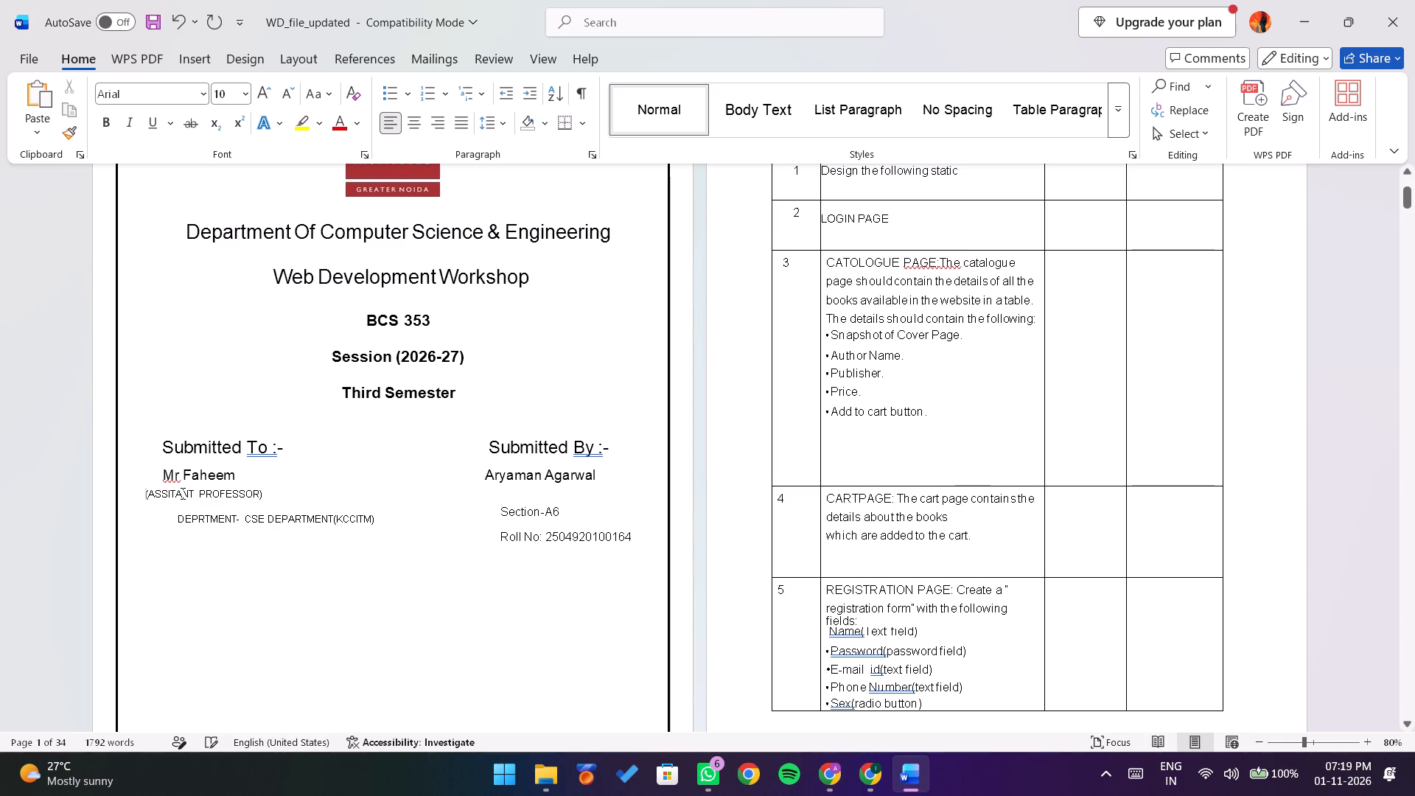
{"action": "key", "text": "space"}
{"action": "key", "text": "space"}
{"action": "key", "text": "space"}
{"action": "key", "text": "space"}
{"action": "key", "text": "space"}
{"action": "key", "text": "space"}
Move the department line directly beneath (ASSITANT PROFESSOR), removing the gap between them and aligning their starts.
{"action": "key", "text": "Down"}
{"action": "key", "text": "Down"}
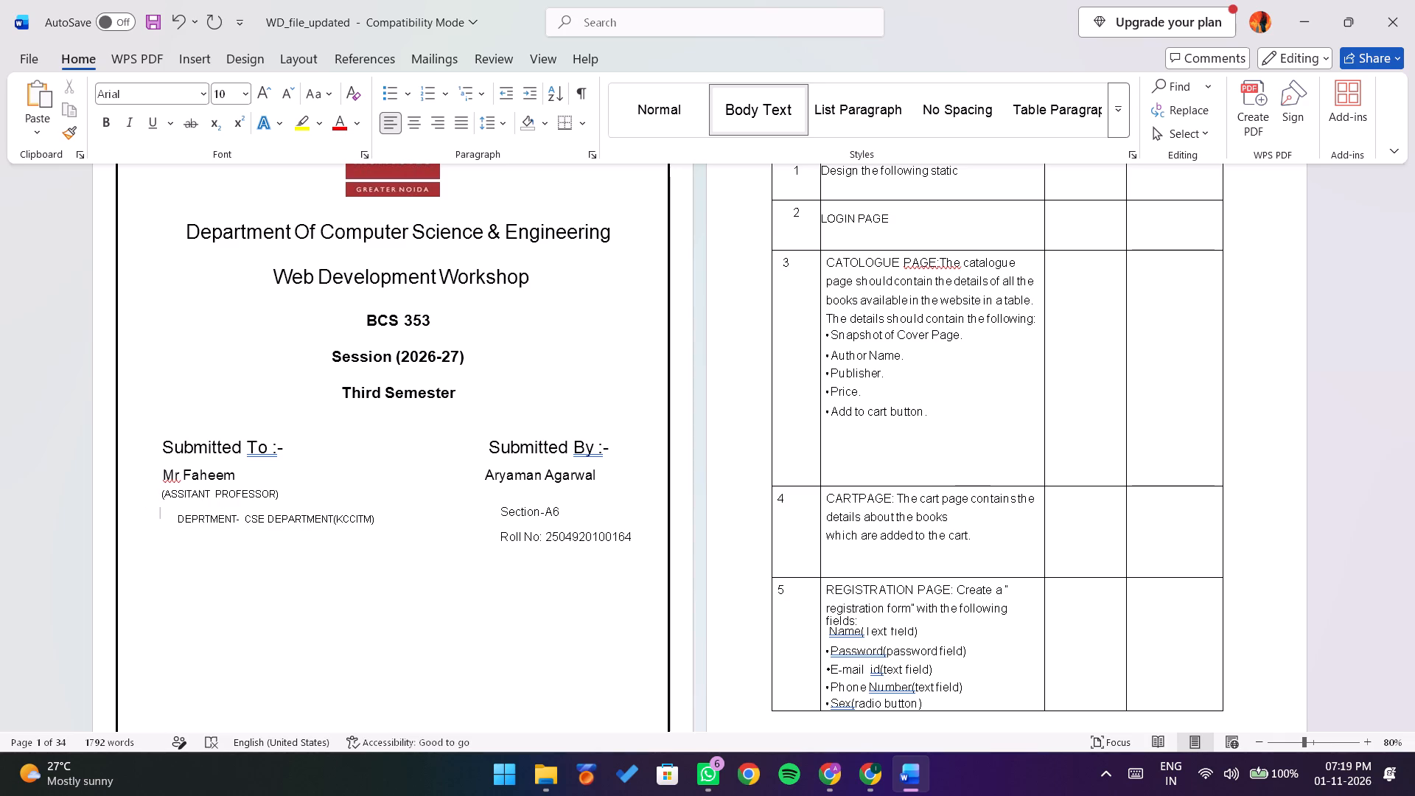
{"action": "key", "text": "Down"}
{"action": "key", "text": "BackSpace"}
{"action": "key", "text": "BackSpace"}
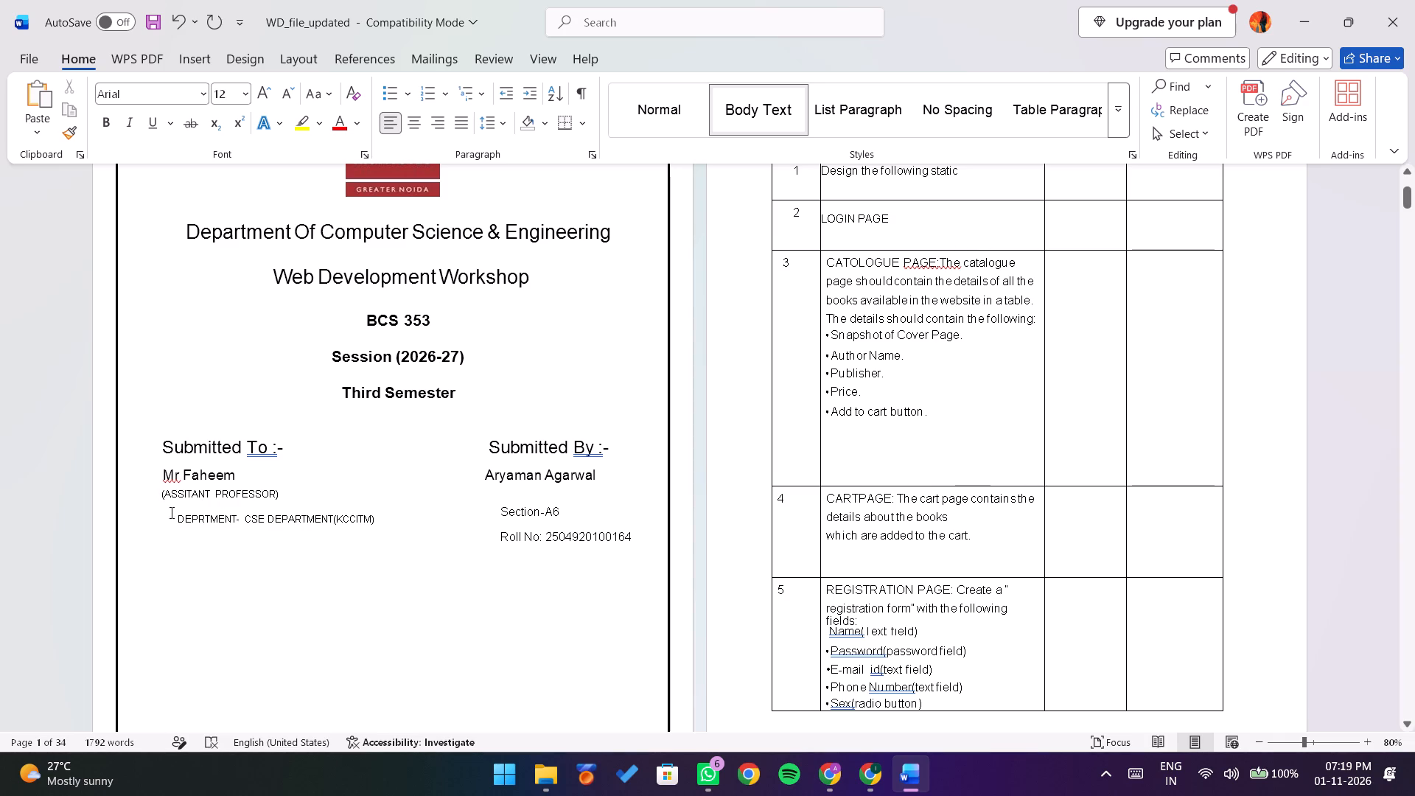
{"action": "left_click", "coordinate": [171, 520]}
{"action": "key", "text": "BackSpace"}
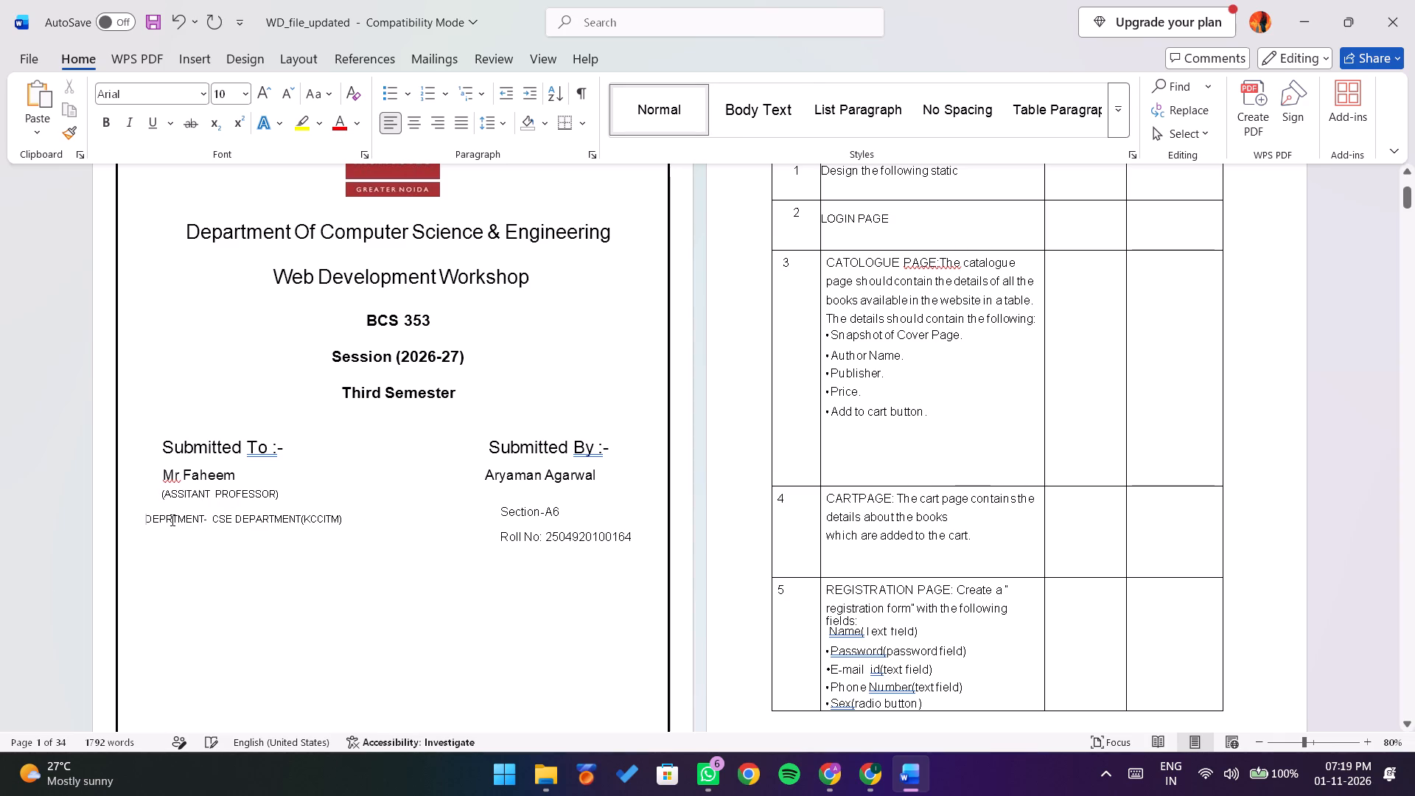
{"action": "key", "text": "BackSpace"}
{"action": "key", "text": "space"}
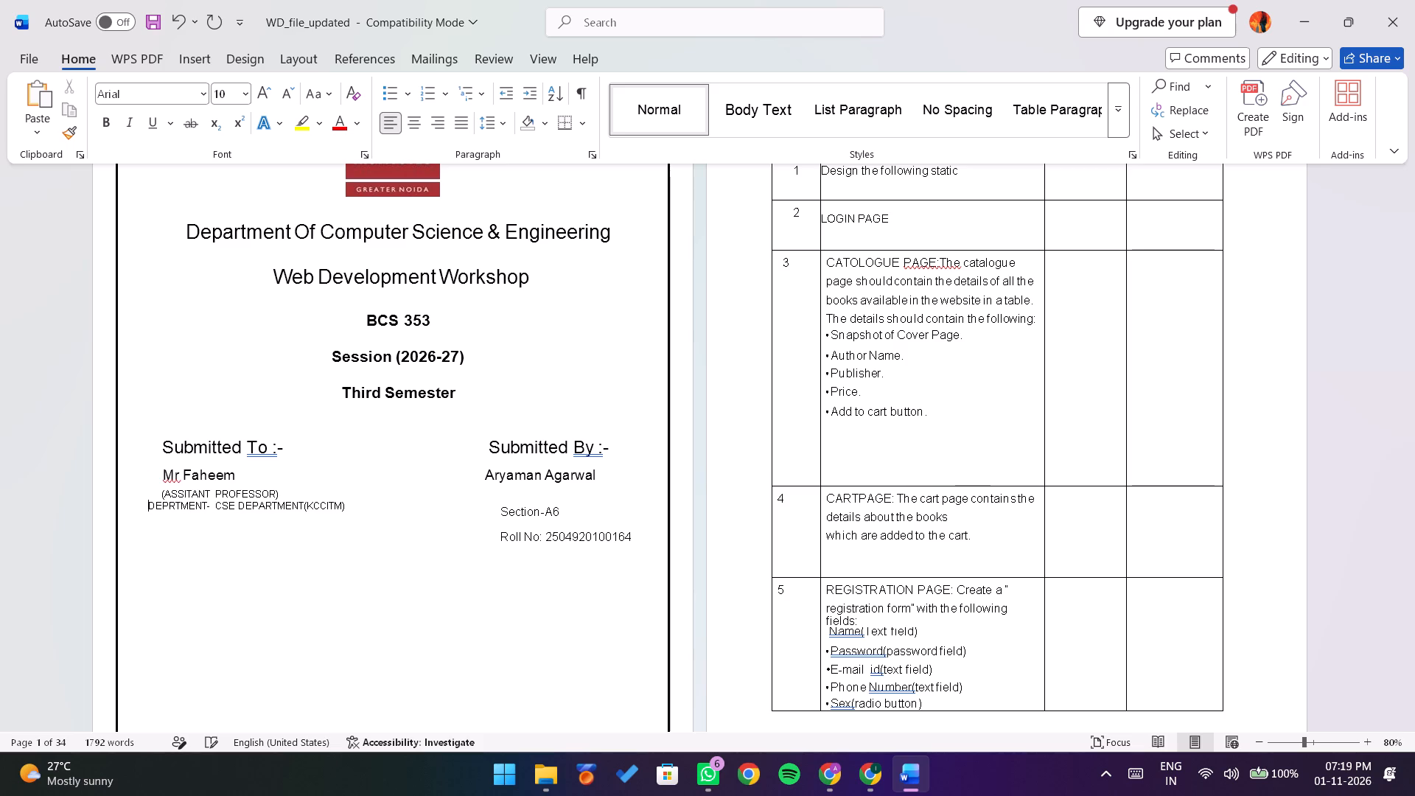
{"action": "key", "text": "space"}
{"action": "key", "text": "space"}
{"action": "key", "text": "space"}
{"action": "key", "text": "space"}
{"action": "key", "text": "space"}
{"action": "key", "text": "Return"}
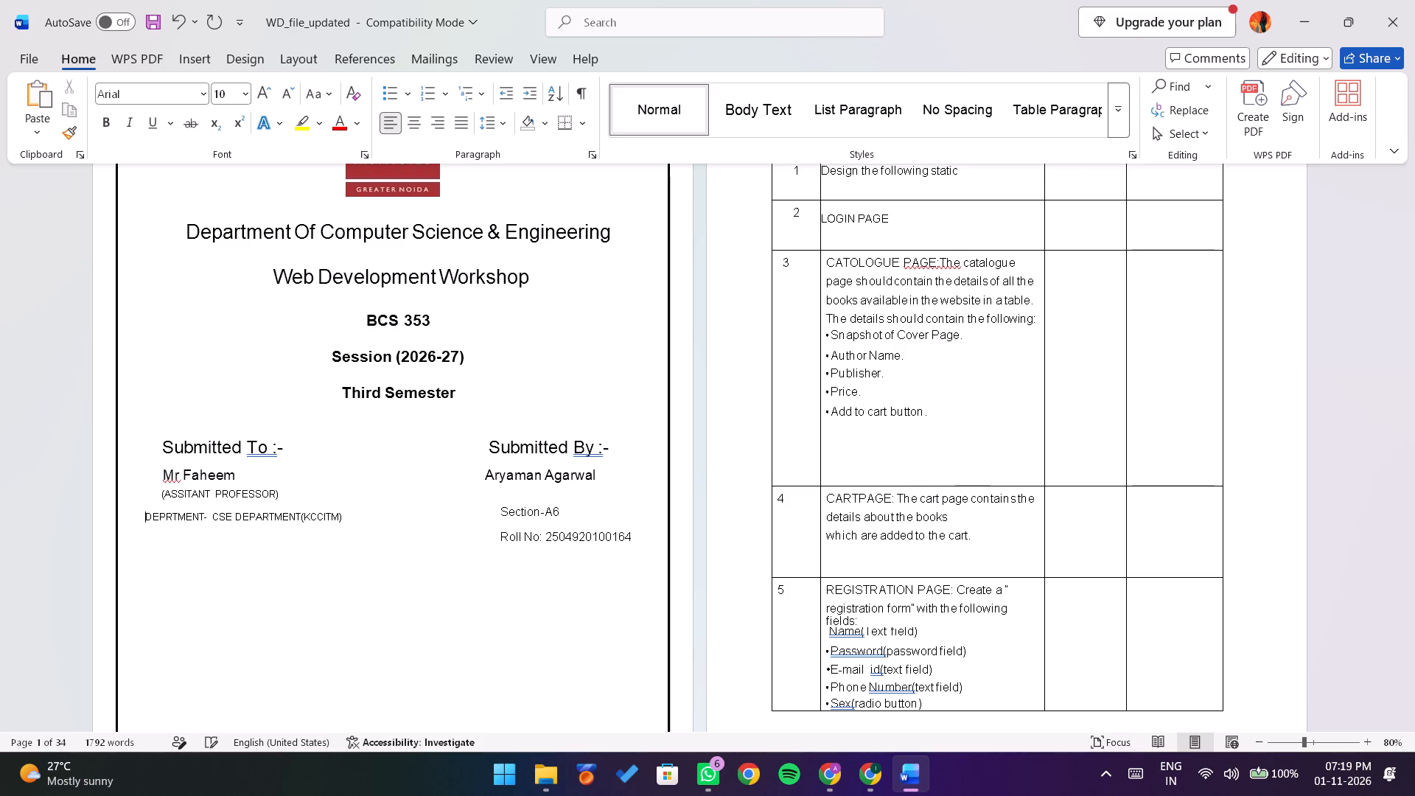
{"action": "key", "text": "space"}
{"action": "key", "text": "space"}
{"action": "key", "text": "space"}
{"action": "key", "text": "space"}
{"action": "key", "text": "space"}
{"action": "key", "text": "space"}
{"action": "key", "text": "BackSpace"}
{"action": "key", "text": "BackSpace"}
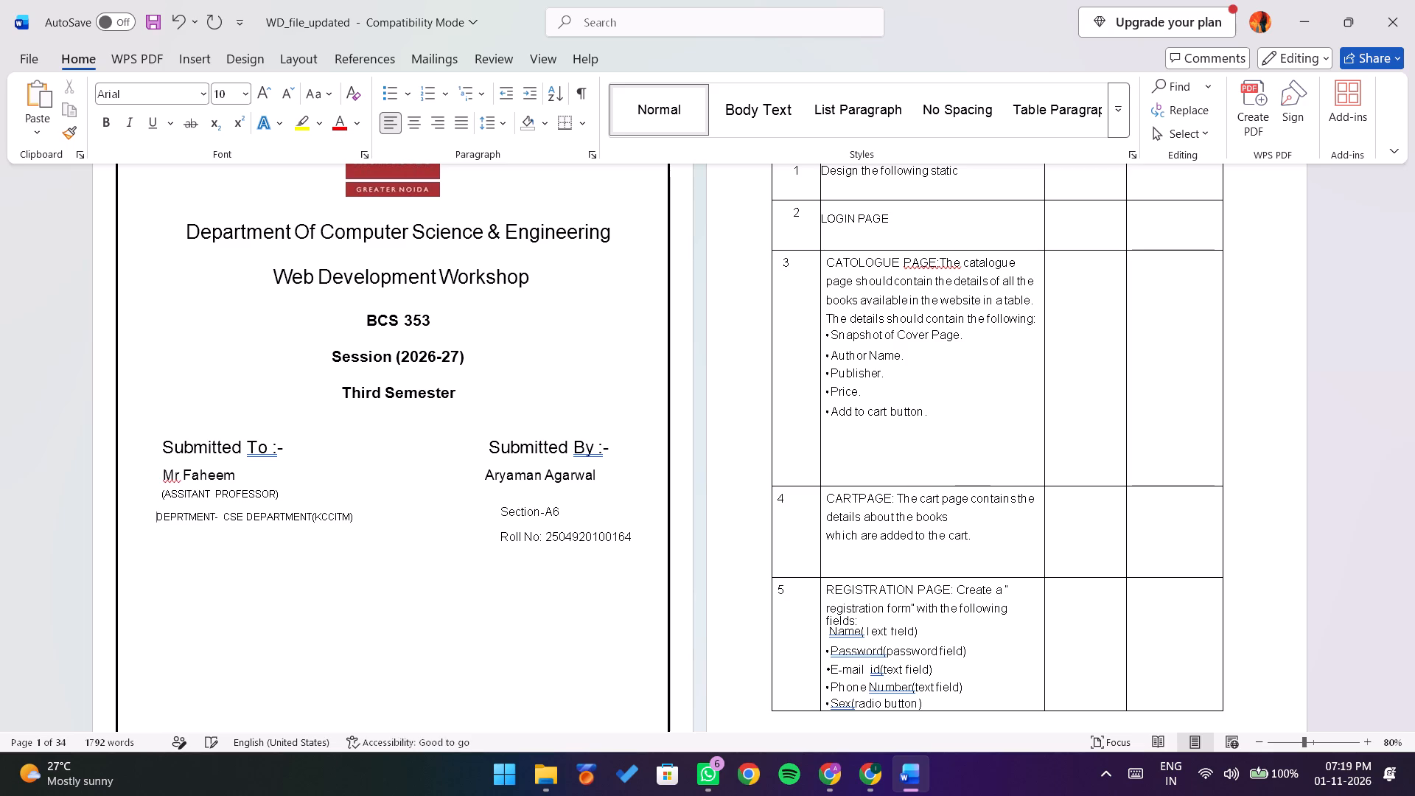
{"action": "key", "text": "BackSpace"}
{"action": "key", "text": "BackSpace"}
{"action": "key", "text": "BackSpace"}
{"action": "key", "text": "BackSpace"}
{"action": "key", "text": "BackSpace"}
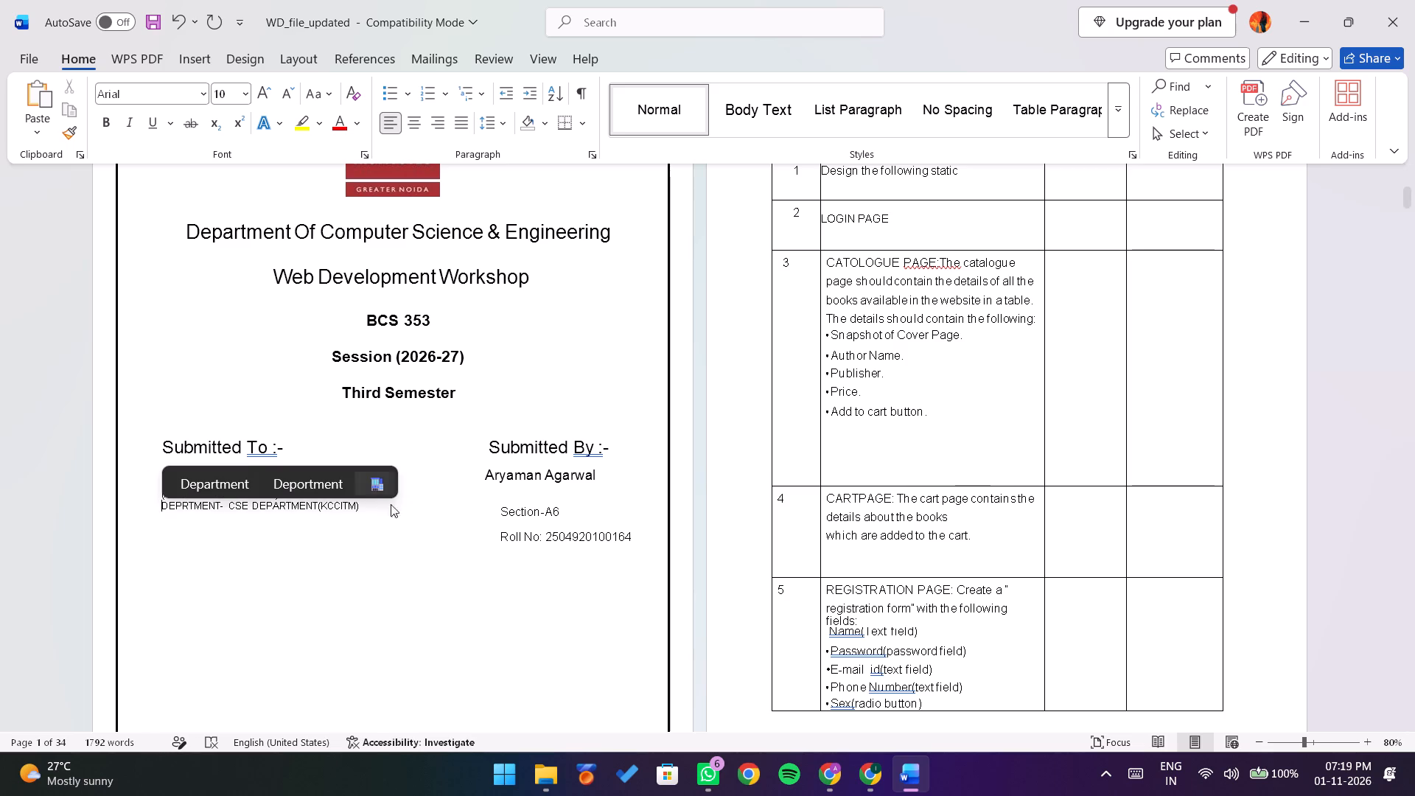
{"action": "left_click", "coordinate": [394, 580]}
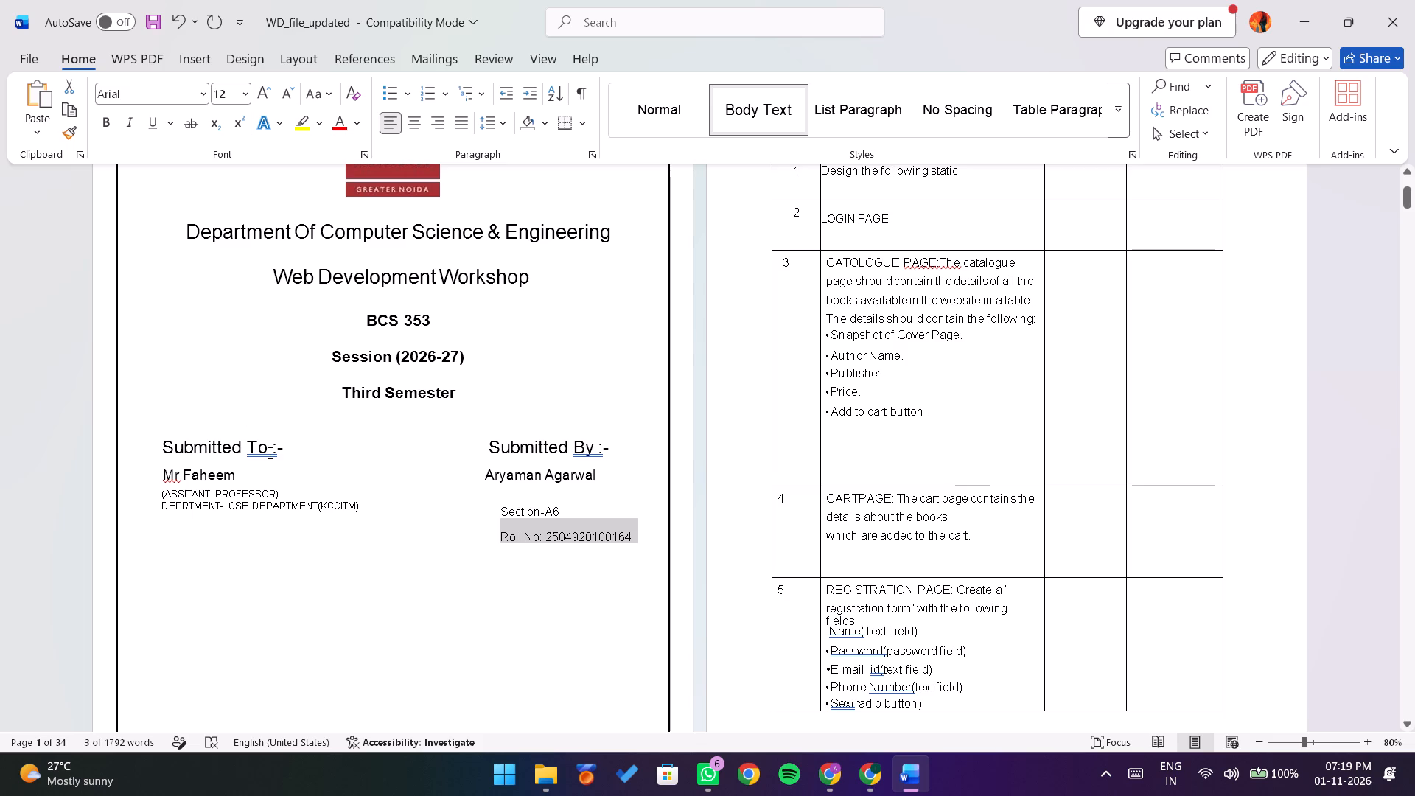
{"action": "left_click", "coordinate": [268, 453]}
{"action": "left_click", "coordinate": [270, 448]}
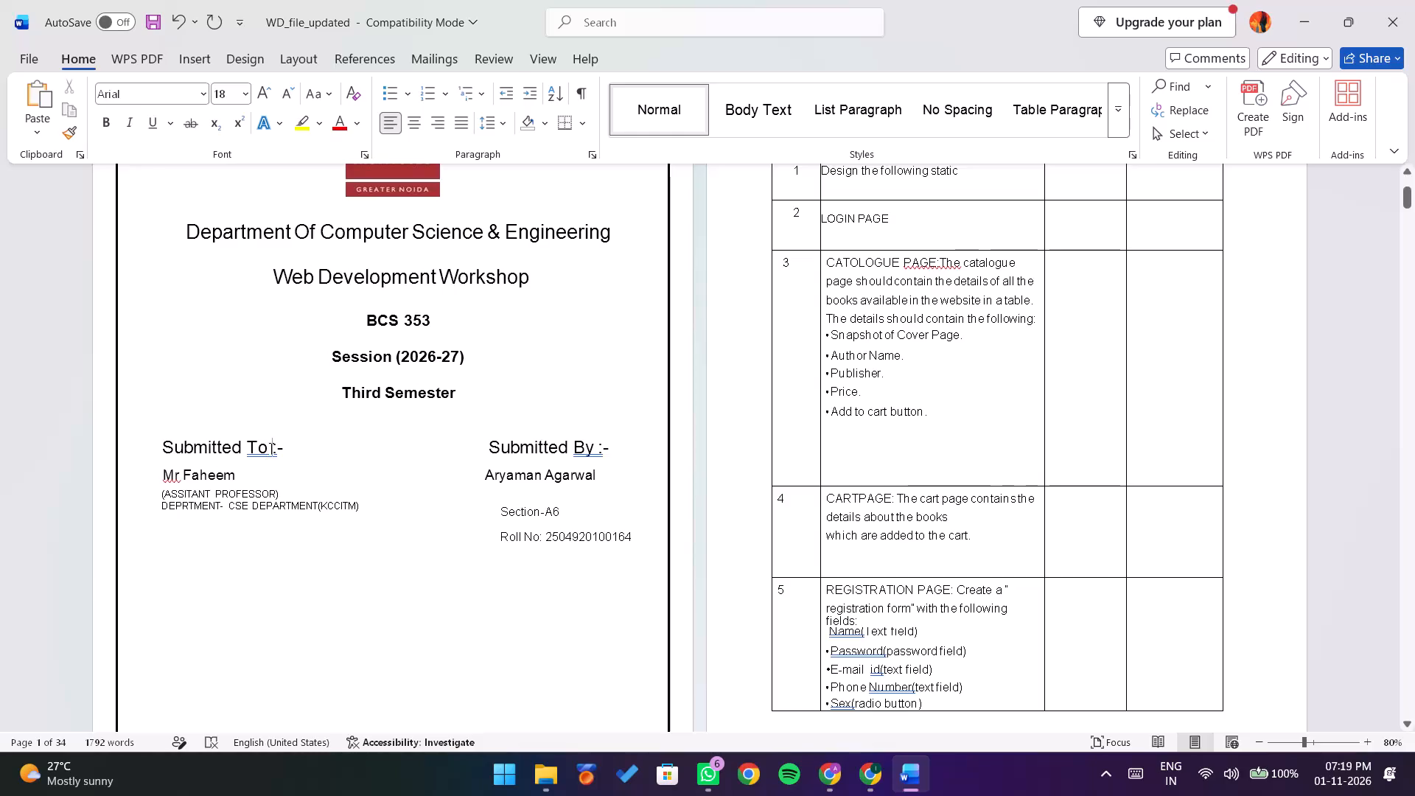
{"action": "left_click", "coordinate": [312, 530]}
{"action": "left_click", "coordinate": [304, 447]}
Insert two blank lines above the Submitted To and Submitted By line to push the submission details down.
{"action": "scroll", "coordinate": [293, 478], "scroll_direction": "up", "scroll_amount": 2}
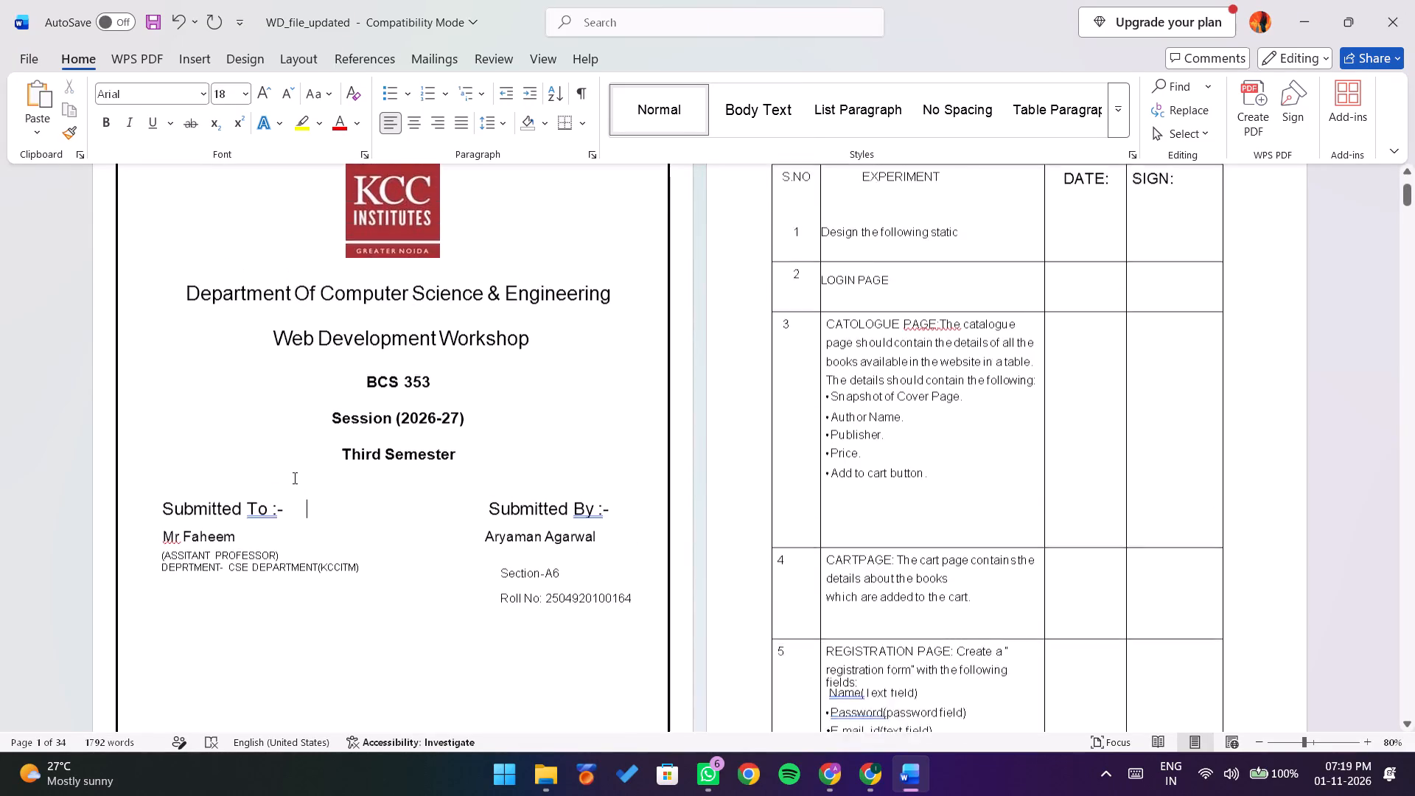
{"action": "scroll", "coordinate": [293, 478], "scroll_direction": "up", "scroll_amount": 3}
{"action": "scroll", "coordinate": [293, 478], "scroll_direction": "down", "scroll_amount": 2}
{"action": "left_click", "coordinate": [158, 559]}
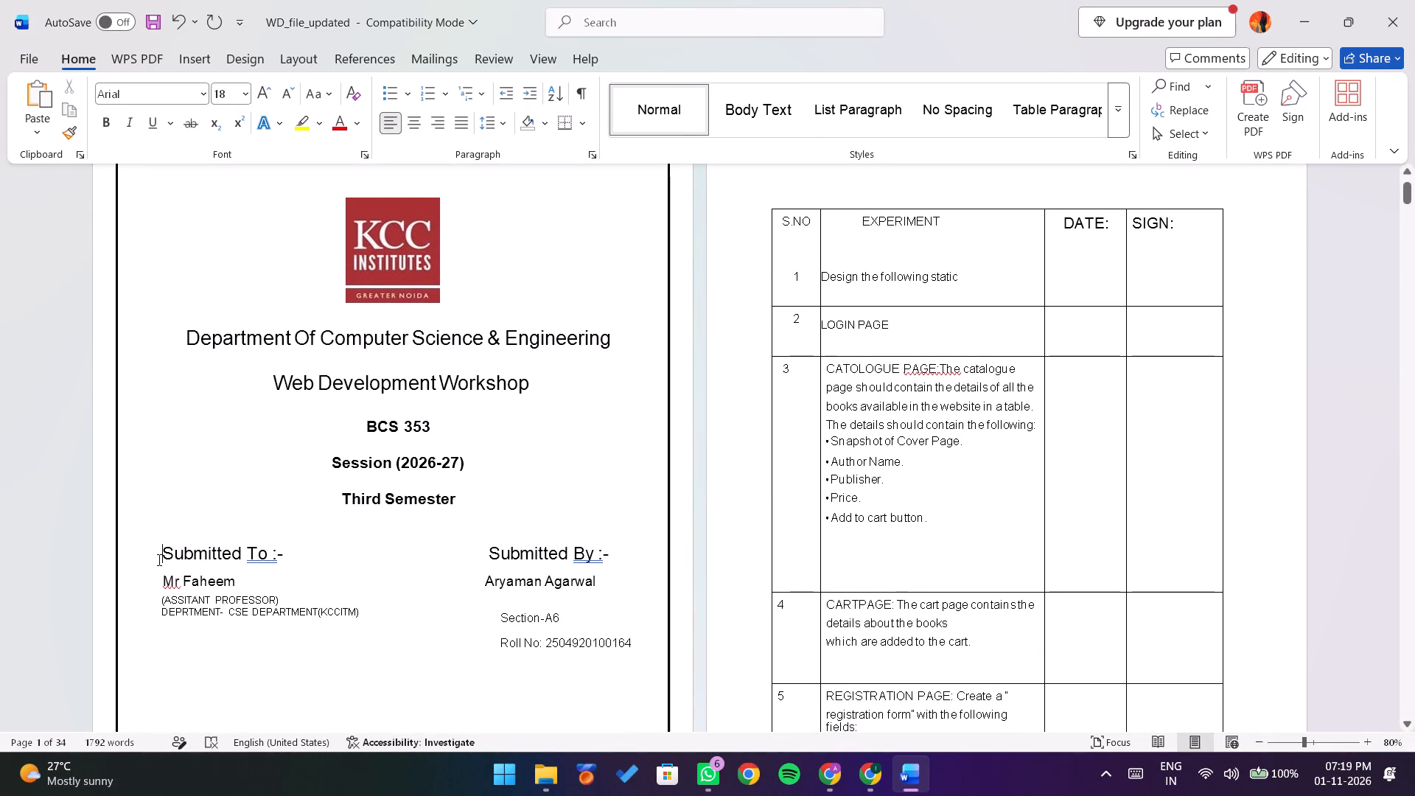
{"action": "key", "text": "Return"}
{"action": "key", "text": "Return"}
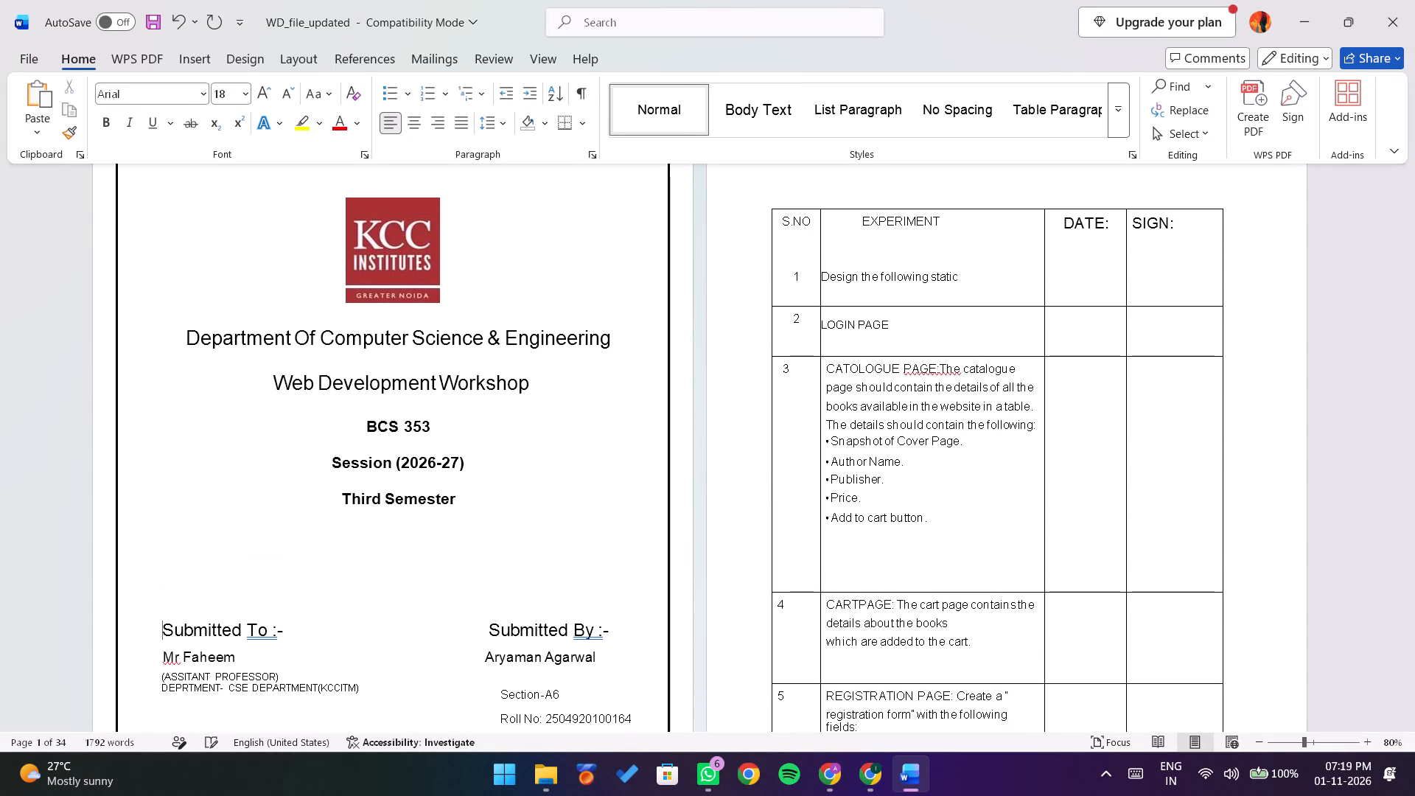
Add one space before the student's name to align it with the start of the Submitted By label.
{"action": "scroll", "coordinate": [196, 583], "scroll_direction": "up", "scroll_amount": 3}
{"action": "scroll", "coordinate": [217, 570], "scroll_direction": "down", "scroll_amount": 7}
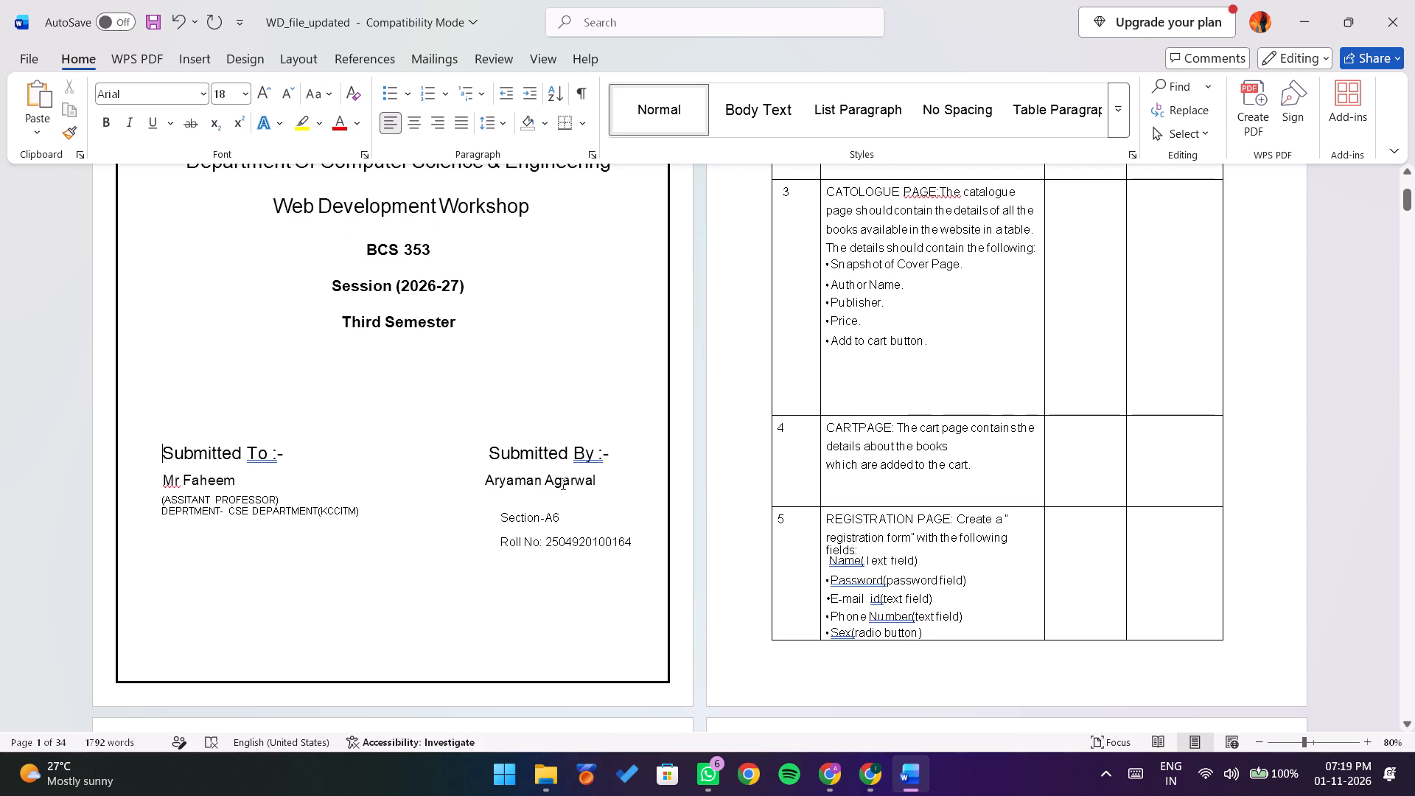
{"action": "left_click", "coordinate": [486, 474]}
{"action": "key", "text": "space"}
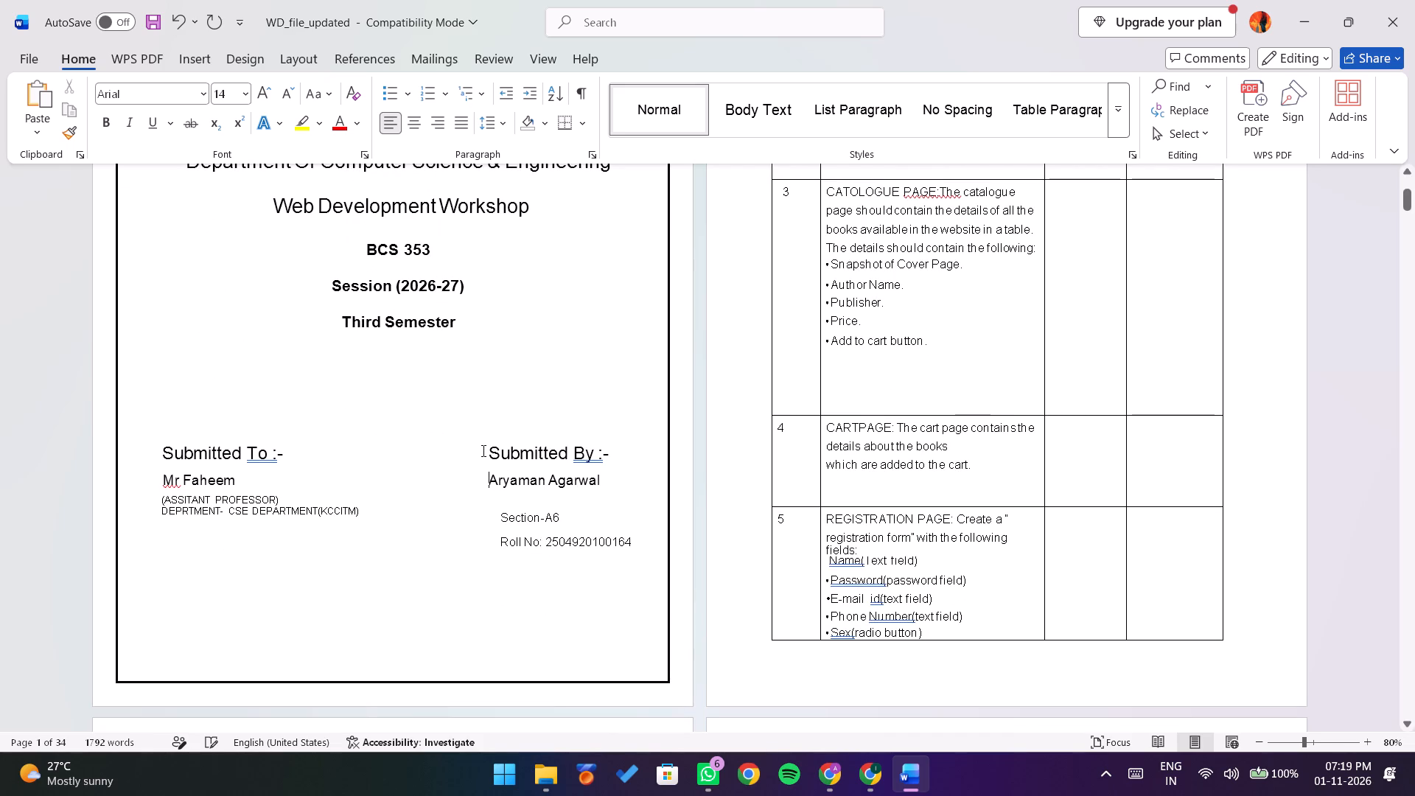
Remove extra leading spaces before Submitted By :- and the student's name so the two lines align at their start.
{"action": "left_click", "coordinate": [482, 450]}
{"action": "key", "text": "BackSpace"}
{"action": "key", "text": "BackSpace"}
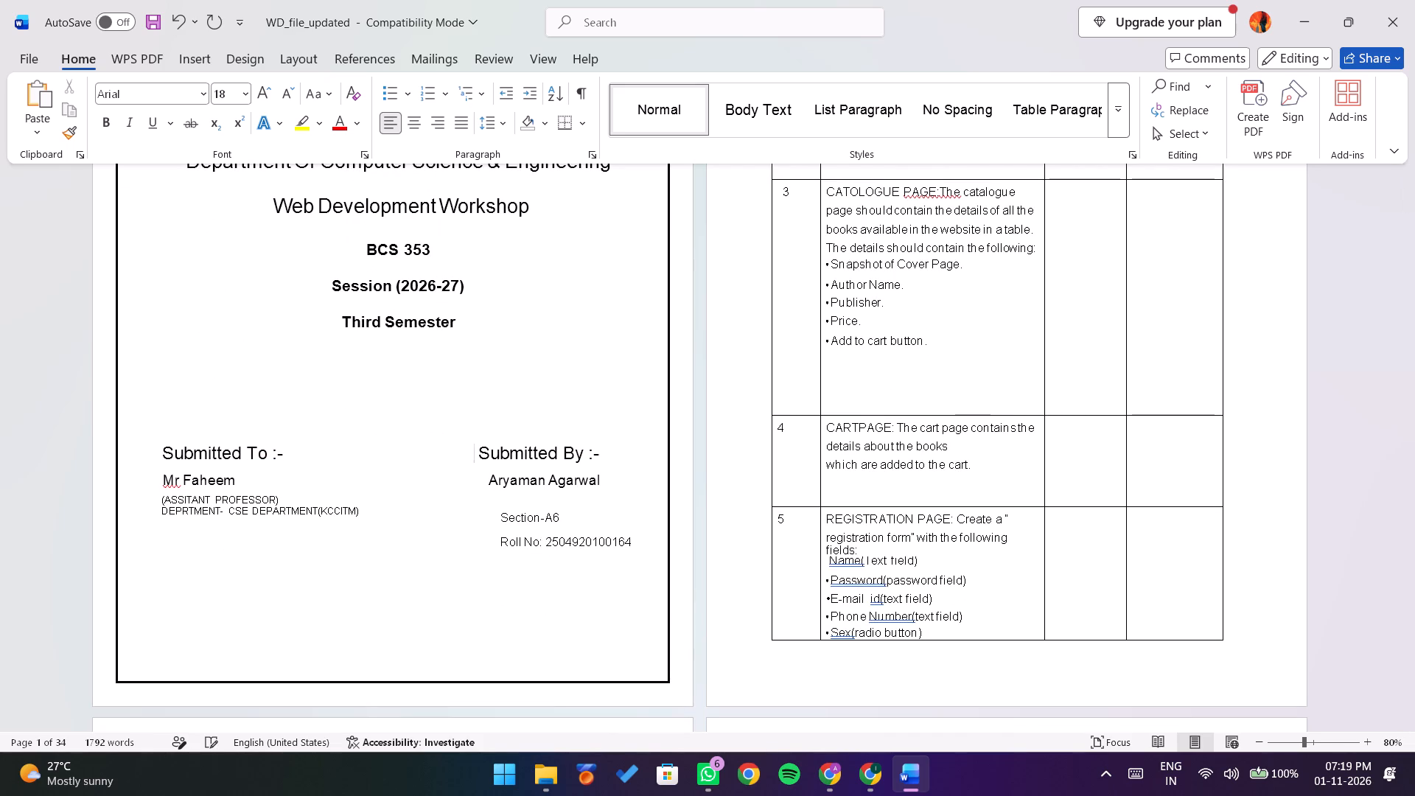
{"action": "key", "text": "Down"}
{"action": "key", "text": "Right"}
{"action": "key", "text": "Right"}
{"action": "key", "text": "Right"}
{"action": "key", "text": "Right"}
{"action": "key", "text": "BackSpace"}
{"action": "key", "text": "BackSpace"}
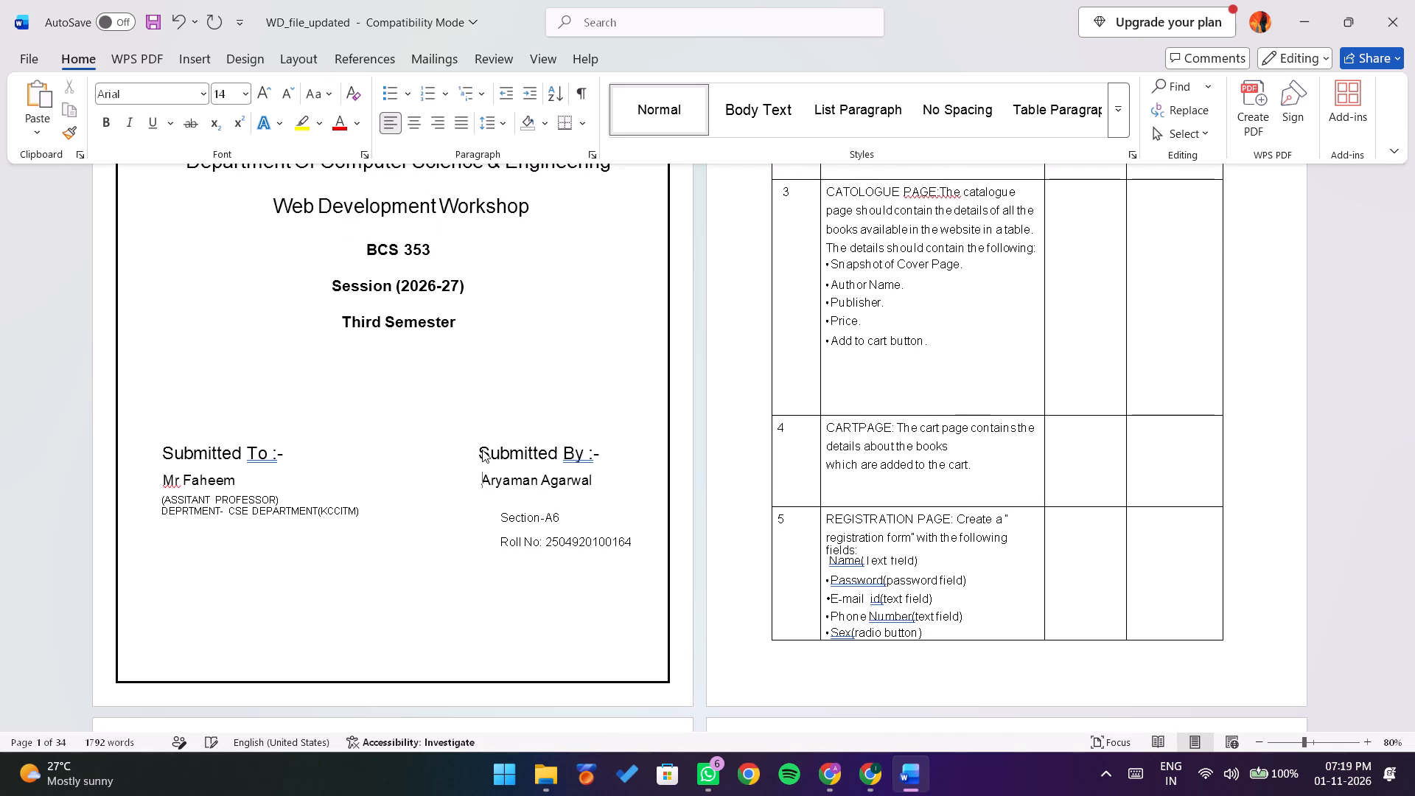
{"action": "key", "text": "BackSpace"}
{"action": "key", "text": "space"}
Pull the Section and Roll No lines back so each sits on its own line aligned under the student's name.
{"action": "key", "text": "Down"}
{"action": "key", "text": "Down"}
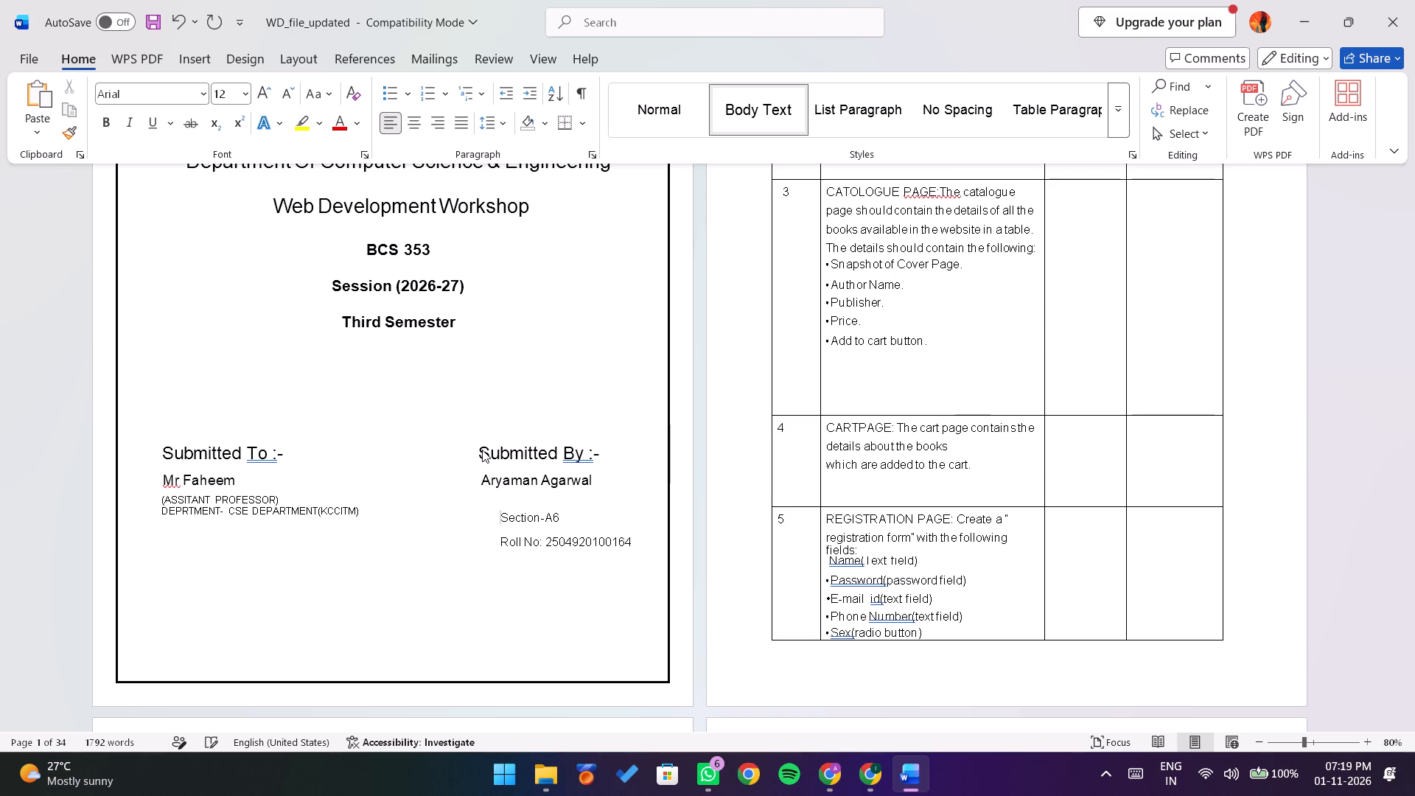
{"action": "key", "text": "BackSpace"}
{"action": "key", "text": "BackSpace"}
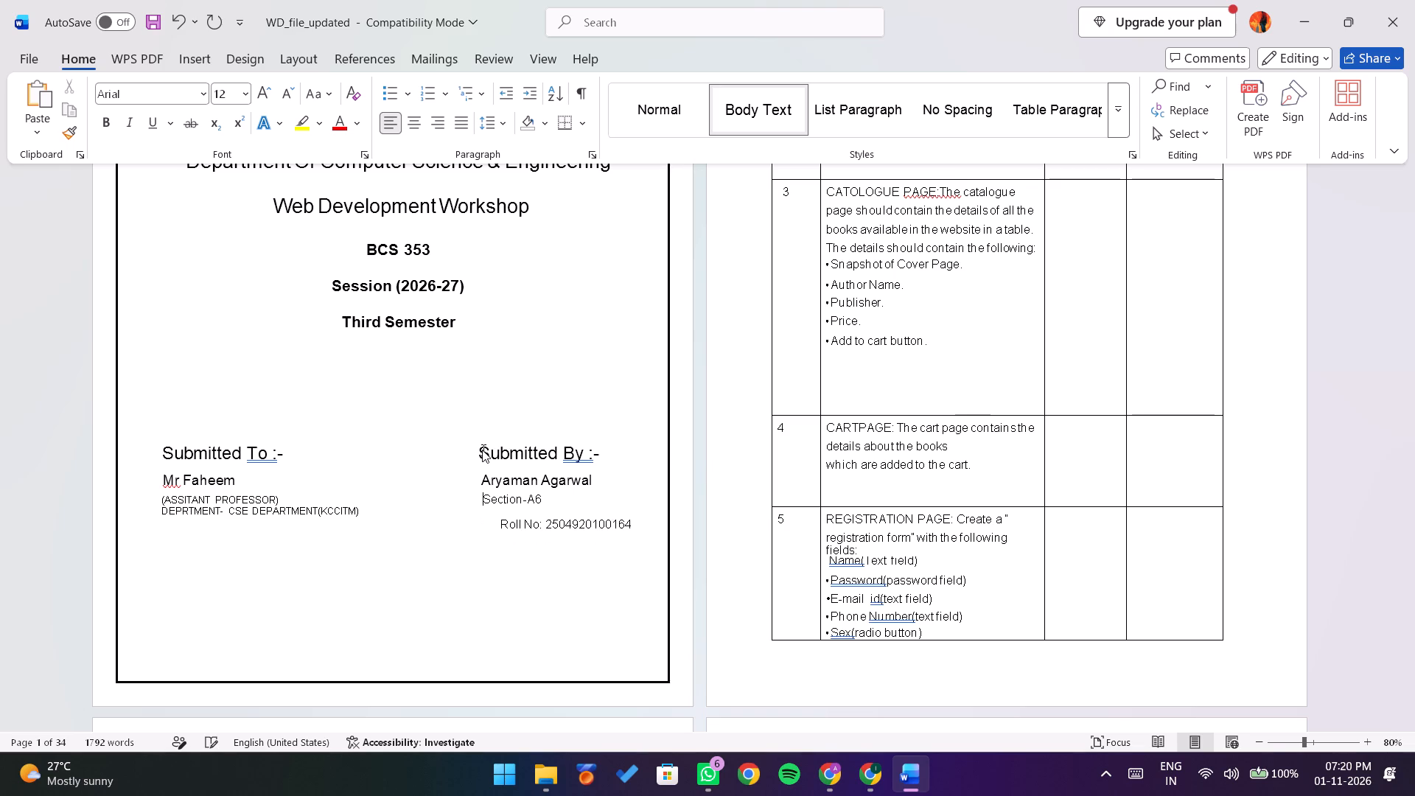
{"action": "key", "text": "Down"}
{"action": "key", "text": "BackSpace"}
{"action": "key", "text": "BackSpace"}
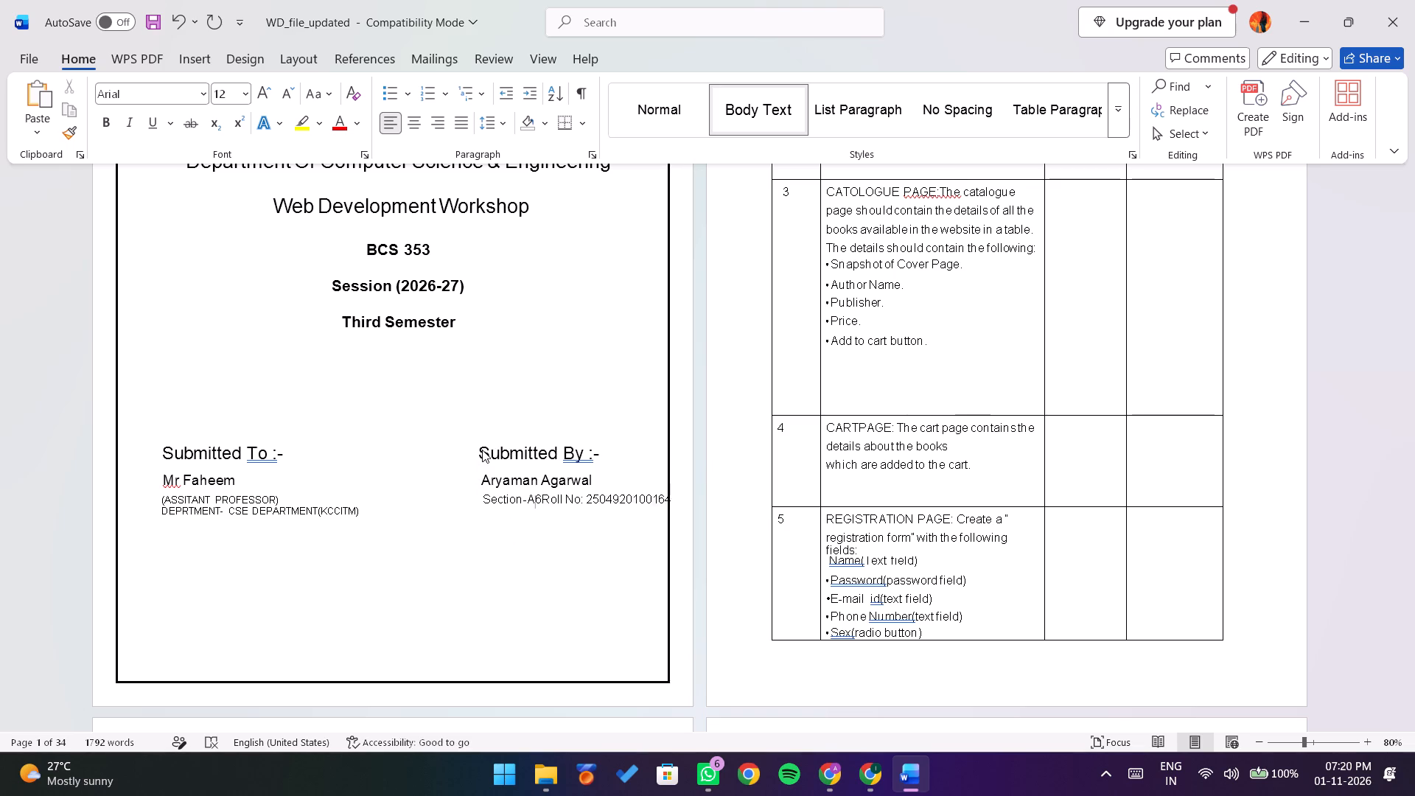
{"action": "key", "text": "BackSpace"}
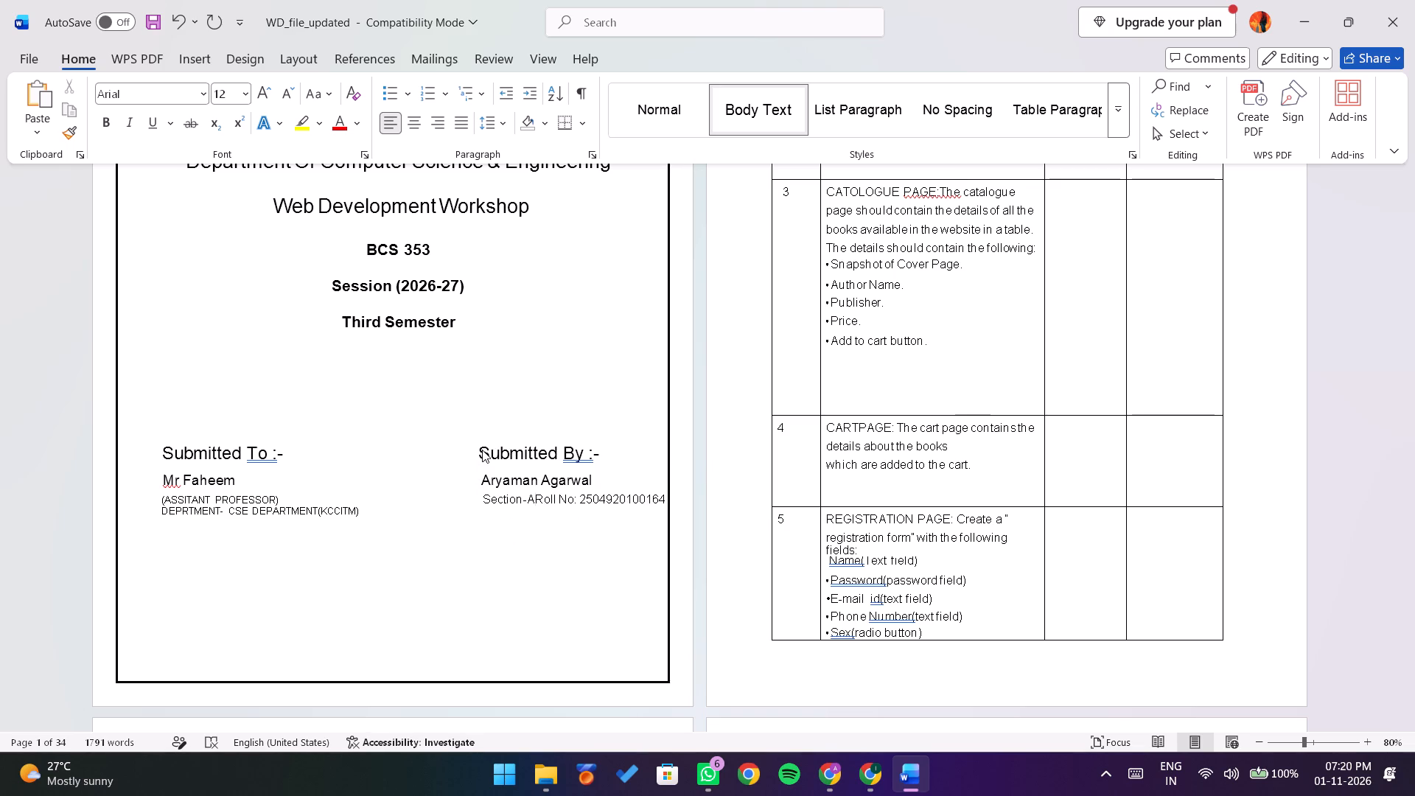
{"action": "key", "text": "shift+asciicircum"}
{"action": "key", "text": "Return"}
Replace the stray ^ in the section line with 6 so it reads Section-A6.
{"action": "left_click", "coordinate": [557, 498]}
{"action": "key", "text": "BackSpace"}
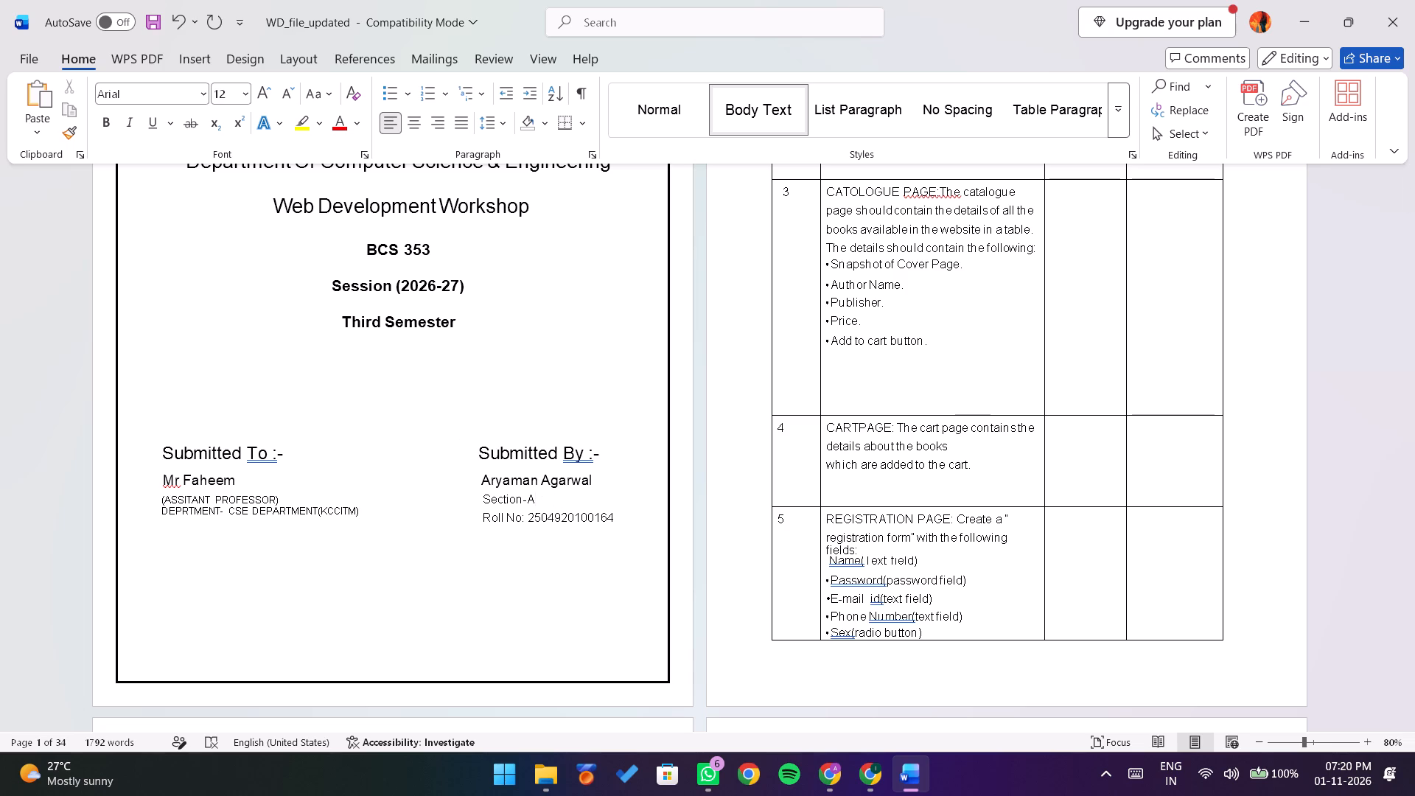
{"action": "key", "text": "shift+asciicircum"}
{"action": "key", "text": "BackSpace"}
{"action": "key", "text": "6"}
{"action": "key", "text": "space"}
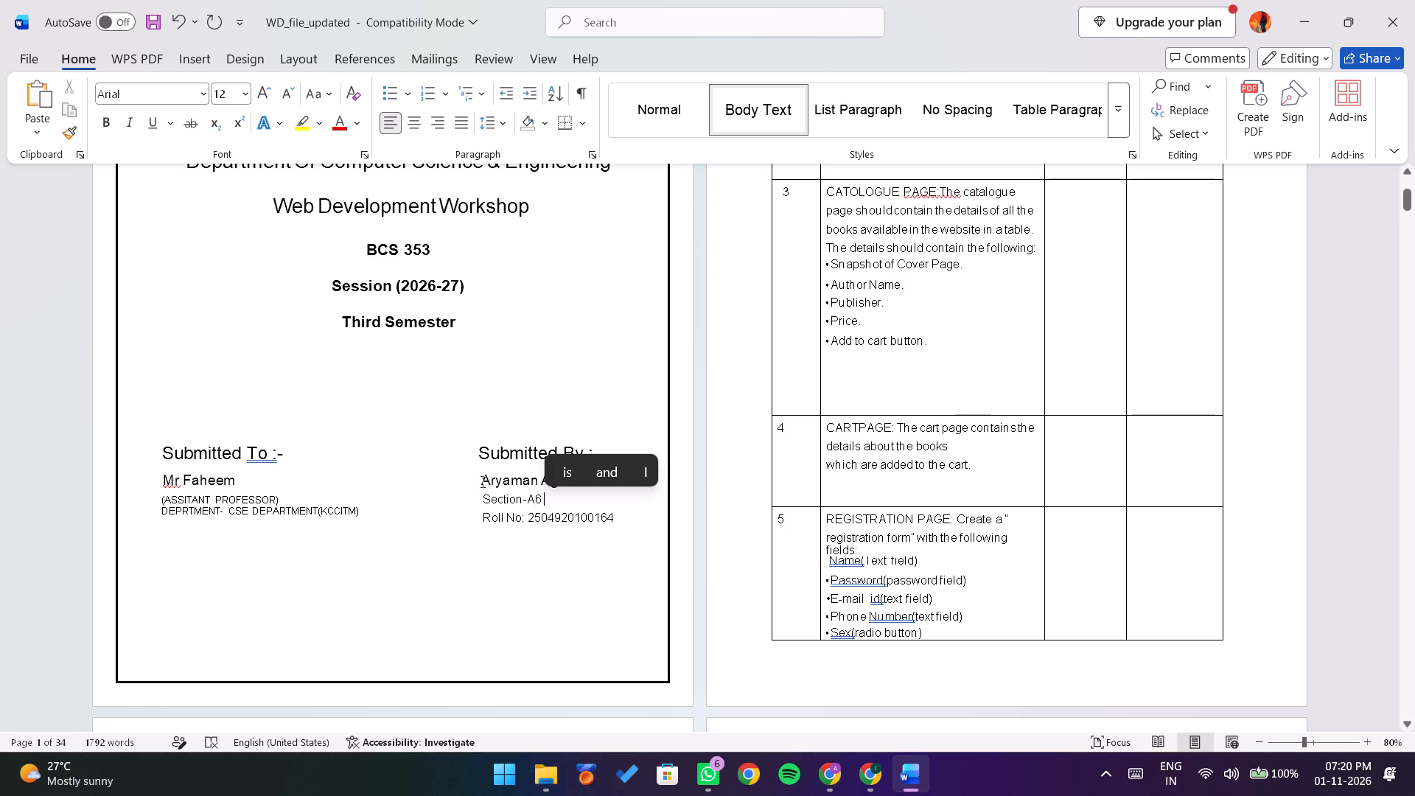
Make the student's name under Submitted By :- bold.
{"action": "left_click_drag", "start_coordinate": [481, 481], "coordinate": [590, 476]}
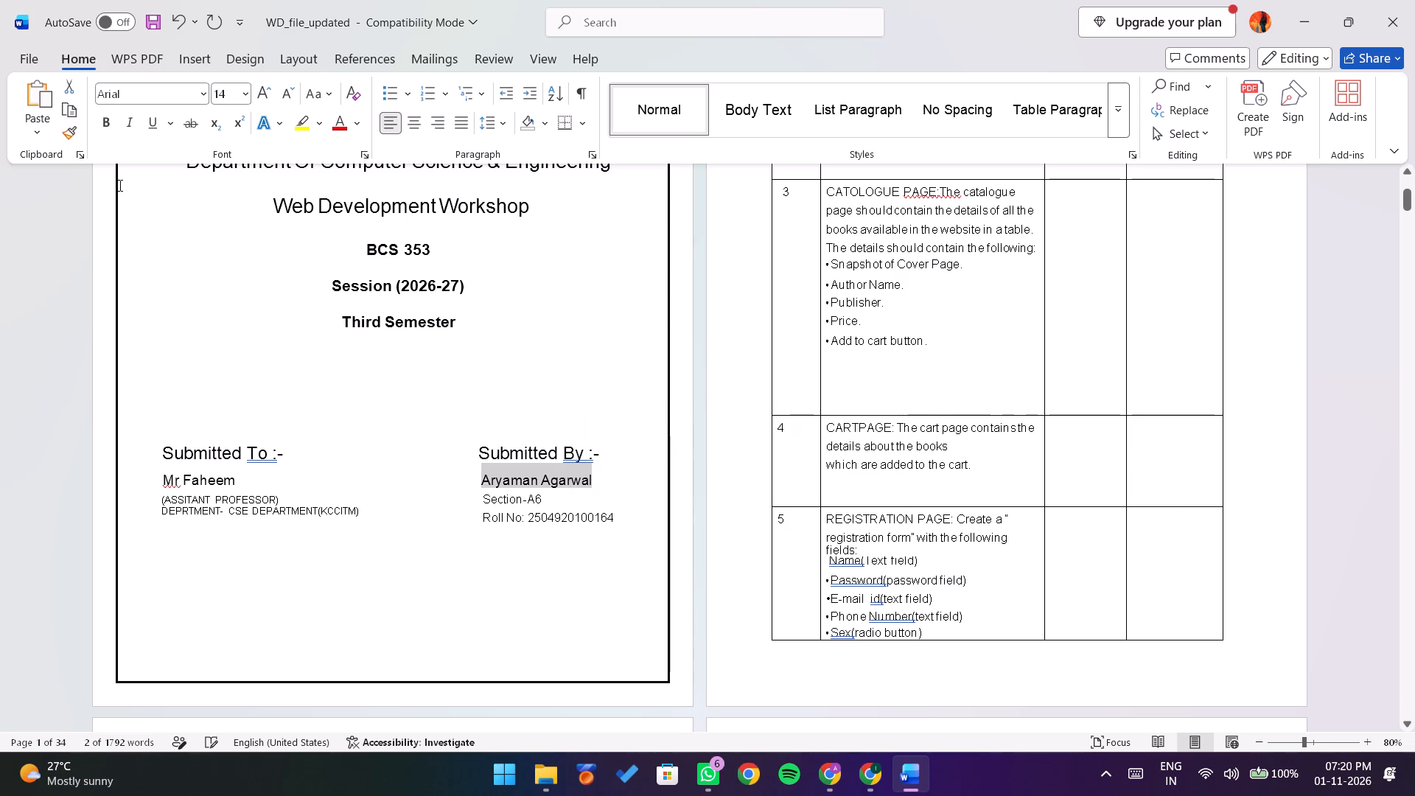
{"action": "left_click", "coordinate": [110, 123]}
{"action": "left_click", "coordinate": [383, 527]}
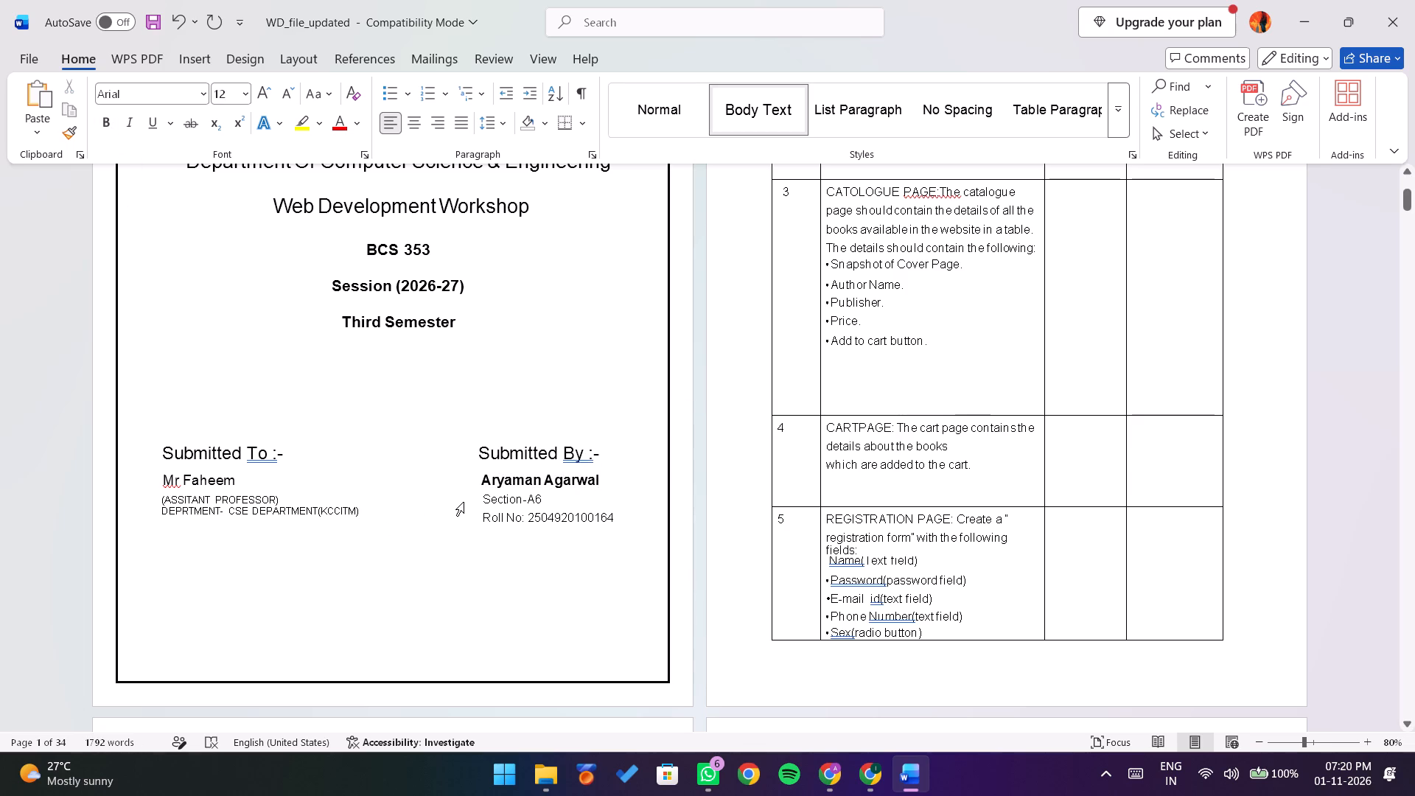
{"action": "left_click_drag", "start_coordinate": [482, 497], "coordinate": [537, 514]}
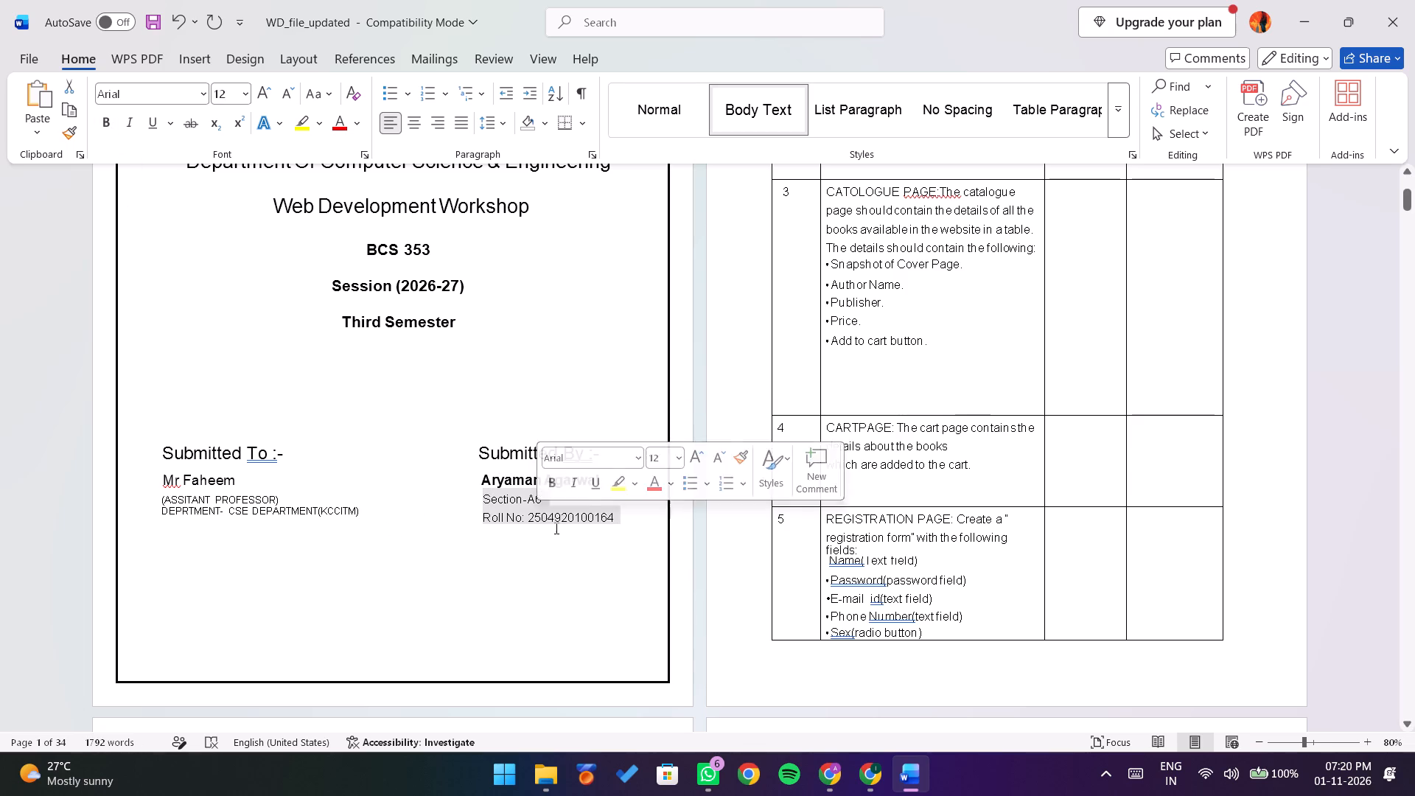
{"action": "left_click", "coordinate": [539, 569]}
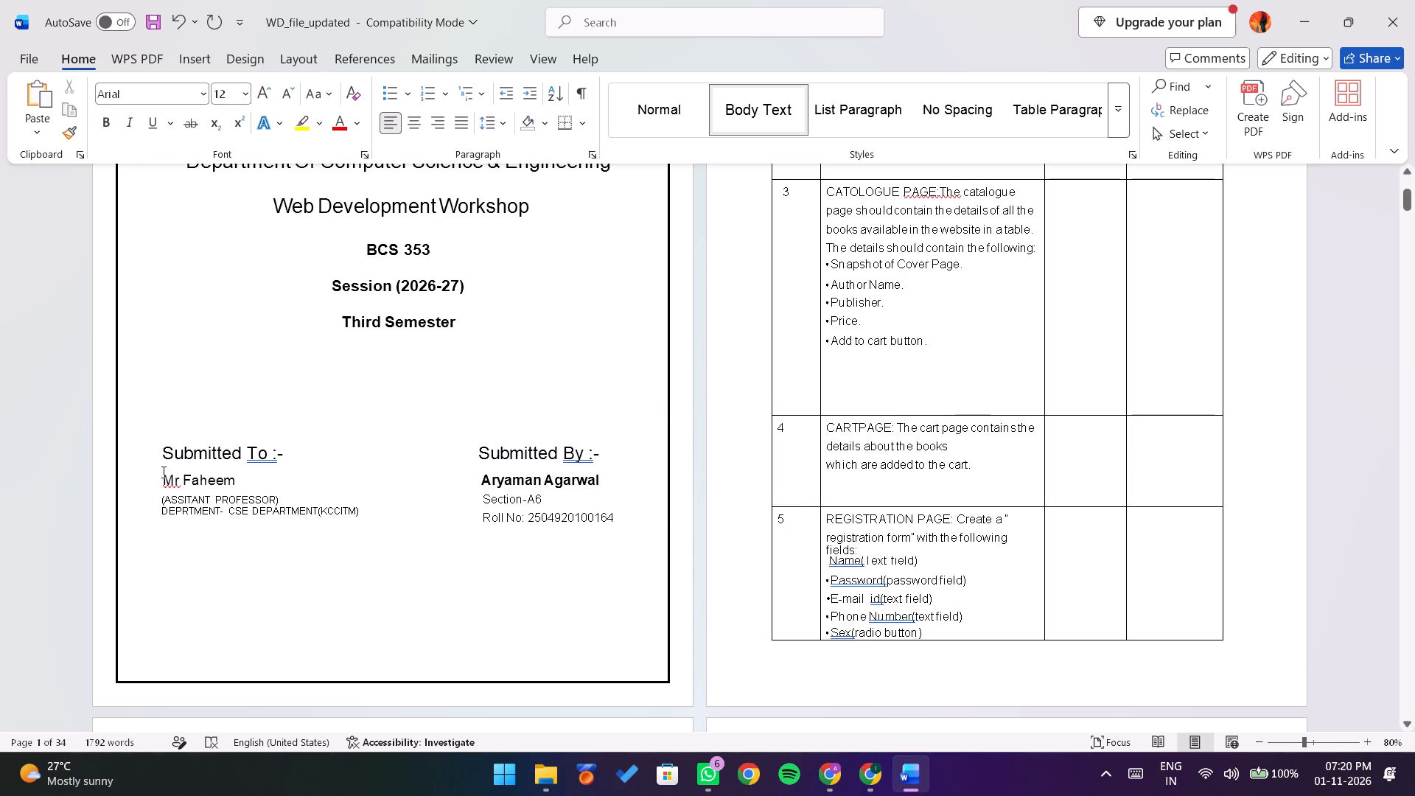
Make the professor's name under Submitted To :- bold.
{"action": "left_click_drag", "start_coordinate": [160, 478], "coordinate": [229, 483]}
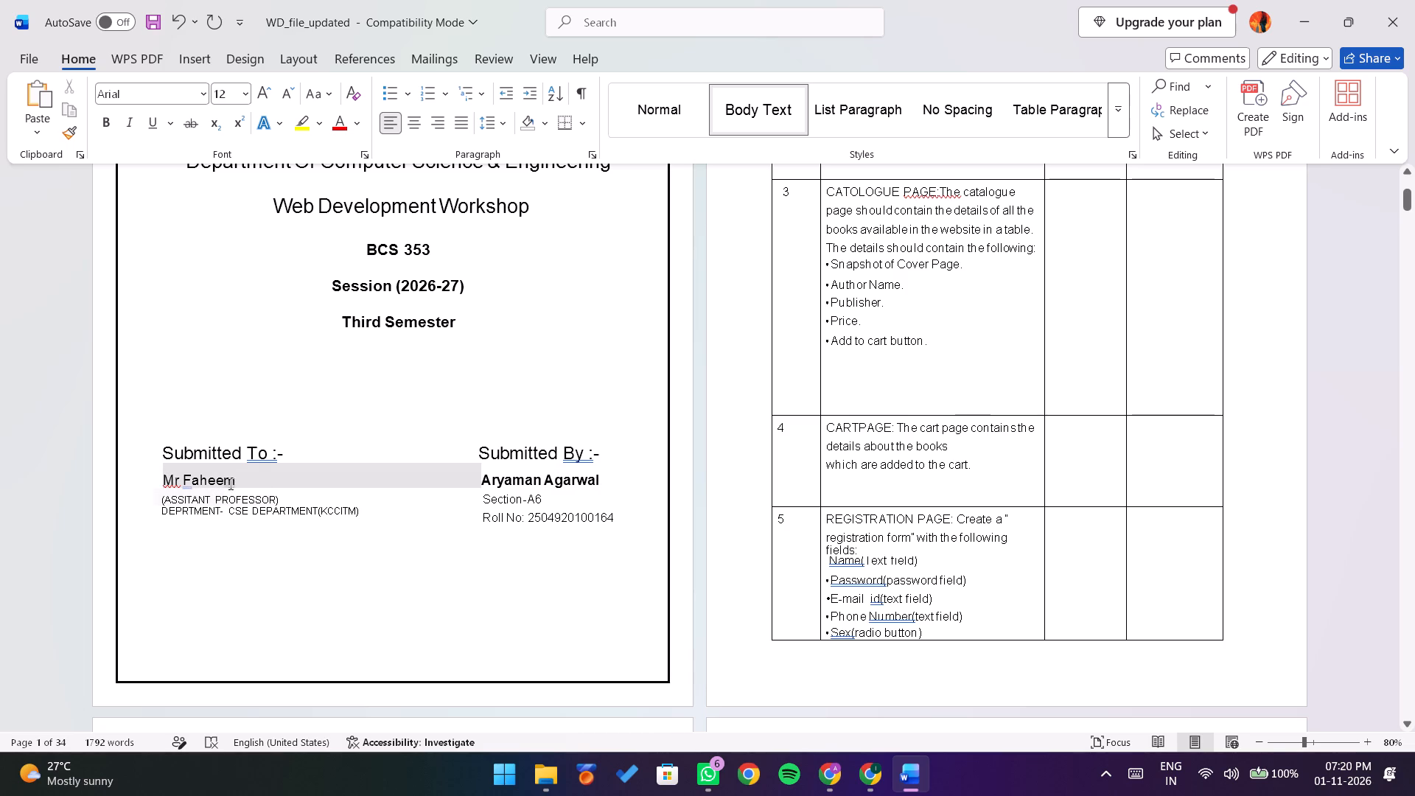
{"action": "left_click_drag", "start_coordinate": [229, 483], "coordinate": [231, 480]}
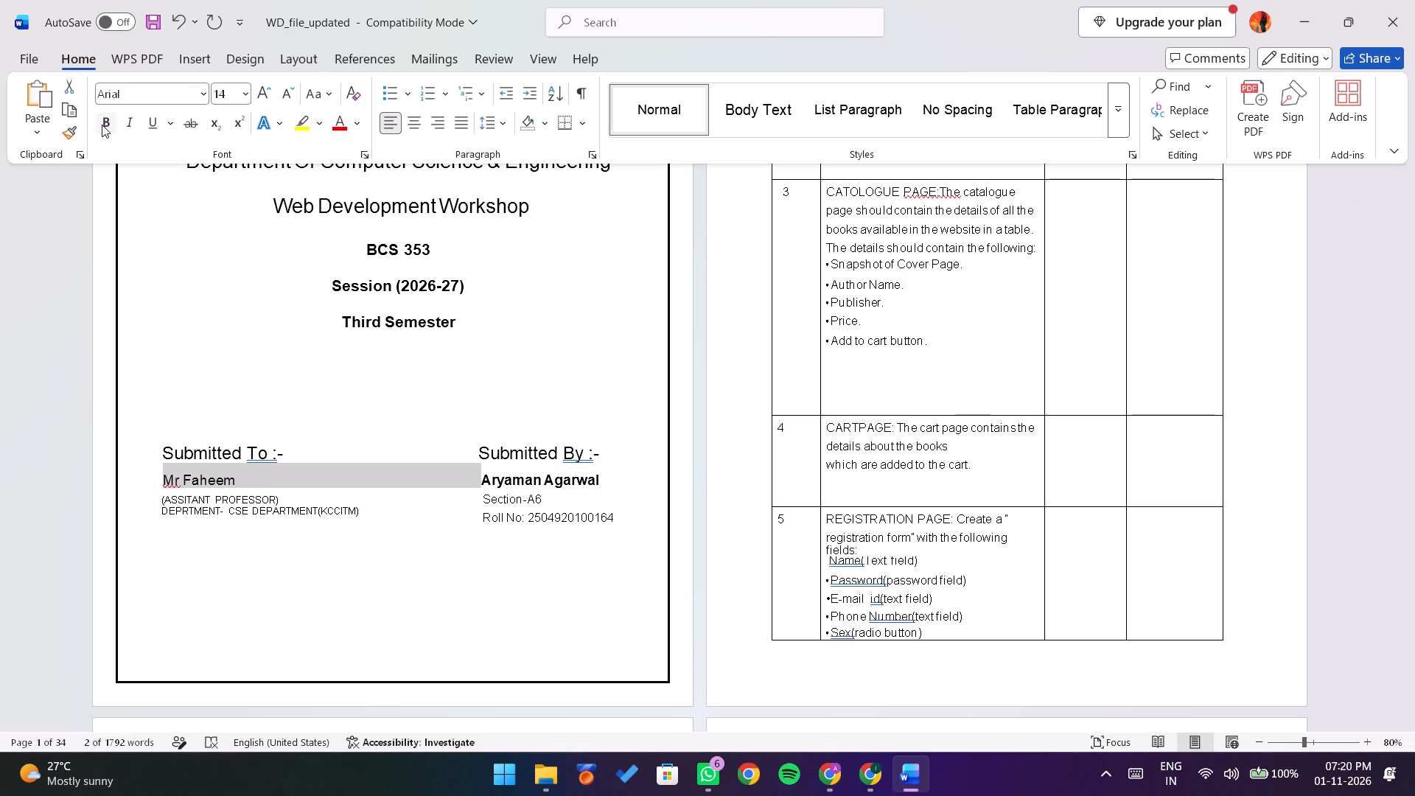
{"action": "left_click", "coordinate": [102, 125]}
{"action": "left_click", "coordinate": [316, 425]}
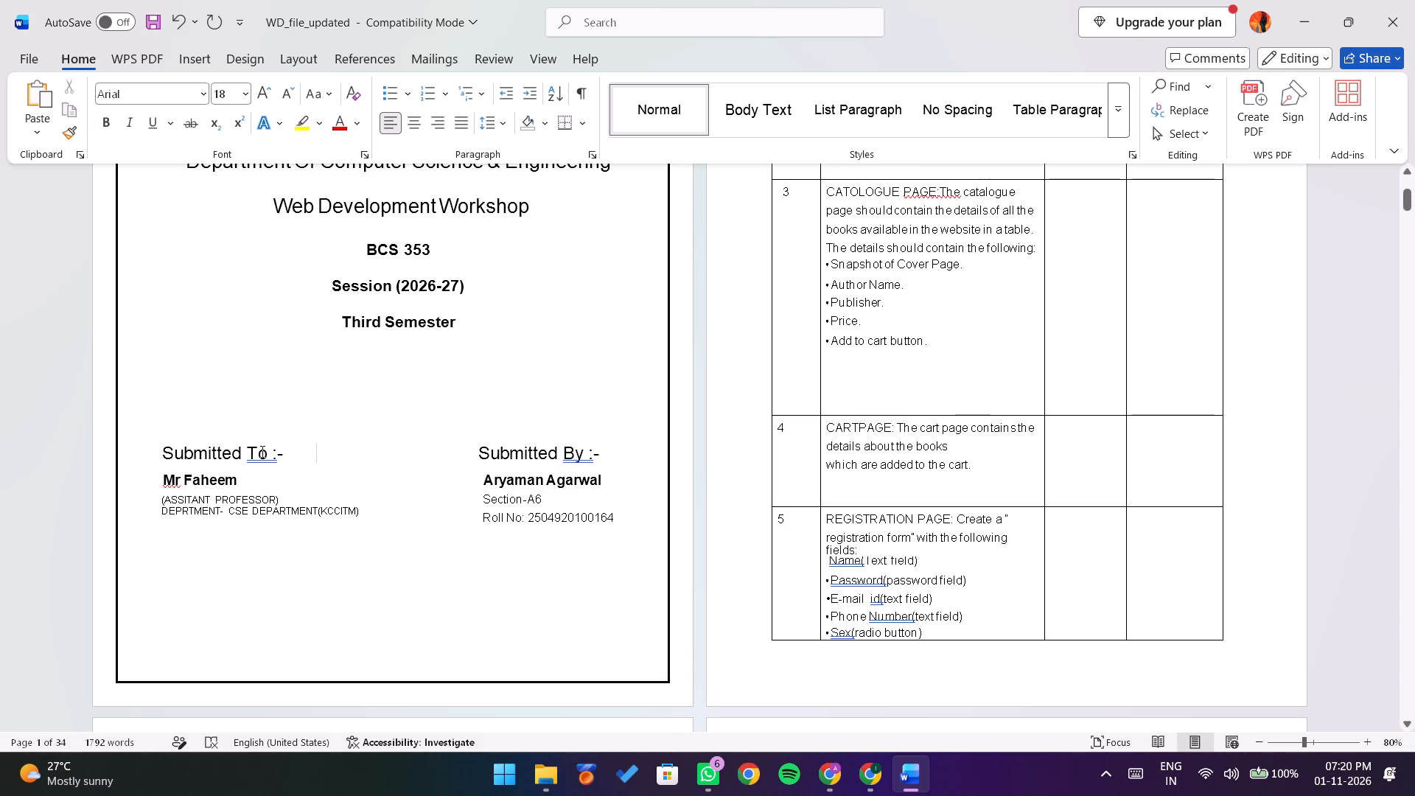
Check the cover page and save the document.
{"action": "scroll", "coordinate": [277, 505], "scroll_direction": "up", "scroll_amount": 1}
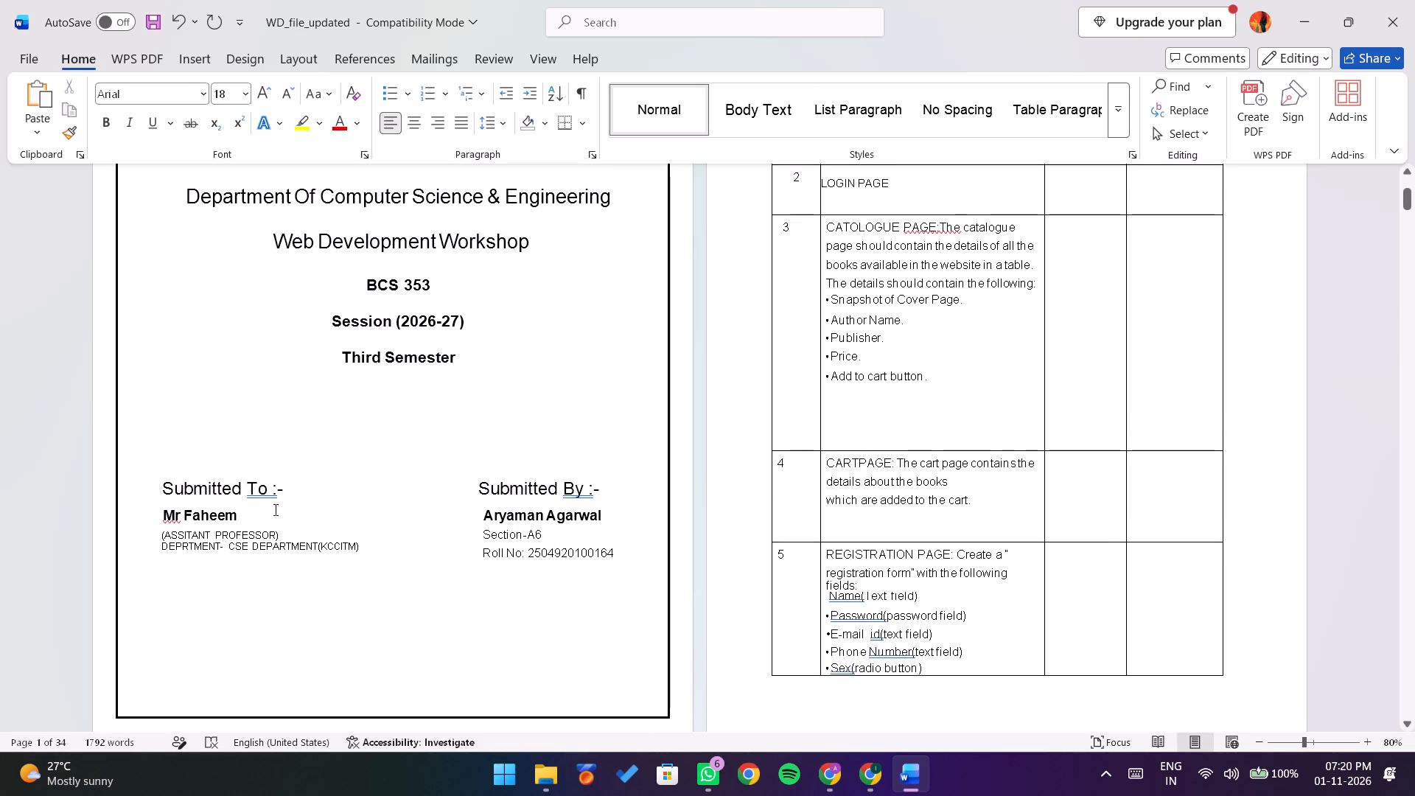
{"action": "scroll", "coordinate": [412, 522], "scroll_direction": "up", "scroll_amount": 2}
{"action": "scroll", "coordinate": [412, 522], "scroll_direction": "down", "scroll_amount": 1}
{"action": "scroll", "coordinate": [412, 522], "scroll_direction": "up", "scroll_amount": 5}
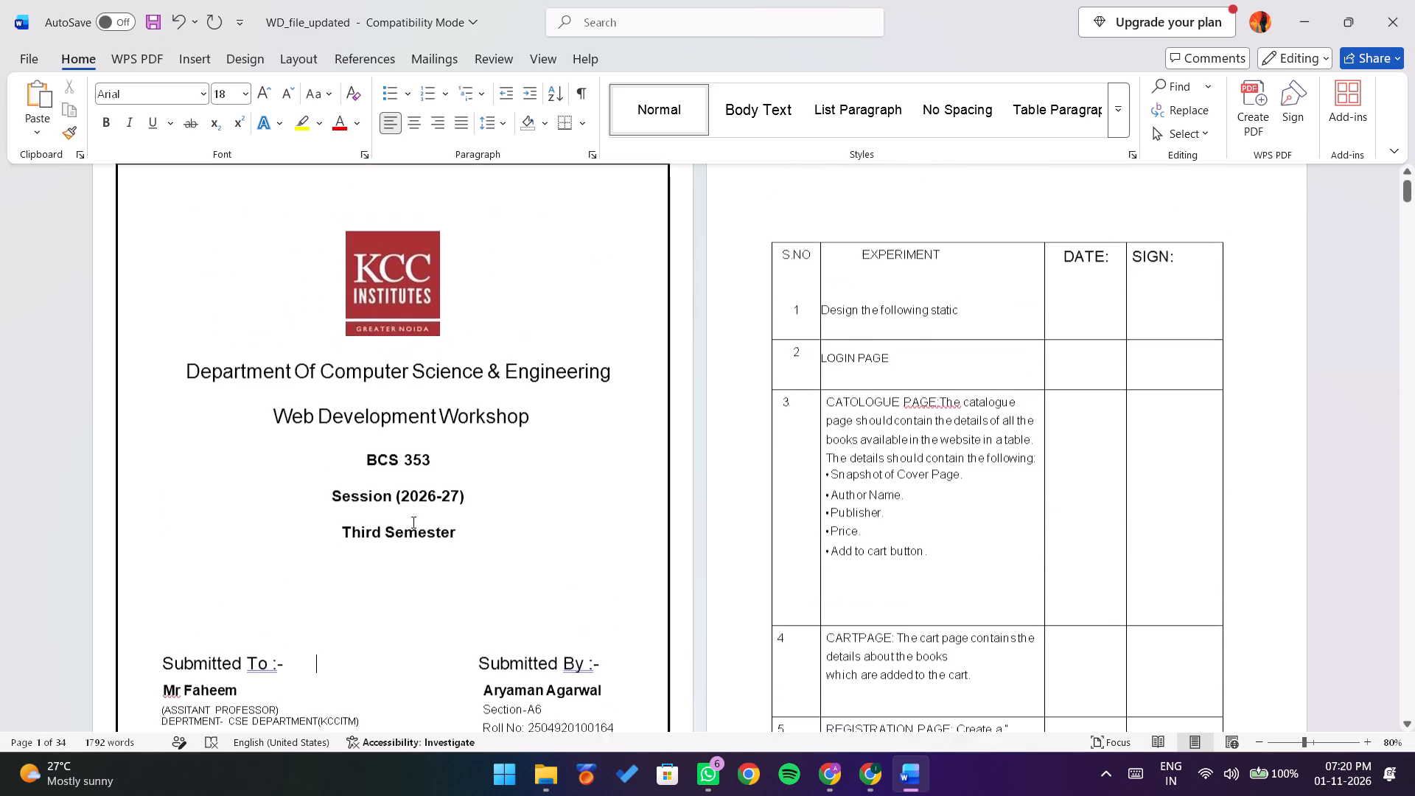
{"action": "scroll", "coordinate": [412, 522], "scroll_direction": "up", "scroll_amount": 3}
{"action": "scroll", "coordinate": [411, 522], "scroll_direction": "down", "scroll_amount": 7}
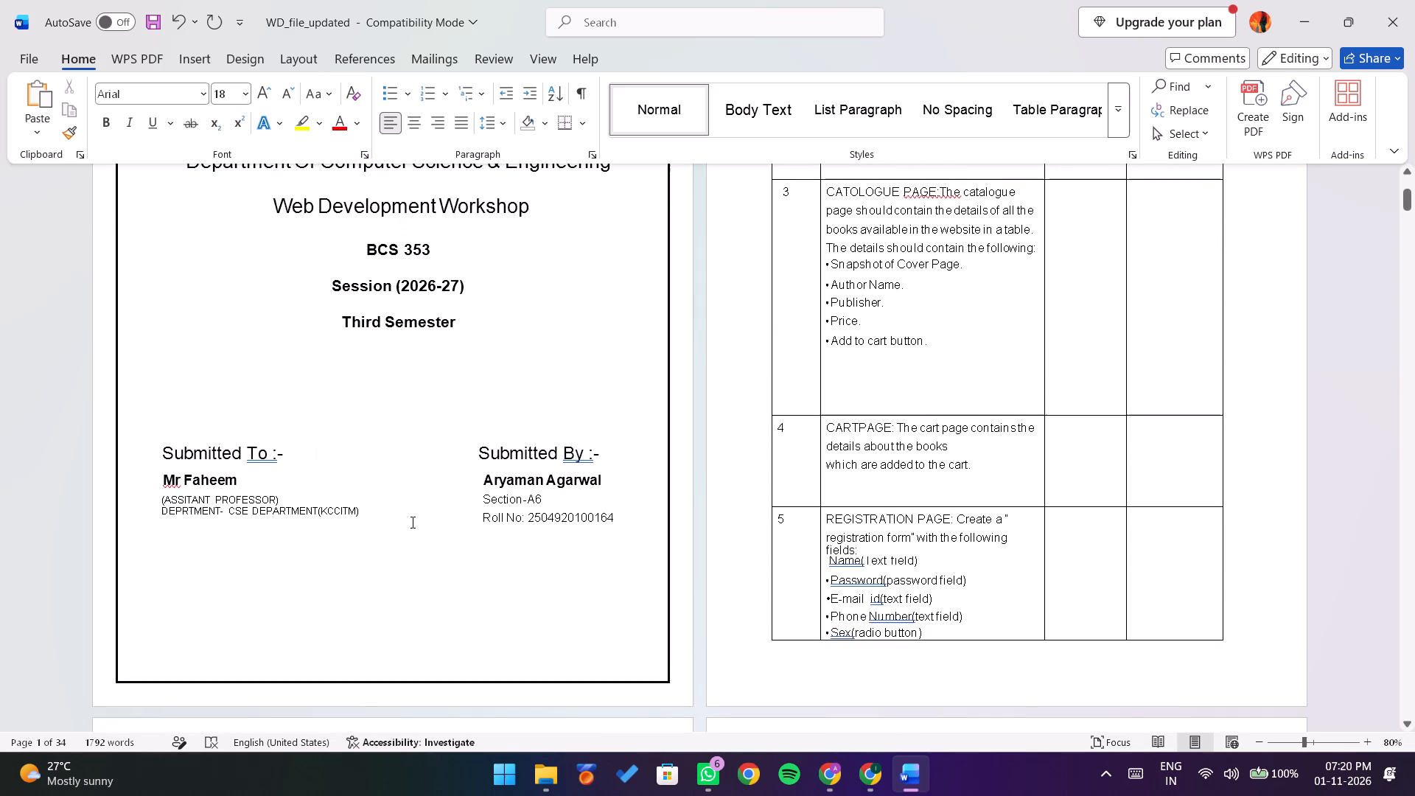
{"action": "key", "text": "ctrl+s"}
Review the cover page's logo, headings, border and submission details, along with the start of the experiment table pages.
{"action": "scroll", "coordinate": [411, 522], "scroll_direction": "up", "scroll_amount": 3}
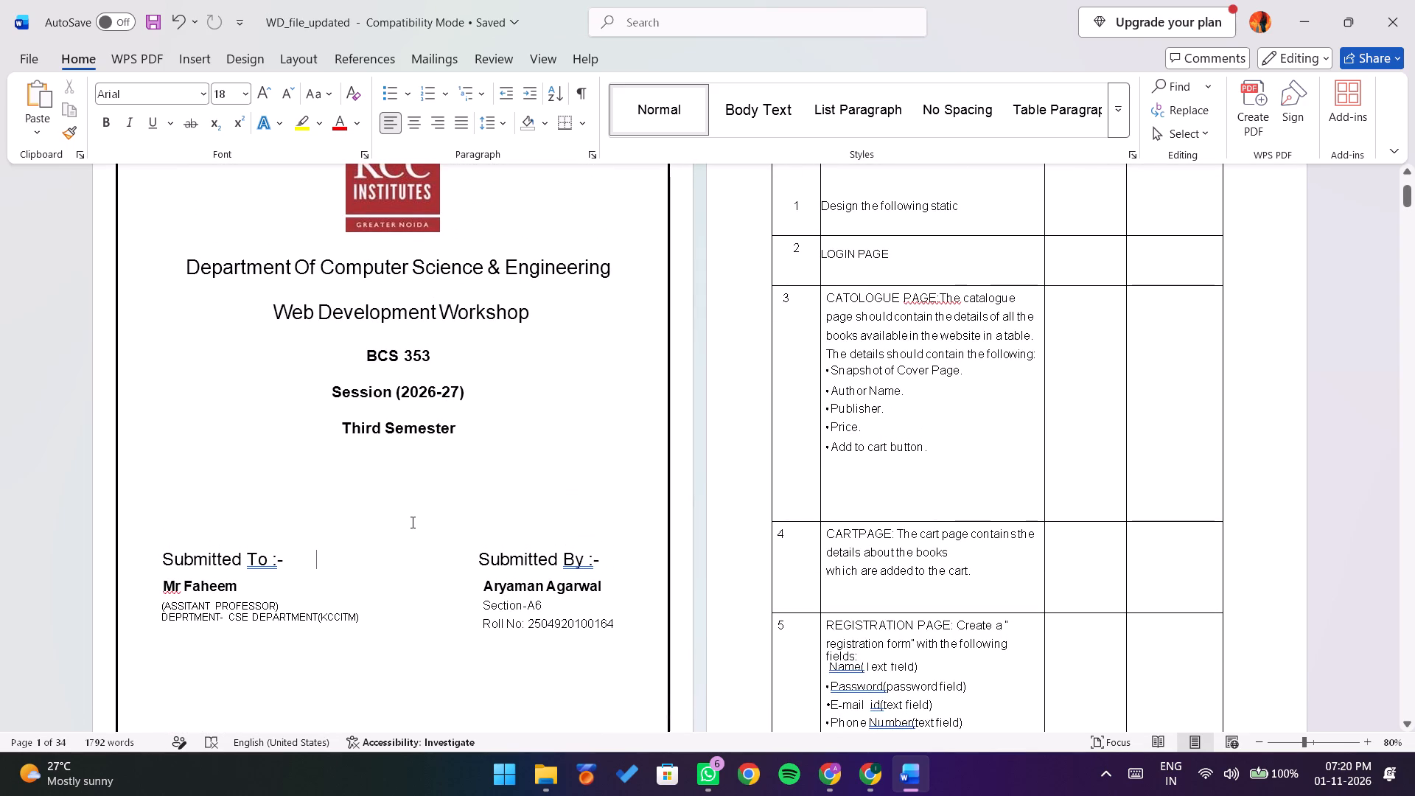
{"action": "scroll", "coordinate": [411, 522], "scroll_direction": "up", "scroll_amount": 1}
{"action": "scroll", "coordinate": [410, 522], "scroll_direction": "down", "scroll_amount": 1}
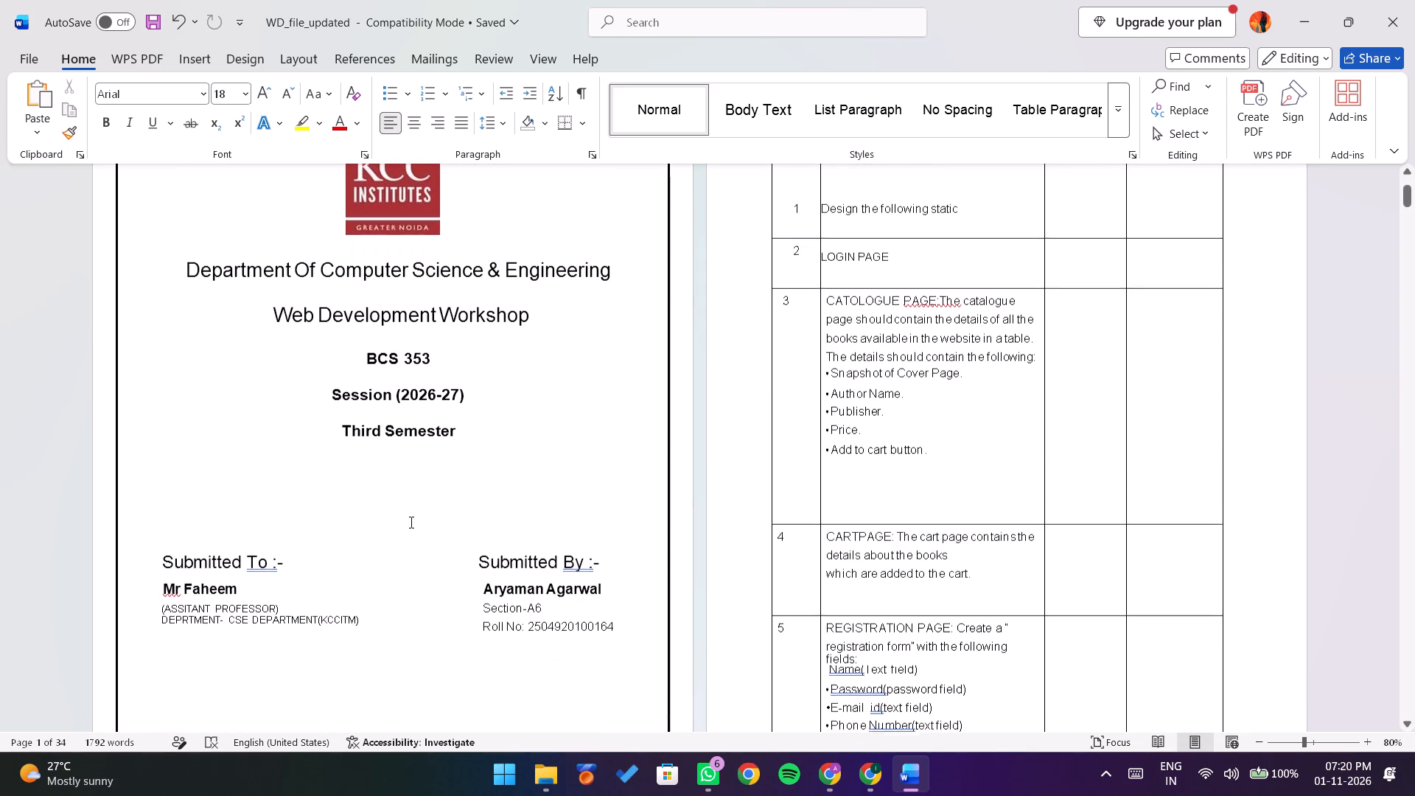
{"action": "scroll", "coordinate": [410, 522], "scroll_direction": "down", "scroll_amount": 5}
{"action": "scroll", "coordinate": [410, 522], "scroll_direction": "up", "scroll_amount": 5}
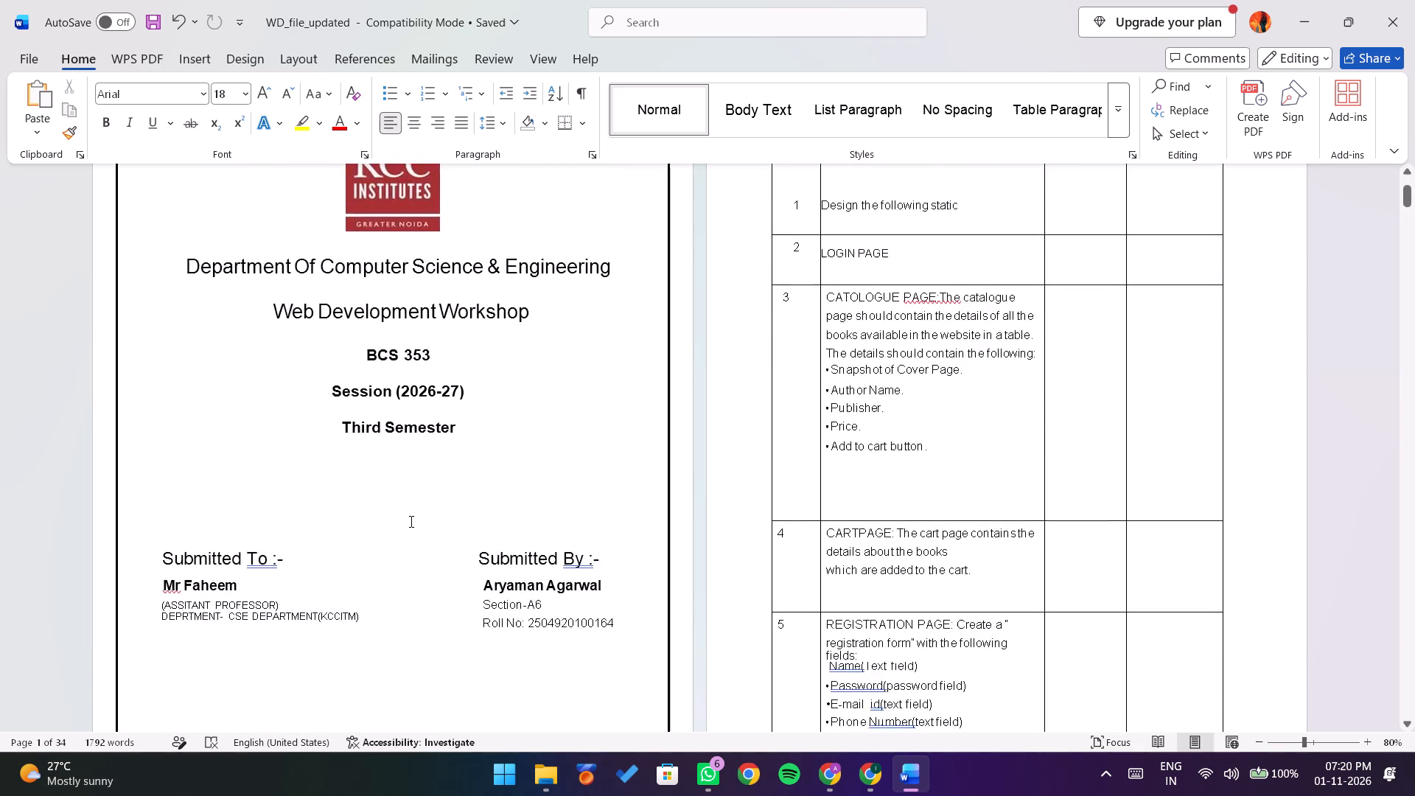
{"action": "scroll", "coordinate": [410, 521], "scroll_direction": "up", "scroll_amount": 4}
{"action": "scroll", "coordinate": [410, 521], "scroll_direction": "down", "scroll_amount": 14}
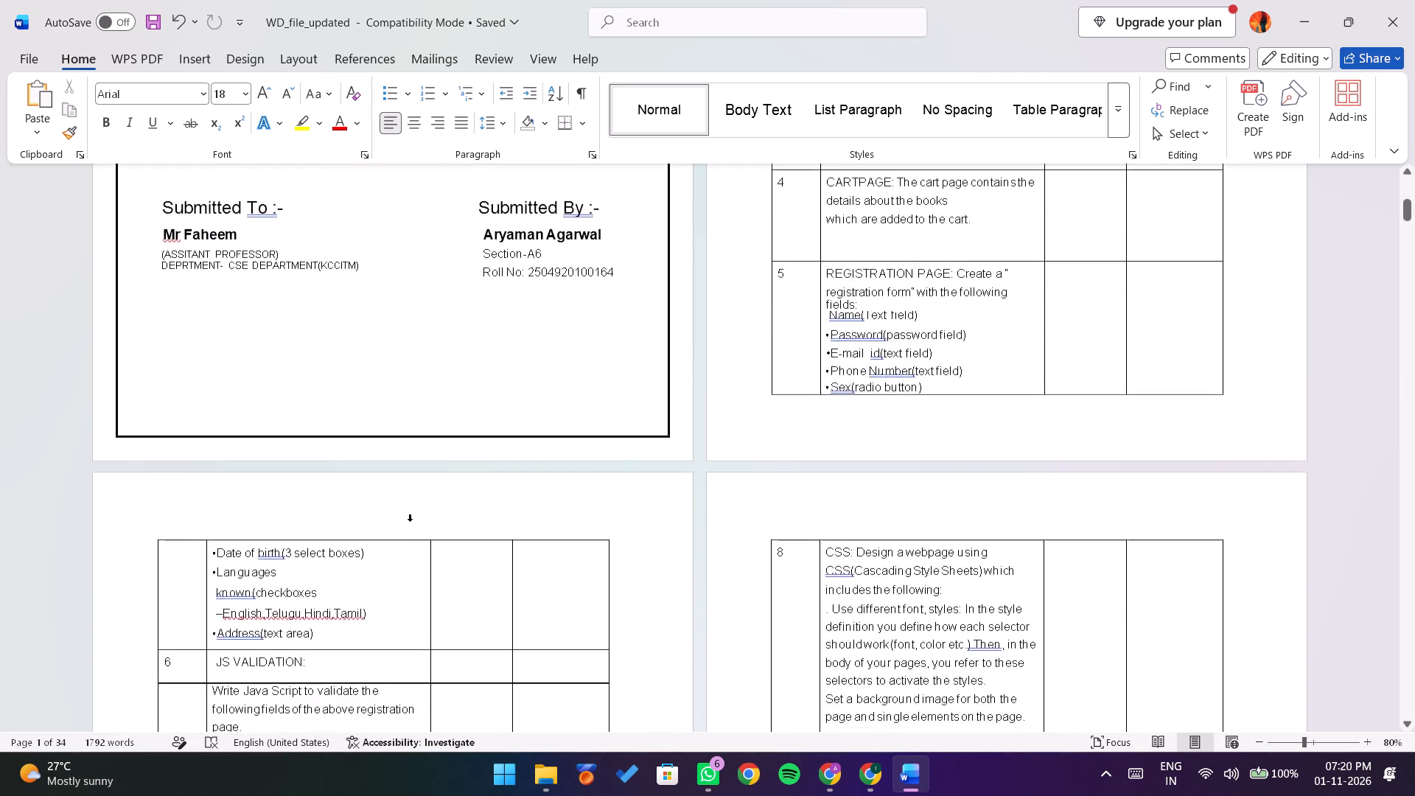
{"action": "scroll", "coordinate": [410, 521], "scroll_direction": "down", "scroll_amount": 5}
{"action": "scroll", "coordinate": [410, 521], "scroll_direction": "up", "scroll_amount": 14}
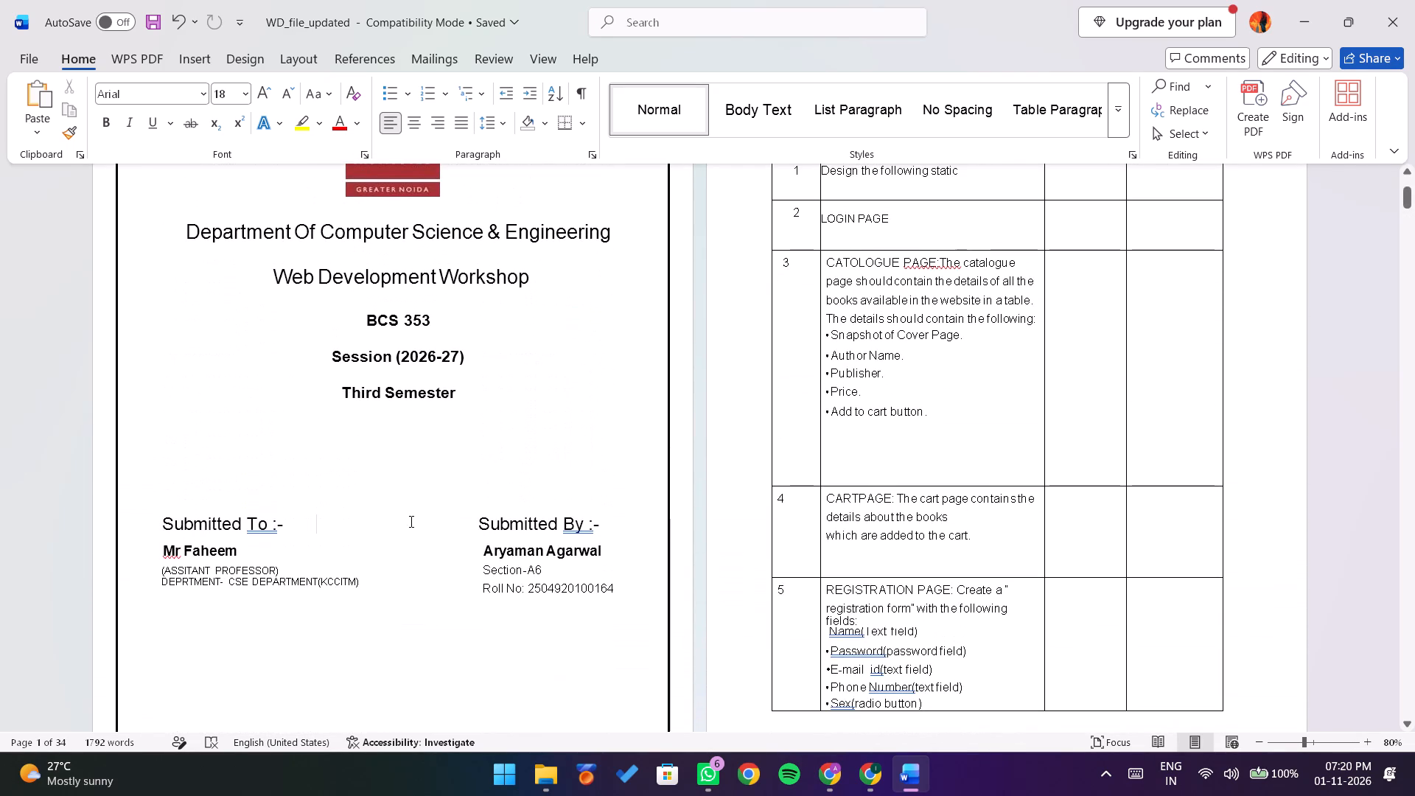
{"action": "scroll", "coordinate": [410, 521], "scroll_direction": "up", "scroll_amount": 2}
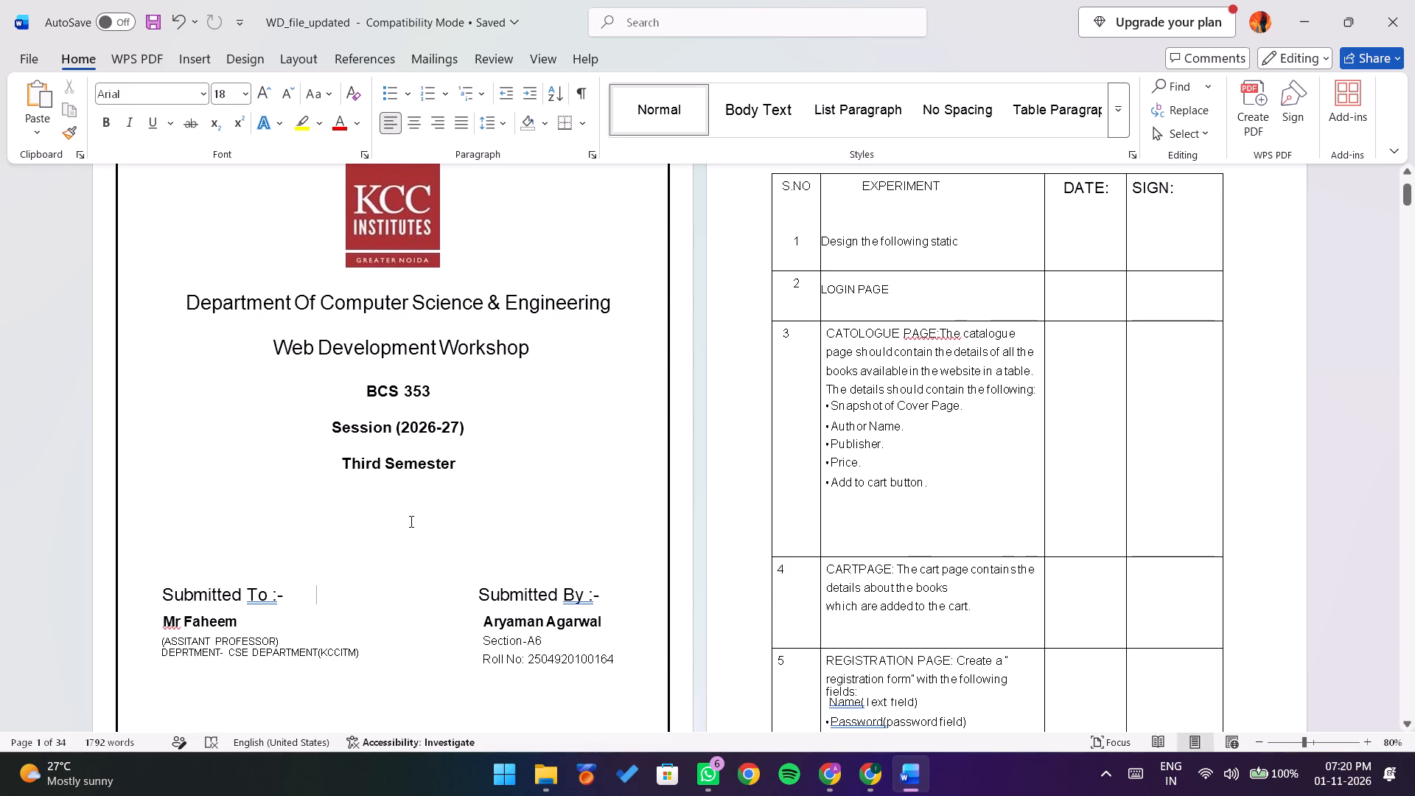
{"action": "scroll", "coordinate": [410, 521], "scroll_direction": "up", "scroll_amount": 1}
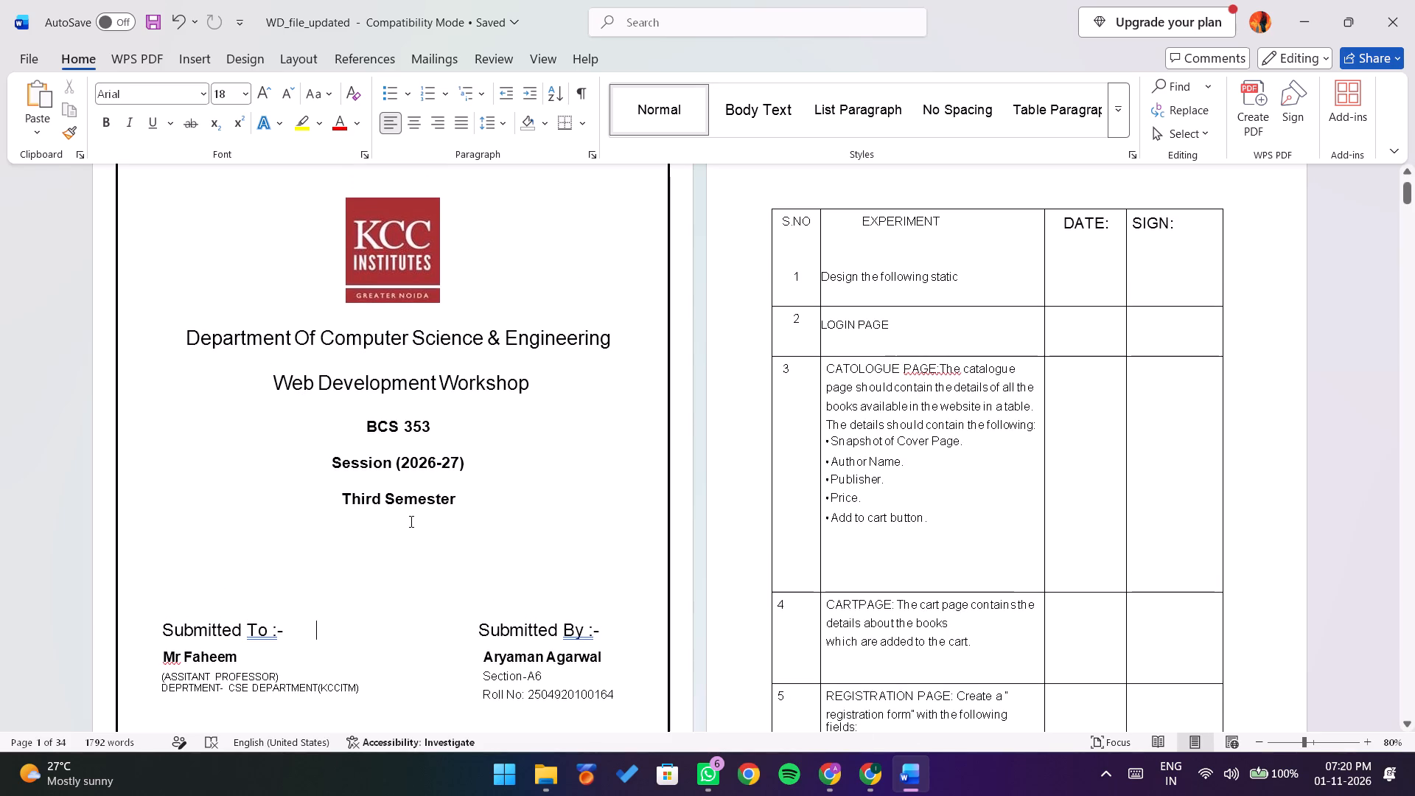
{"action": "scroll", "coordinate": [410, 521], "scroll_direction": "down", "scroll_amount": 2}
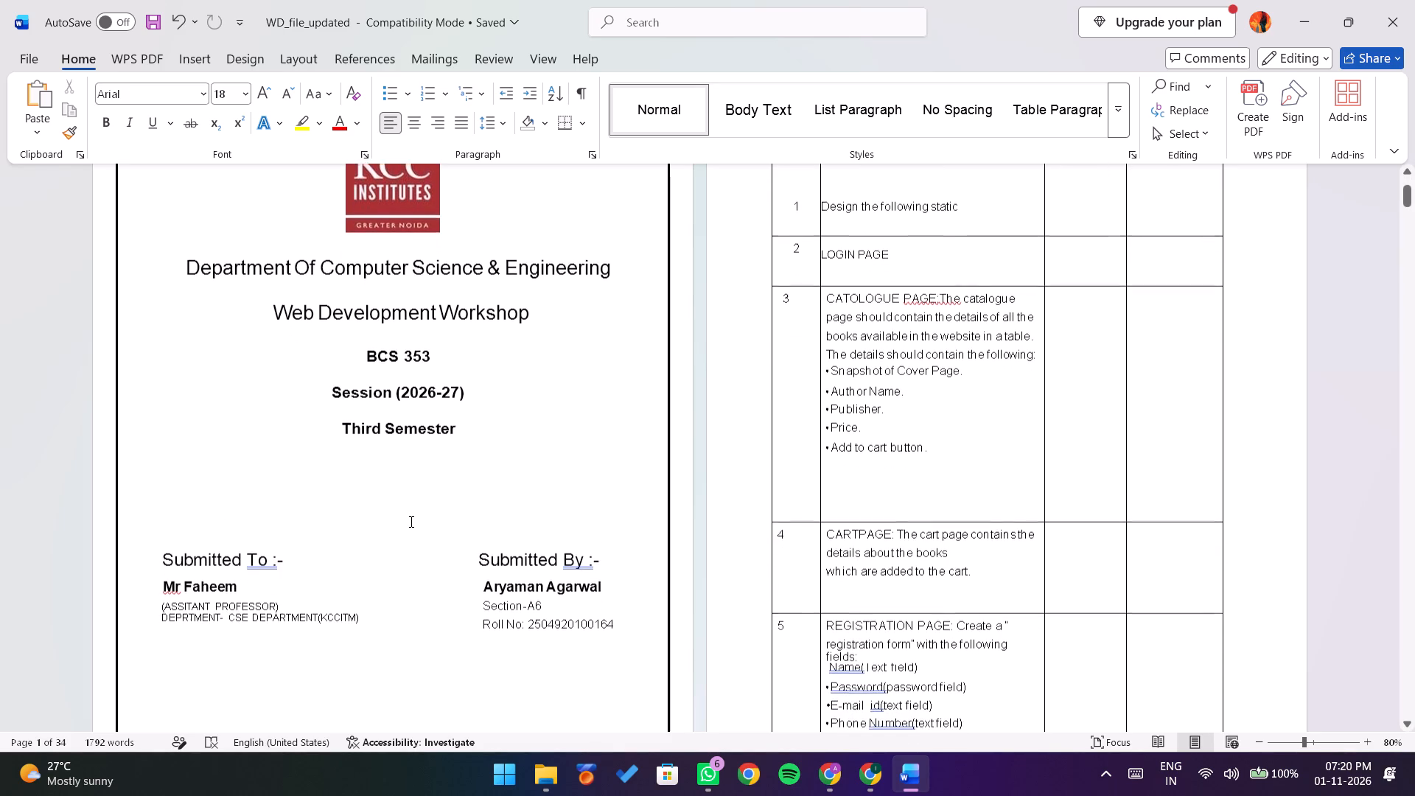
{"action": "scroll", "coordinate": [410, 521], "scroll_direction": "down", "scroll_amount": 12}
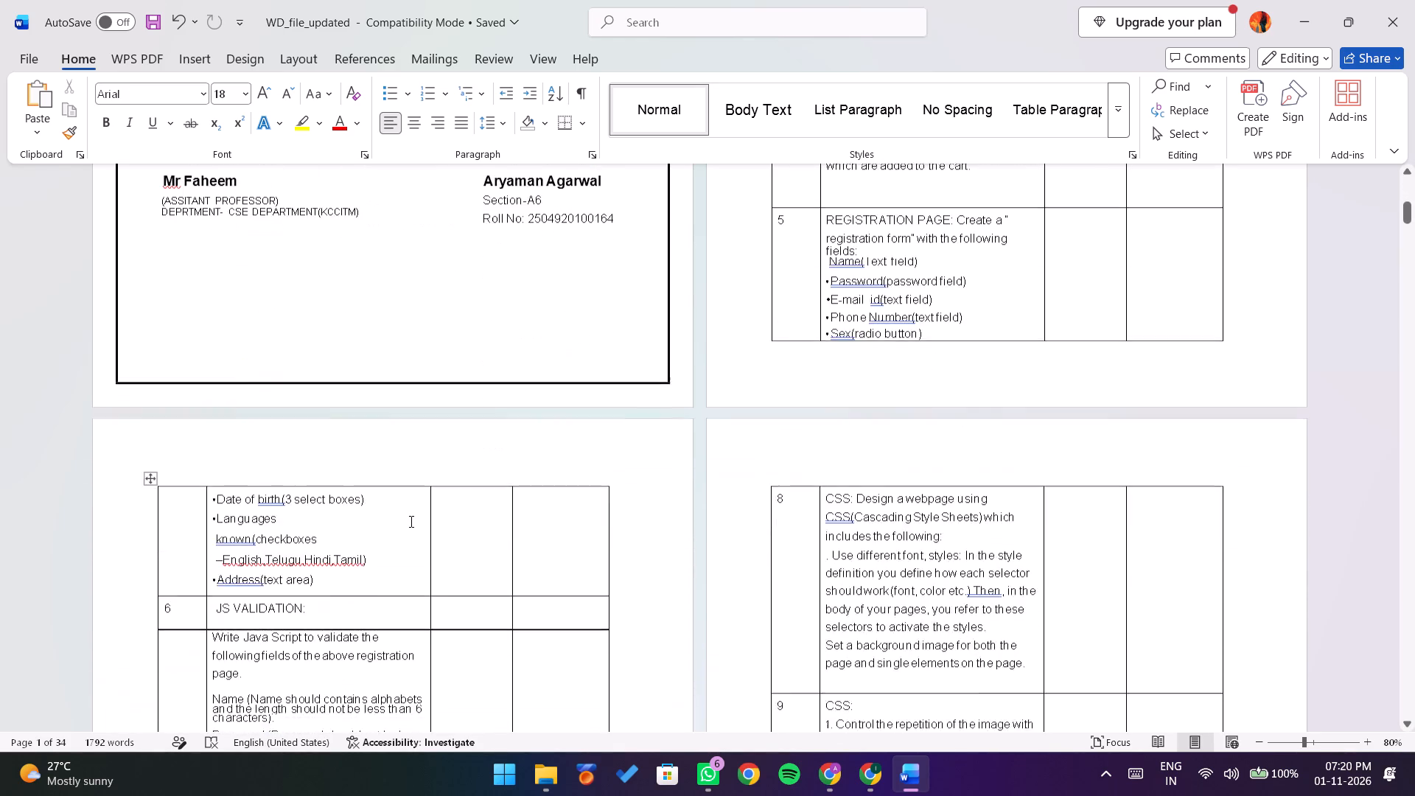
{"action": "scroll", "coordinate": [410, 521], "scroll_direction": "down", "scroll_amount": 5}
{"action": "scroll", "coordinate": [410, 521], "scroll_direction": "up", "scroll_amount": 13}
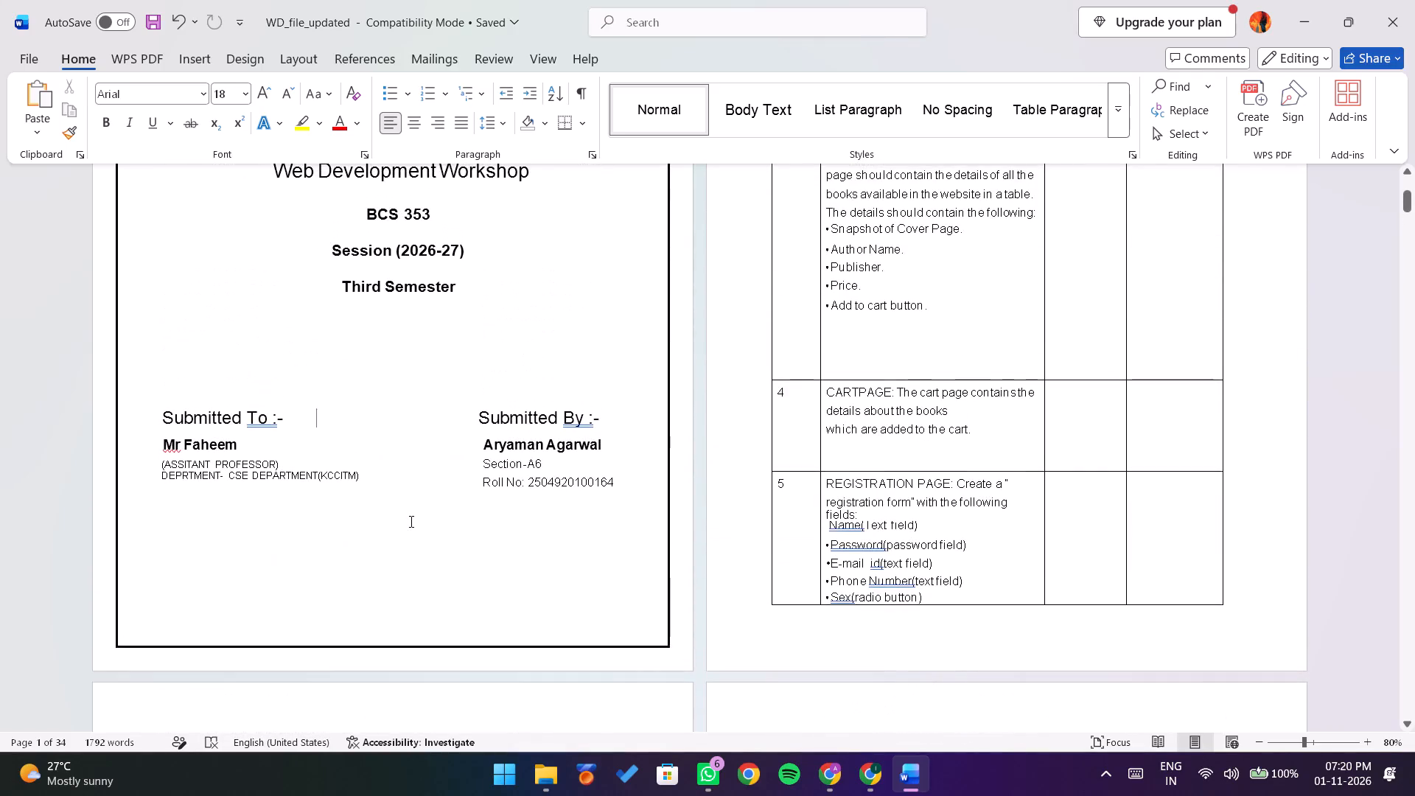
{"action": "scroll", "coordinate": [410, 521], "scroll_direction": "up", "scroll_amount": 1}
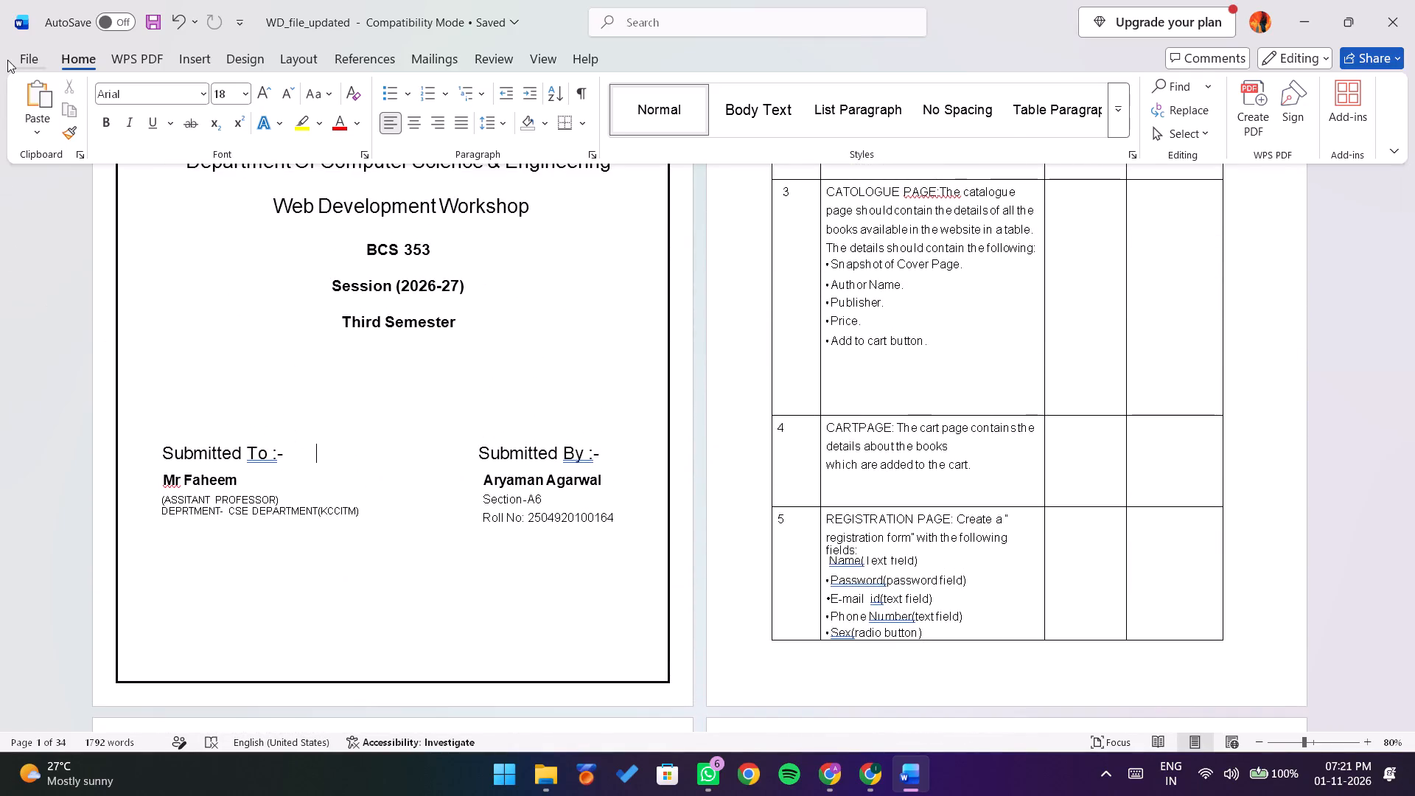
Save a copy of the document to the Desktop as a PDF named Aryaman_WD.
{"action": "left_click", "coordinate": [13, 58]}
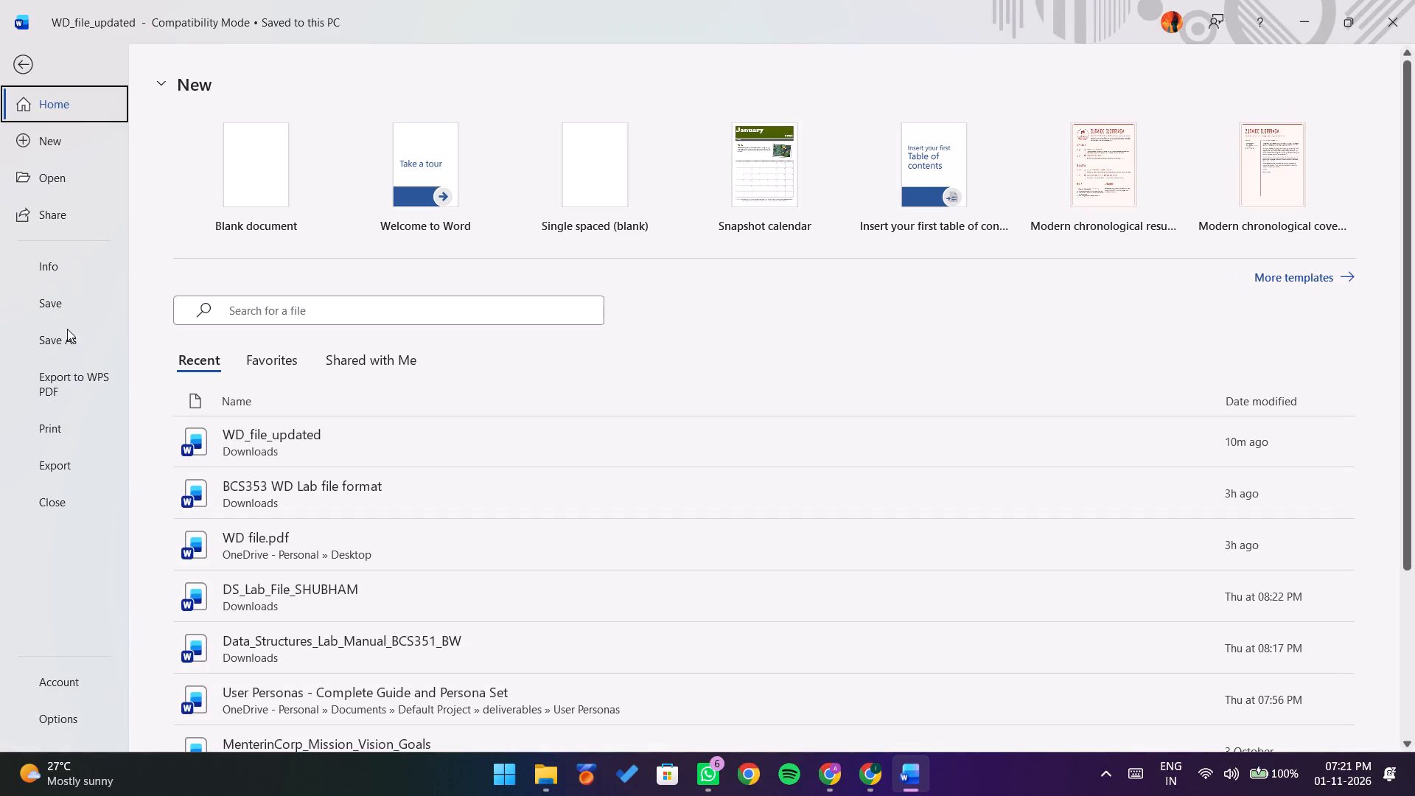
{"action": "left_click", "coordinate": [67, 329]}
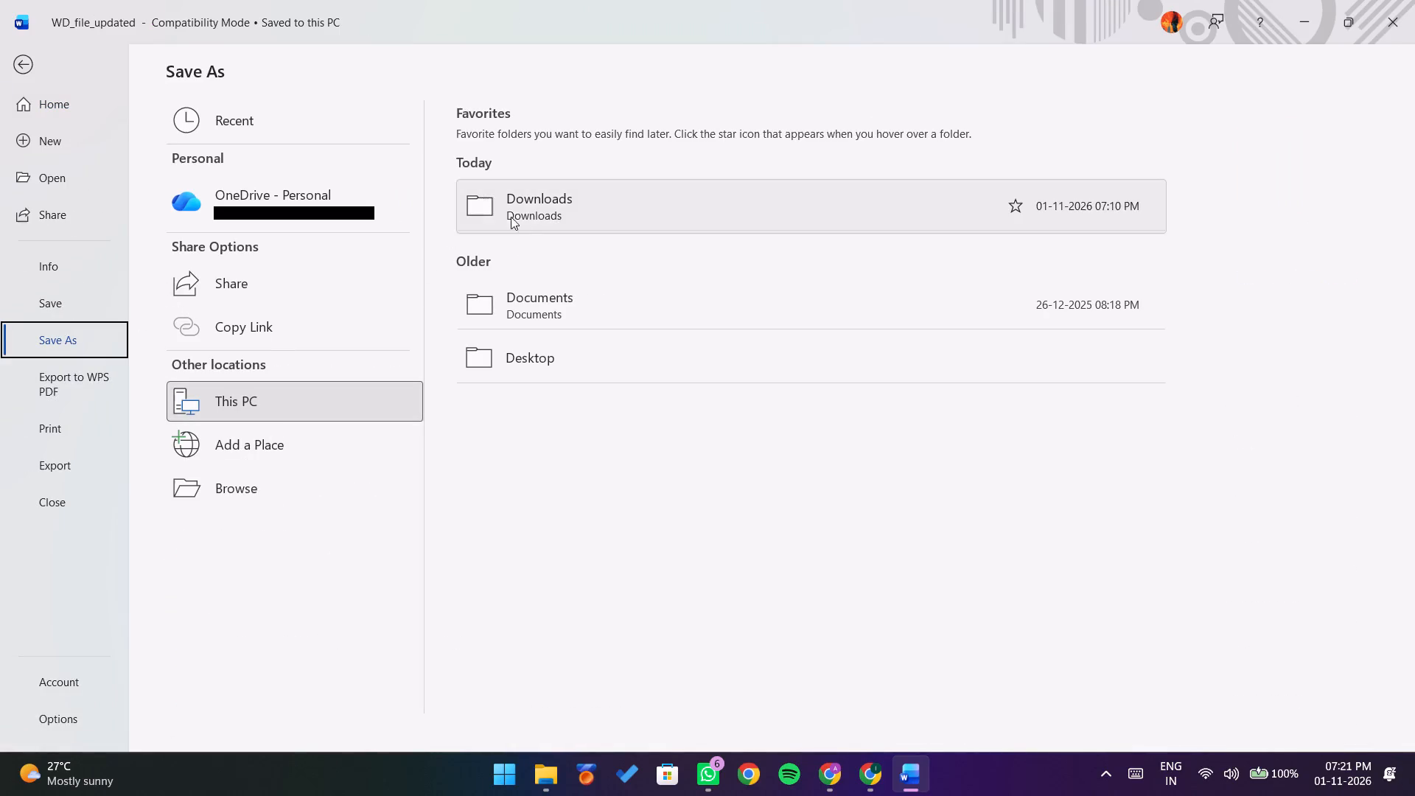
{"action": "left_click", "coordinate": [525, 357]}
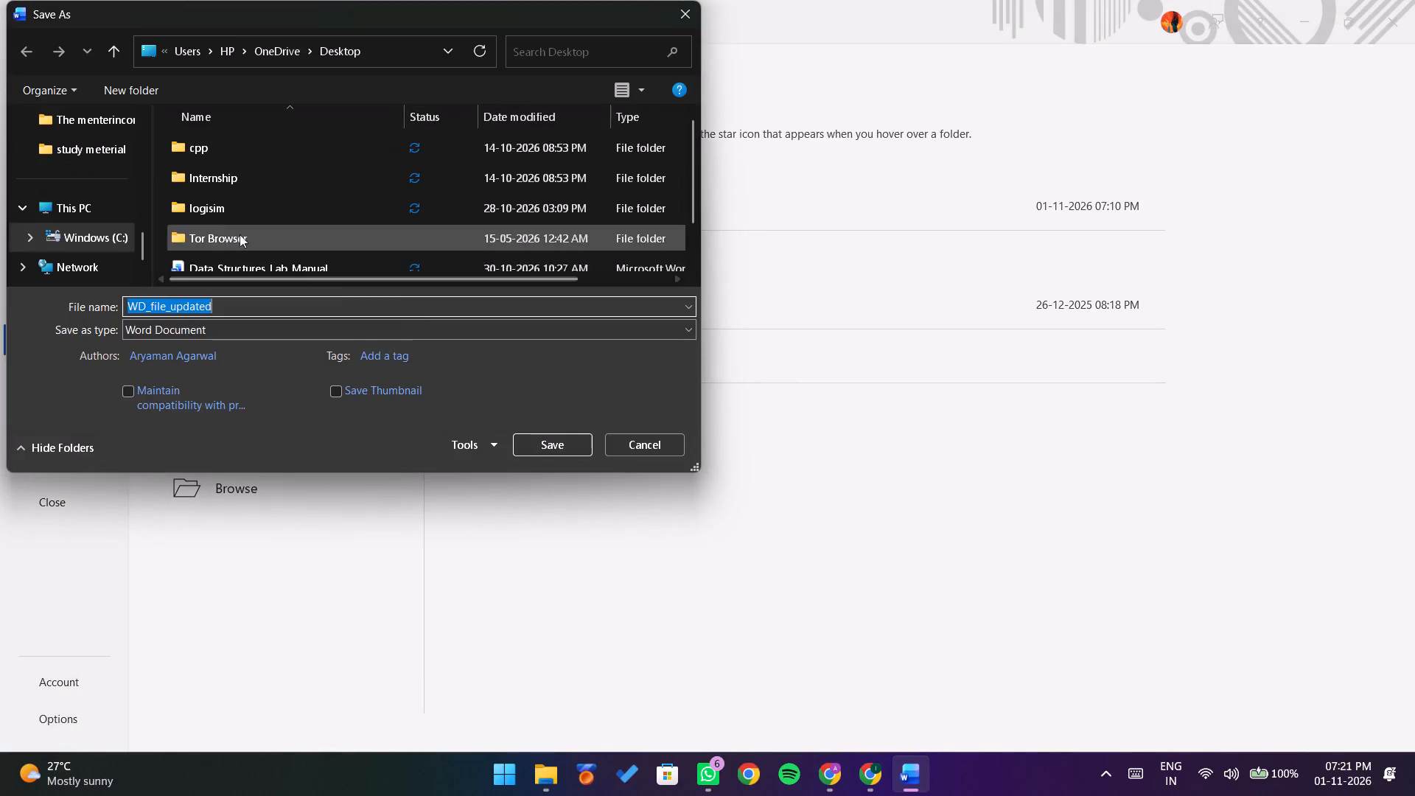
{"action": "left_click", "coordinate": [227, 302]}
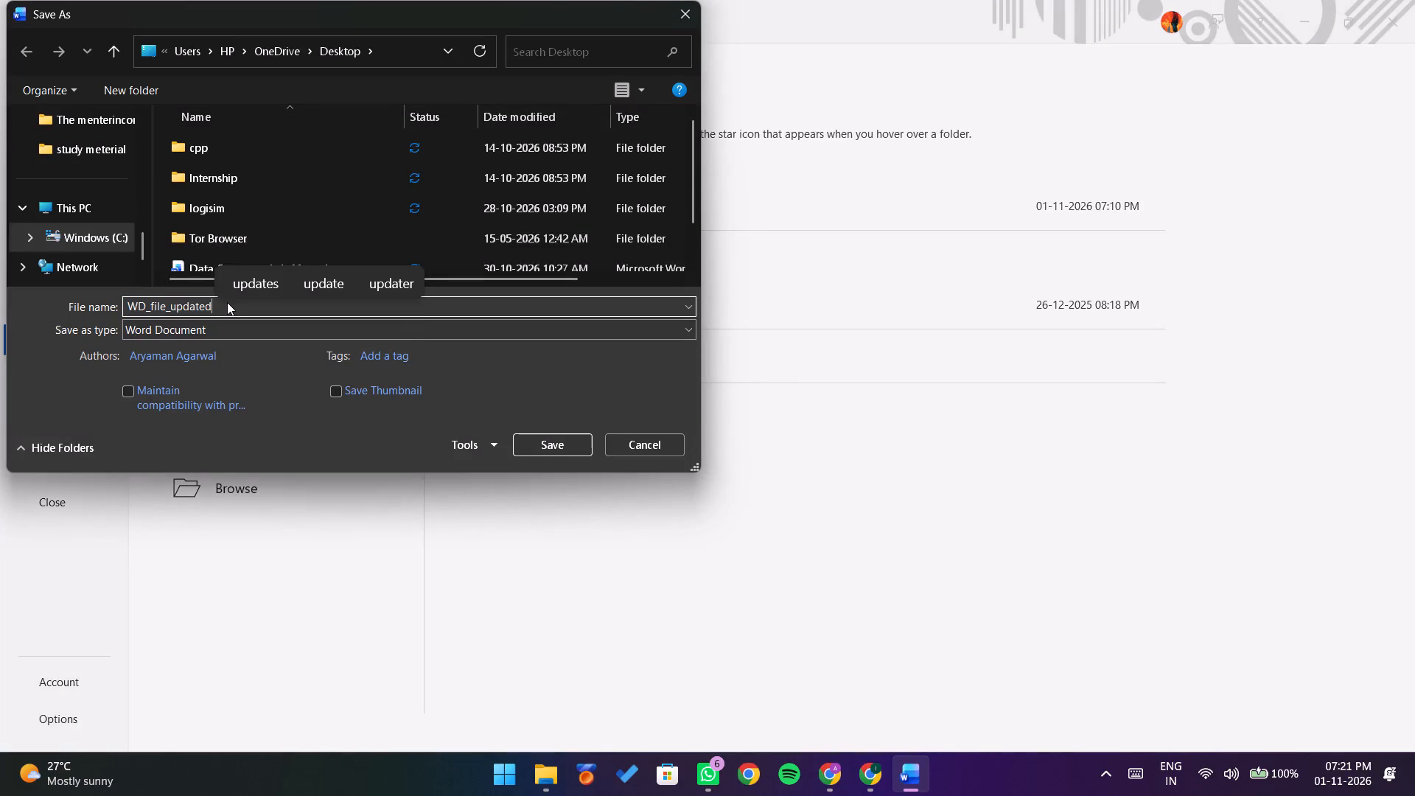
{"action": "key", "text": "ctrl+a"}
{"action": "key", "text": "BackSpace"}
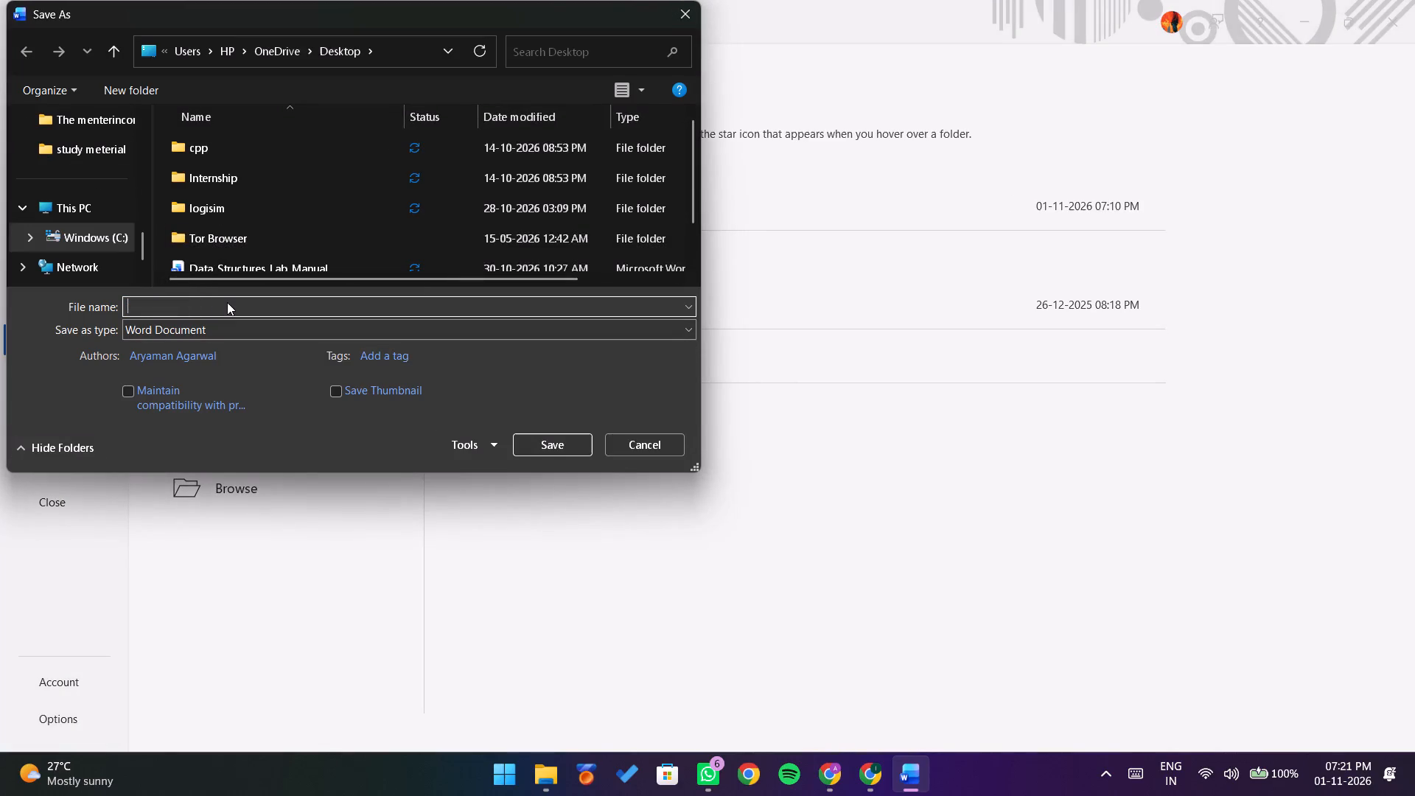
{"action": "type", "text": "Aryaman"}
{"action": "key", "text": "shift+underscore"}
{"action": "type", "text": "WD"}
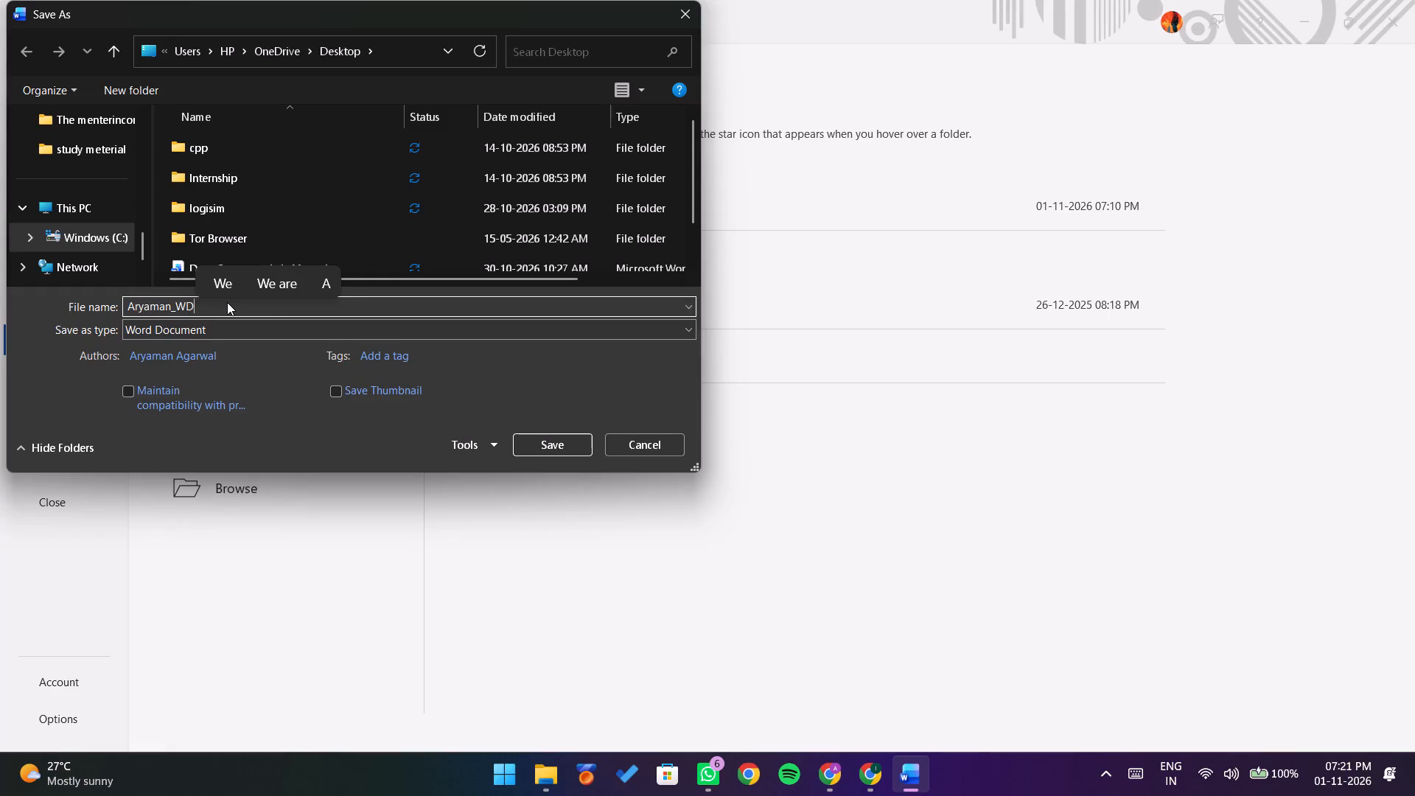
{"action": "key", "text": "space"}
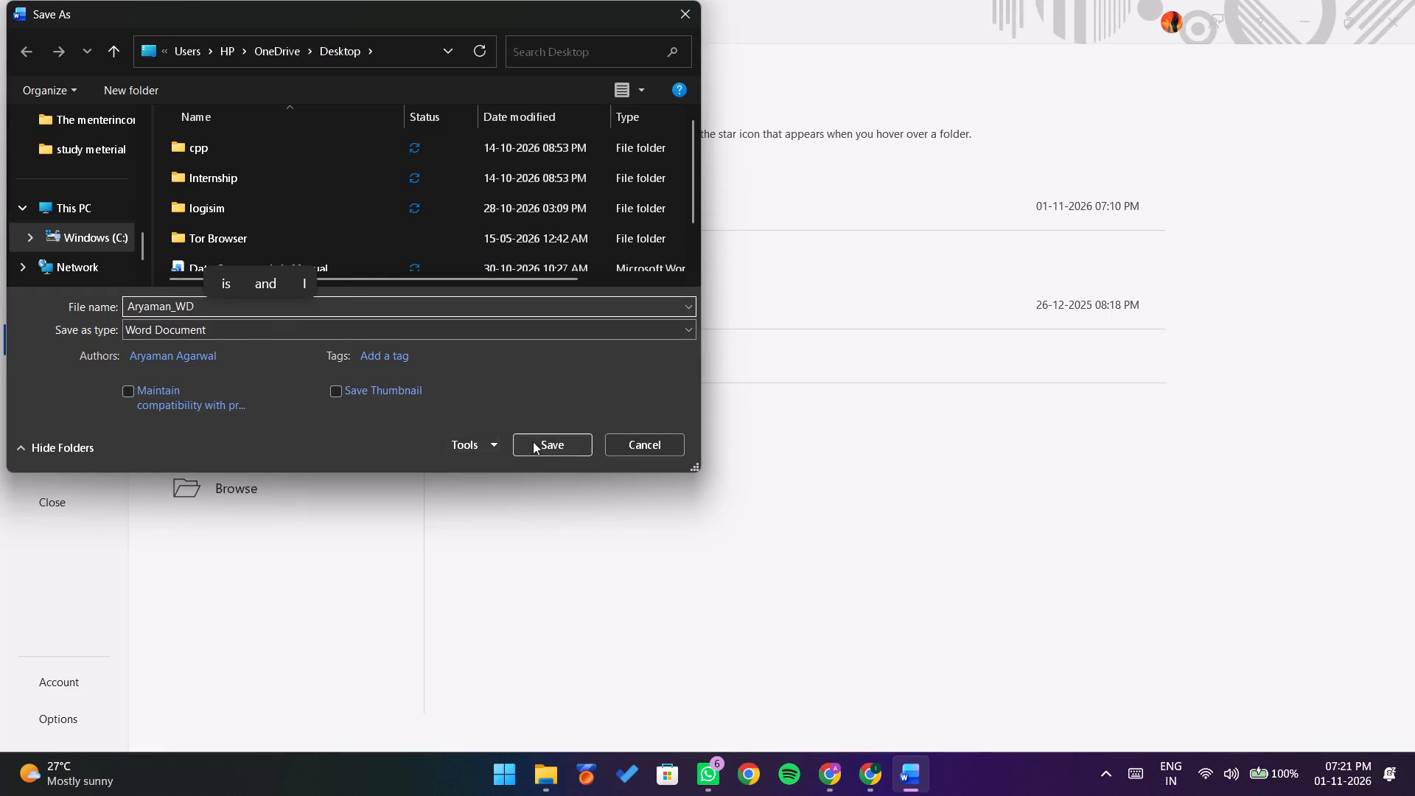
{"action": "left_click", "coordinate": [381, 329]}
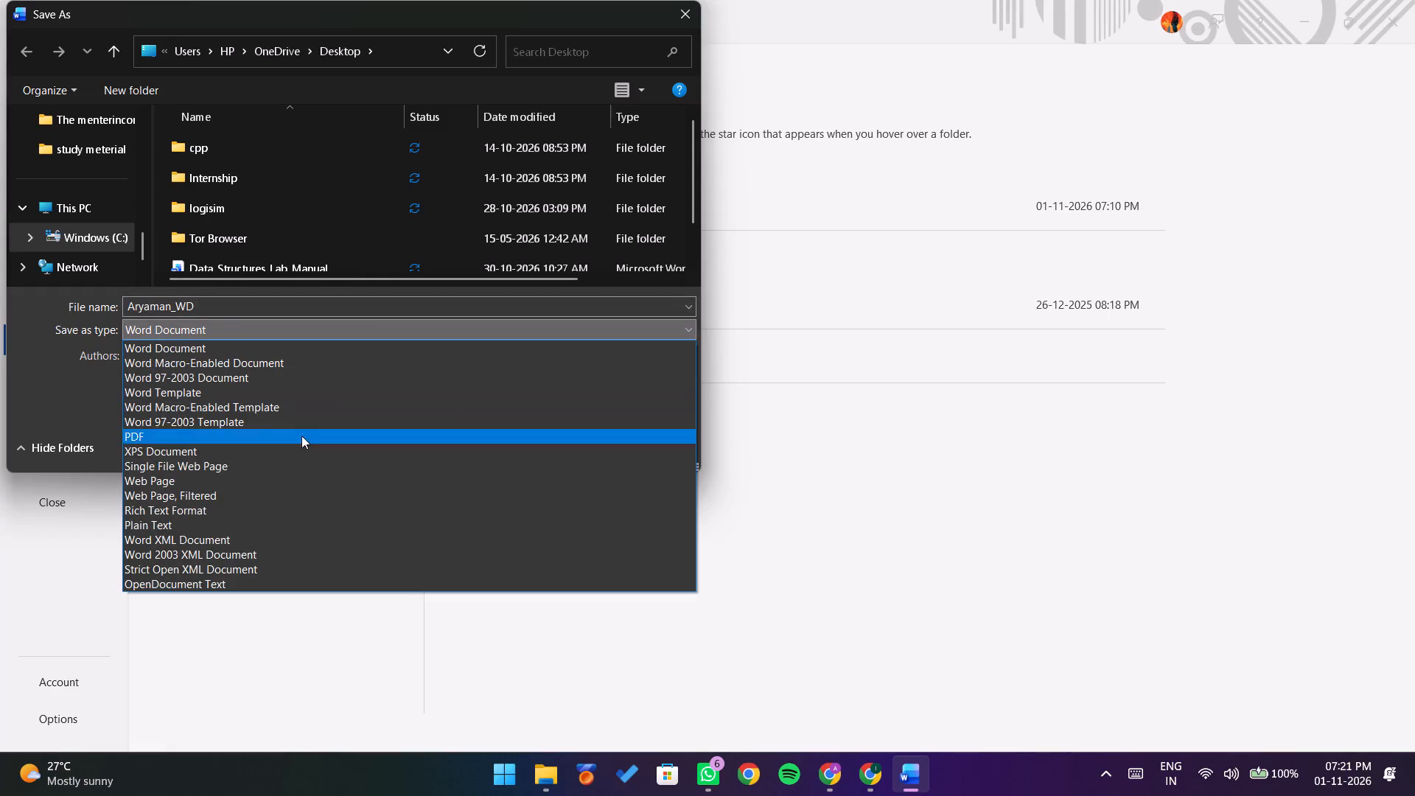
{"action": "left_click", "coordinate": [212, 440]}
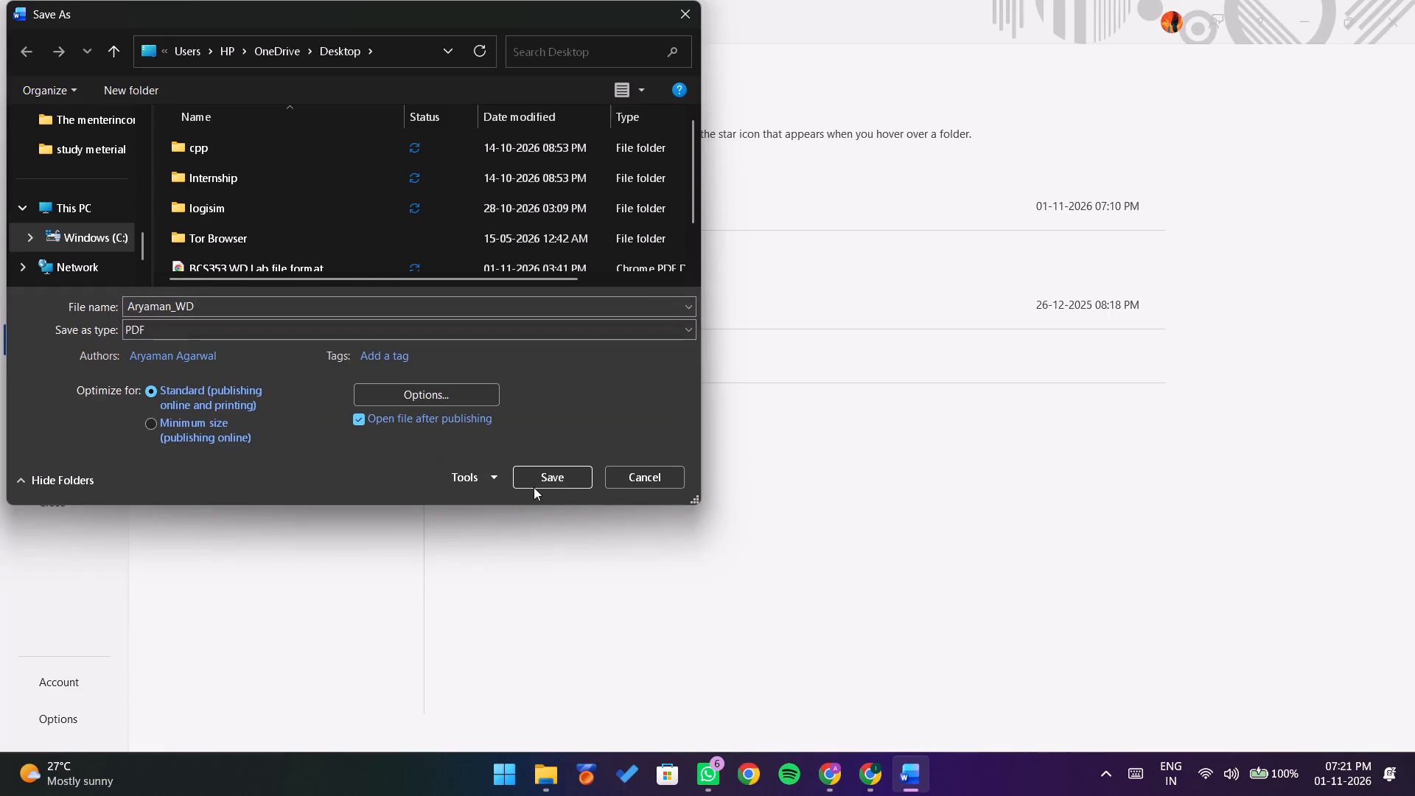
{"action": "left_click", "coordinate": [533, 483]}
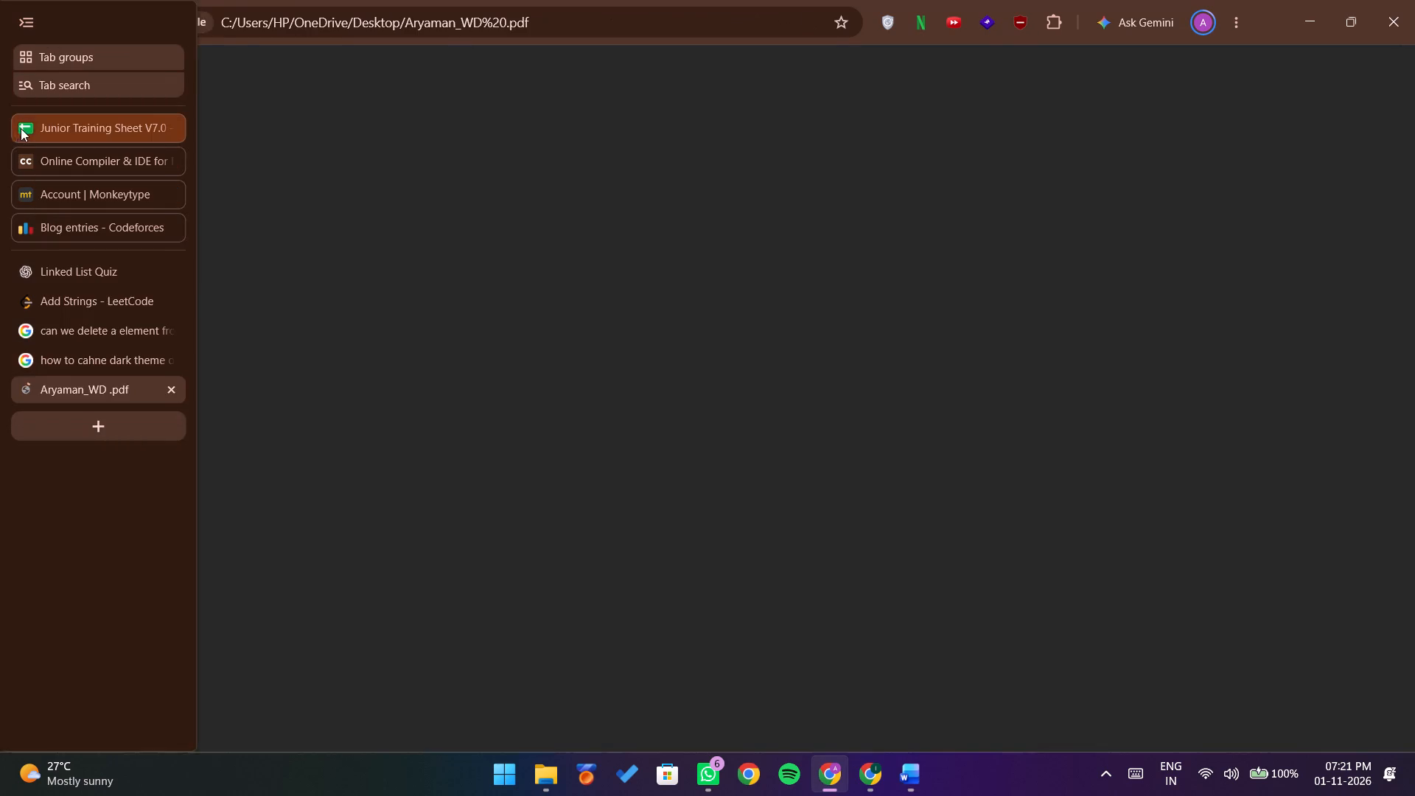
Examine the exported PDF's cover page from the logo down to the submission details and bottom border.
{"action": "scroll", "coordinate": [536, 441], "scroll_direction": "down", "scroll_amount": 6}
{"action": "scroll", "coordinate": [536, 446], "scroll_direction": "up", "scroll_amount": 2}
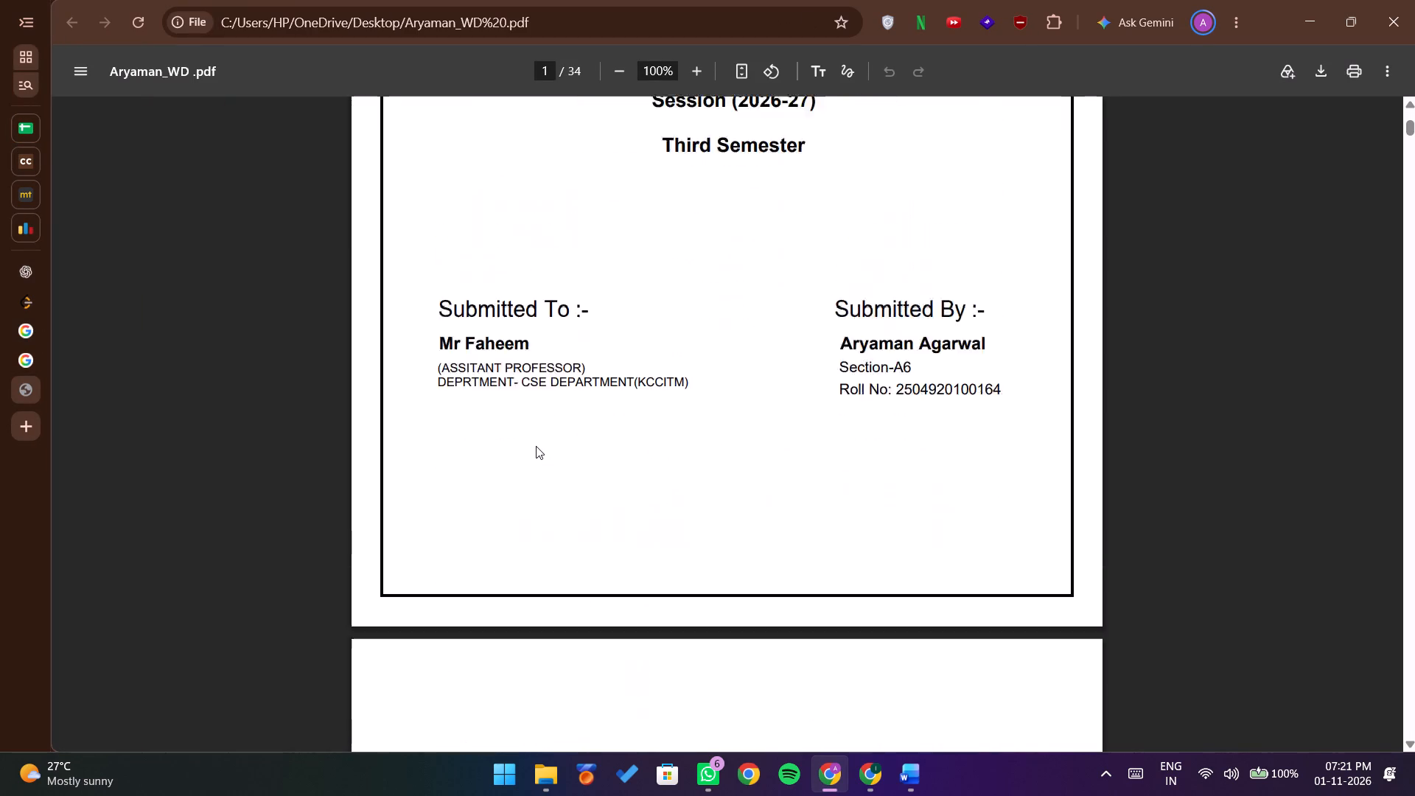
{"action": "scroll", "coordinate": [536, 446], "scroll_direction": "up", "scroll_amount": 6}
{"action": "scroll", "coordinate": [536, 446], "scroll_direction": "down", "scroll_amount": 2}
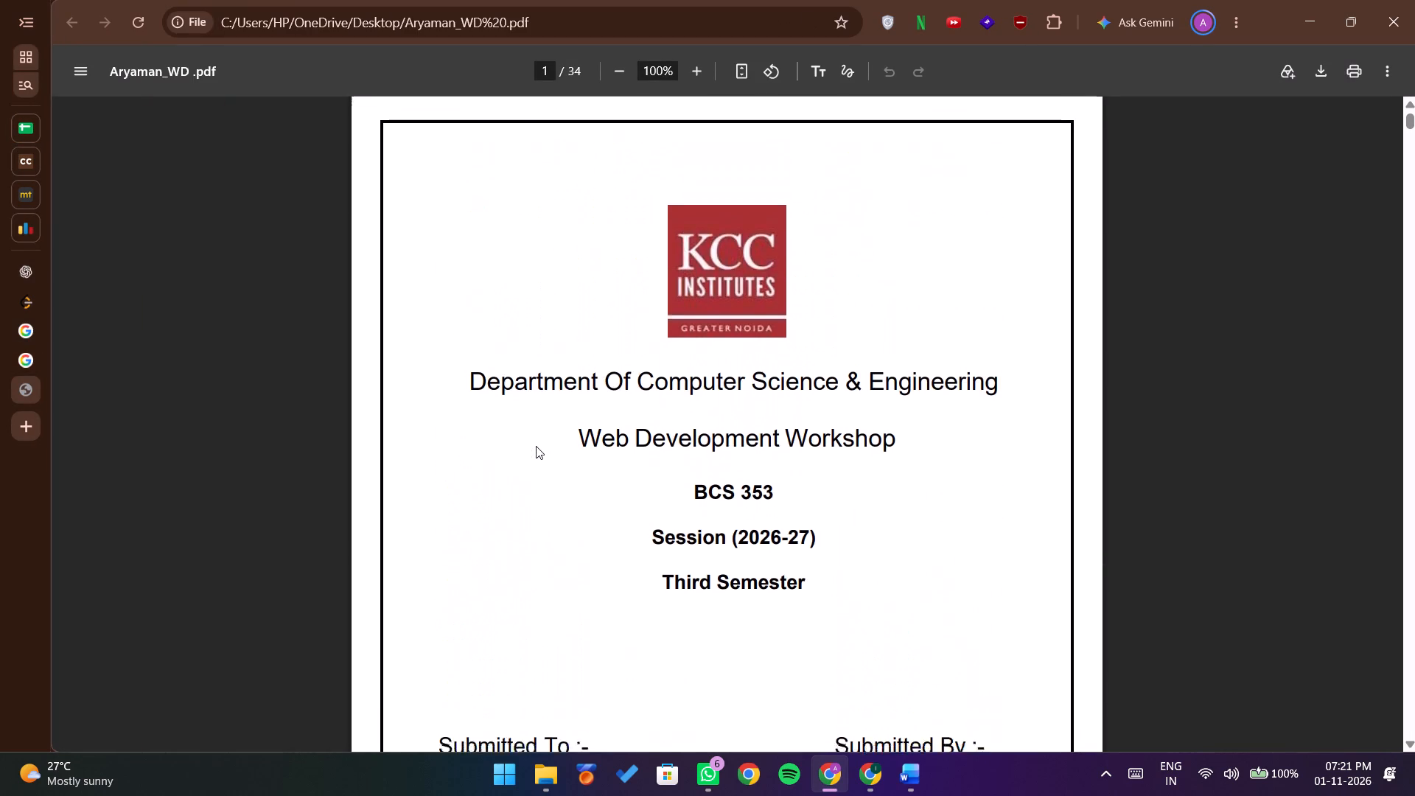
{"action": "scroll", "coordinate": [536, 446], "scroll_direction": "down", "scroll_amount": 9}
{"action": "scroll", "coordinate": [536, 446], "scroll_direction": "up", "scroll_amount": 6}
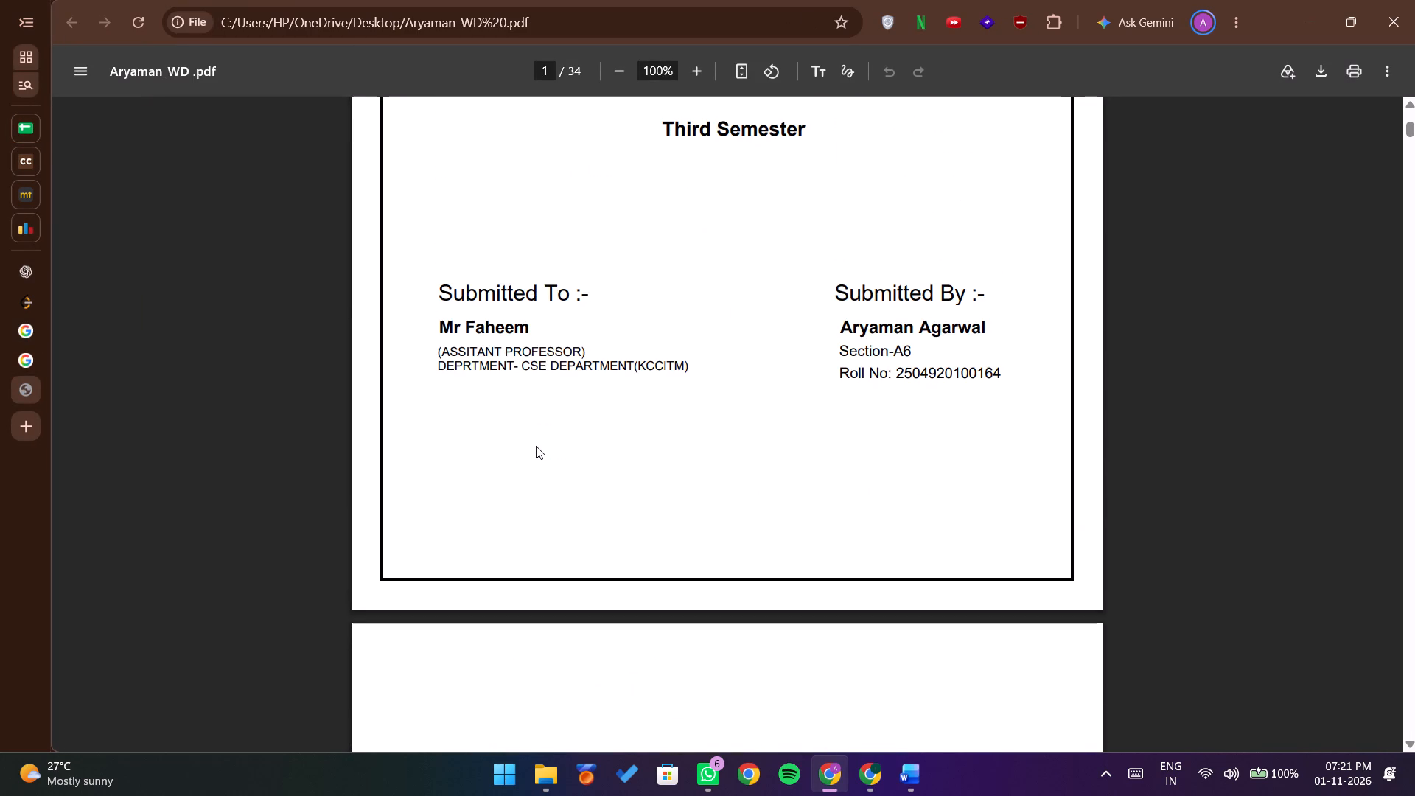
{"action": "scroll", "coordinate": [583, 419], "scroll_direction": "up", "scroll_amount": 4}
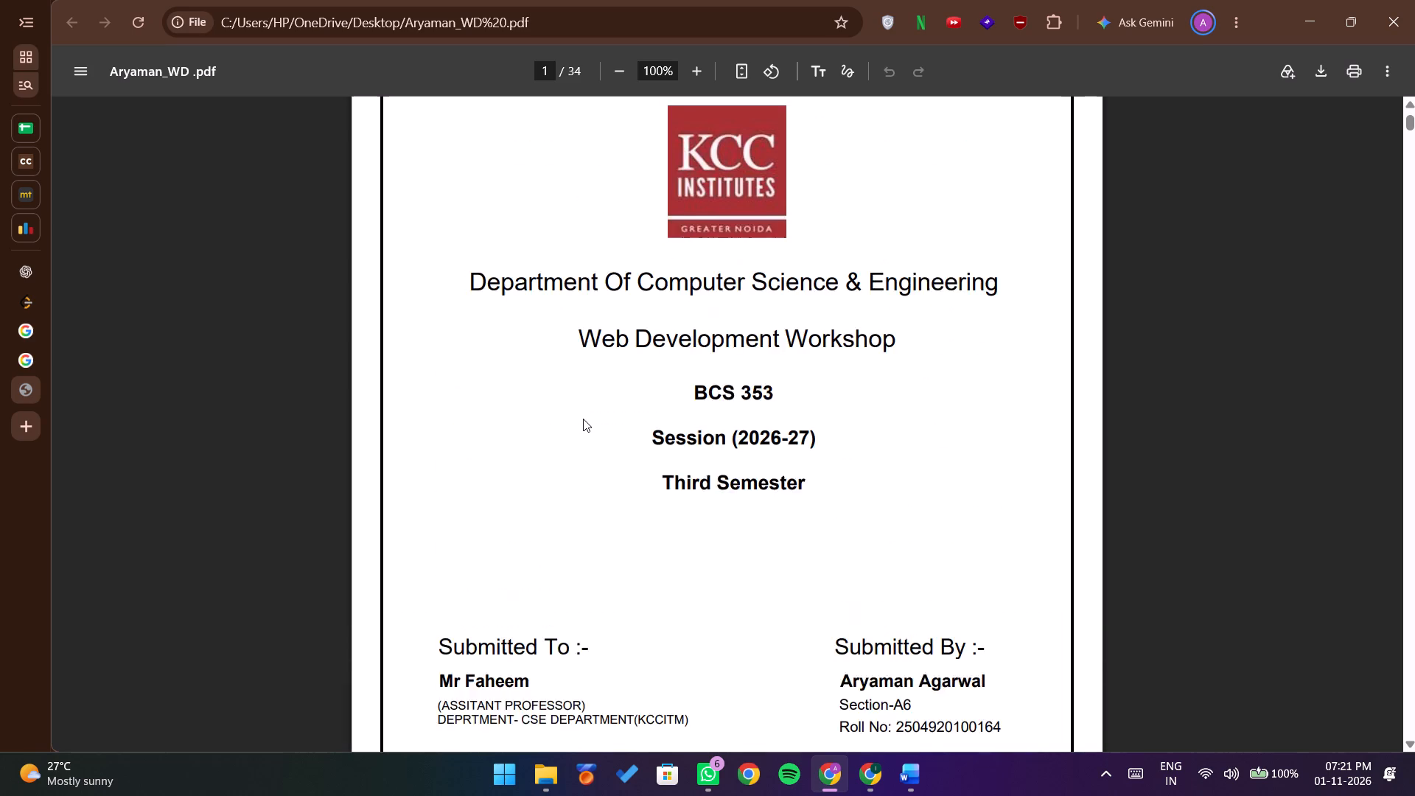
{"action": "scroll", "coordinate": [583, 419], "scroll_direction": "up", "scroll_amount": 3}
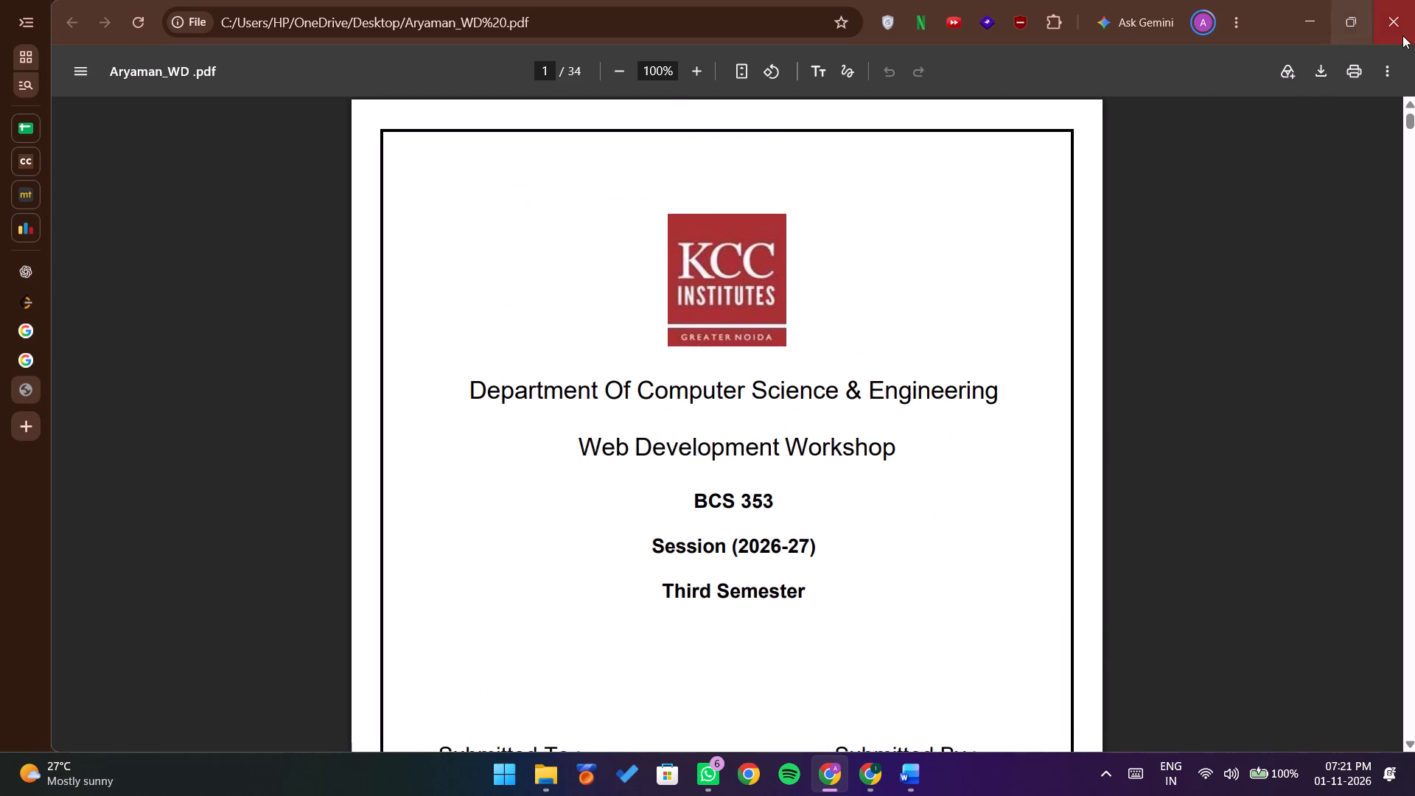
Switch back to Word and delete the professor's and student's names from the line under Submitted To :- and Submitted By :-.
{"action": "left_click", "coordinate": [900, 776]}
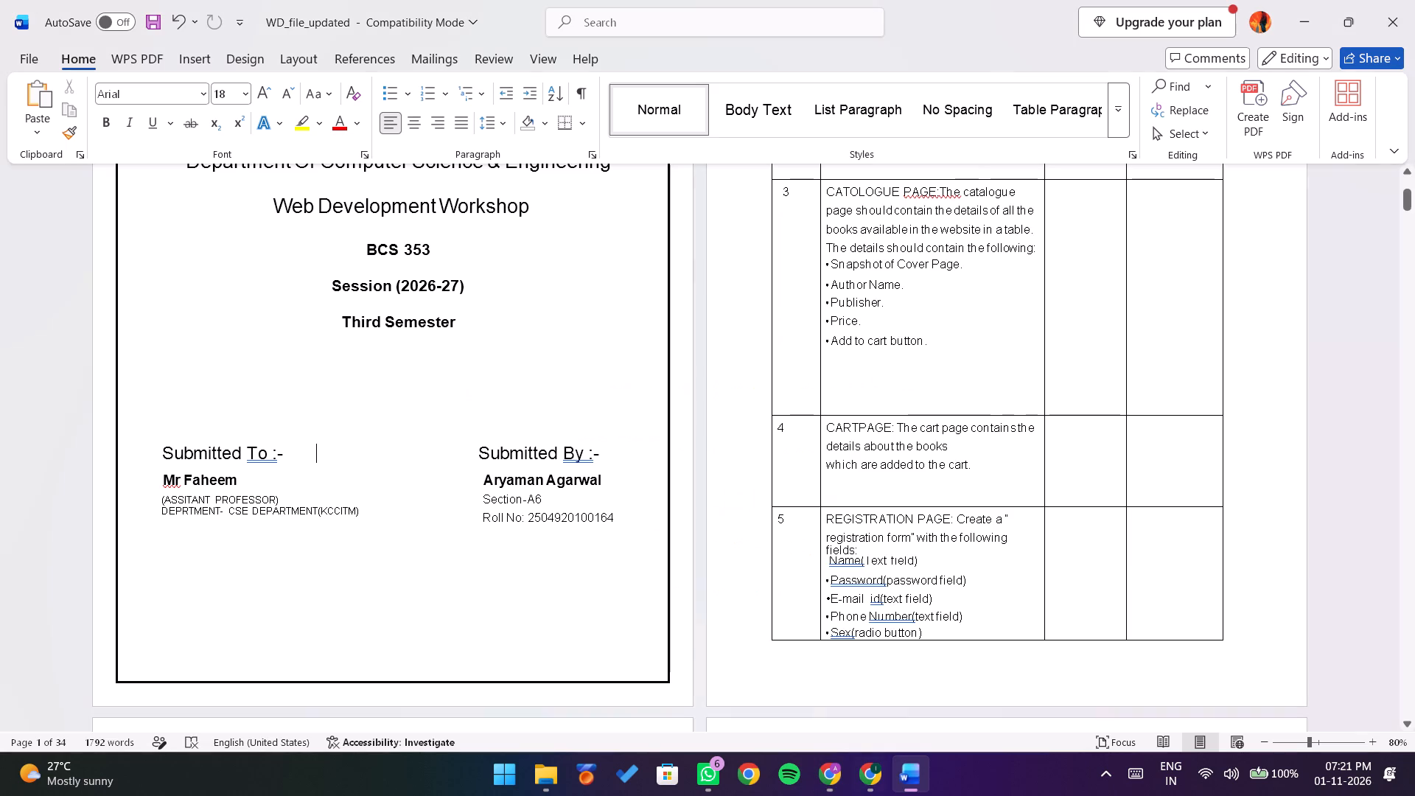
{"action": "left_click_drag", "start_coordinate": [481, 481], "coordinate": [578, 479]}
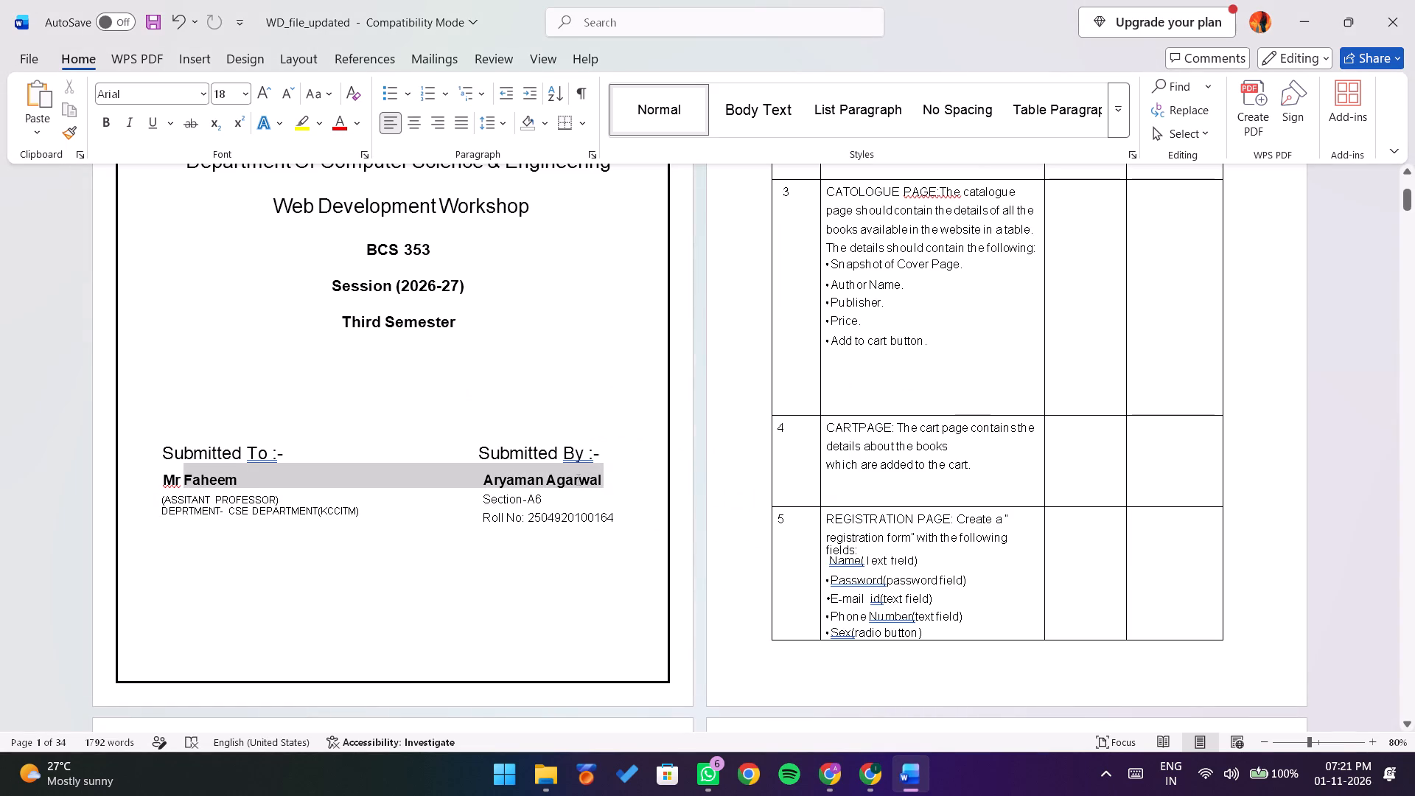
{"action": "left_click_drag", "start_coordinate": [578, 479], "coordinate": [582, 479]}
{"action": "key", "text": "BackSpace"}
{"action": "key", "text": "BackSpace"}
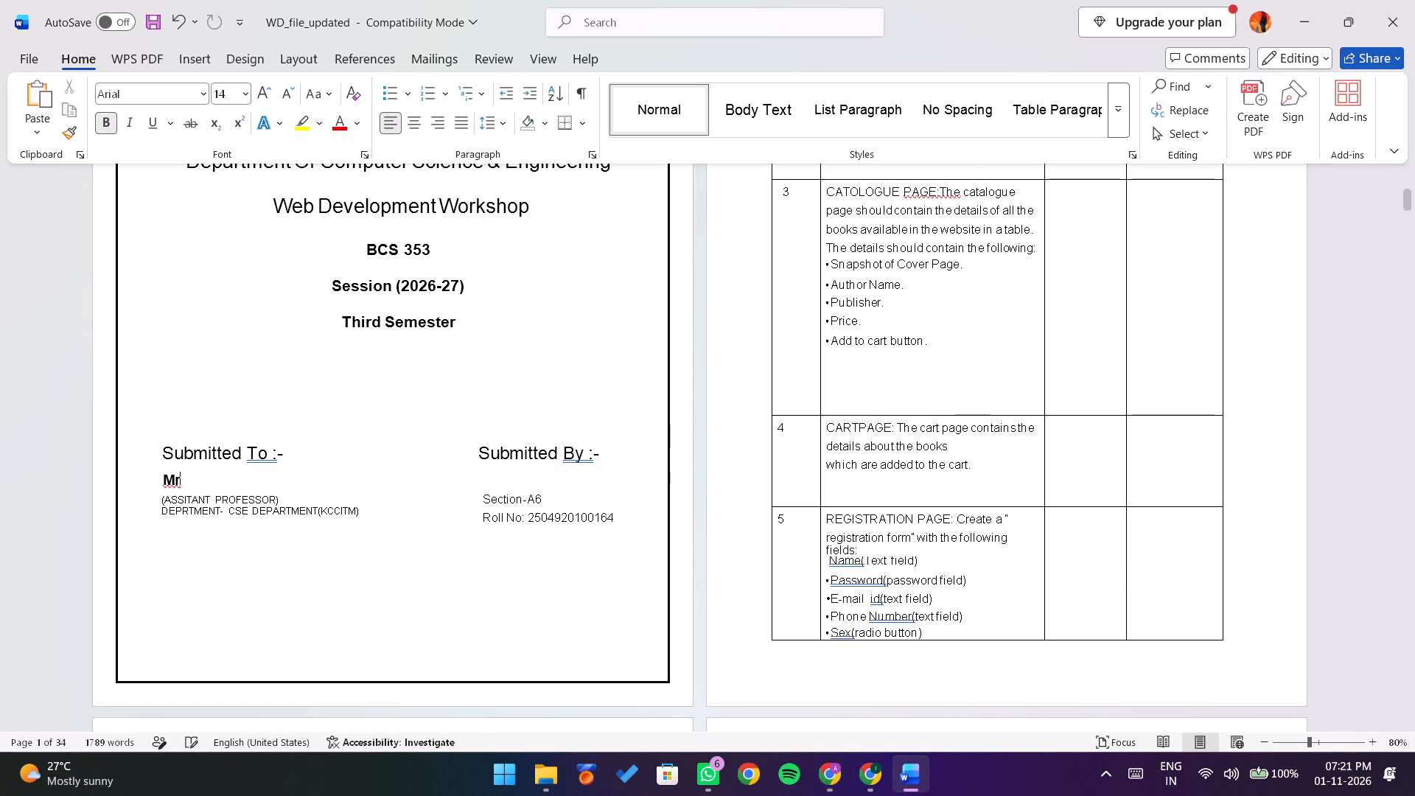
{"action": "key", "text": "BackSpace"}
{"action": "key", "text": "BackSpace"}
Fill the emptied name line with a run of 20 spaces.
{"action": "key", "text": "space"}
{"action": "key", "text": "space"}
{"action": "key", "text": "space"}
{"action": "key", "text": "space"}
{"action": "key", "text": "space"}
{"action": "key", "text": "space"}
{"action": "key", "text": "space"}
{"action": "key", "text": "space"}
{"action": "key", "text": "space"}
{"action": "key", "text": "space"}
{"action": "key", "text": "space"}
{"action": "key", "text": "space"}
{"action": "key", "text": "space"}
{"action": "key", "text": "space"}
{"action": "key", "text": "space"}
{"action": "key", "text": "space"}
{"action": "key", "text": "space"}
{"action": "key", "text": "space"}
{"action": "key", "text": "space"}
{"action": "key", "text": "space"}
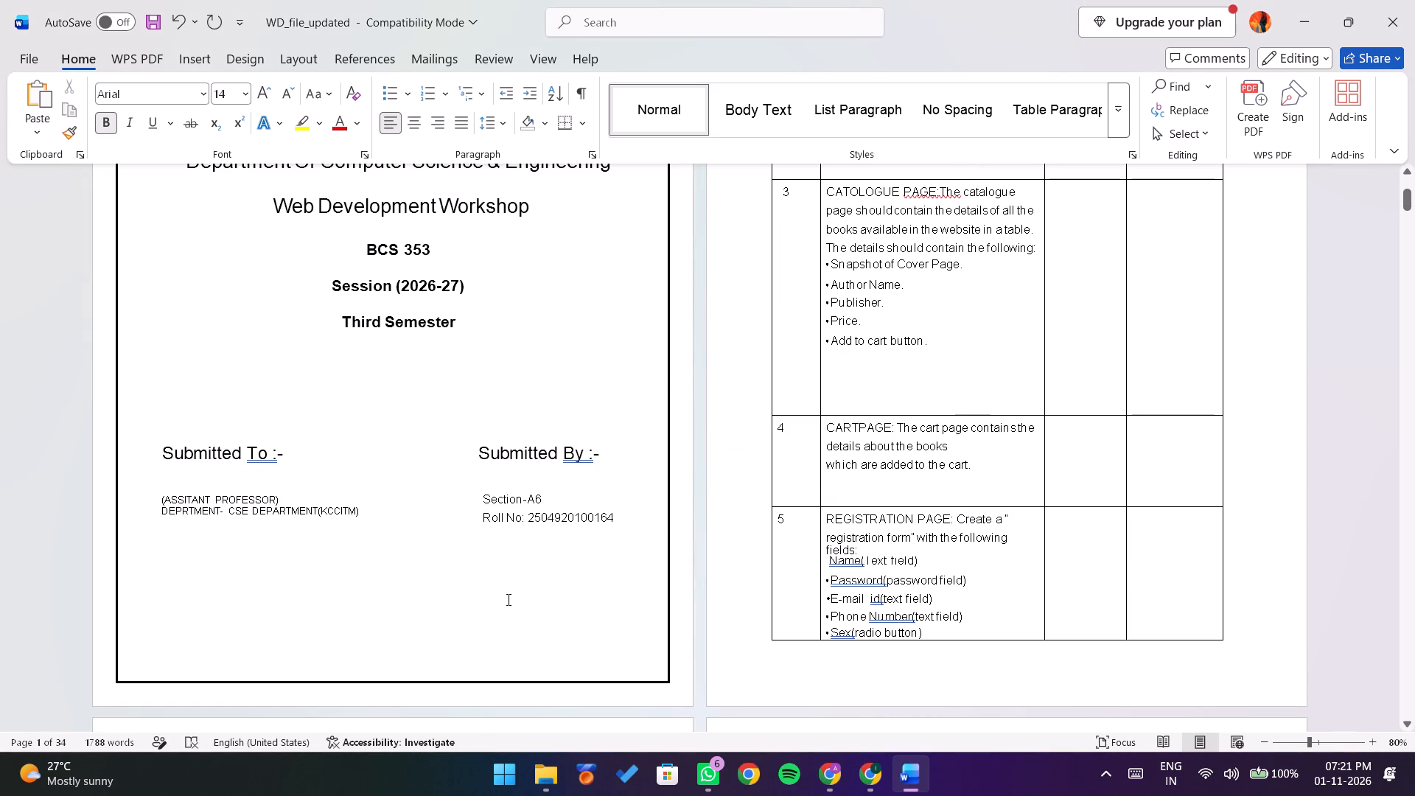
Delete the text (ASSITANT PROFESSOR) above the department line under Submitted To :-.
{"action": "left_click_drag", "start_coordinate": [279, 498], "coordinate": [163, 495]}
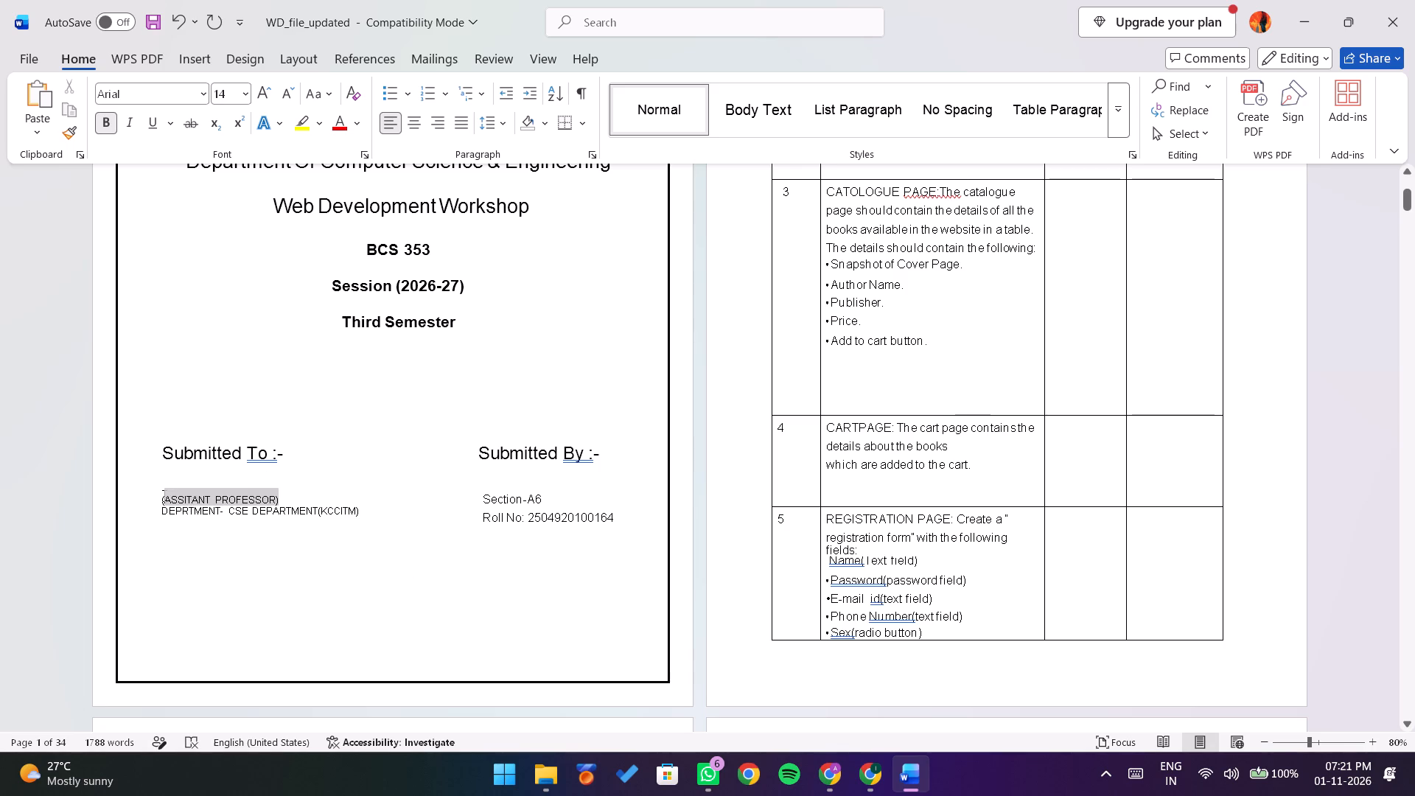
{"action": "left_click_drag", "start_coordinate": [163, 495], "coordinate": [162, 502]}
{"action": "key", "text": "BackSpace"}
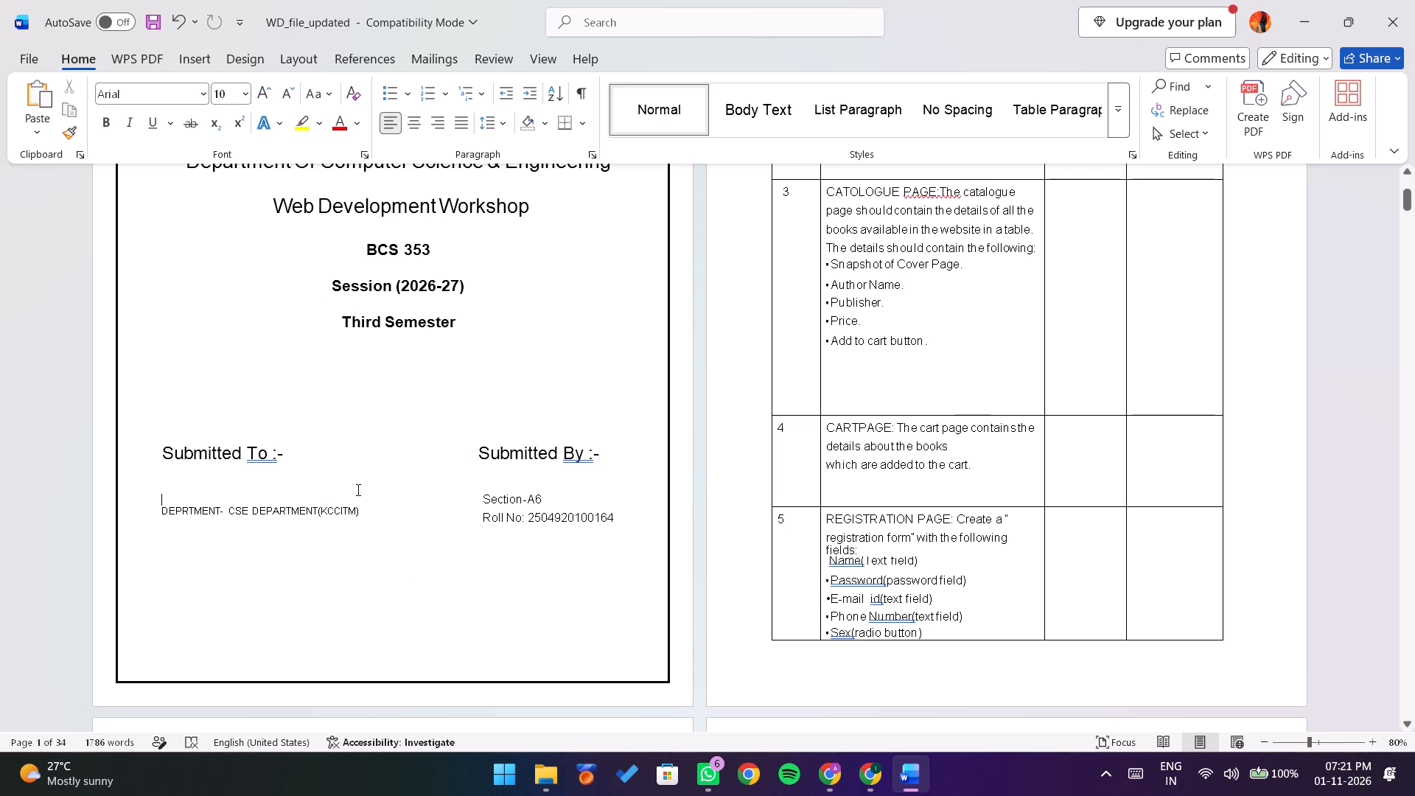
Place the text cursor in the emptied name line, above Section-A6.
{"action": "left_click", "coordinate": [482, 476]}
{"action": "left_click", "coordinate": [495, 481]}
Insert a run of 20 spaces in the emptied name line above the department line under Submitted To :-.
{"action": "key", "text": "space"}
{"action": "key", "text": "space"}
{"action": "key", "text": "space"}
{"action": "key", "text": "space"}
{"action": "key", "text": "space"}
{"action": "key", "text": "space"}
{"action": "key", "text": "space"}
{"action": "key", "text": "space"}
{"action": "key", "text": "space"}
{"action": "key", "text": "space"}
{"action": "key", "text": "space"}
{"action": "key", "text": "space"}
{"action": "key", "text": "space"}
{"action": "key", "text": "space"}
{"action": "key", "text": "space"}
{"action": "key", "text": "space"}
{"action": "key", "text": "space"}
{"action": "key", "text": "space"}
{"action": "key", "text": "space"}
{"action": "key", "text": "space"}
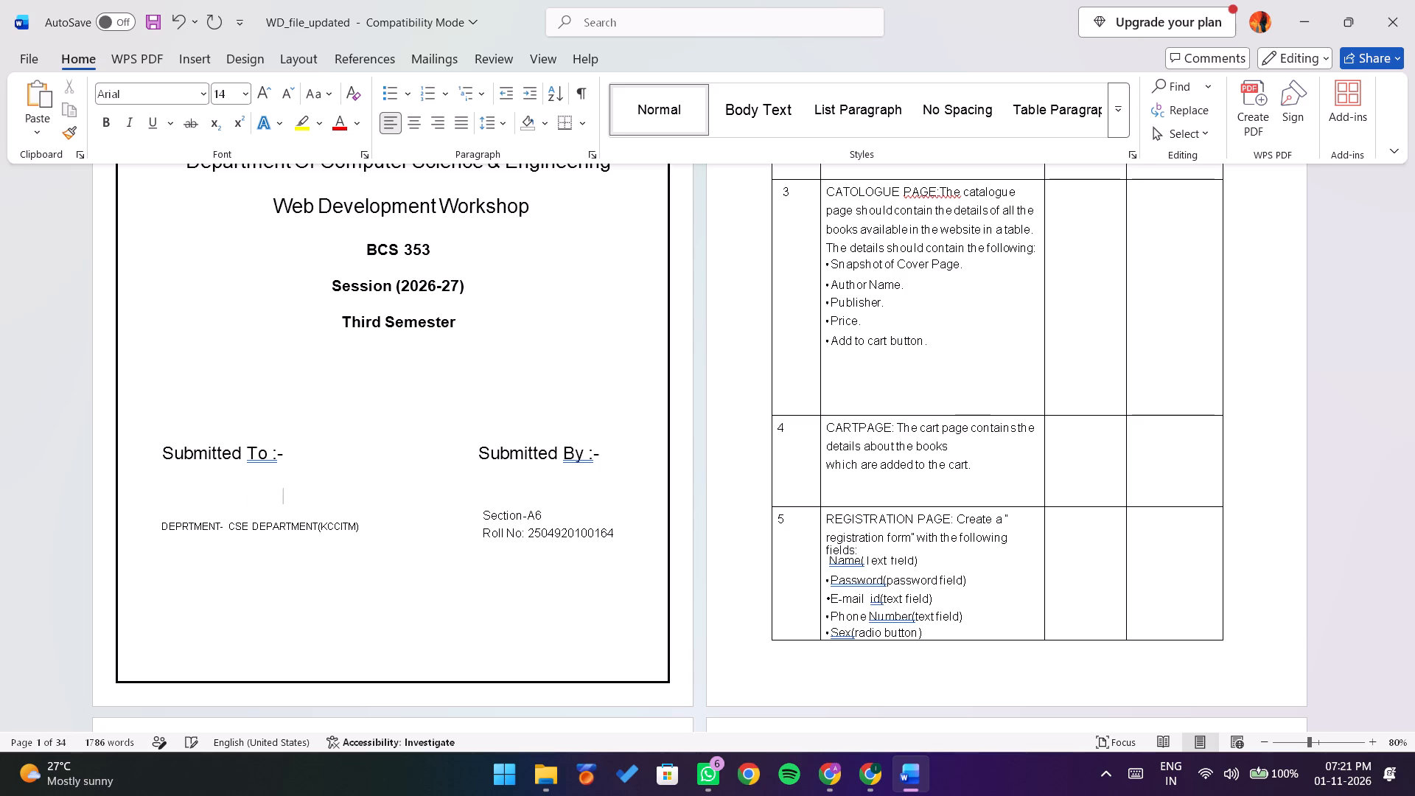
Undo the recent submission block edits, back through the inserted spaces, the (ASSITANT PROFESSOR) deletion and the removal of both names.
{"action": "key", "text": "ctrl+z"}
{"action": "key", "text": "ctrl+z"}
{"action": "key", "text": "ctrl+z"}
{"action": "key", "text": "ctrl+z"}
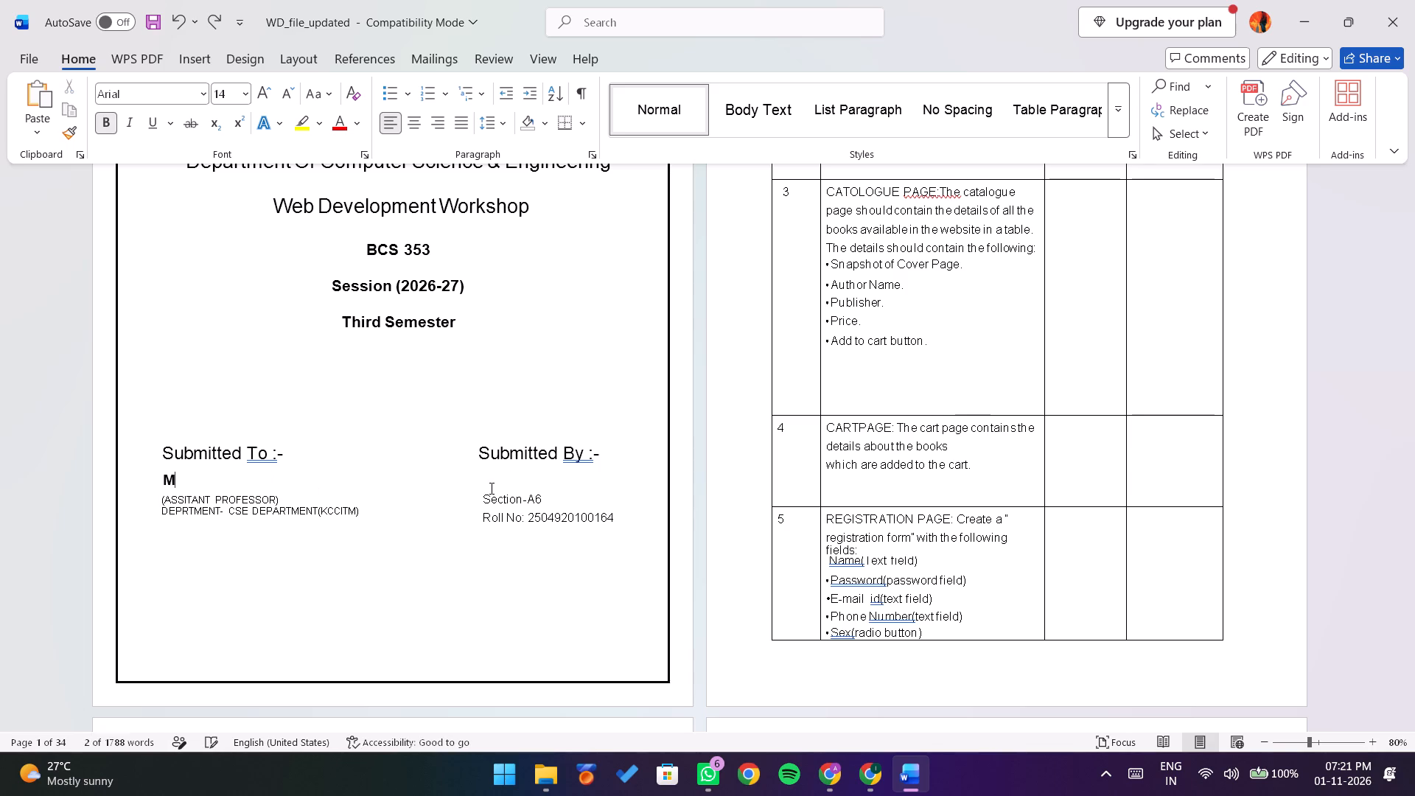
{"action": "key", "text": "ctrl+z"}
{"action": "key", "text": "ctrl+z"}
{"action": "key", "text": "ctrl+z"}
{"action": "key", "text": "ctrl+z"}
Replace the student's name under Submitted By :- with the new student's name, directly above Section-A6.
{"action": "left_click", "coordinate": [490, 488]}
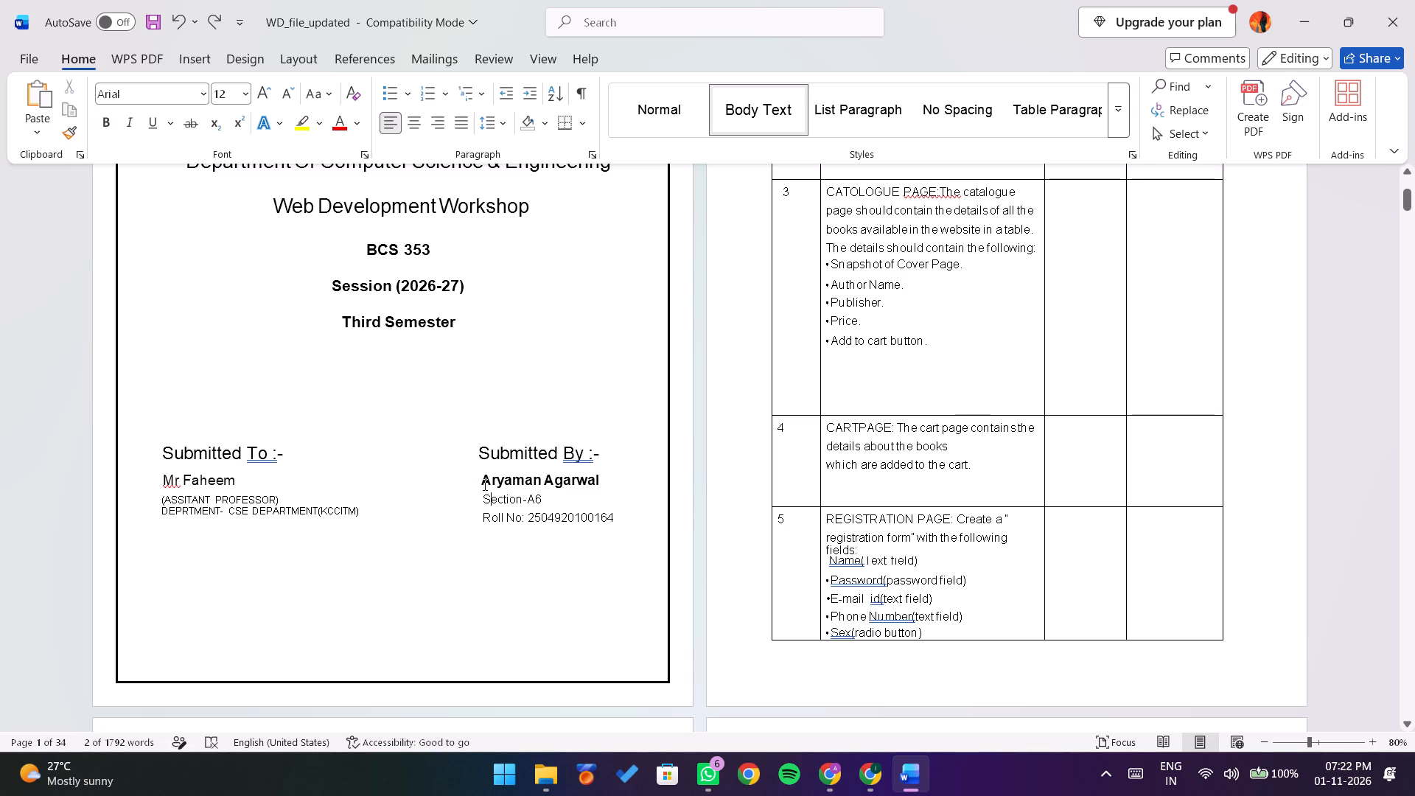
{"action": "left_click", "coordinate": [483, 483]}
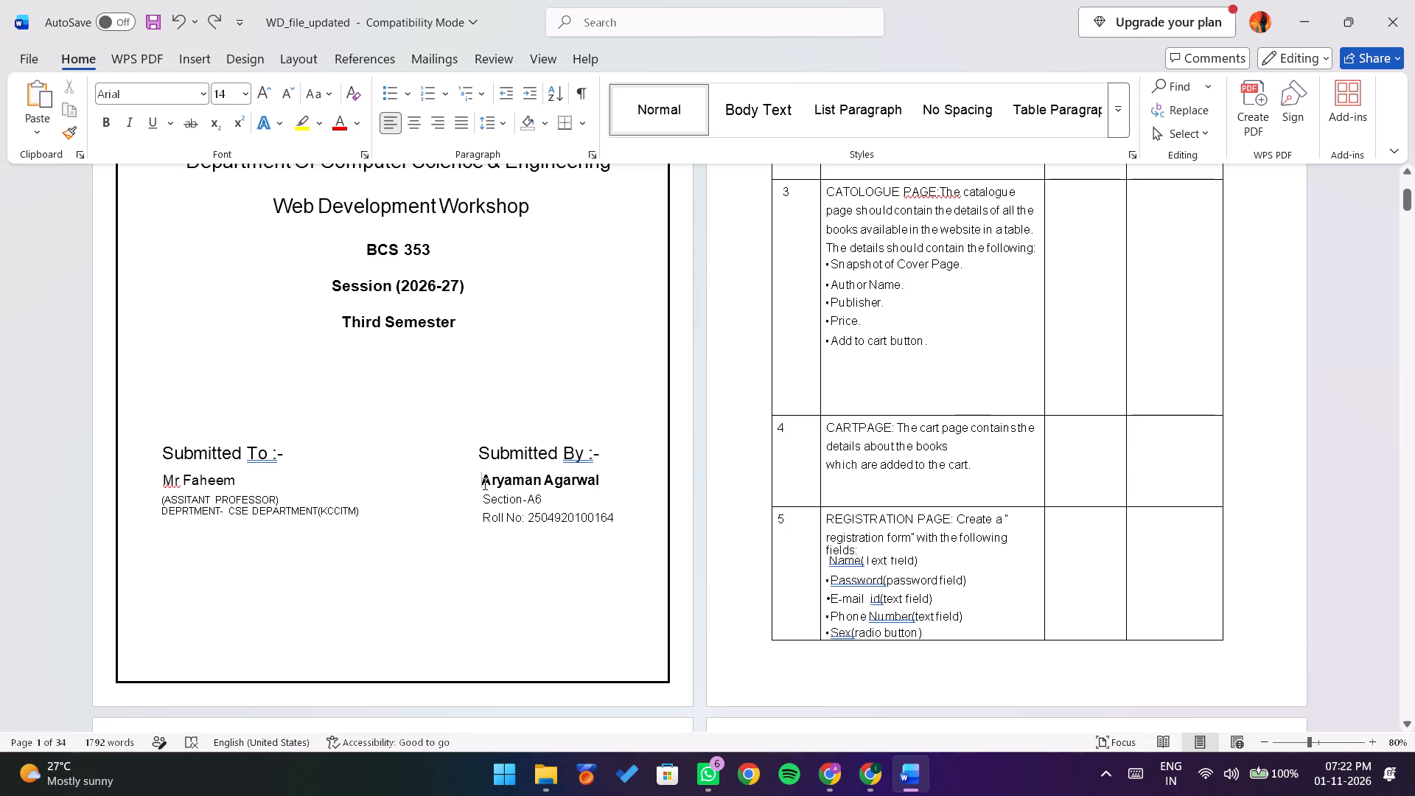
{"action": "key", "text": "Delete"}
{"action": "key", "text": "Delete"}
{"action": "key", "text": "Delete"}
{"action": "key", "text": "Delete"}
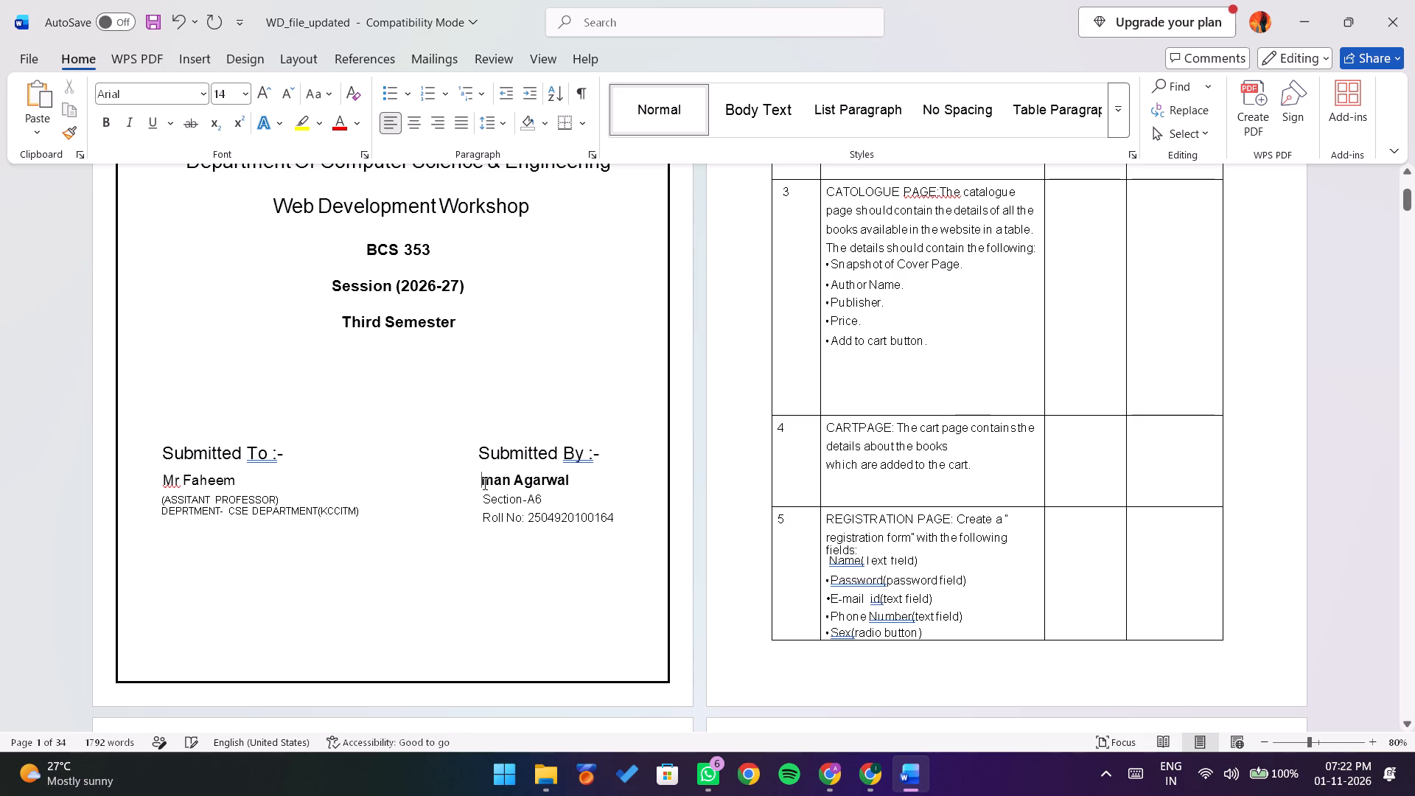
{"action": "key", "text": "Delete"}
{"action": "key", "text": "Delete"}
{"action": "key", "text": "Delete"}
{"action": "key", "text": "Delete"}
{"action": "key", "text": "Delete"}
{"action": "key", "text": "Delete"}
{"action": "key", "text": "Delete"}
{"action": "key", "text": "Delete"}
{"action": "key", "text": "Delete"}
{"action": "key", "text": "Delete"}
{"action": "key", "text": "Delete"}
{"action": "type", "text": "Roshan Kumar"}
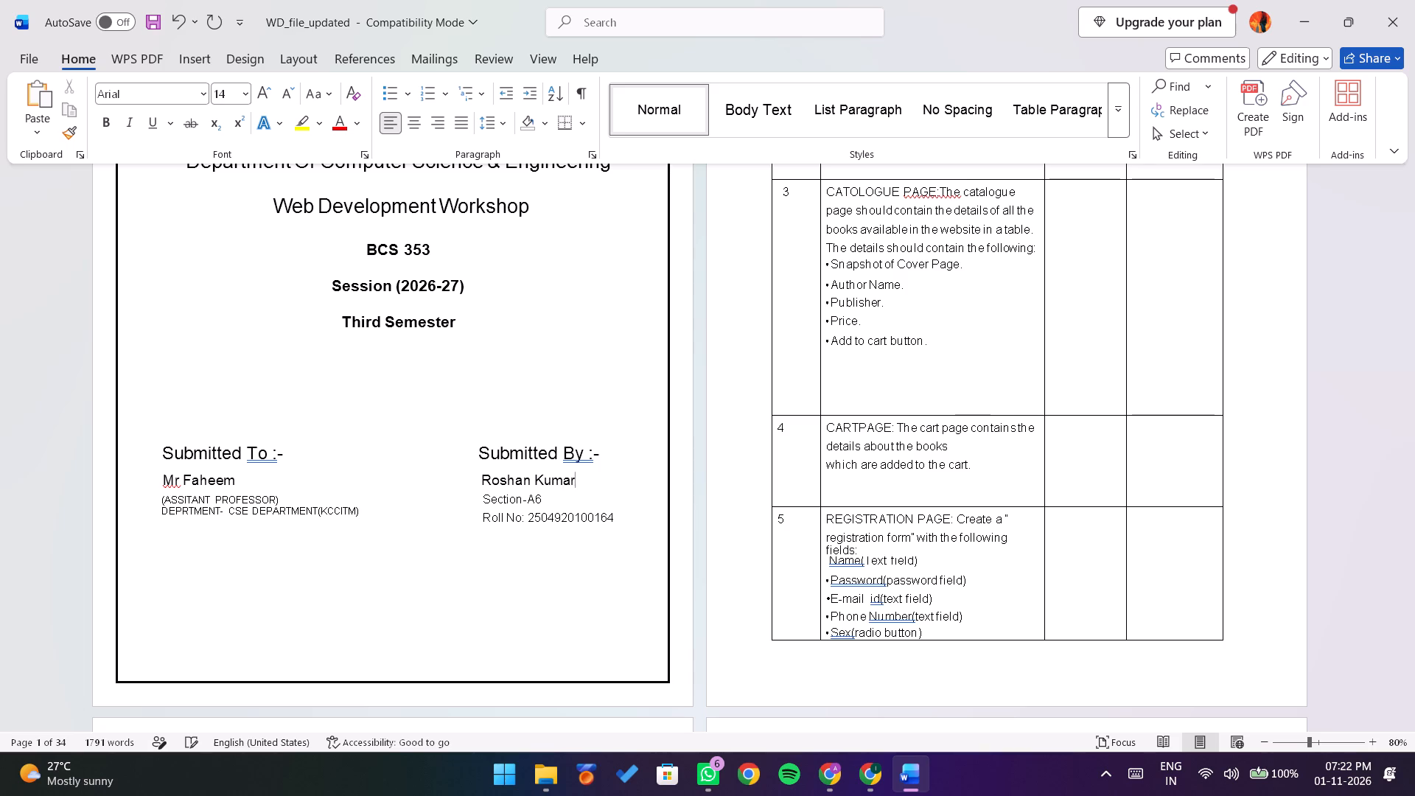
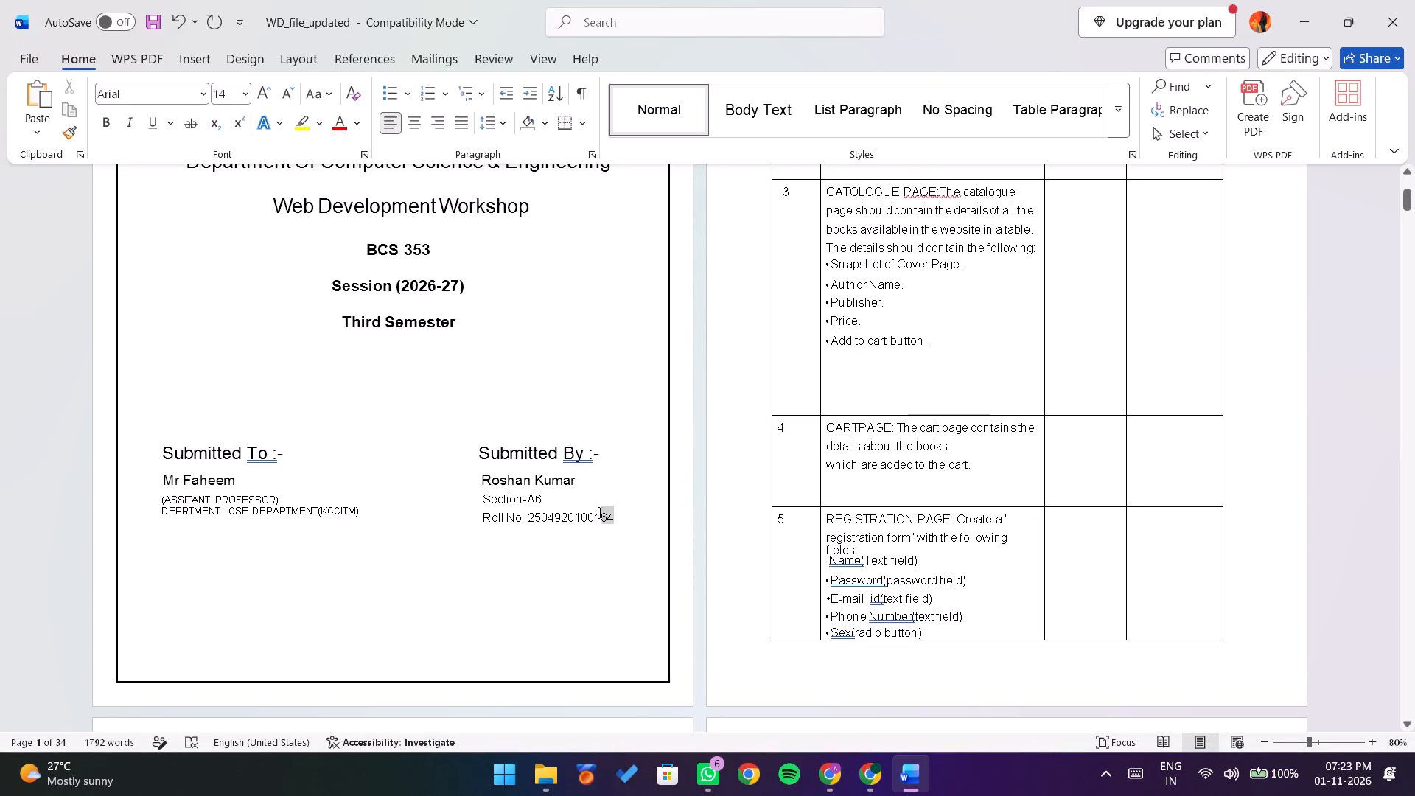
Replace the selected ending digits of the student's roll number under Submitted By :- with the updated ones.
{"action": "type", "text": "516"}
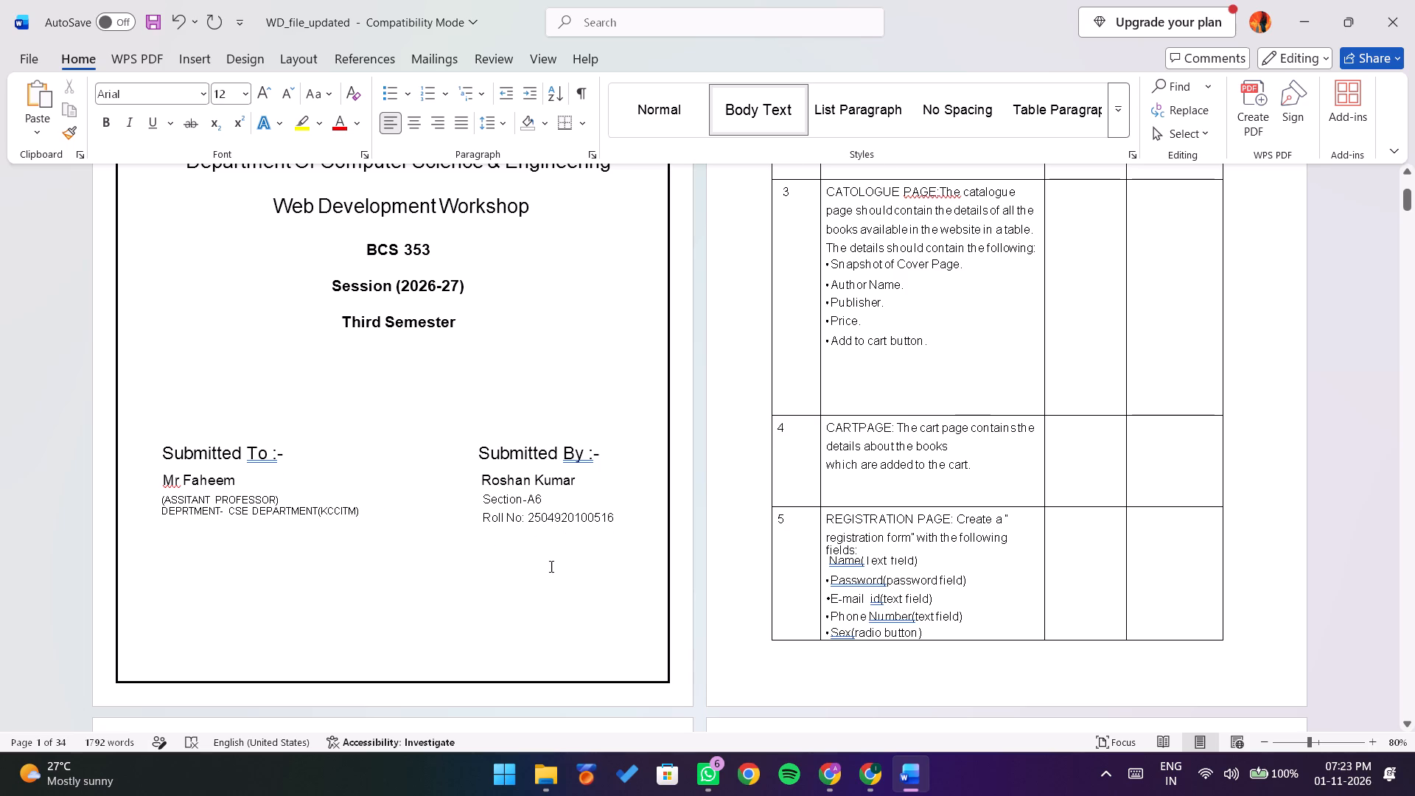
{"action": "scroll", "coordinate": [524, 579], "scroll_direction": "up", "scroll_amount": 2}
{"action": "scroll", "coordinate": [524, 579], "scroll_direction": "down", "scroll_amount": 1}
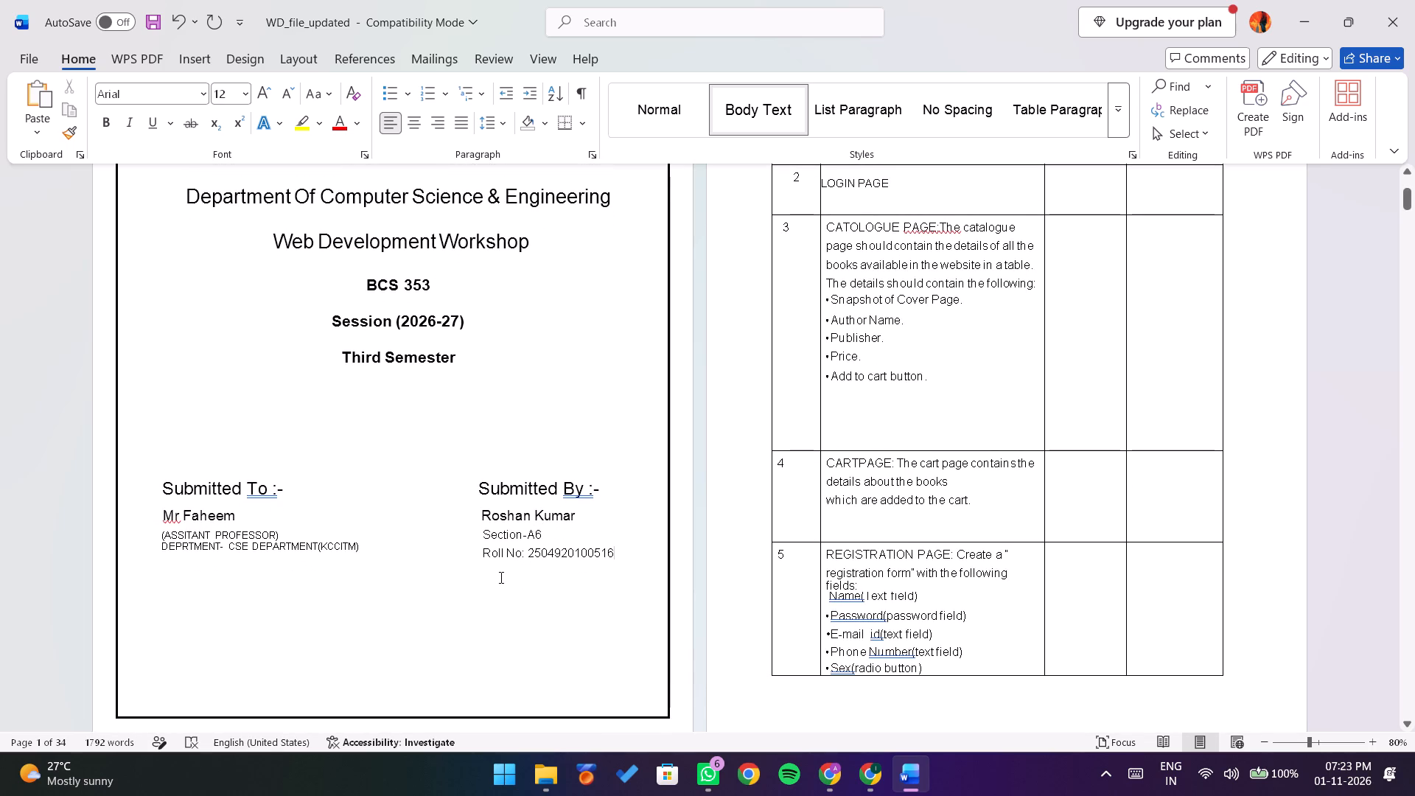
Check the filled-in submission details on the cover page and save the document.
{"action": "scroll", "coordinate": [500, 577], "scroll_direction": "up", "scroll_amount": 10}
{"action": "scroll", "coordinate": [500, 577], "scroll_direction": "down", "scroll_amount": 10}
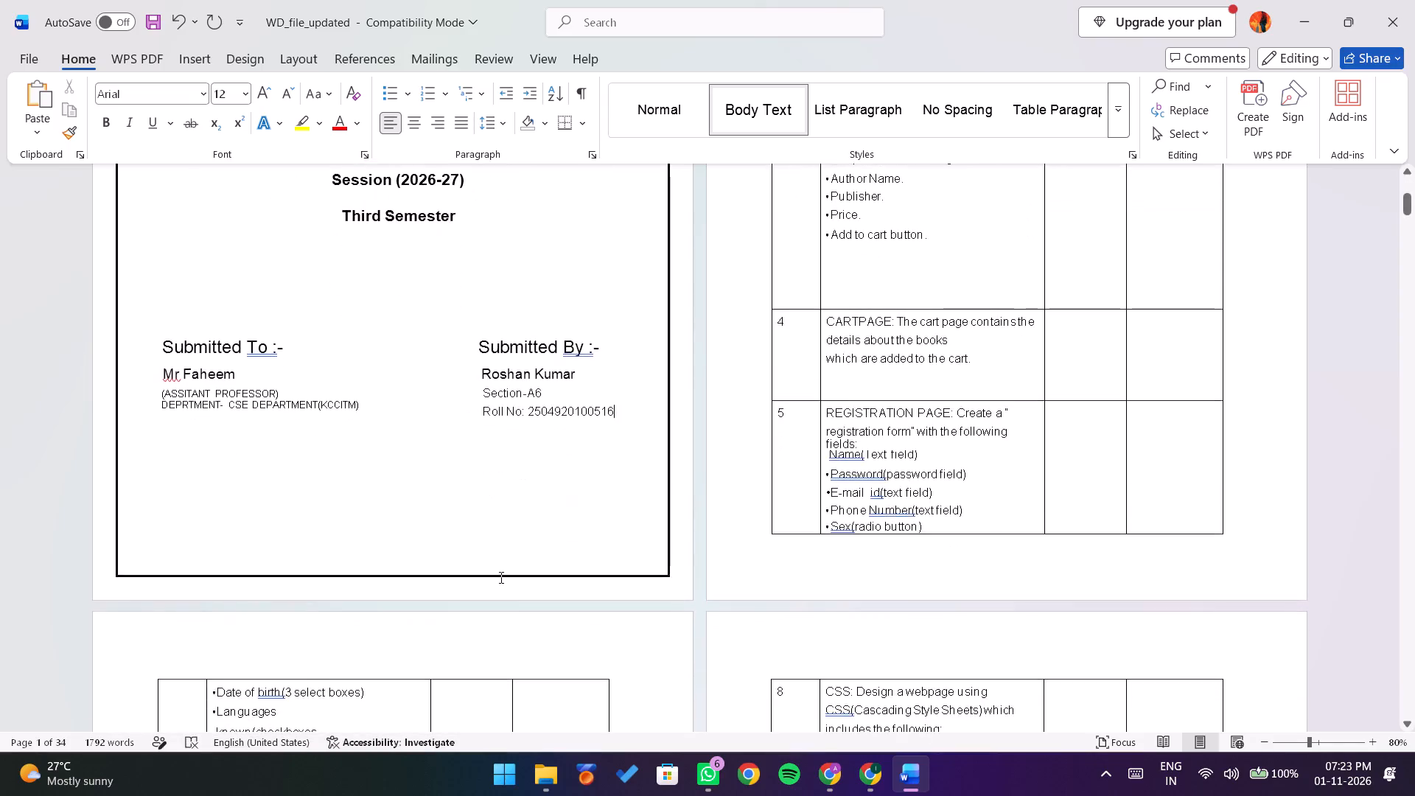
{"action": "scroll", "coordinate": [492, 554], "scroll_direction": "up", "scroll_amount": 1}
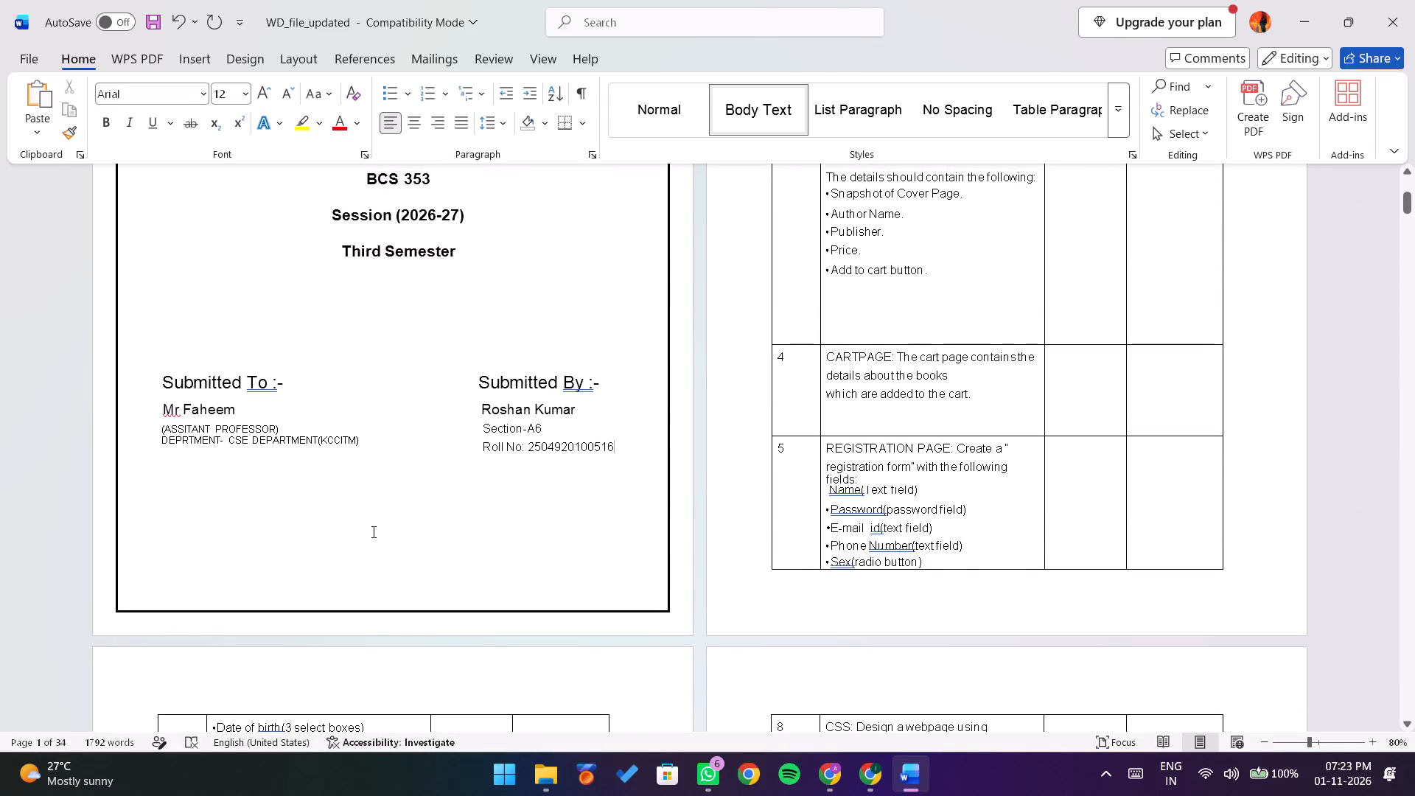
{"action": "key", "text": "ctrl+s"}
Save a copy of the document to the Desktop folder under the file name Roshan_WD.
{"action": "left_click", "coordinate": [17, 56]}
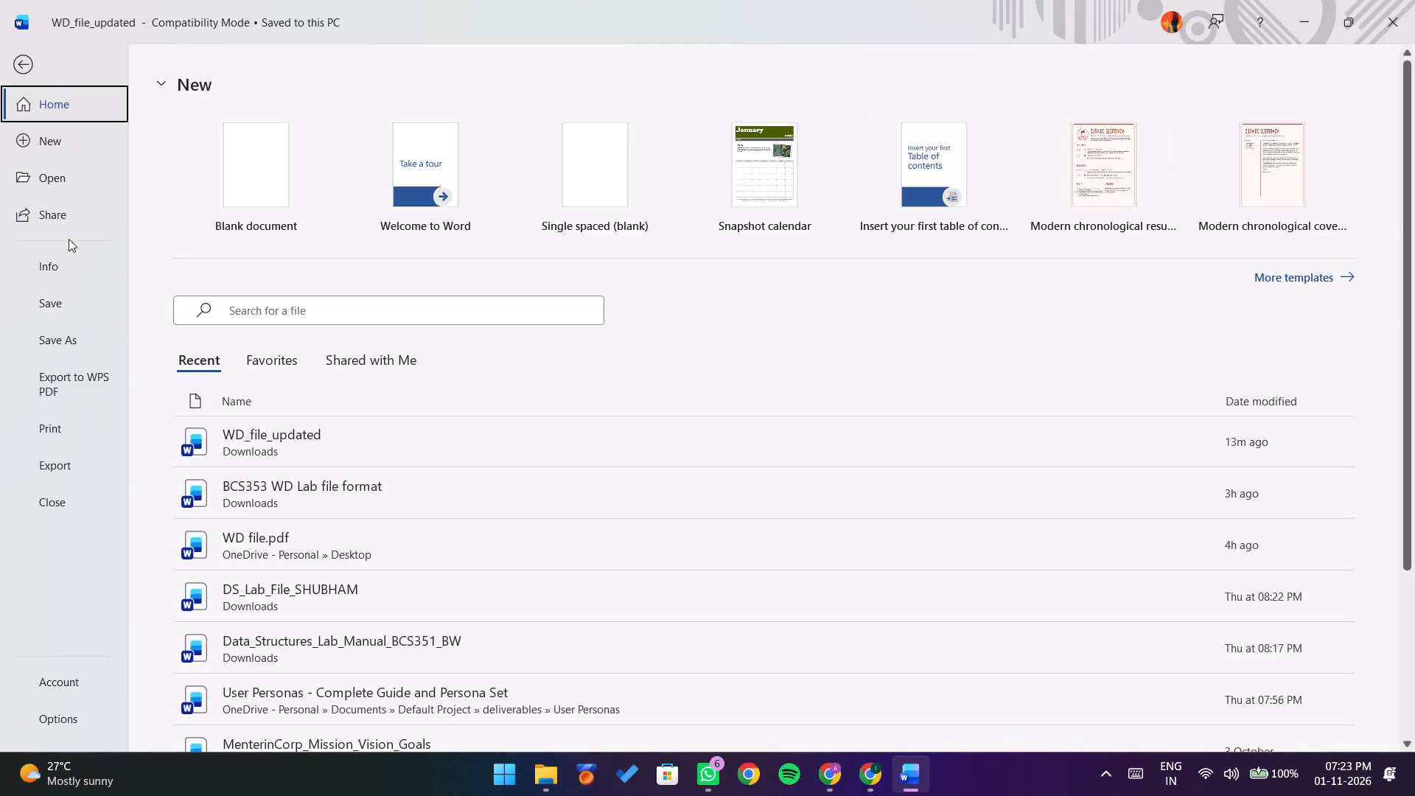
{"action": "left_click", "coordinate": [65, 334]}
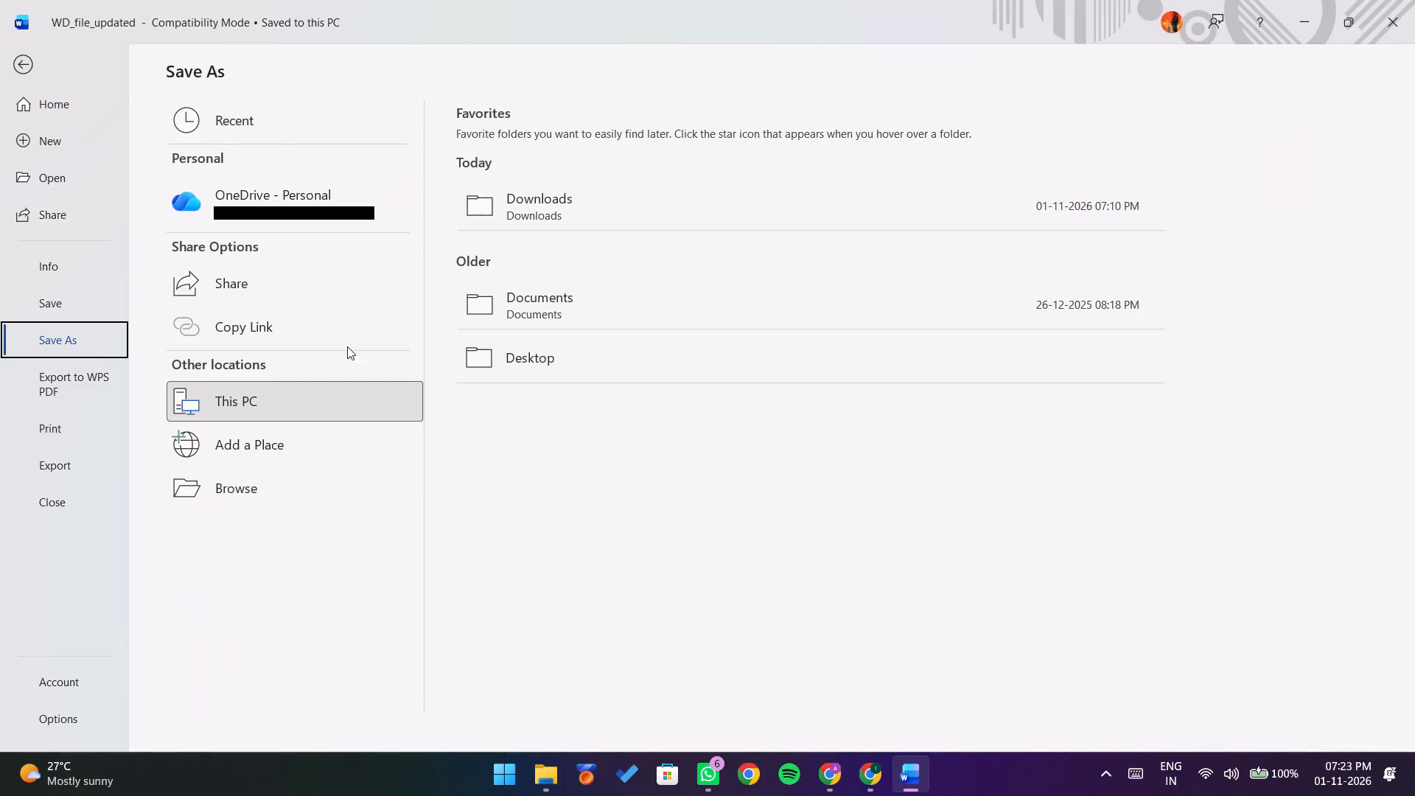
{"action": "left_click", "coordinate": [513, 360]}
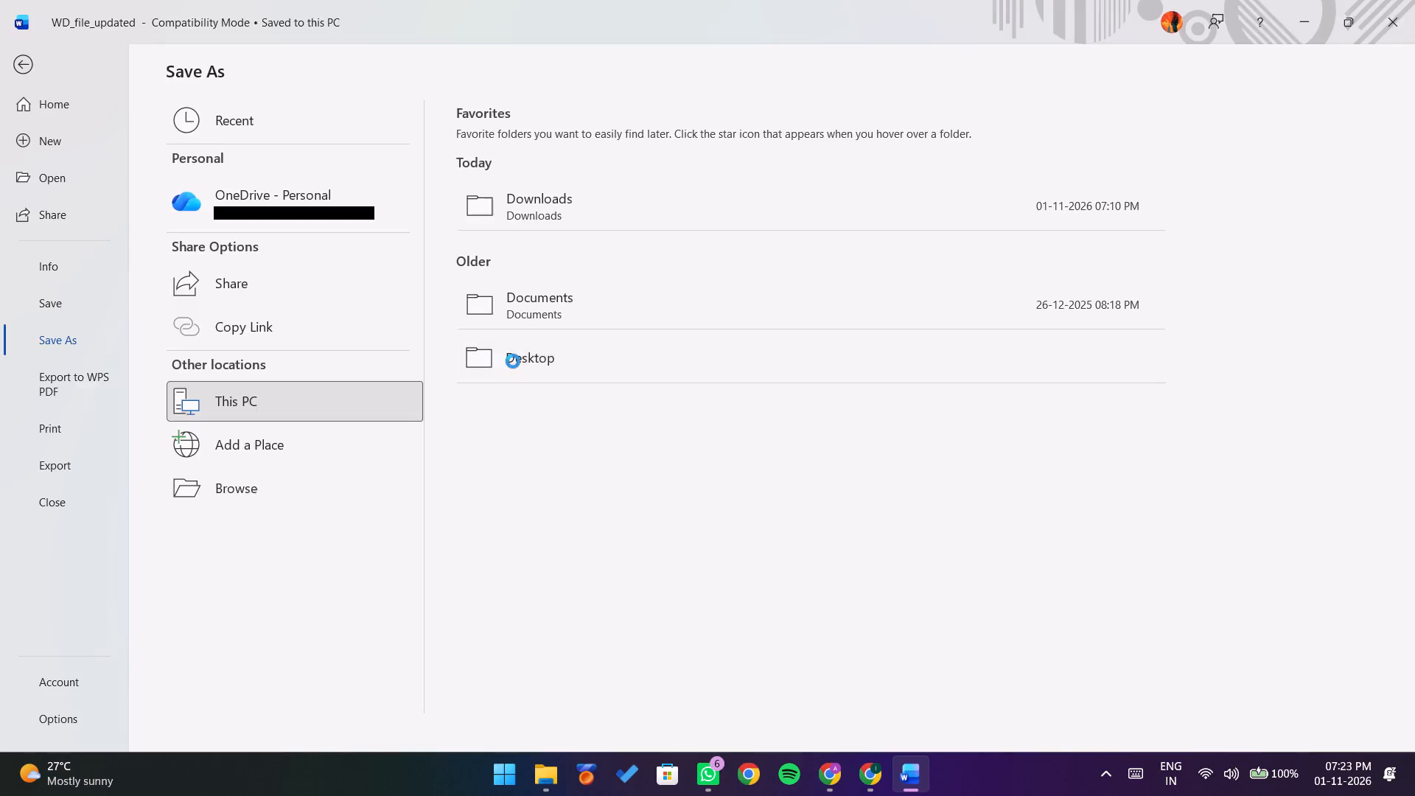
{"action": "left_click", "coordinate": [225, 307]}
{"action": "left_click_drag", "start_coordinate": [226, 307], "coordinate": [207, 300]}
{"action": "key", "text": "ctrl+a"}
{"action": "key", "text": "BackSpace"}
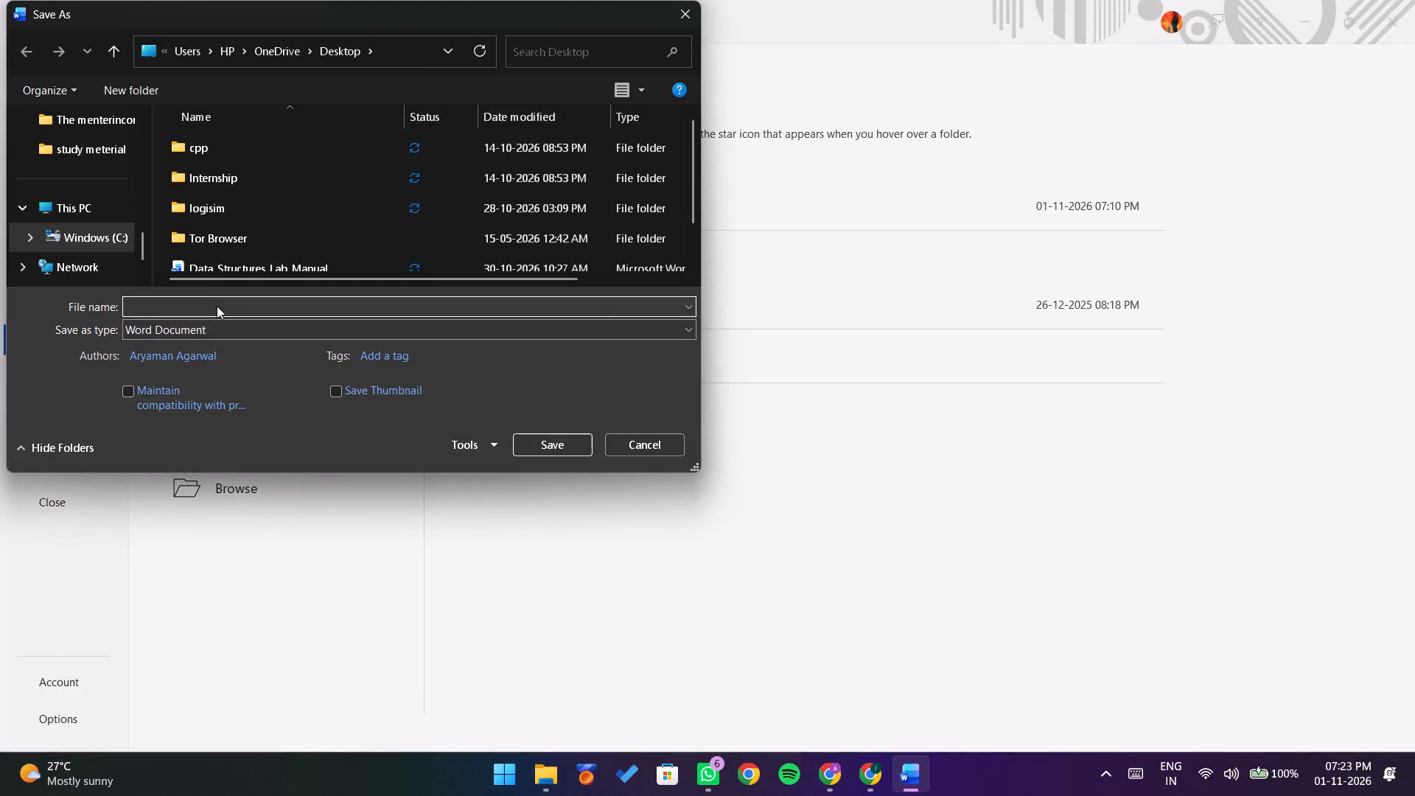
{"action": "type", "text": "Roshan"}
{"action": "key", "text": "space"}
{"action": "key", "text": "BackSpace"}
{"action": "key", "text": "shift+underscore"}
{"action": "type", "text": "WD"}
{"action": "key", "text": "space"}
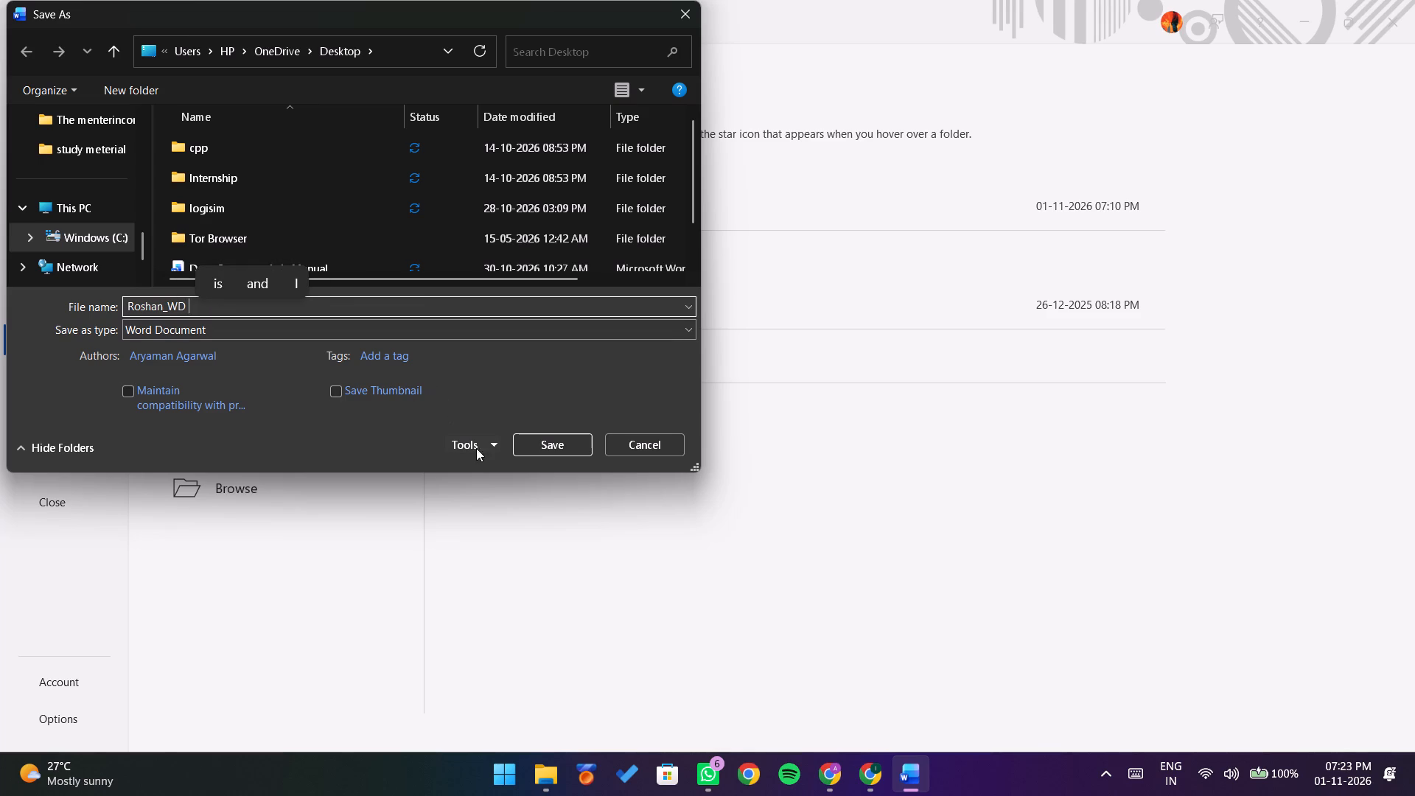
Complete saving the copy to the Desktop folder as a Word Document named Roshan_WD.
{"action": "left_click", "coordinate": [554, 452]}
{"action": "left_click", "coordinate": [553, 444]}
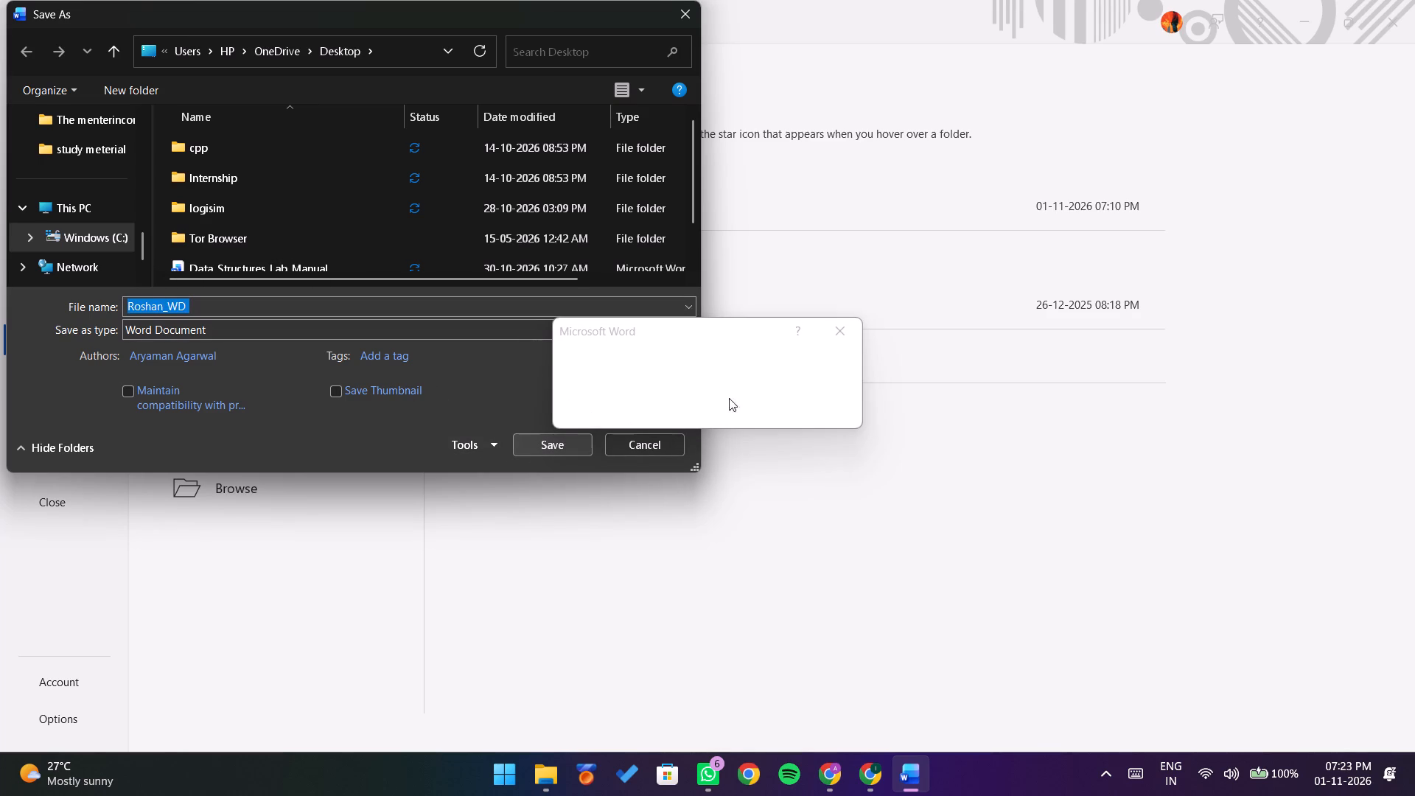
{"action": "left_click", "coordinate": [736, 338]}
{"action": "left_click", "coordinate": [816, 249]}
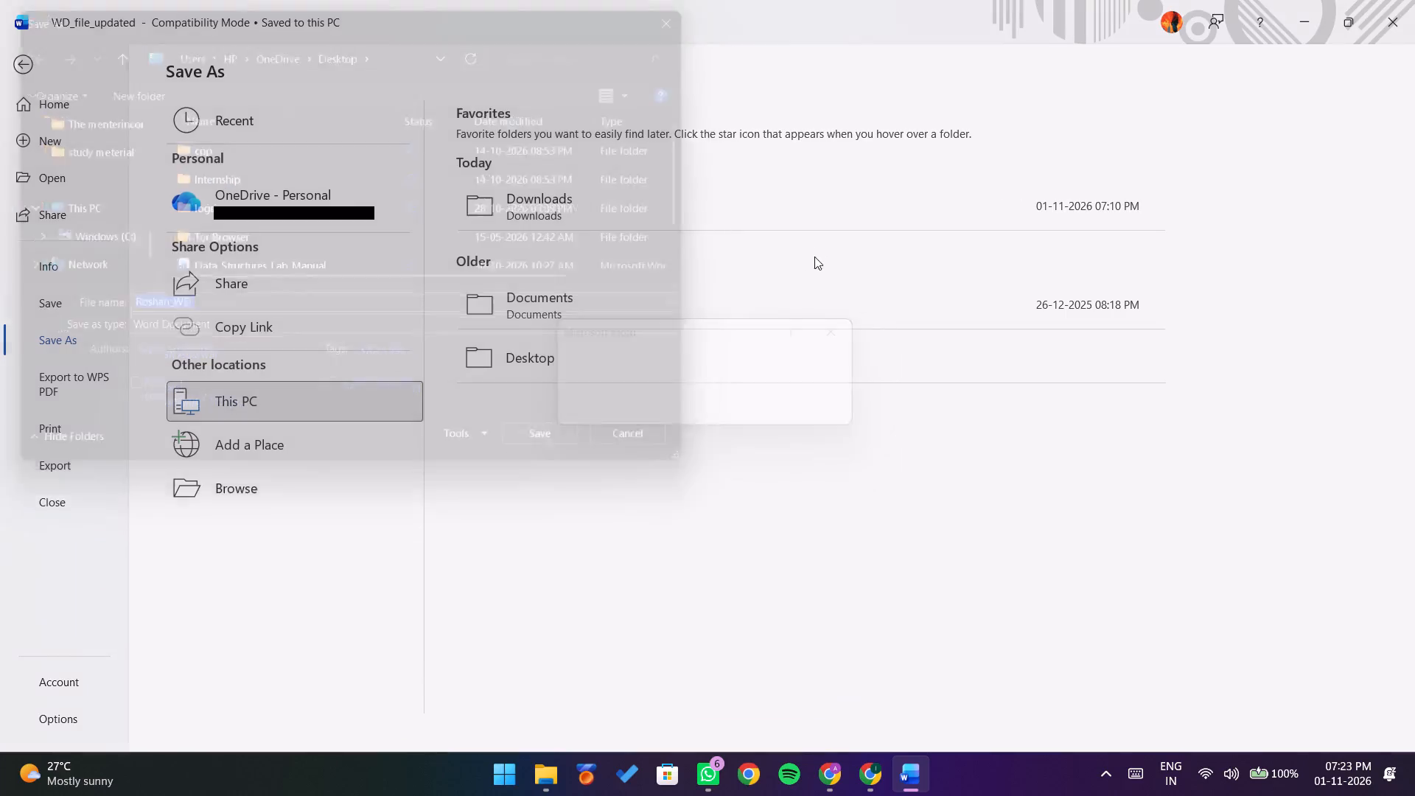
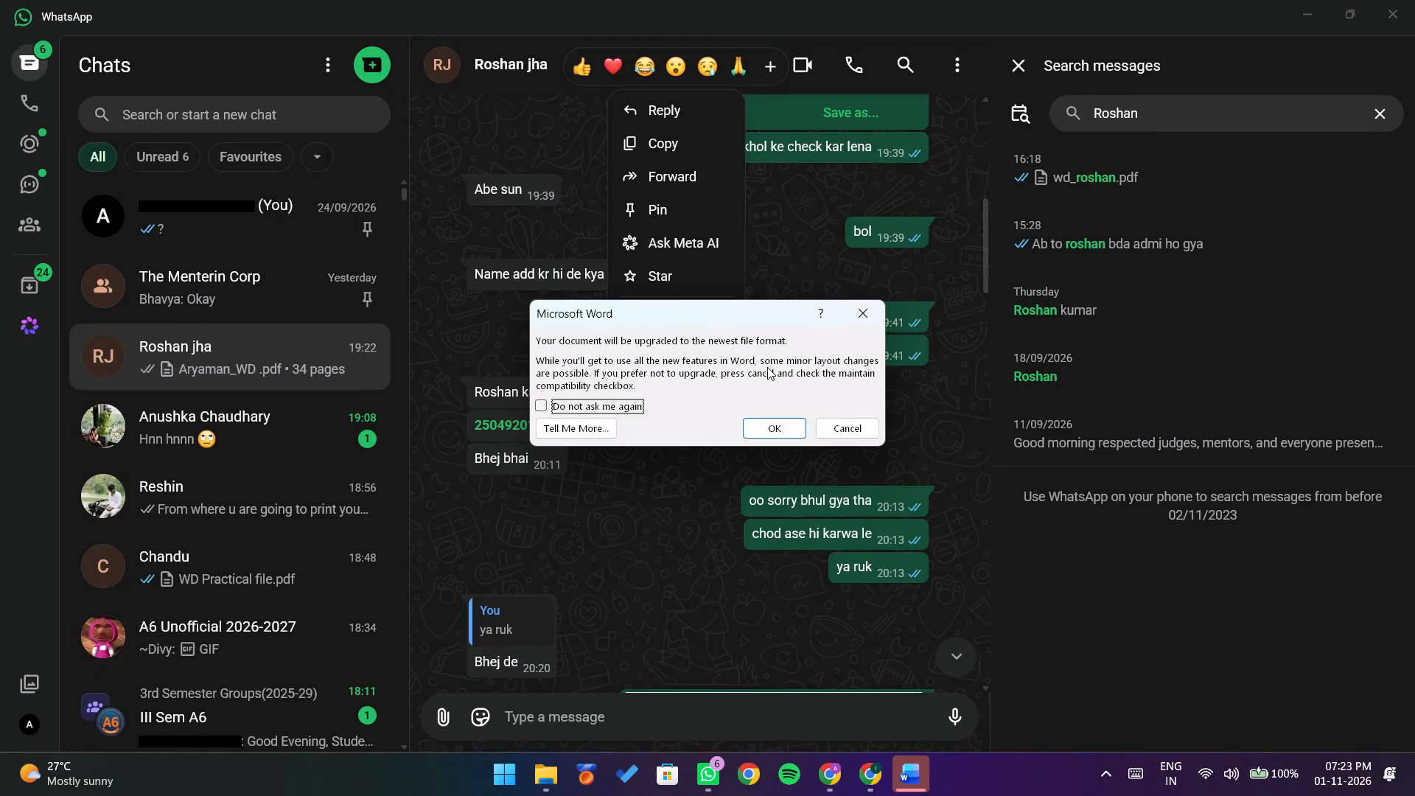
Decline the file format upgrade and set up the Desktop copy as a PDF with the file name Roshan.
{"action": "left_click", "coordinate": [822, 428]}
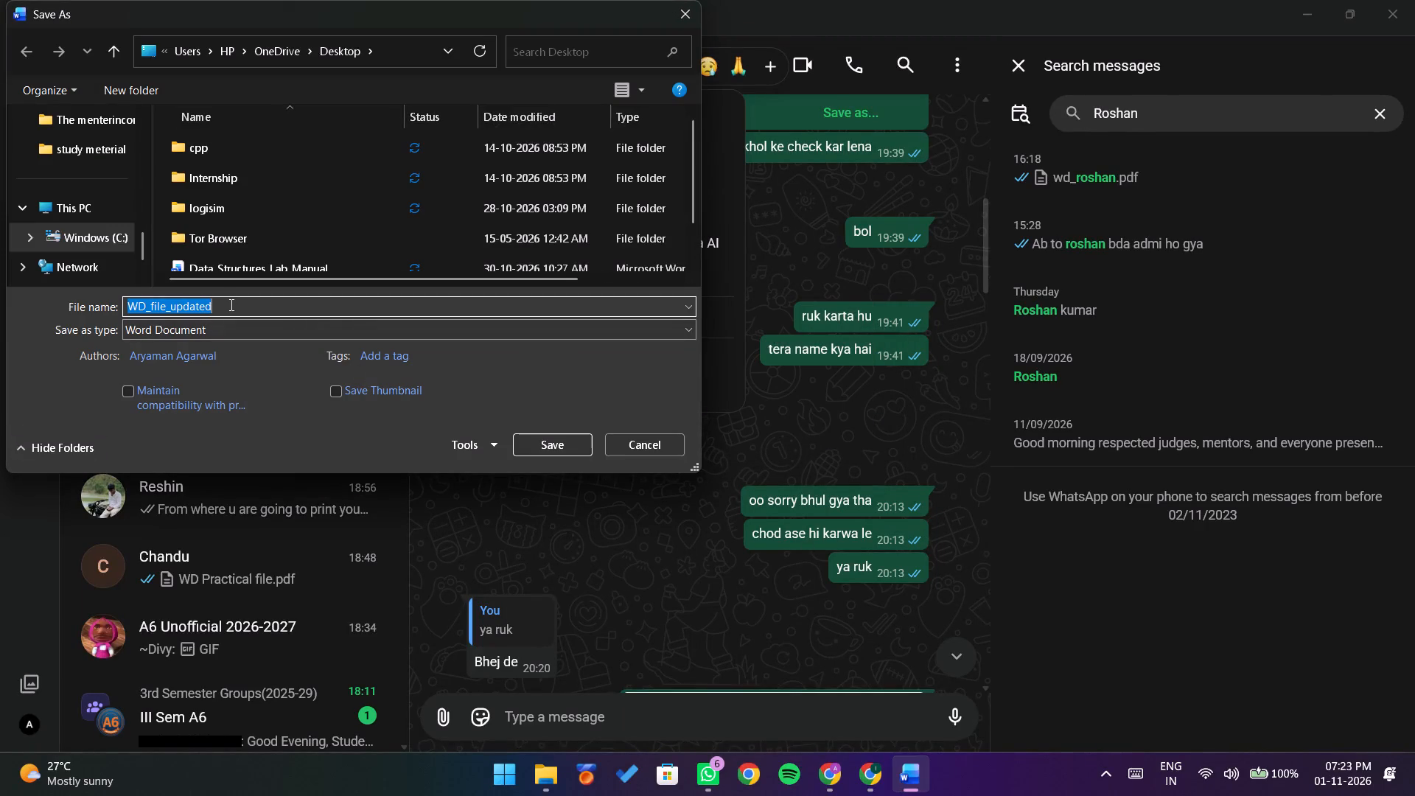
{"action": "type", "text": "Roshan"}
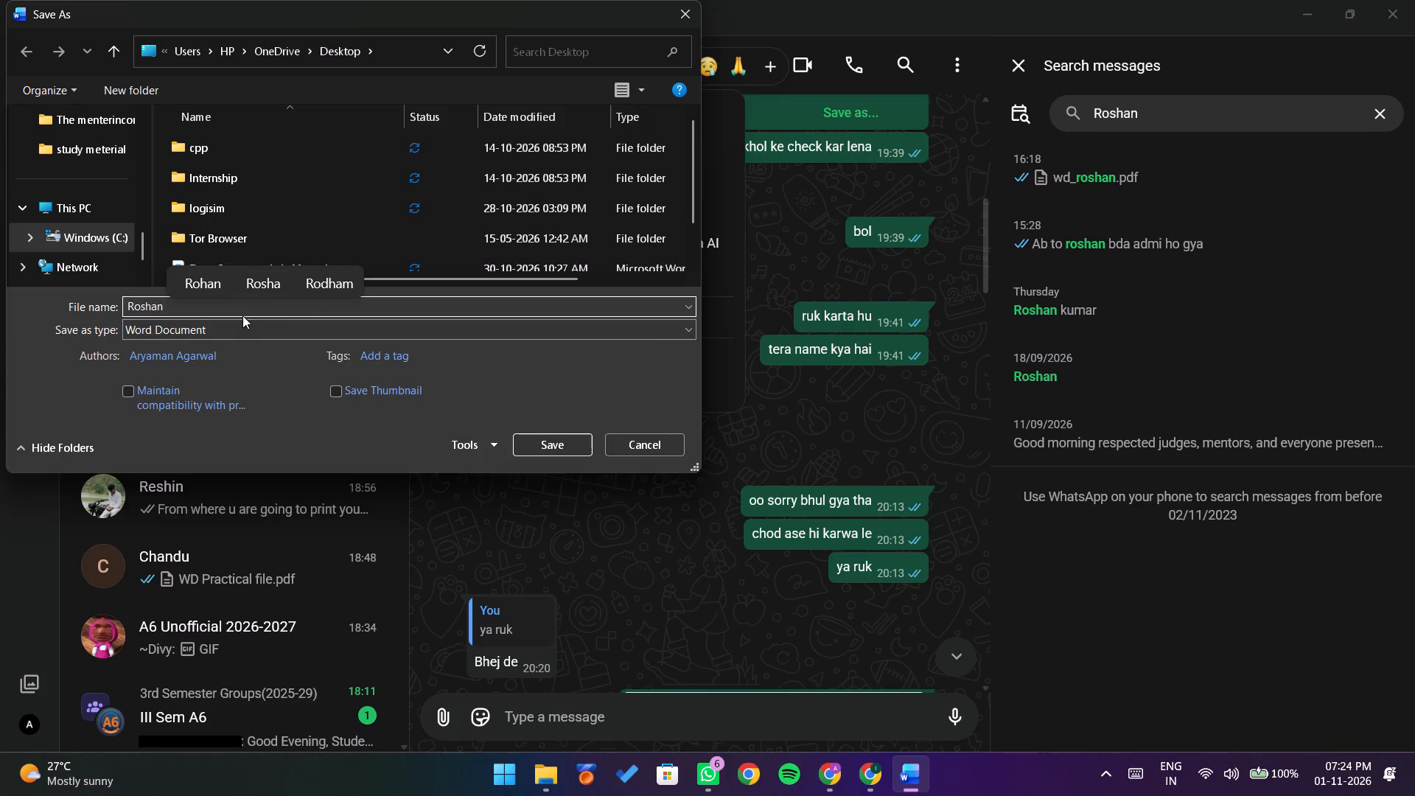
{"action": "left_click", "coordinate": [242, 324]}
{"action": "left_click", "coordinate": [155, 431]}
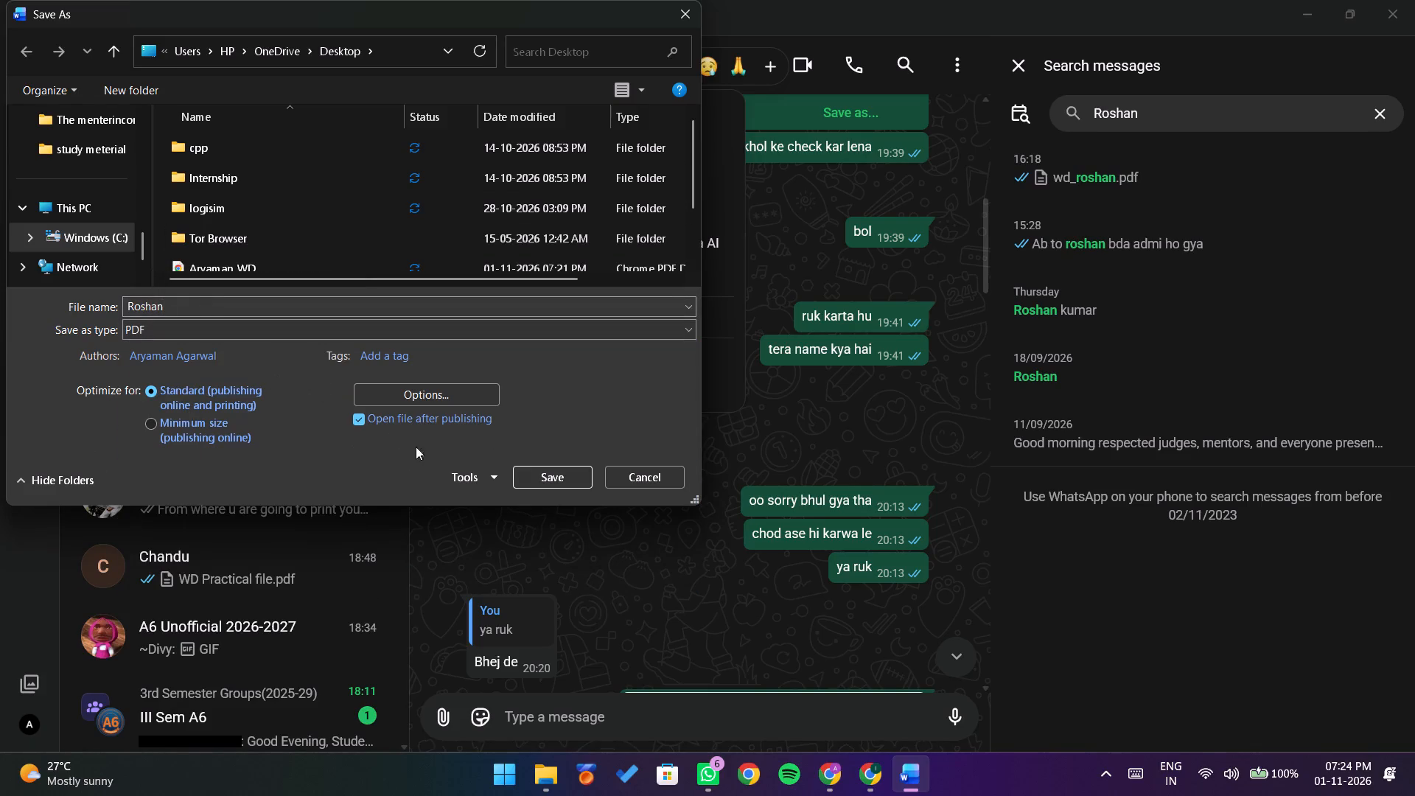
Change the file name of the PDF copy in the Desktop folder to Raushan_BC.
{"action": "left_click", "coordinate": [192, 310]}
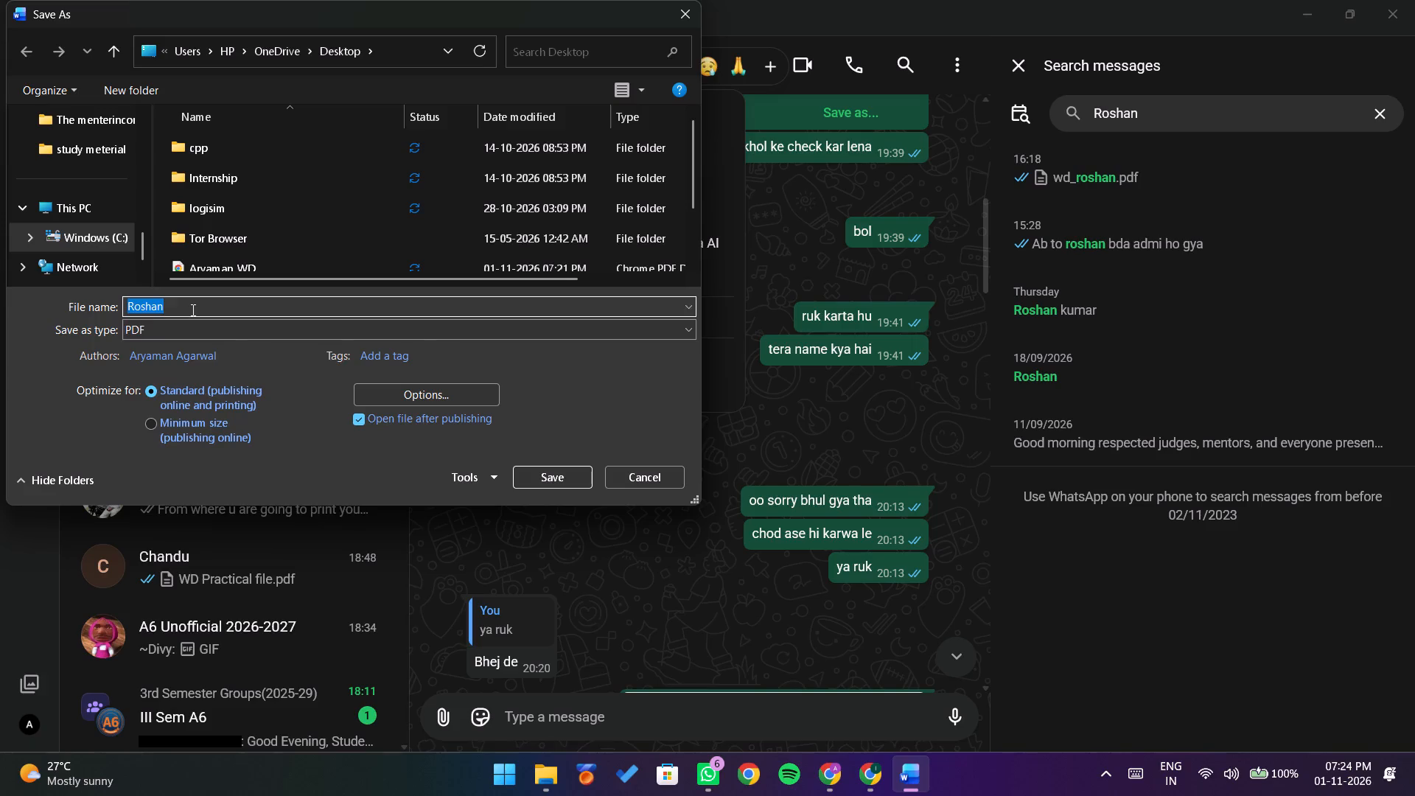
{"action": "left_click", "coordinate": [192, 310]}
{"action": "key", "text": "BackSpace"}
{"action": "key", "text": "BackSpace"}
{"action": "key", "text": "BackSpace"}
{"action": "key", "text": "BackSpace"}
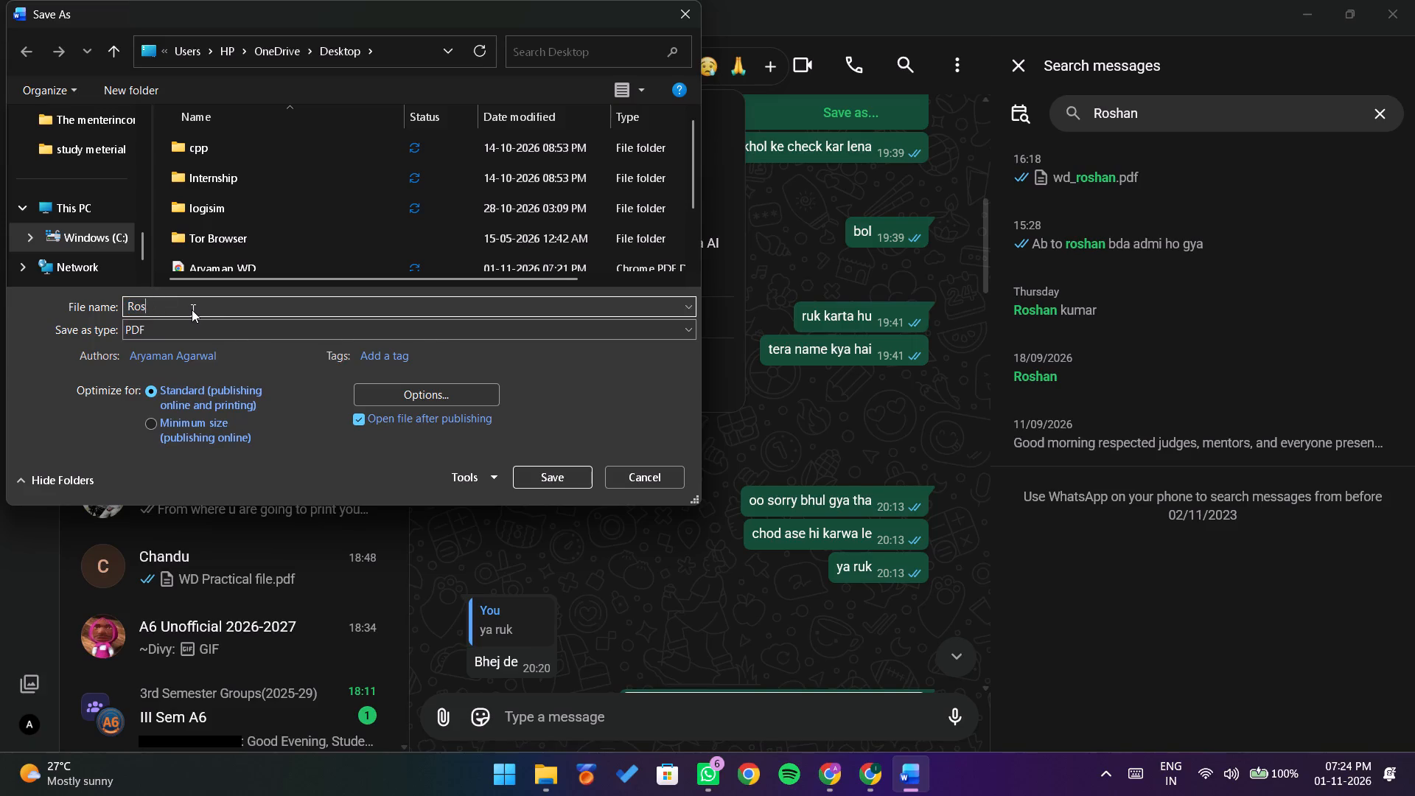
{"action": "key", "text": "BackSpace"}
{"action": "type", "text": "aushan"}
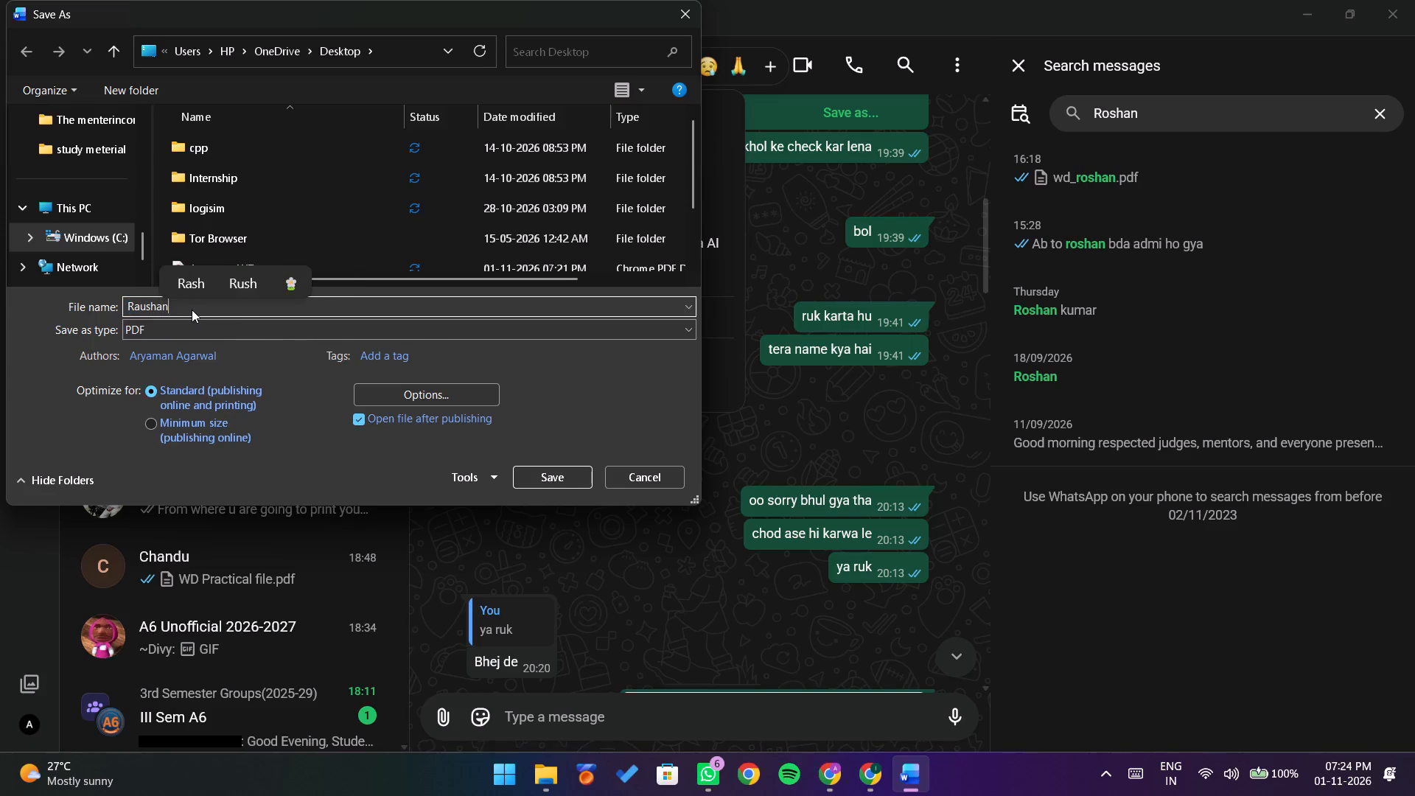
{"action": "key", "text": "shift+underscore"}
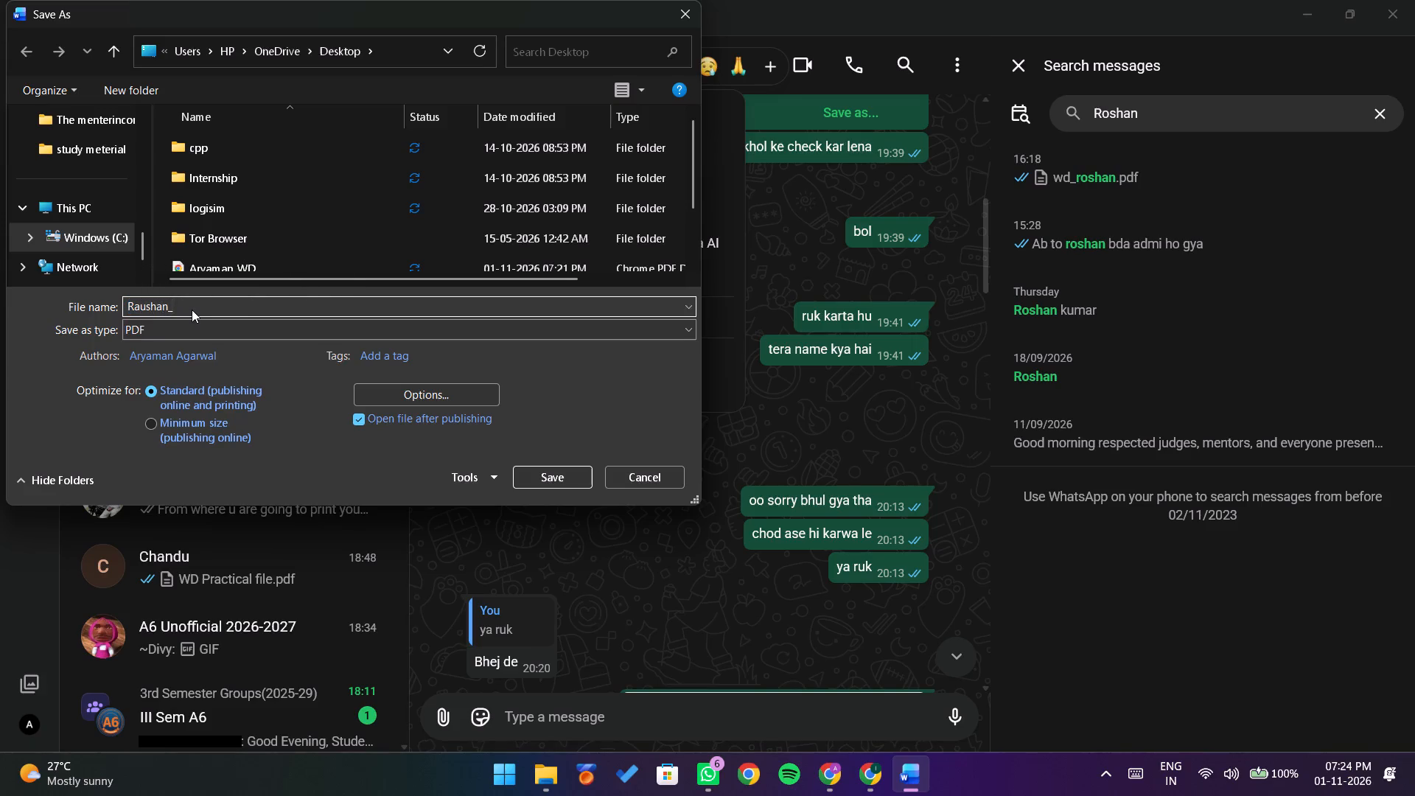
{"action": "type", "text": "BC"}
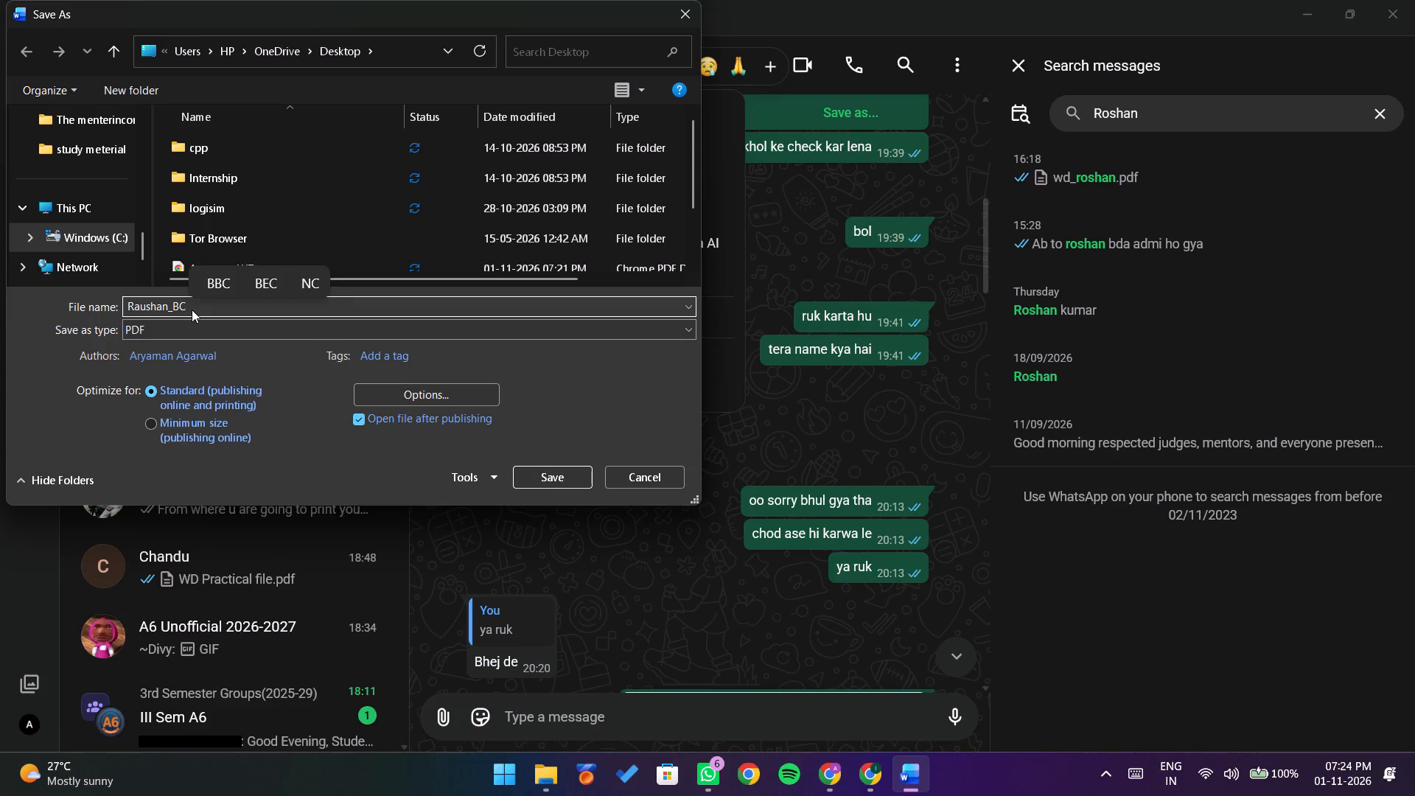
Export the lab file to the Desktop folder as the PDF Raushan_BC and check the submission details on its cover page.
{"action": "left_click", "coordinate": [534, 477]}
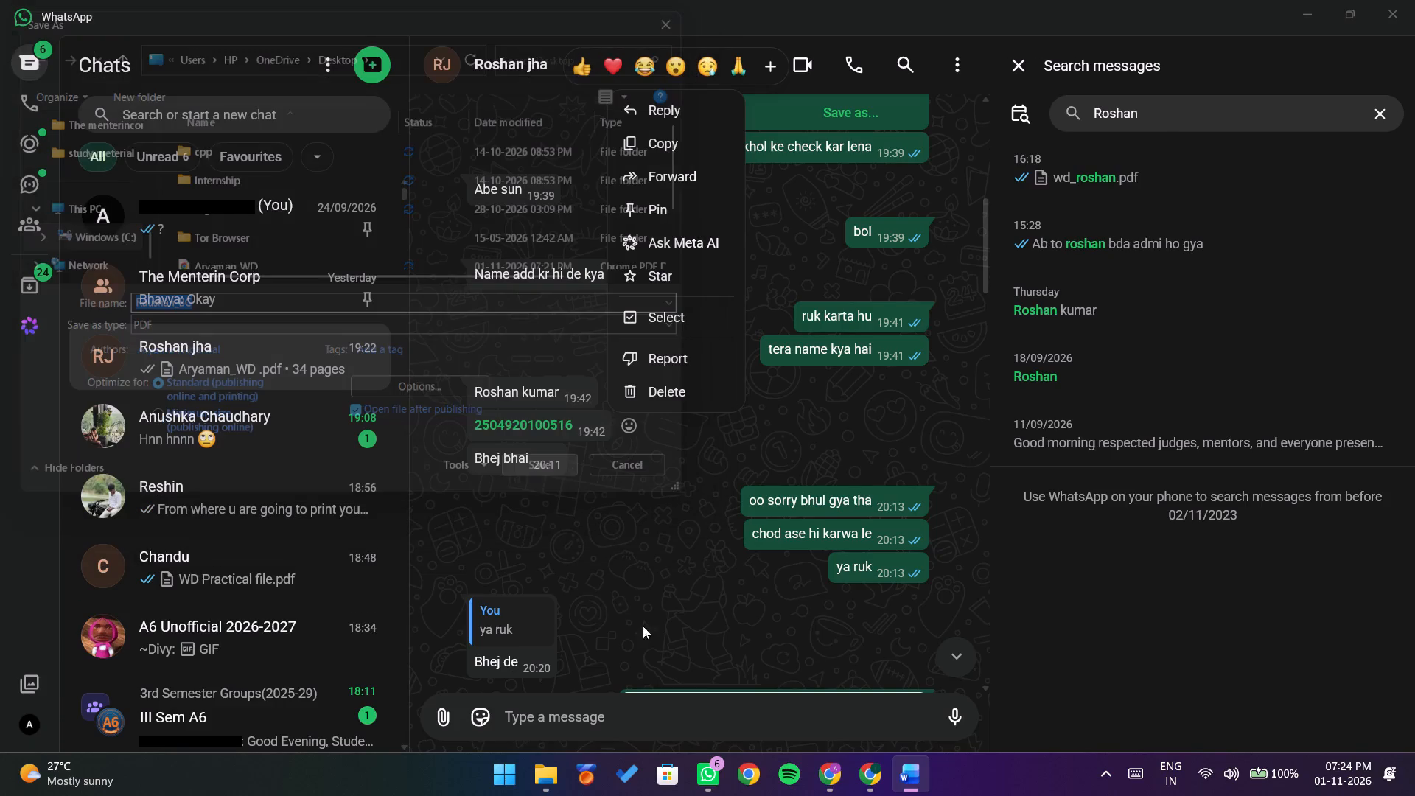
{"action": "scroll", "coordinate": [722, 441], "scroll_direction": "down", "scroll_amount": 8}
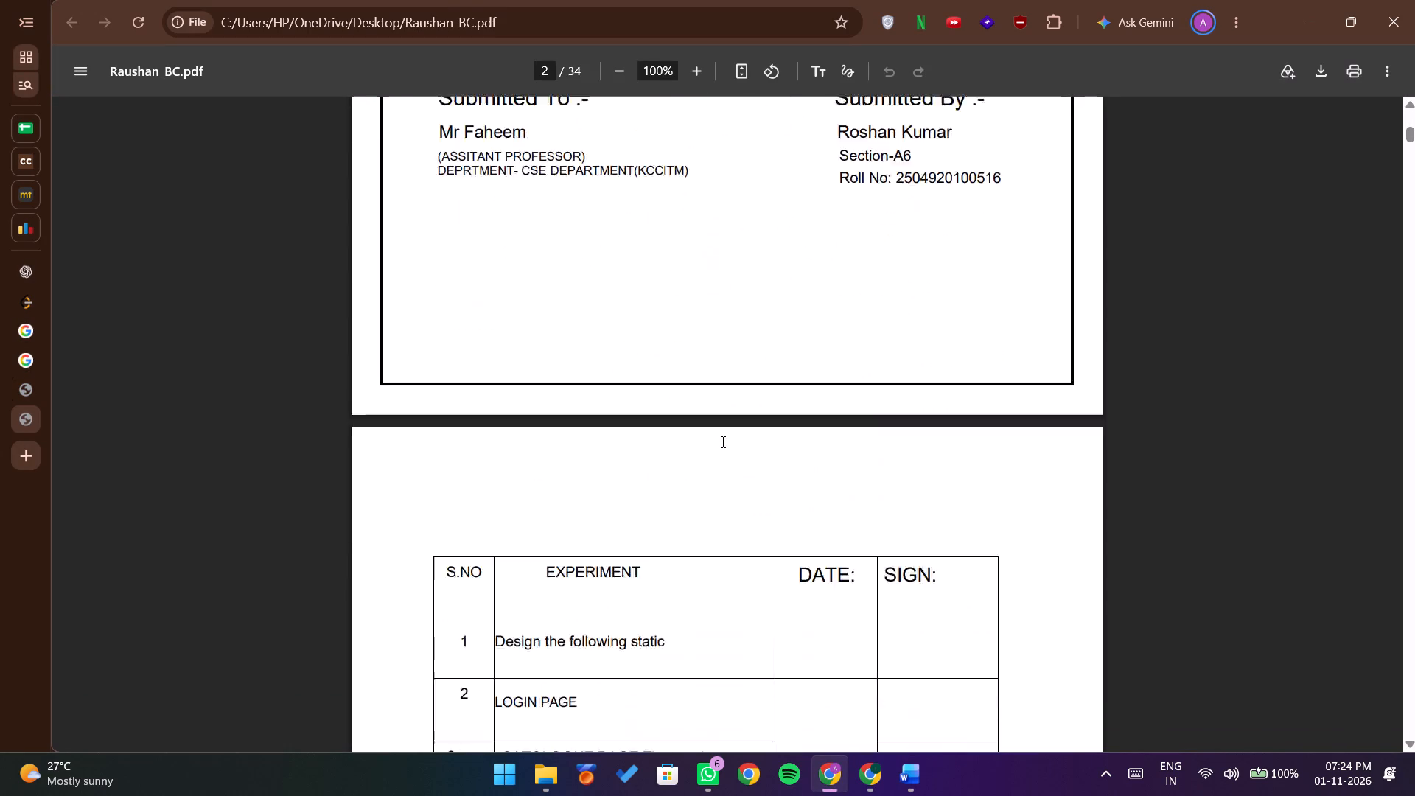
{"action": "scroll", "coordinate": [722, 441], "scroll_direction": "up", "scroll_amount": 5}
{"action": "scroll", "coordinate": [722, 441], "scroll_direction": "down", "scroll_amount": 3}
{"action": "scroll", "coordinate": [722, 441], "scroll_direction": "up", "scroll_amount": 2}
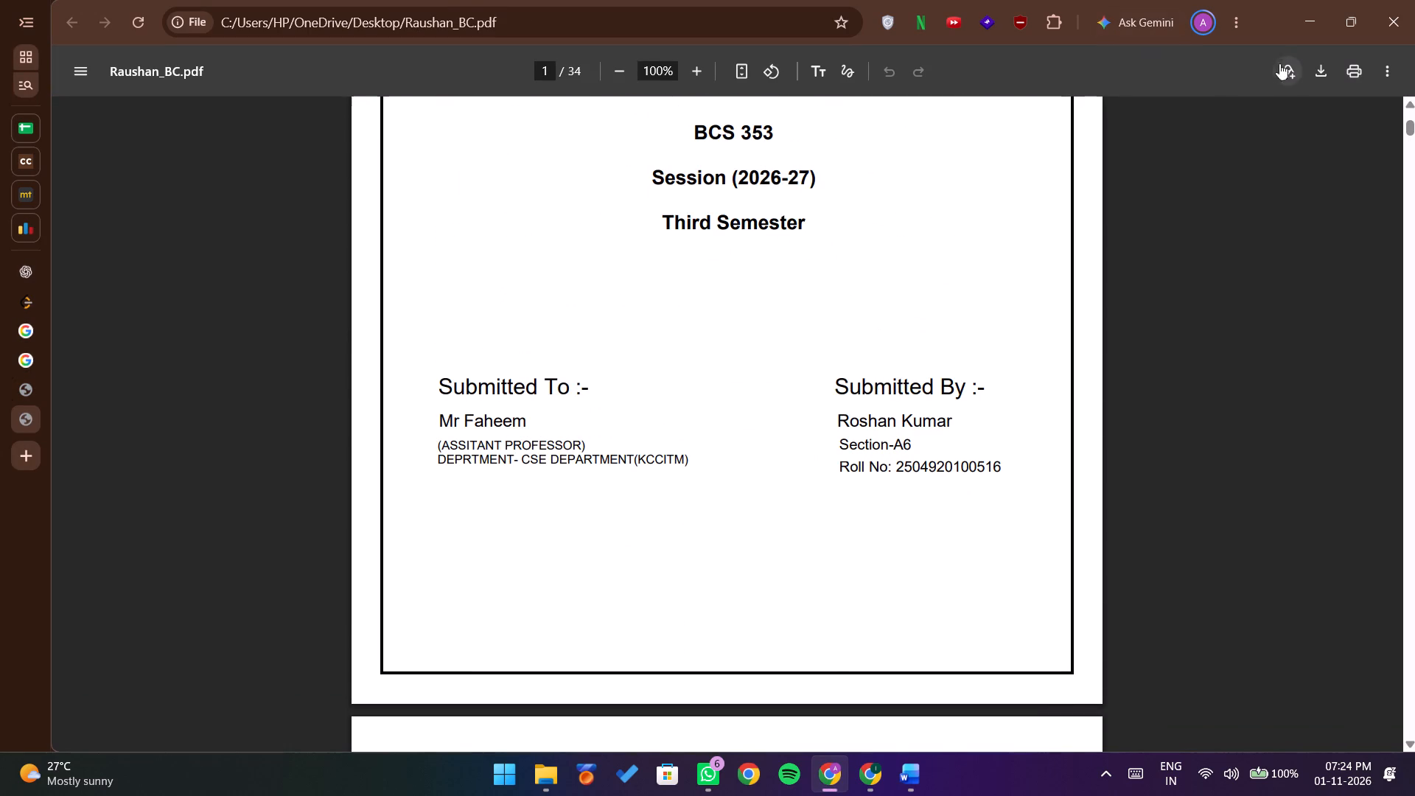
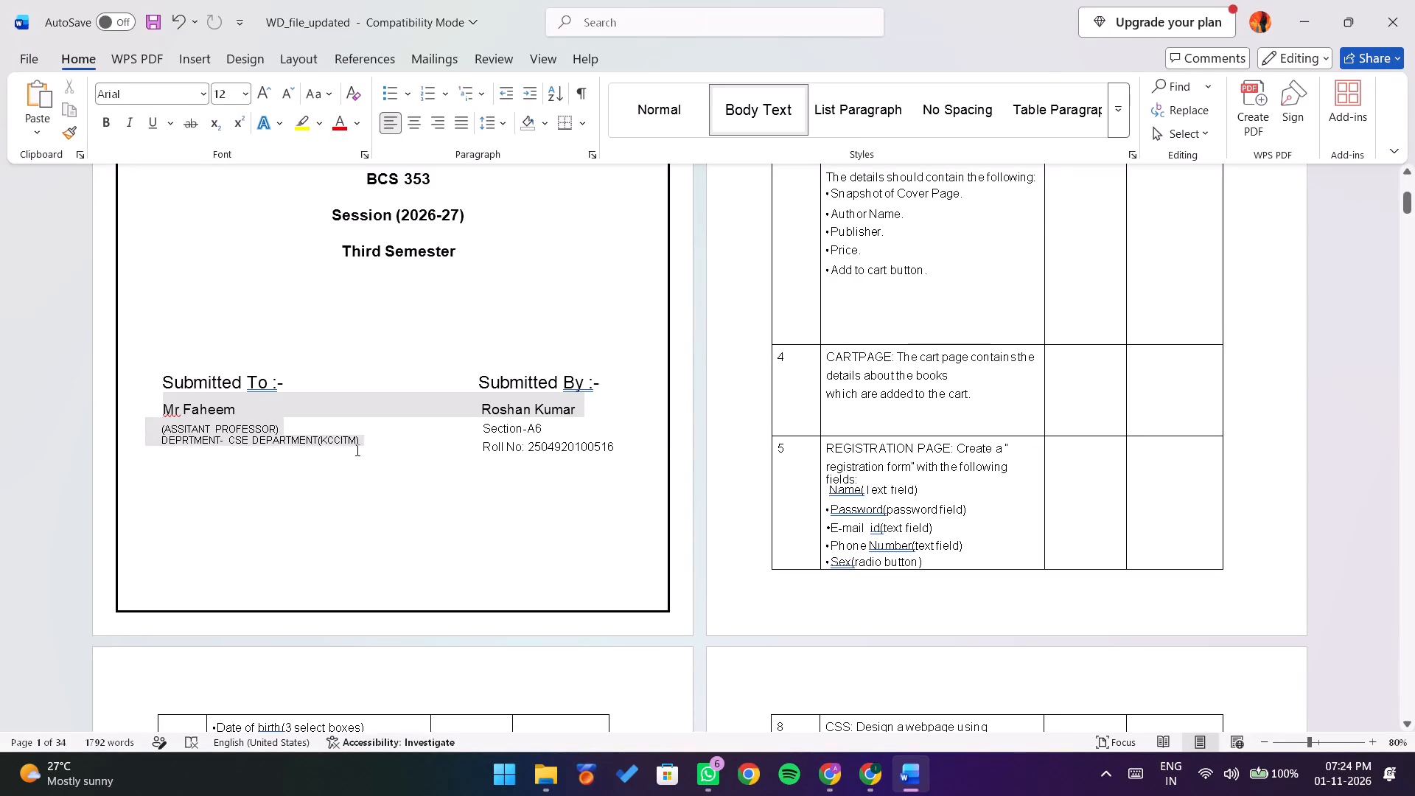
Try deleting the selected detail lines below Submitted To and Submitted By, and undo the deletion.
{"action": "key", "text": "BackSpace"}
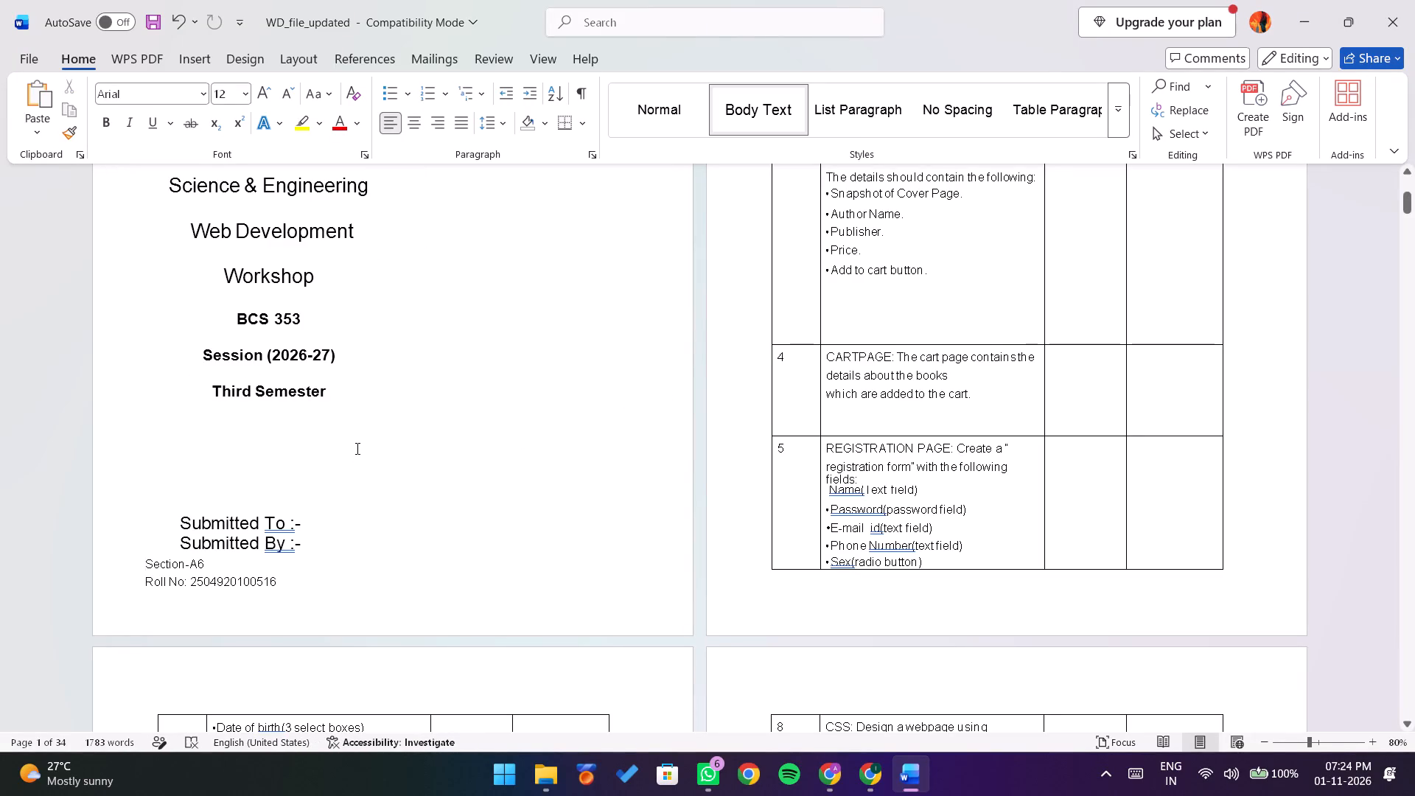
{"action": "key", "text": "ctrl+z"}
Delete the teacher's name below the Submitted To heading on the cover page.
{"action": "left_click", "coordinate": [407, 405]}
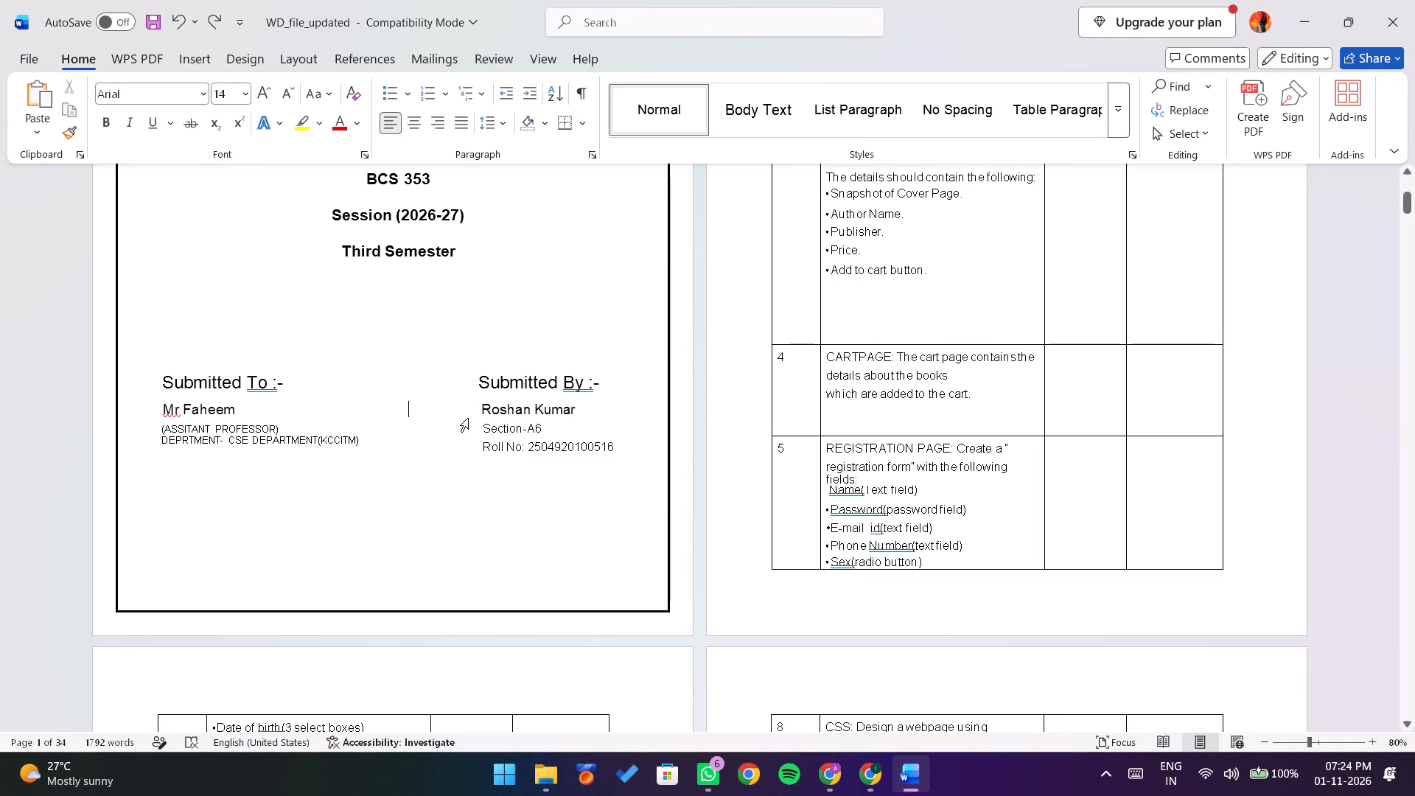
{"action": "left_click", "coordinate": [481, 406]}
{"action": "left_click", "coordinate": [483, 411]}
{"action": "left_click", "coordinate": [239, 407]}
{"action": "key", "text": "BackSpace"}
{"action": "key", "text": "BackSpace"}
{"action": "key", "text": "BackSpace"}
{"action": "key", "text": "BackSpace"}
{"action": "key", "text": "BackSpace"}
{"action": "key", "text": "BackSpace"}
{"action": "key", "text": "BackSpace"}
{"action": "key", "text": "BackSpace"}
{"action": "key", "text": "BackSpace"}
{"action": "key", "text": "BackSpace"}
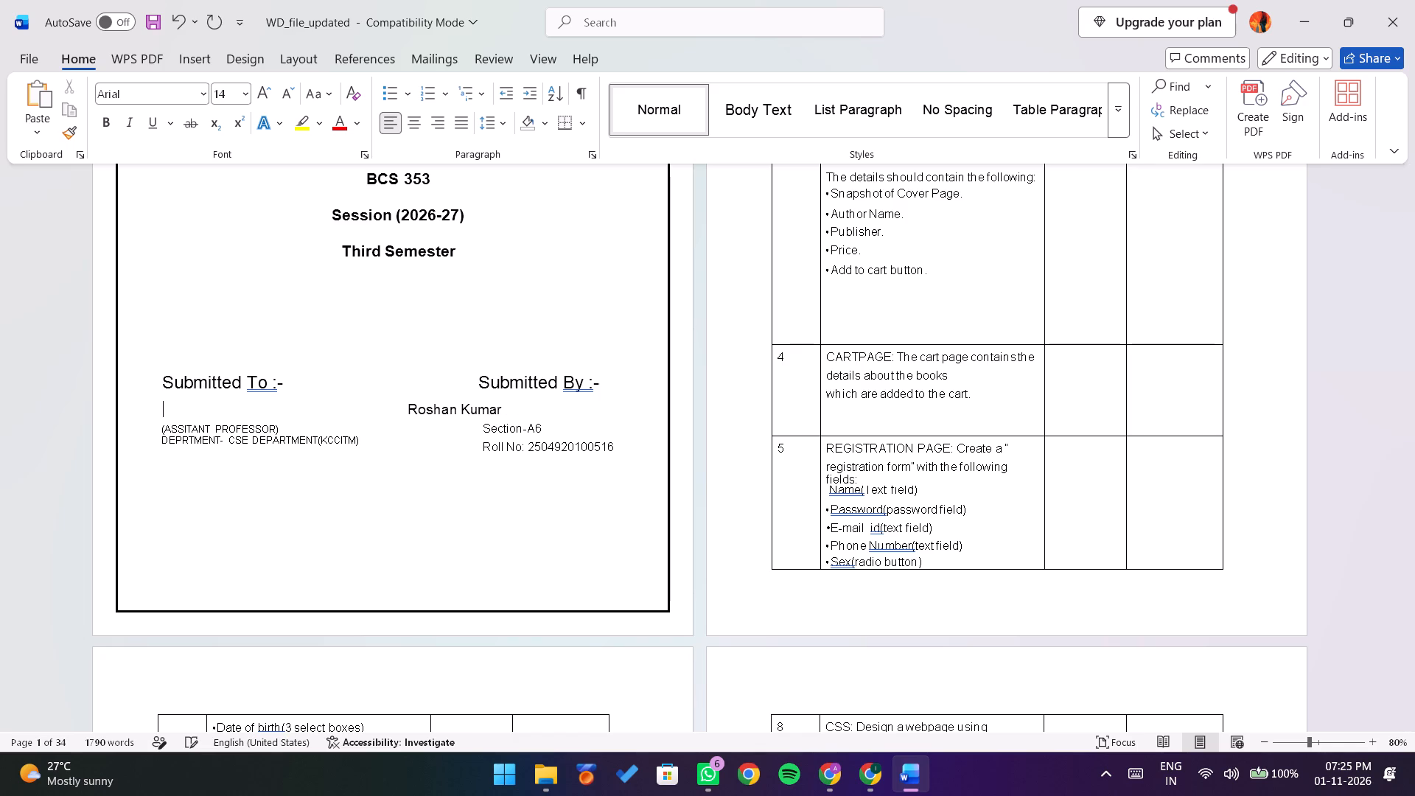
Pad the emptied teacher name line with spaces so the student's name lines up under Submitted By.
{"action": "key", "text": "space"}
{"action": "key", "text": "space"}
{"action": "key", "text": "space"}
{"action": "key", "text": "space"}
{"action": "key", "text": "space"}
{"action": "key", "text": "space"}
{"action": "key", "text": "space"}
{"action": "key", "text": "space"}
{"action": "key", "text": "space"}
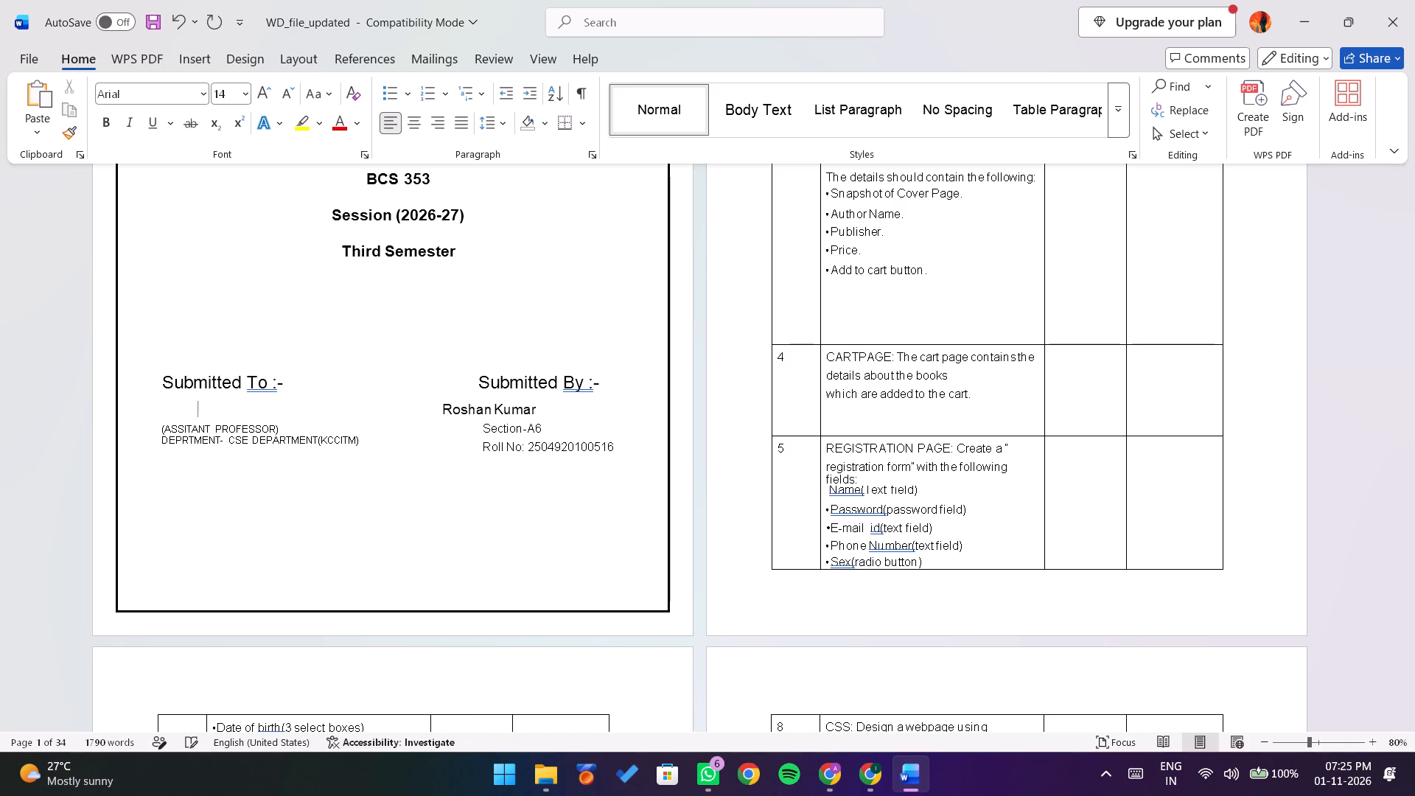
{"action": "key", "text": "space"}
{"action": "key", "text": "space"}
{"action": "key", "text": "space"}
Delete the (ASSITANT PROFESSOR) line below Submitted To.
{"action": "key", "text": "Down"}
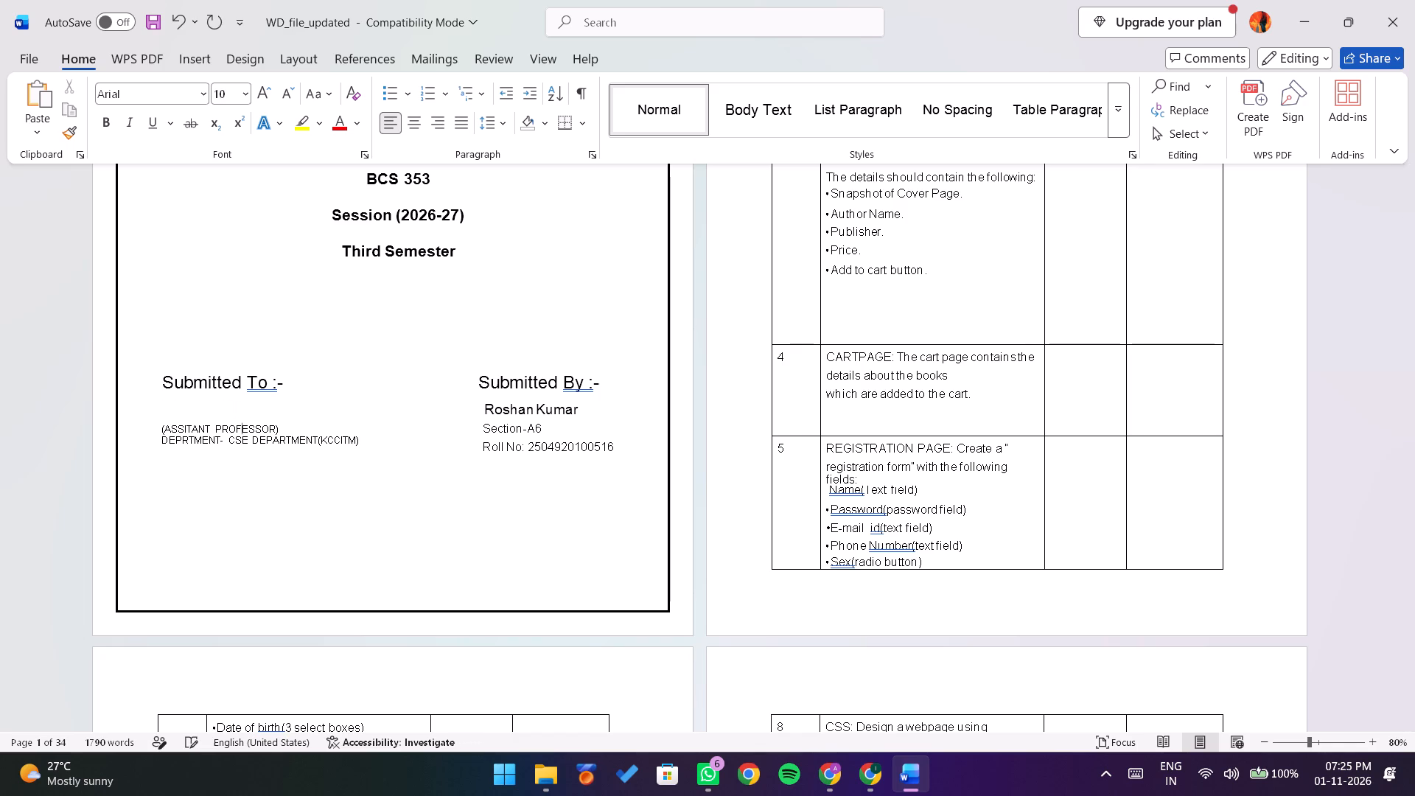
{"action": "key", "text": "Right"}
{"action": "key", "text": "Right"}
{"action": "key", "text": "Right"}
{"action": "key", "text": "Right"}
{"action": "key", "text": "Right"}
{"action": "key", "text": "Right"}
{"action": "key", "text": "Right"}
{"action": "key", "text": "Right"}
{"action": "key", "text": "Right"}
{"action": "key", "text": "Right"}
{"action": "key", "text": "Right"}
{"action": "key", "text": "Right"}
{"action": "key", "text": "Right"}
{"action": "key", "text": "Right"}
{"action": "key", "text": "Right"}
{"action": "key", "text": "Right"}
{"action": "key", "text": "Right"}
{"action": "key", "text": "Left"}
{"action": "key", "text": "Left"}
{"action": "key", "text": "Left"}
{"action": "key", "text": "Left"}
{"action": "key", "text": "Up"}
{"action": "key", "text": "Delete"}
{"action": "key", "text": "Delete"}
{"action": "key", "text": "Delete"}
{"action": "key", "text": "Delete"}
{"action": "key", "text": "Delete"}
{"action": "key", "text": "Delete"}
{"action": "key", "text": "Delete"}
{"action": "key", "text": "Delete"}
{"action": "key", "text": "Delete"}
{"action": "key", "text": "Delete"}
{"action": "key", "text": "Delete"}
{"action": "key", "text": "Delete"}
{"action": "key", "text": "Delete"}
{"action": "key", "text": "Delete"}
{"action": "key", "text": "Delete"}
{"action": "key", "text": "Delete"}
{"action": "key", "text": "Delete"}
{"action": "key", "text": "Delete"}
{"action": "key", "text": "Delete"}
{"action": "key", "text": "Delete"}
Delete the department line, DEPRTMENT- CSE DEPARTMENT(KCCITM), below Submitted To.
{"action": "key", "text": "Down"}
{"action": "key", "text": "Delete"}
{"action": "key", "text": "Delete"}
{"action": "key", "text": "Delete"}
{"action": "key", "text": "Delete"}
{"action": "key", "text": "Delete"}
{"action": "key", "text": "Delete"}
{"action": "key", "text": "Delete"}
{"action": "key", "text": "Delete"}
{"action": "key", "text": "Delete"}
{"action": "key", "text": "Delete"}
{"action": "key", "text": "Delete"}
{"action": "key", "text": "Delete"}
{"action": "key", "text": "Delete"}
{"action": "key", "text": "Delete"}
{"action": "key", "text": "Delete"}
{"action": "key", "text": "Delete"}
{"action": "key", "text": "Delete"}
{"action": "key", "text": "Delete"}
{"action": "key", "text": "Delete"}
{"action": "key", "text": "Delete"}
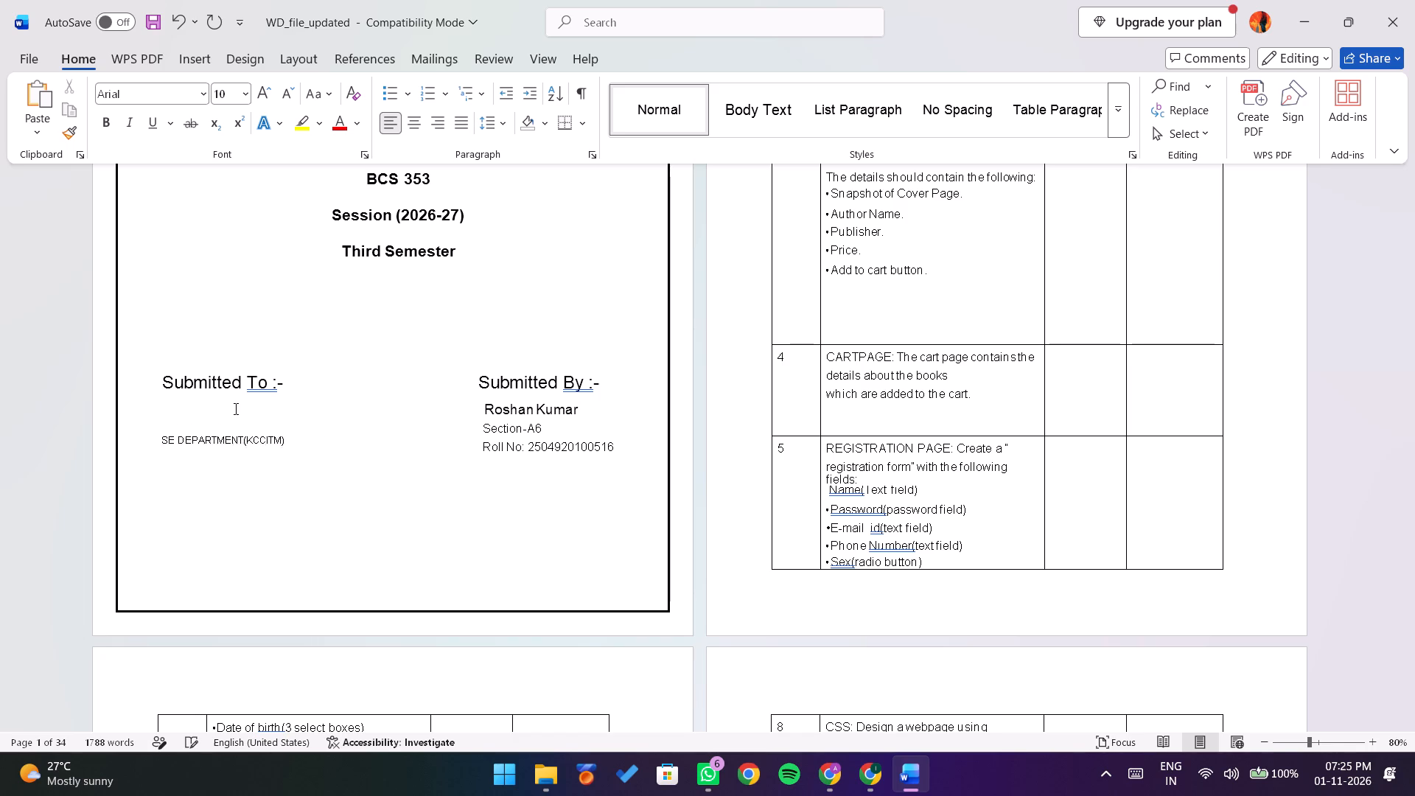
{"action": "key", "text": "Delete"}
{"action": "key", "text": "Delete"}
Check the cover page with the teacher details removed and save the document.
{"action": "scroll", "coordinate": [236, 407], "scroll_direction": "up", "scroll_amount": 2}
{"action": "scroll", "coordinate": [371, 508], "scroll_direction": "up", "scroll_amount": 3}
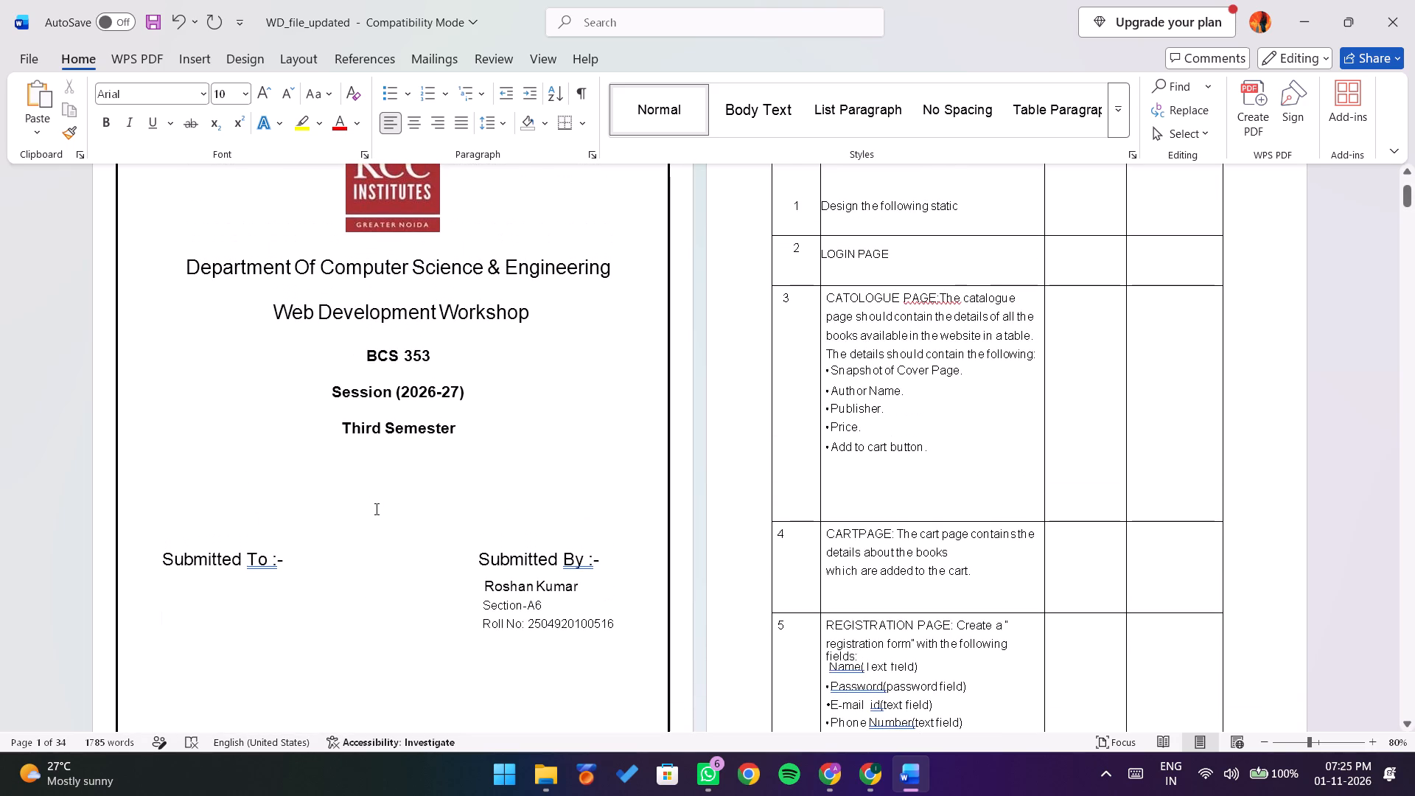
{"action": "key", "text": "ctrl+s"}
{"action": "left_click", "coordinate": [6, 54]}
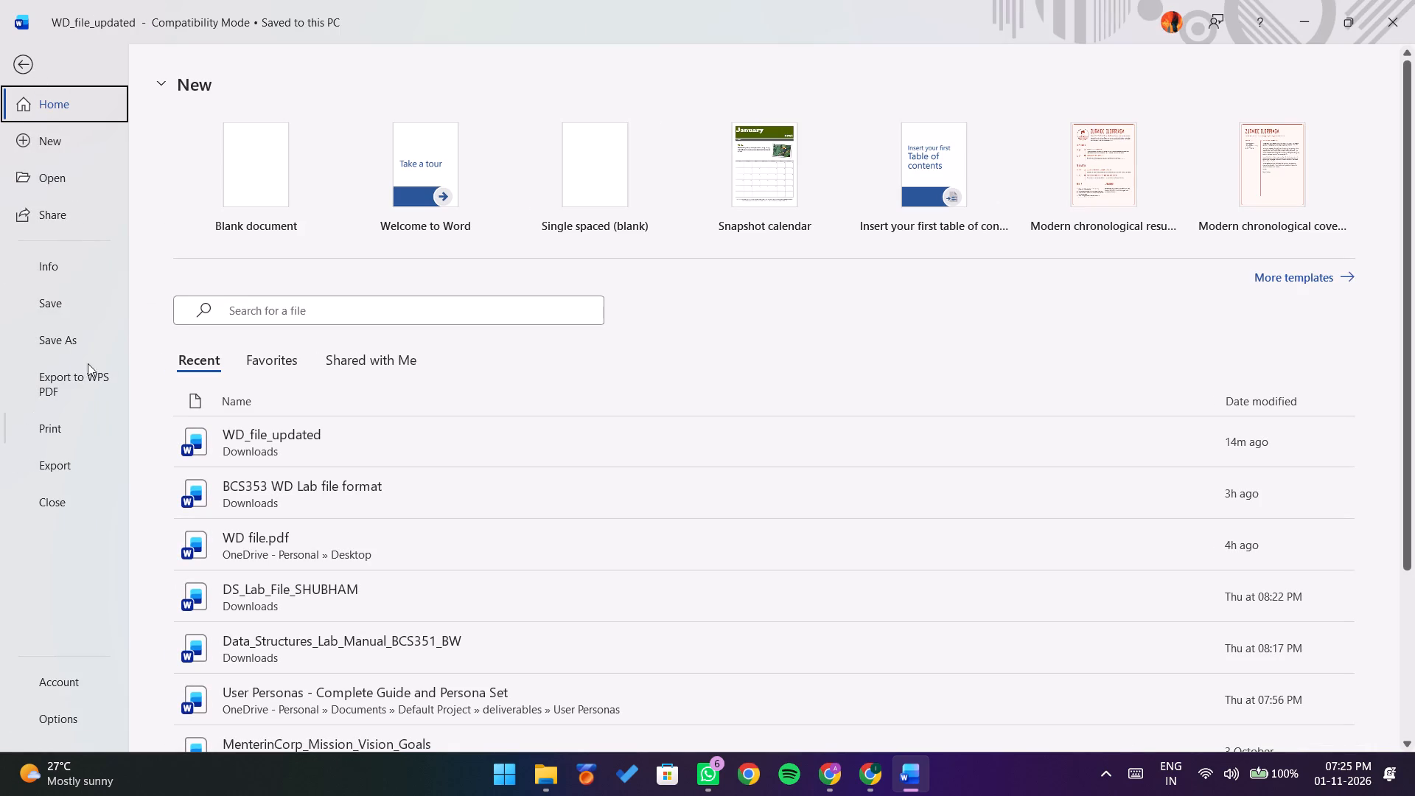
{"action": "left_click", "coordinate": [67, 307]}
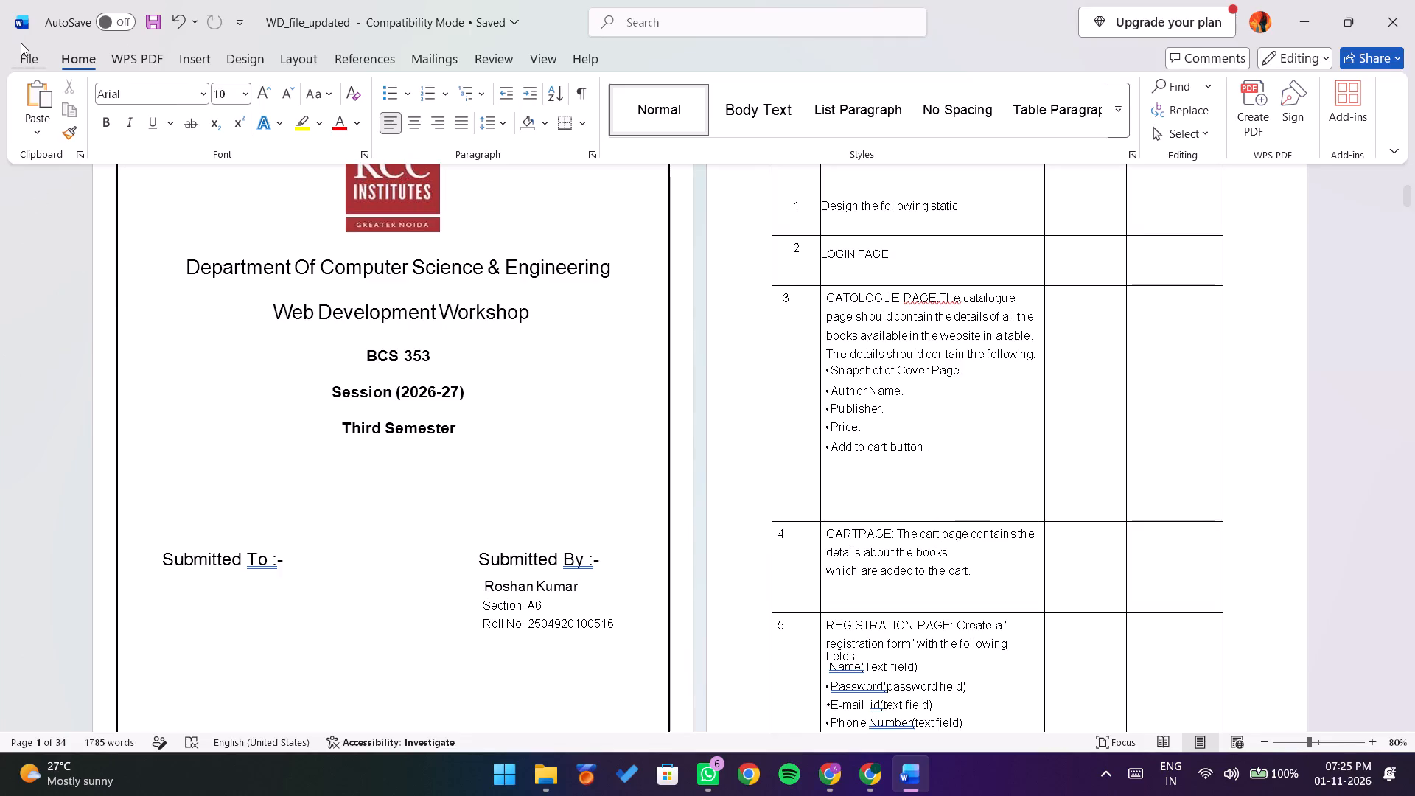
Begin saving a copy of the document, choosing the Desktop folder as the location.
{"action": "left_click", "coordinate": [25, 28]}
{"action": "left_click", "coordinate": [0, 245]}
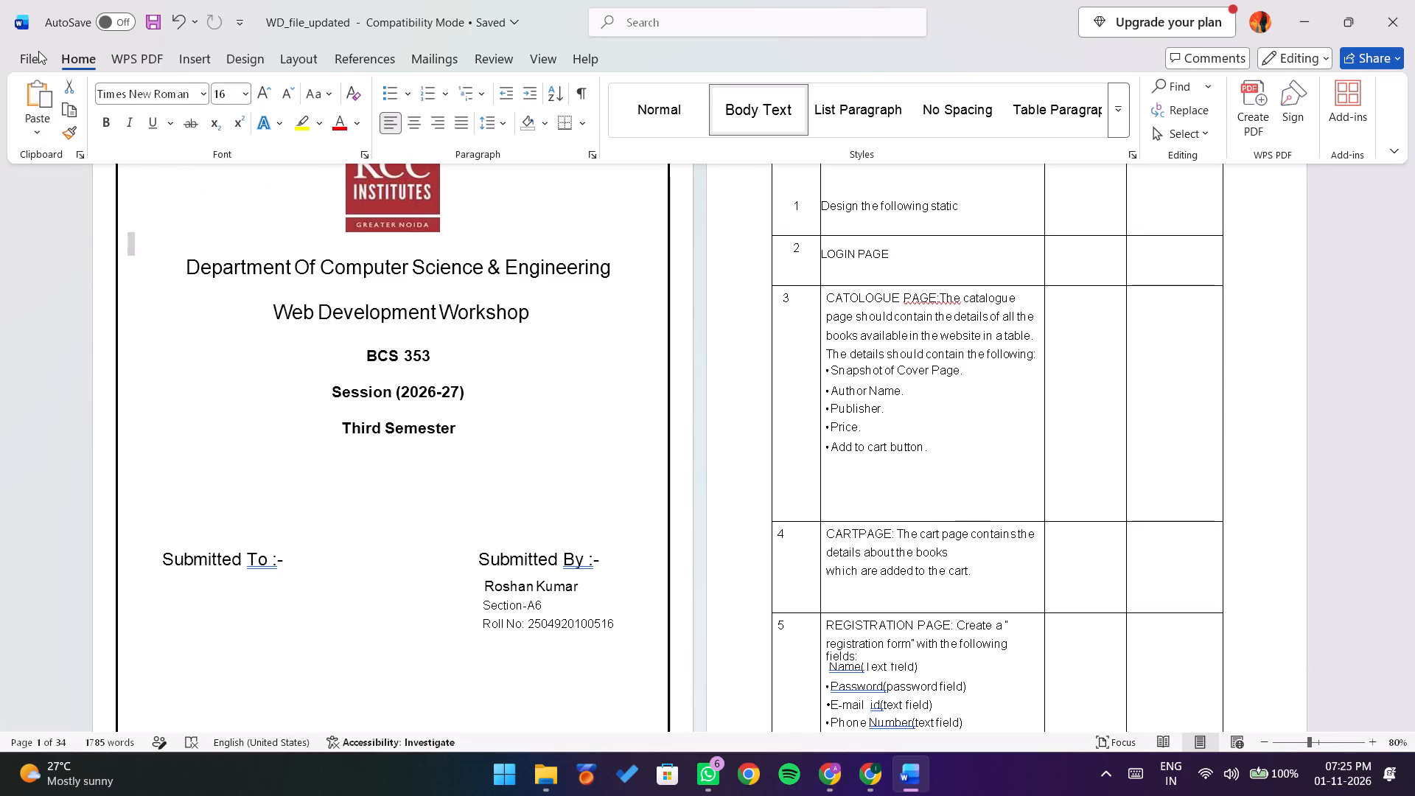
{"action": "left_click", "coordinate": [38, 51]}
{"action": "left_click", "coordinate": [73, 342]}
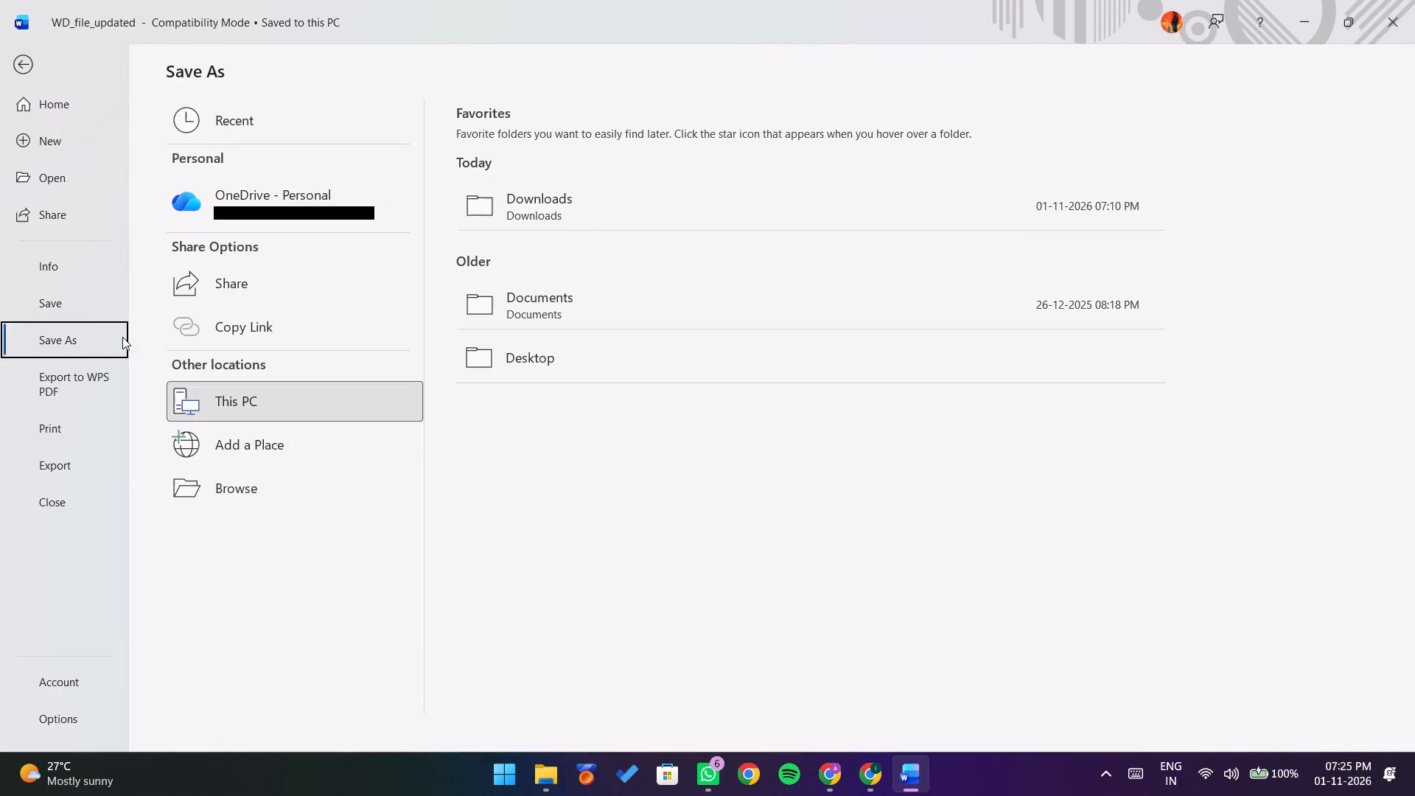
{"action": "left_click", "coordinate": [483, 354]}
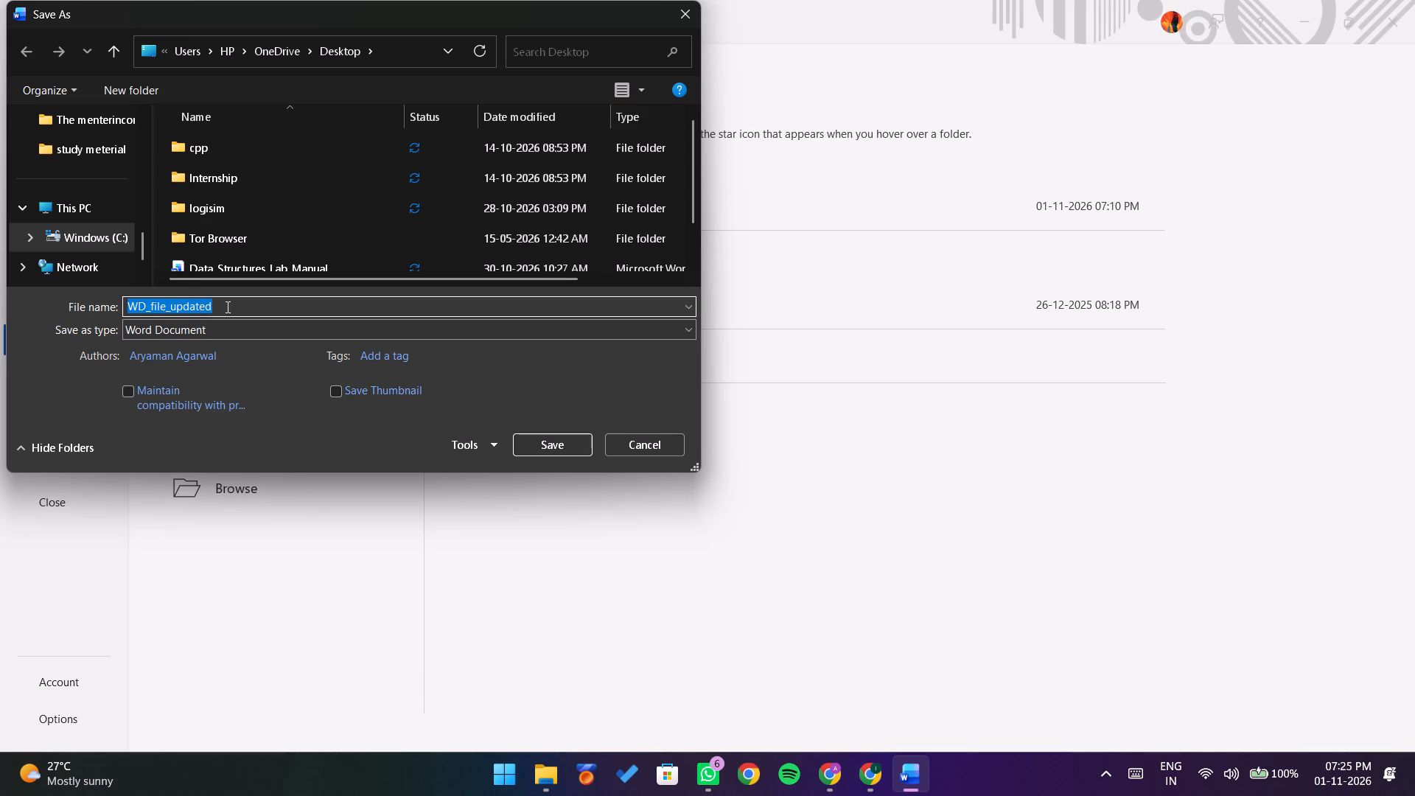
Save the customised lab file to the Desktop folder as a PDF named Raushan_BC.
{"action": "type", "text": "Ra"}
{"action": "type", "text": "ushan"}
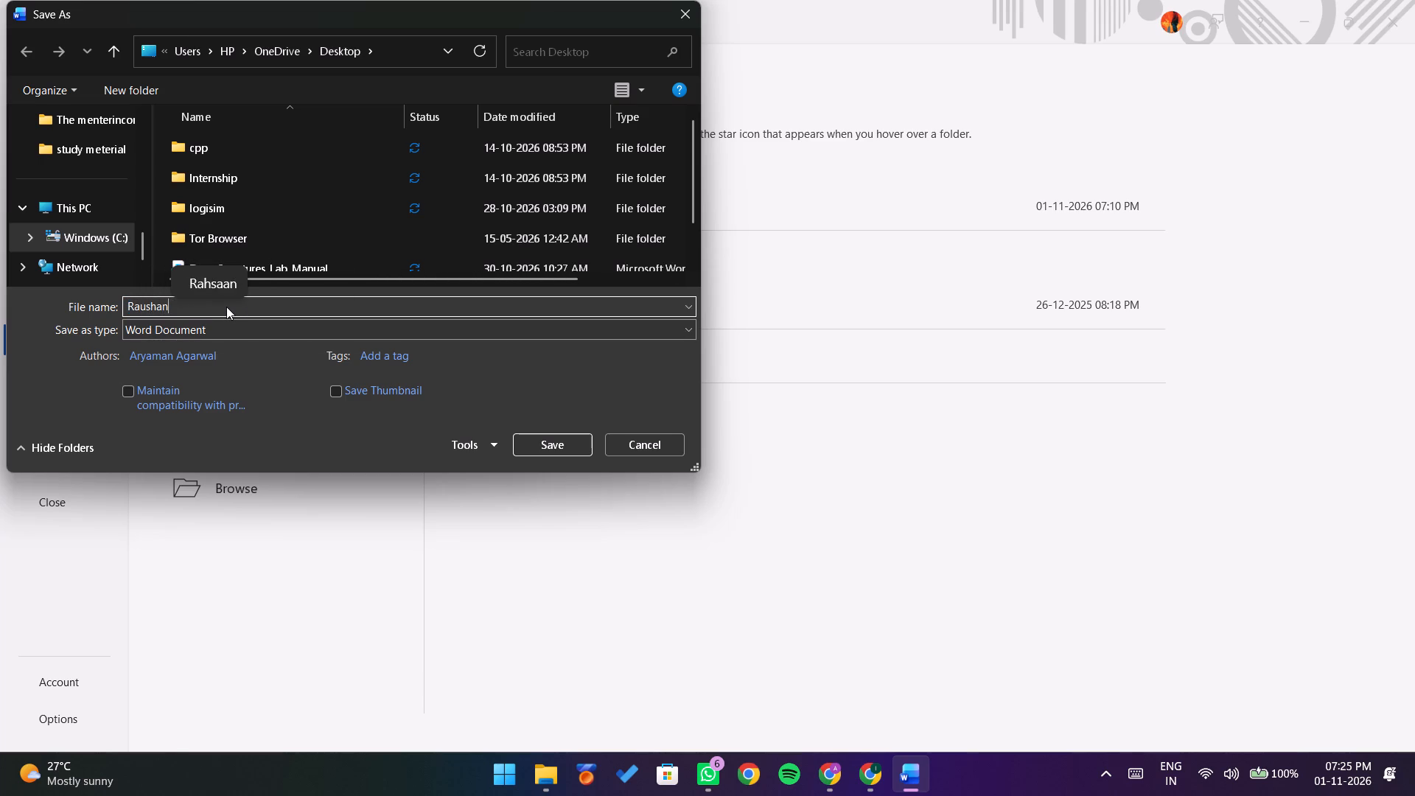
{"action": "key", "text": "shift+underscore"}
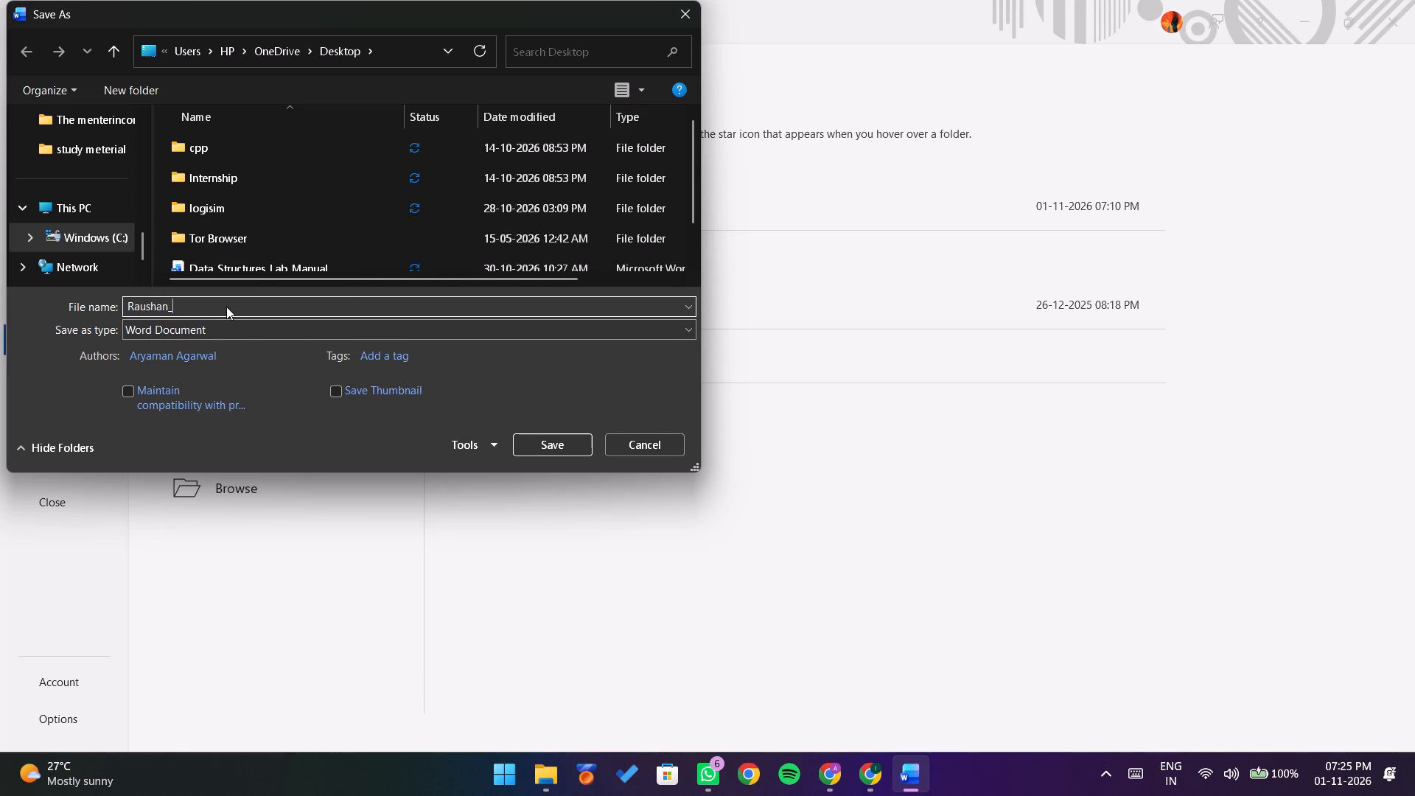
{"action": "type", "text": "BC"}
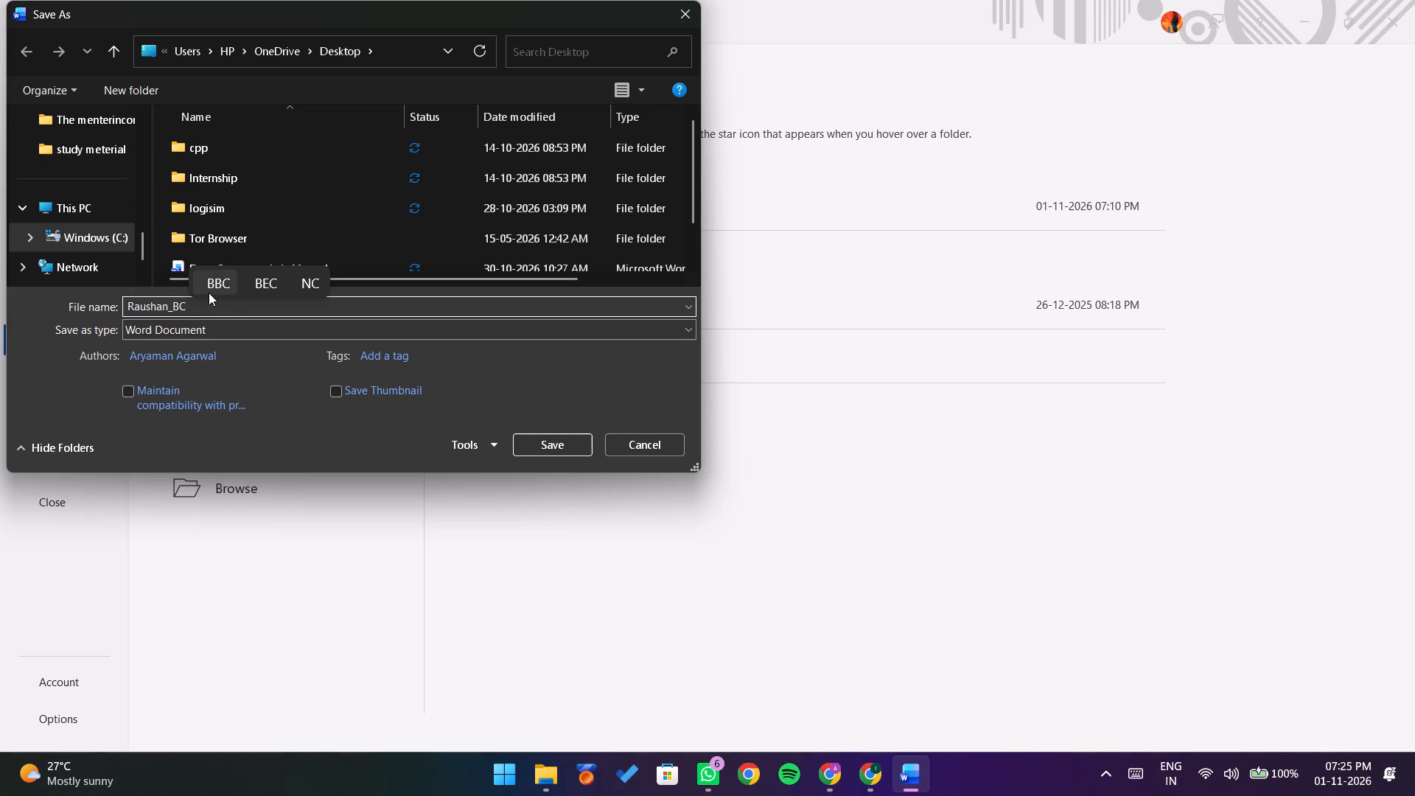
{"action": "left_click", "coordinate": [212, 325]}
{"action": "left_click", "coordinate": [180, 429]}
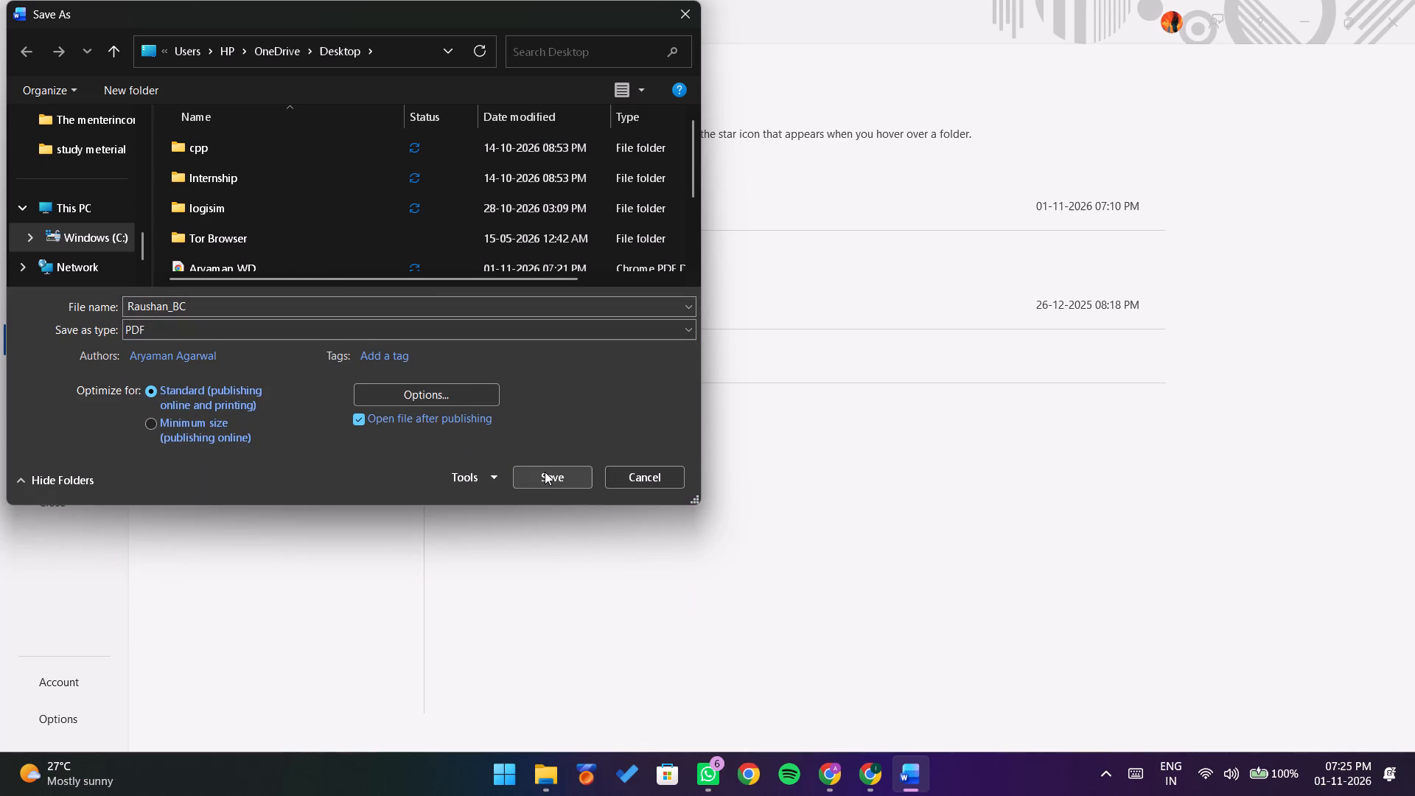
{"action": "left_click", "coordinate": [545, 472]}
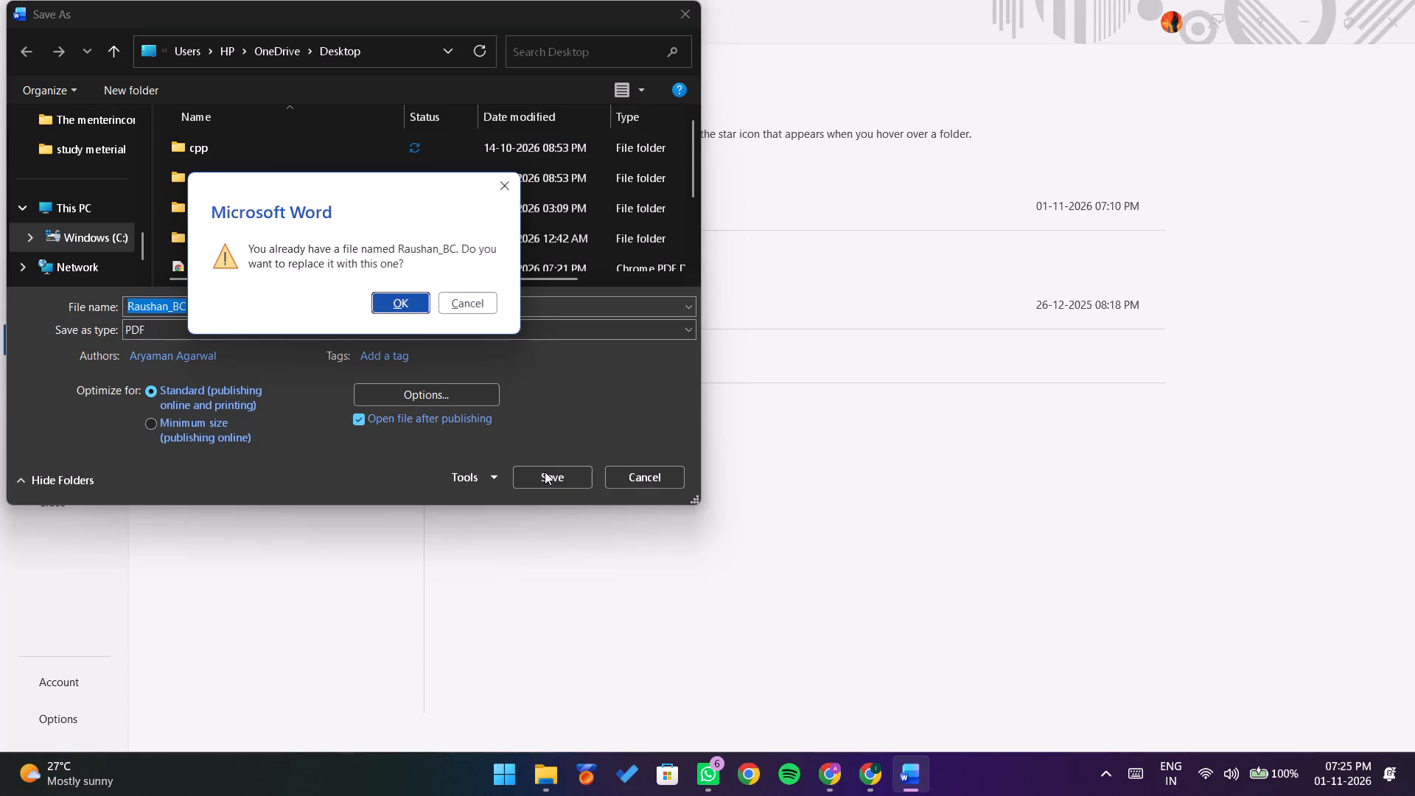
Replace the existing Raushan_BC PDF in the Desktop folder with the current version of the lab file.
{"action": "left_click", "coordinate": [390, 301]}
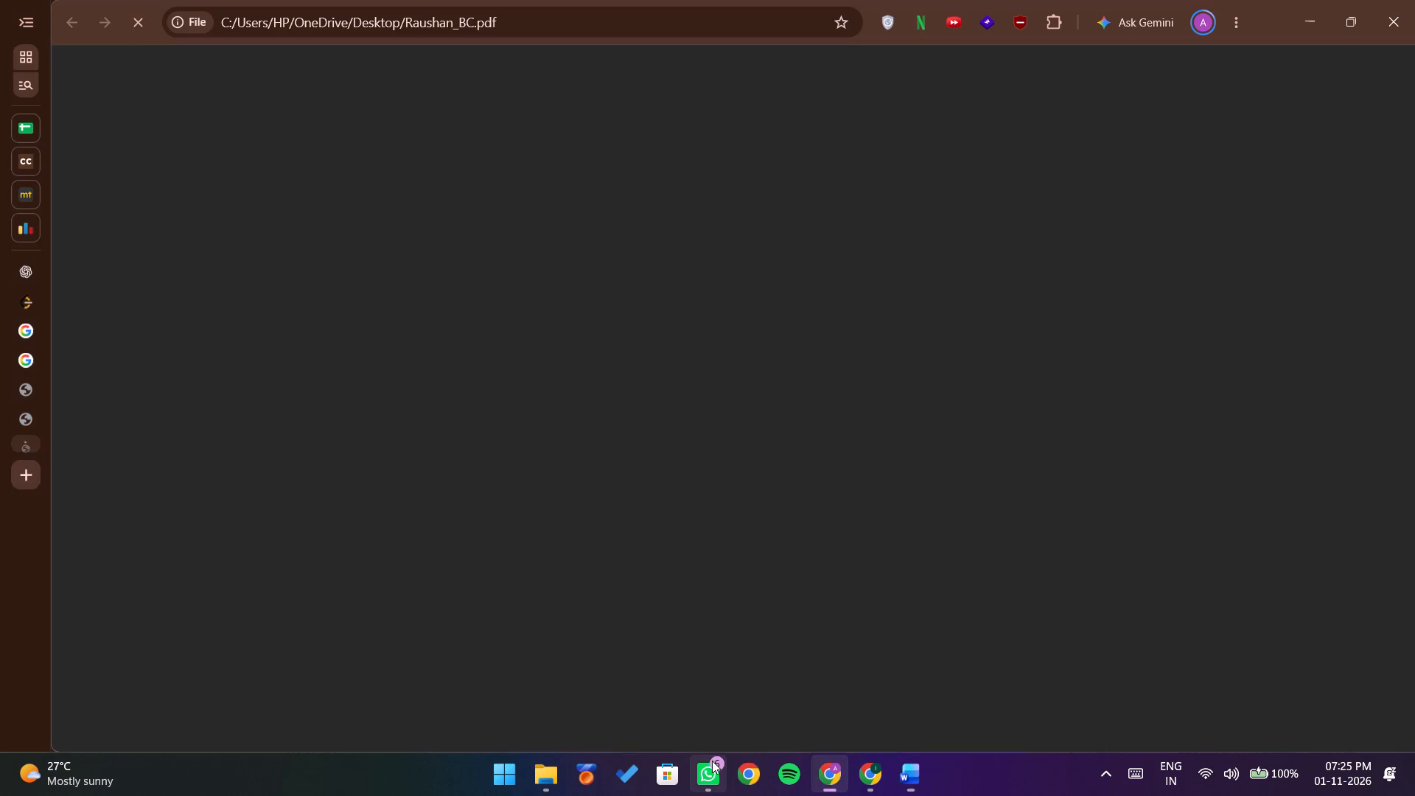
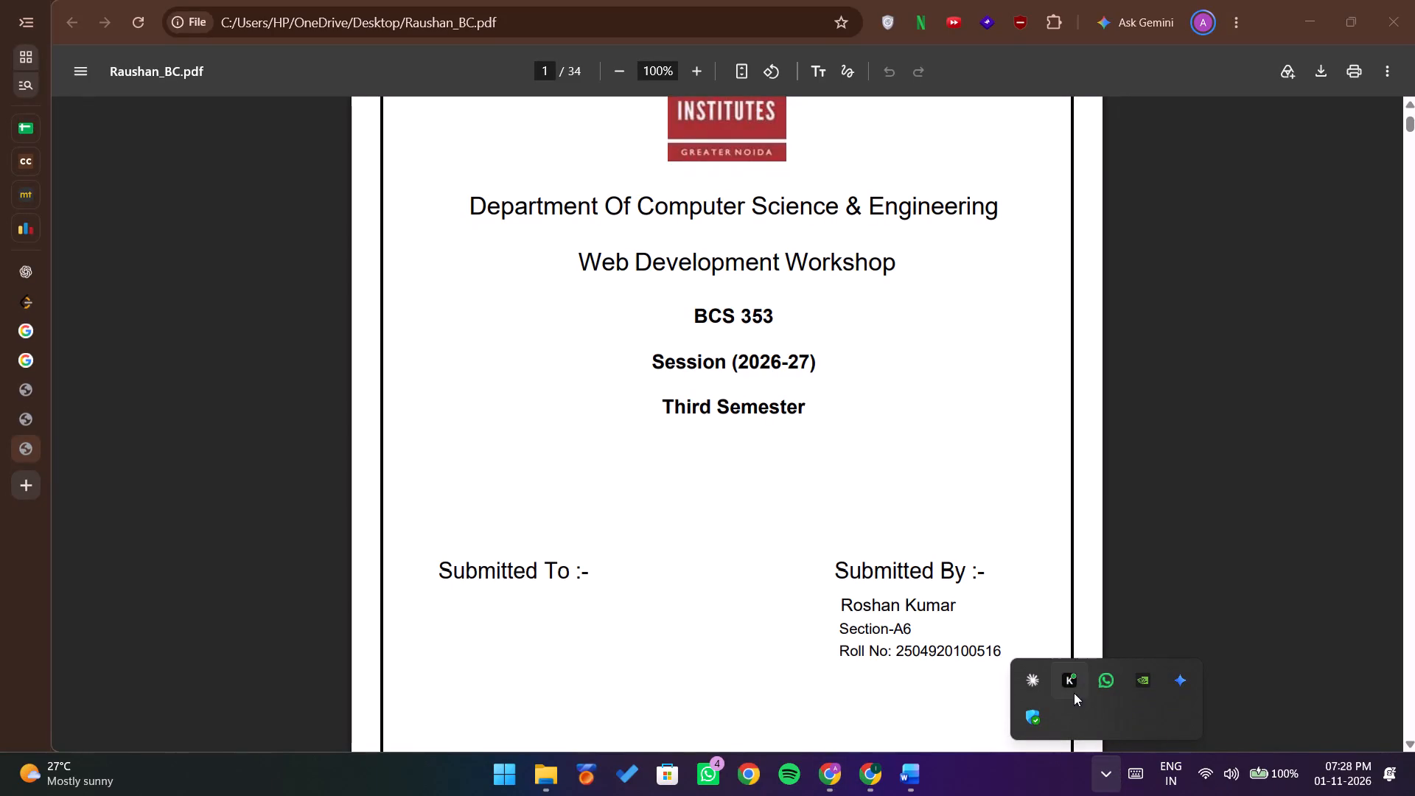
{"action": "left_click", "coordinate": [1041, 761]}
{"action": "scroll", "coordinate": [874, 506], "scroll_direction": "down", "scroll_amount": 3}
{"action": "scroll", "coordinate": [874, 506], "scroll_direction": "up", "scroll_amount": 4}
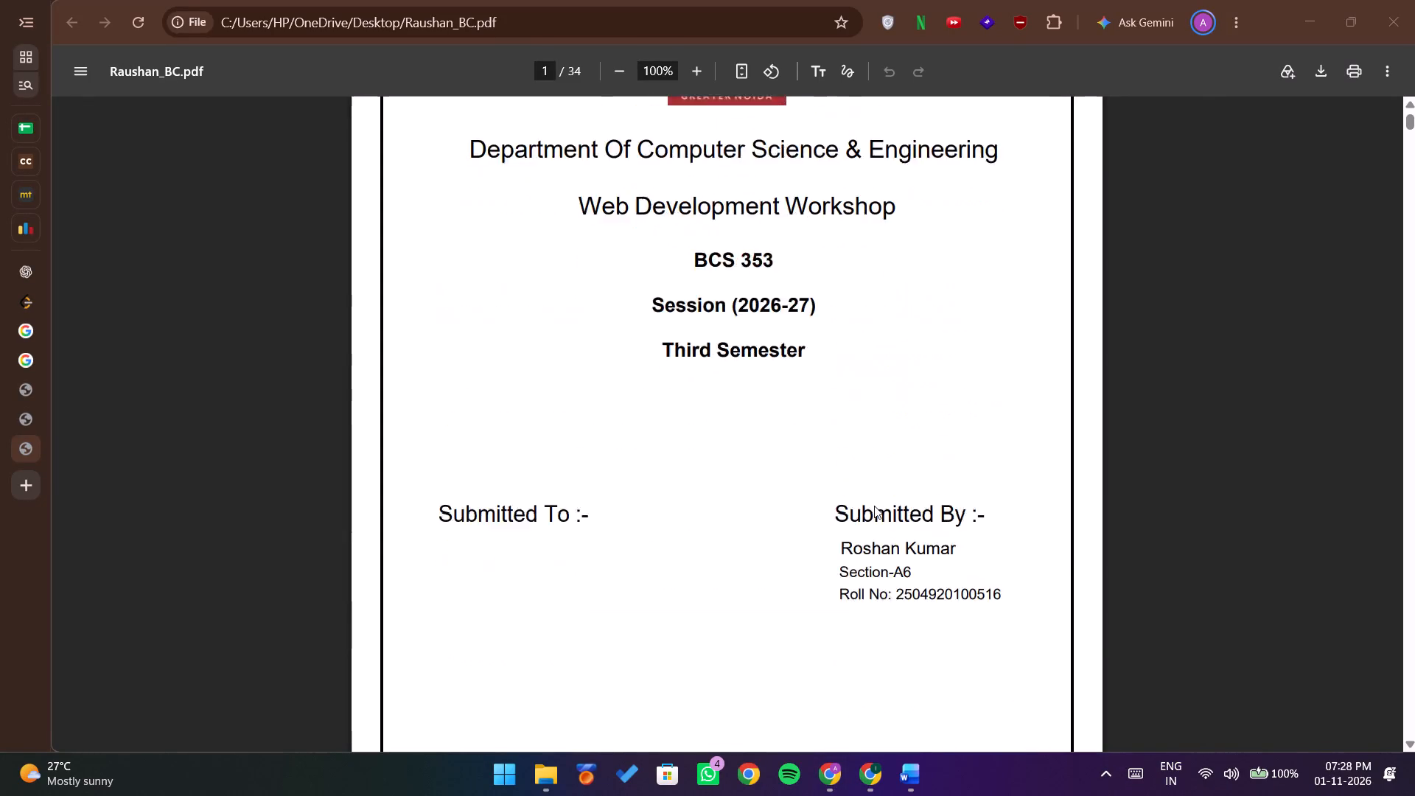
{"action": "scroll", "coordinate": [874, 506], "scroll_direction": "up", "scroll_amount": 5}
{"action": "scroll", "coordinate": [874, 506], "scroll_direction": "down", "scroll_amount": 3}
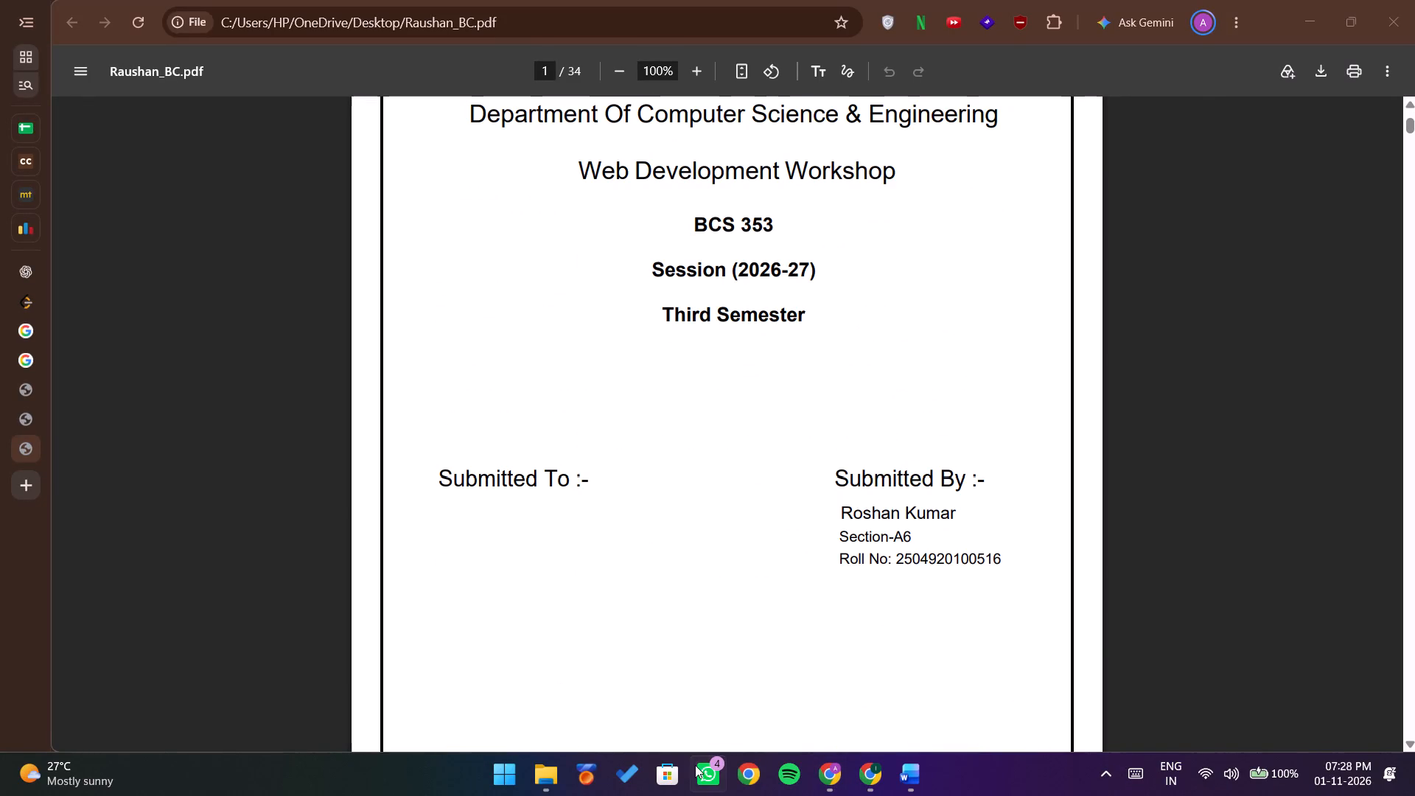
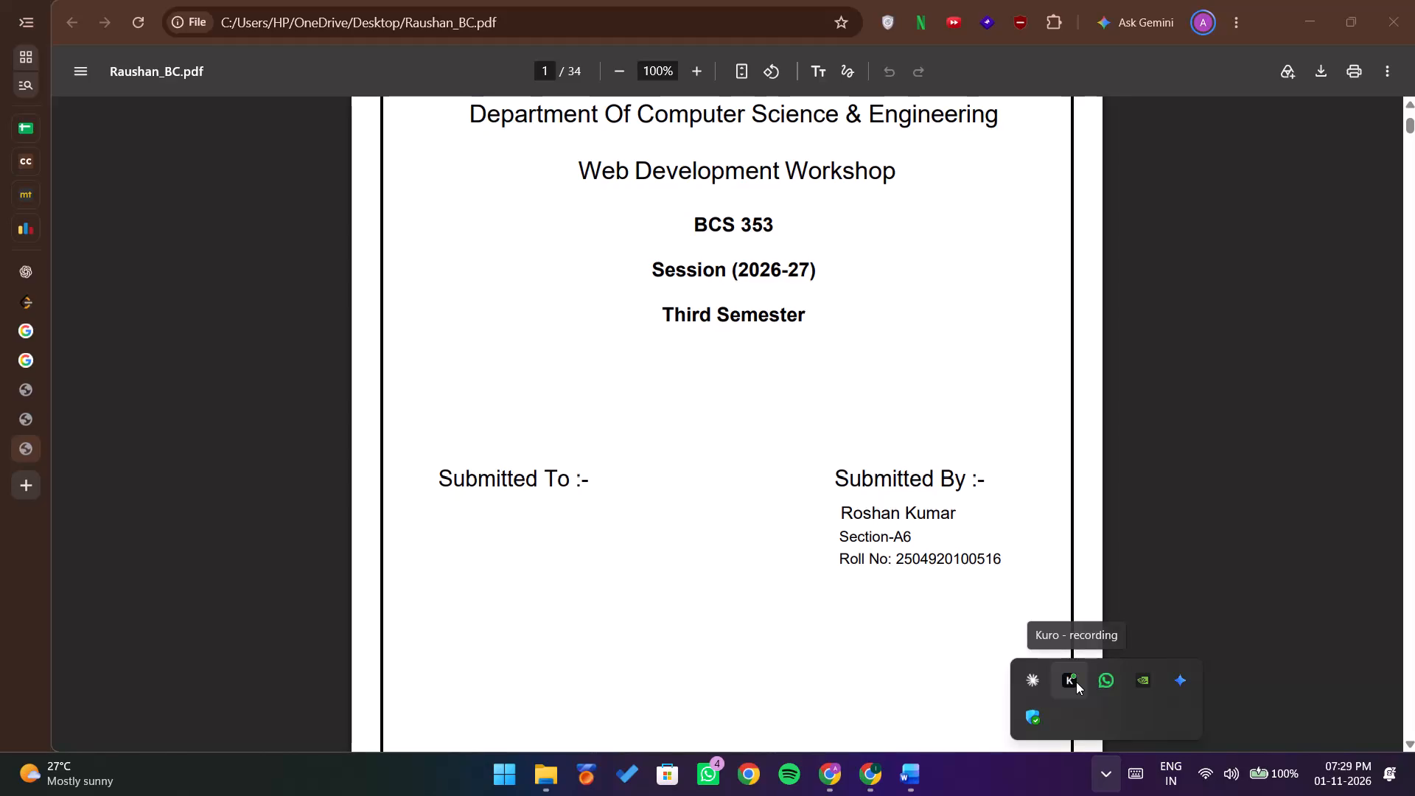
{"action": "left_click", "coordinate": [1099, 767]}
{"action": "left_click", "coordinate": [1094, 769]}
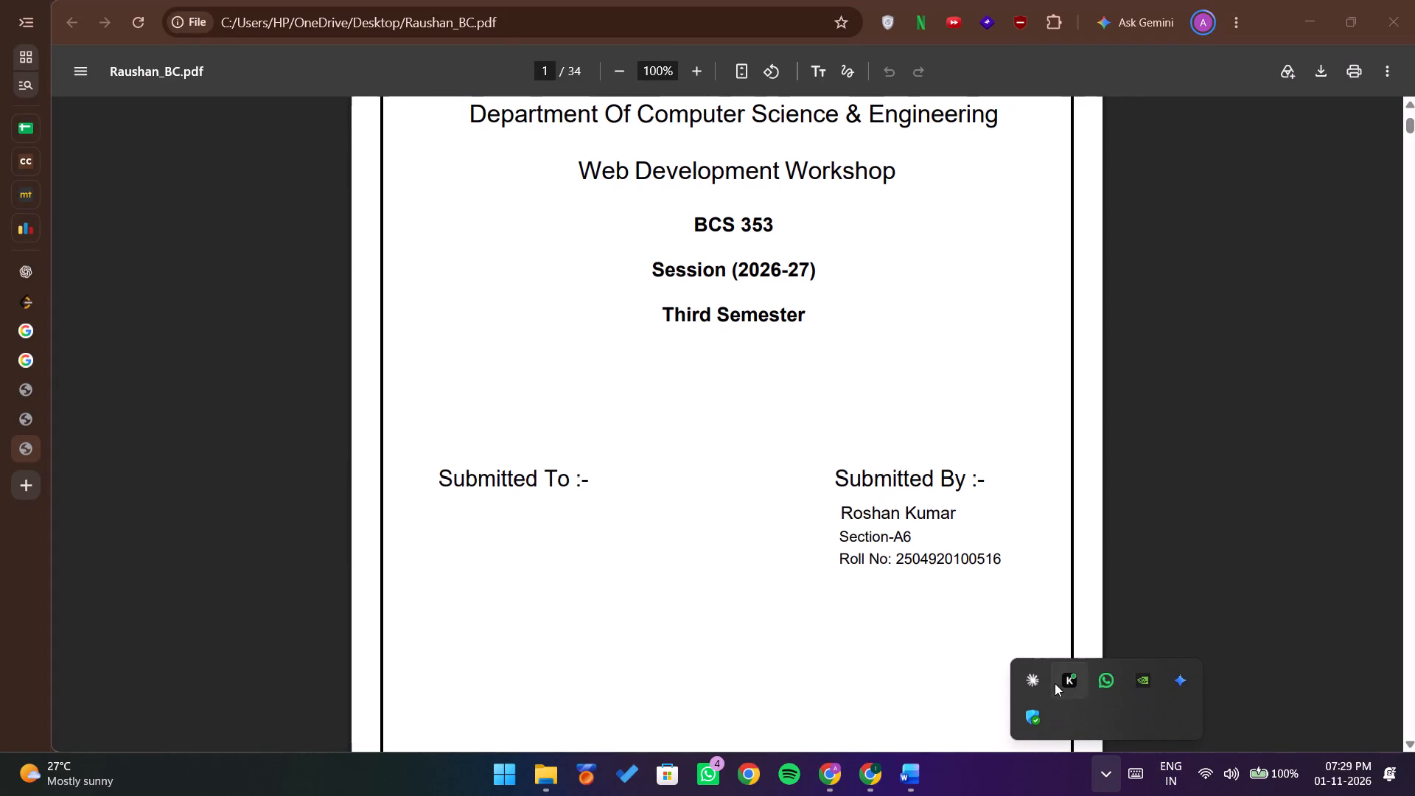
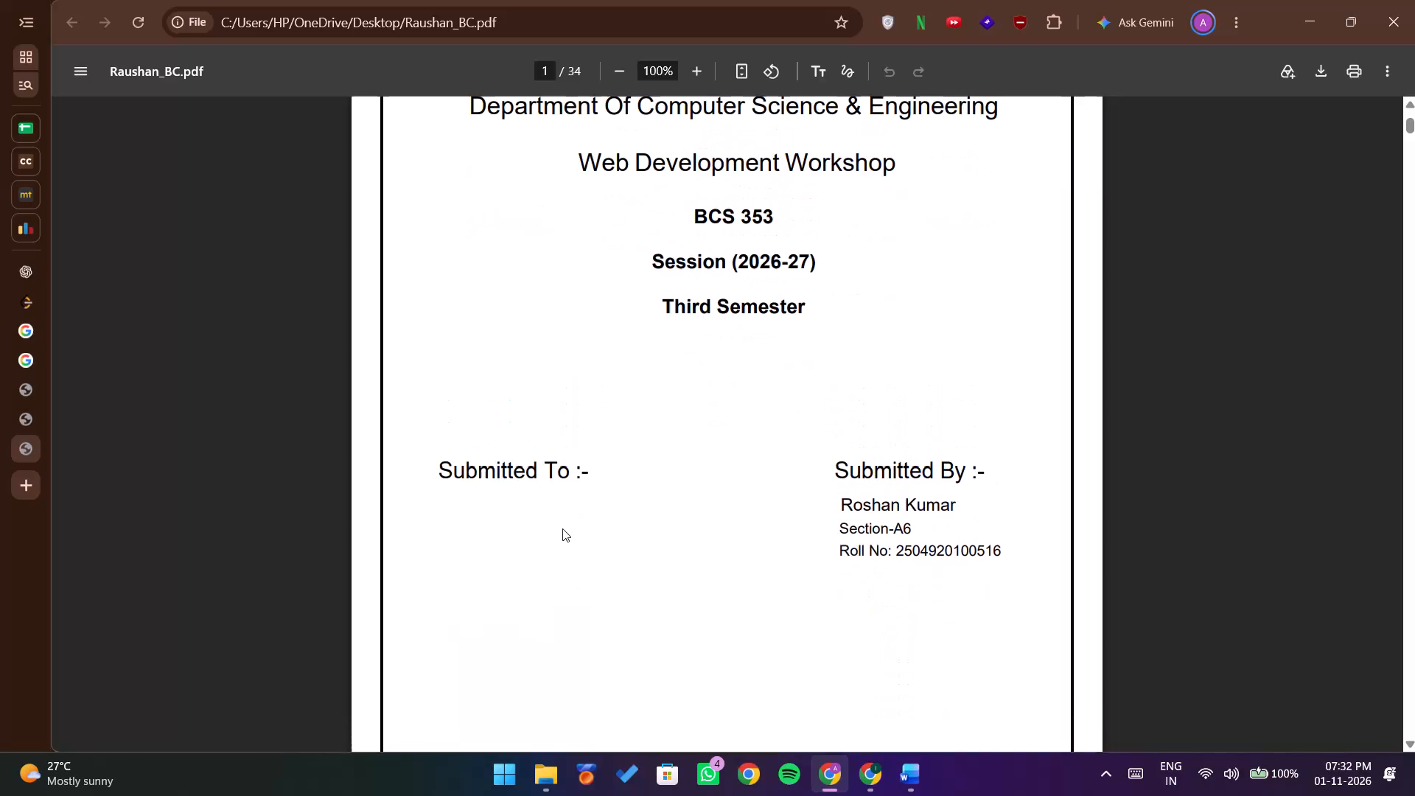
Review the exported PDF's cover page, checking the student name under Submitted By.
{"action": "scroll", "coordinate": [562, 528], "scroll_direction": "up", "scroll_amount": 1}
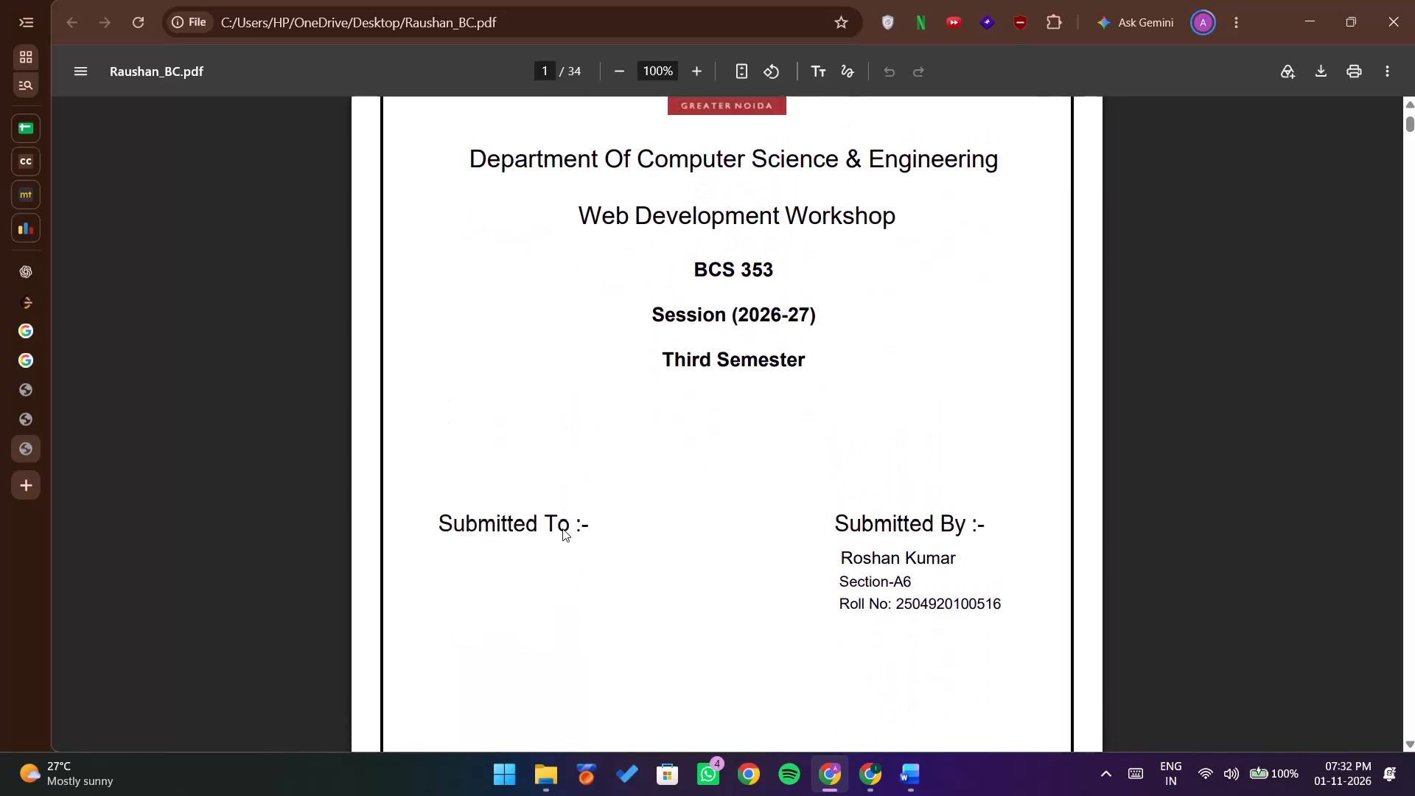
{"action": "scroll", "coordinate": [562, 528], "scroll_direction": "up", "scroll_amount": 1}
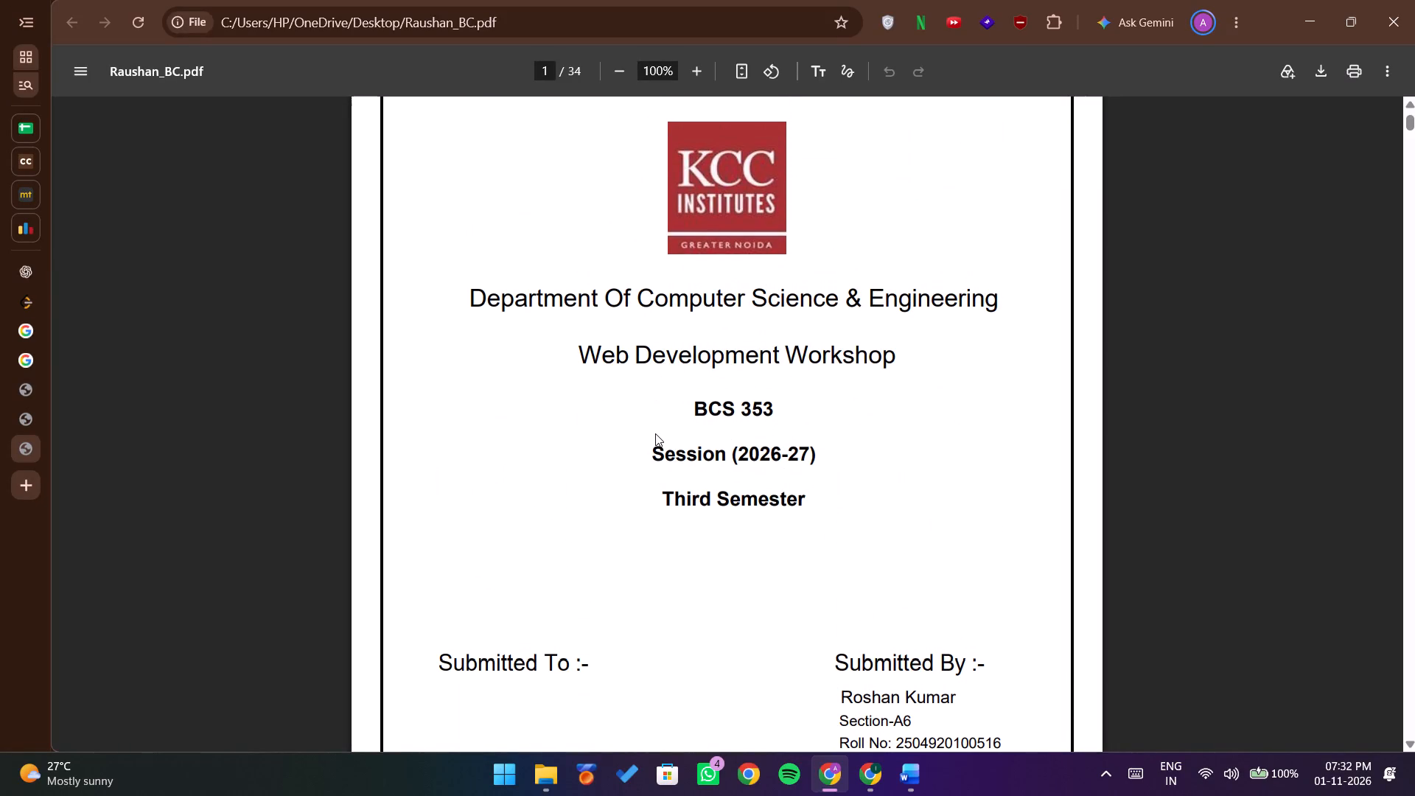
{"action": "left_click_drag", "start_coordinate": [842, 697], "coordinate": [953, 700]}
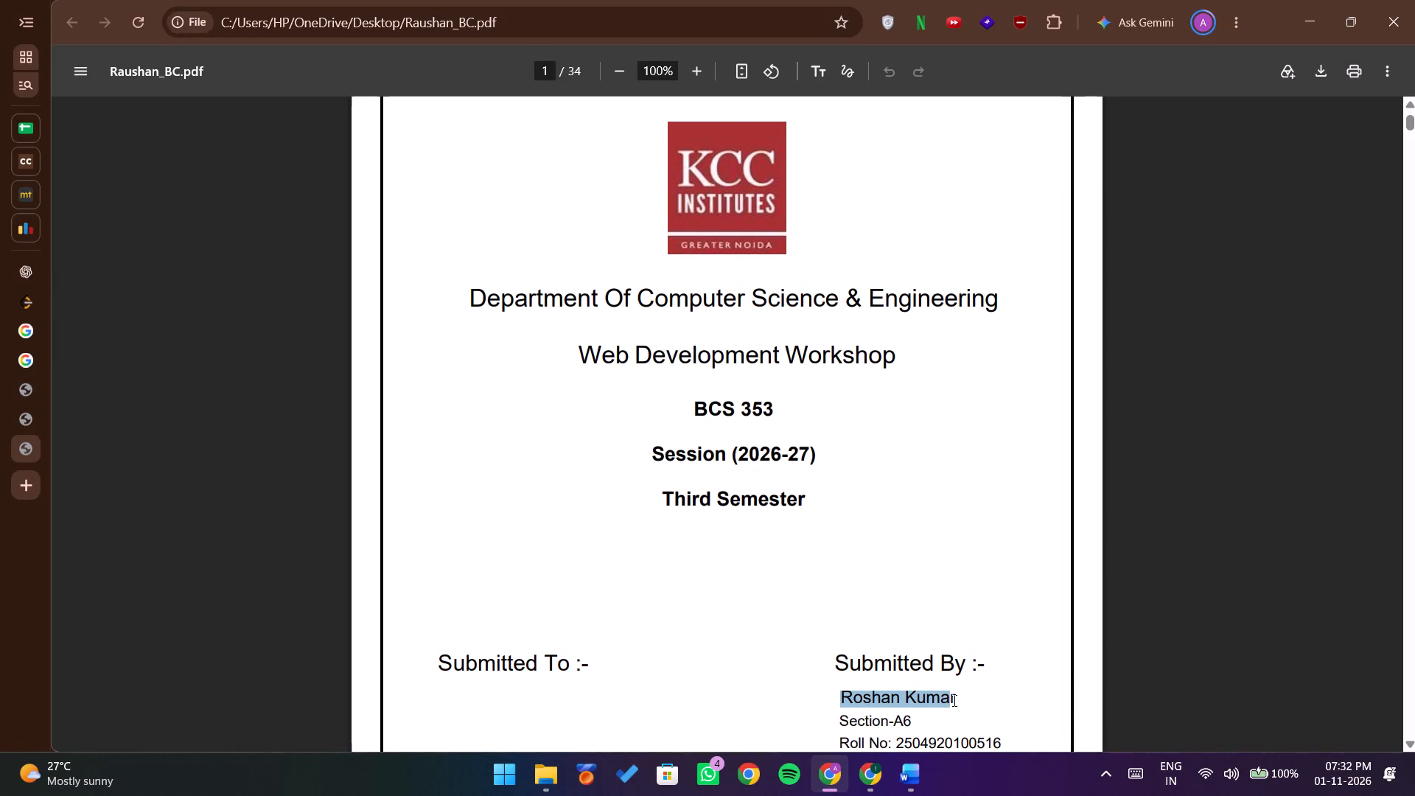
{"action": "left_click_drag", "start_coordinate": [953, 700], "coordinate": [955, 704]}
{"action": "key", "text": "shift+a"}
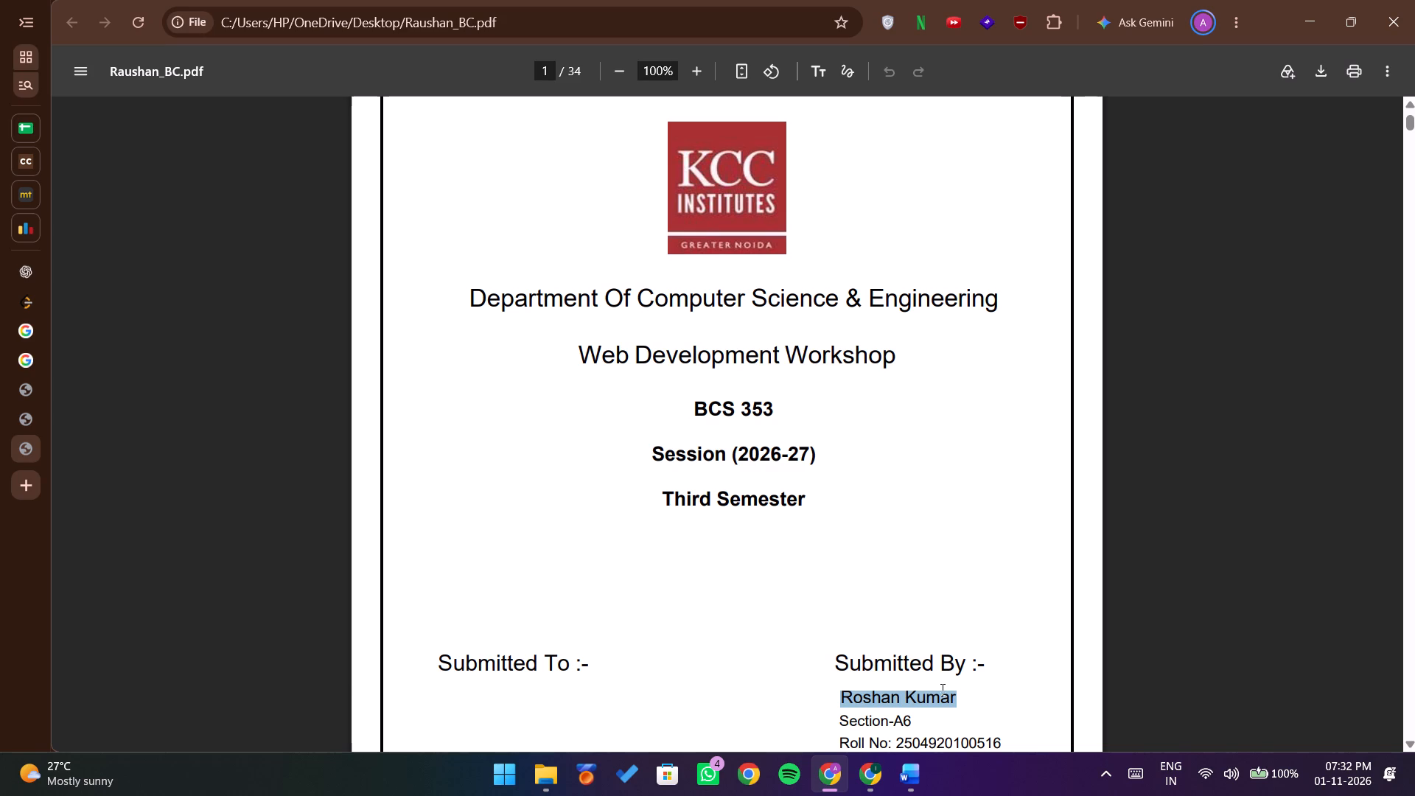
Switch to the Word document and clear the student name under Submitted By on the cover page.
{"action": "left_click", "coordinate": [916, 772]}
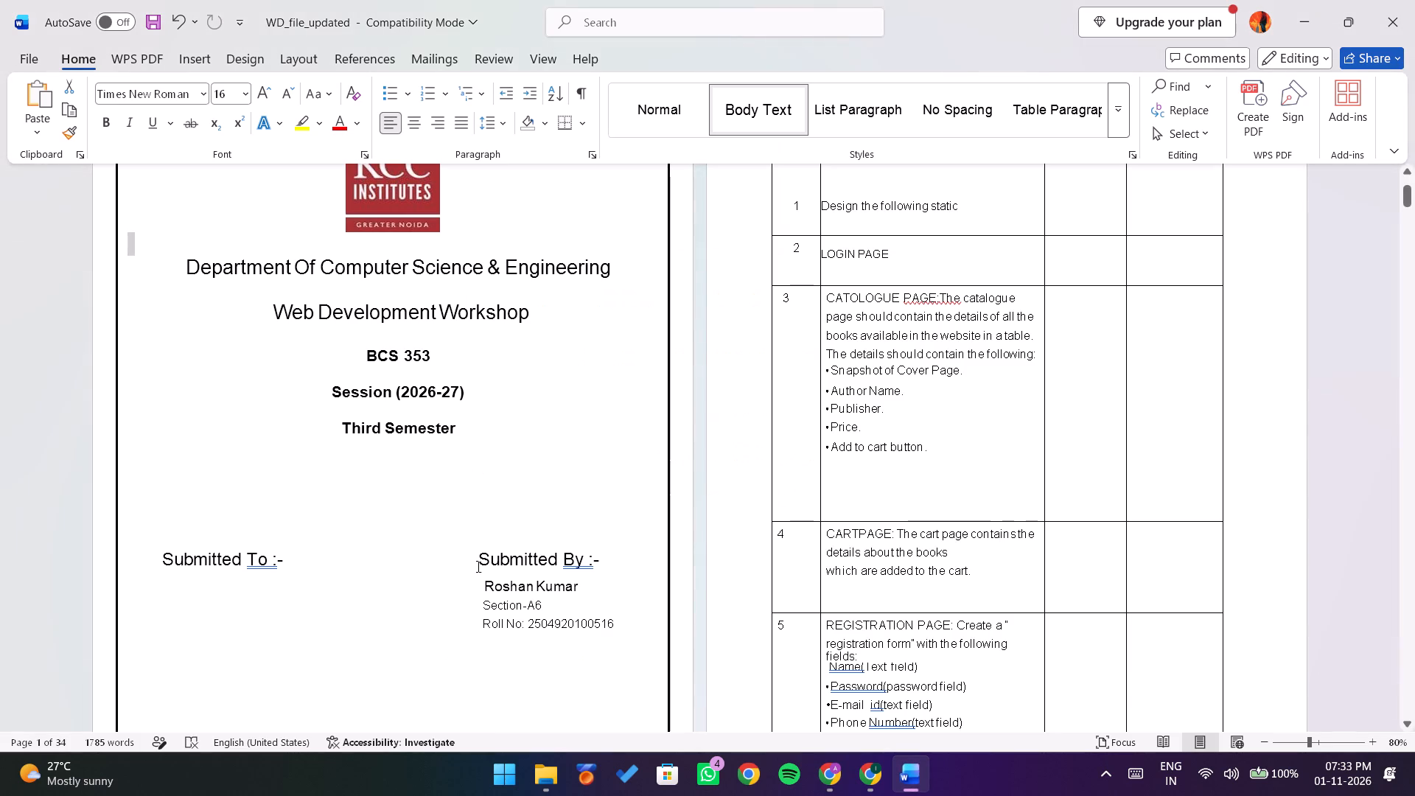
{"action": "left_click_drag", "start_coordinate": [485, 582], "coordinate": [585, 590]}
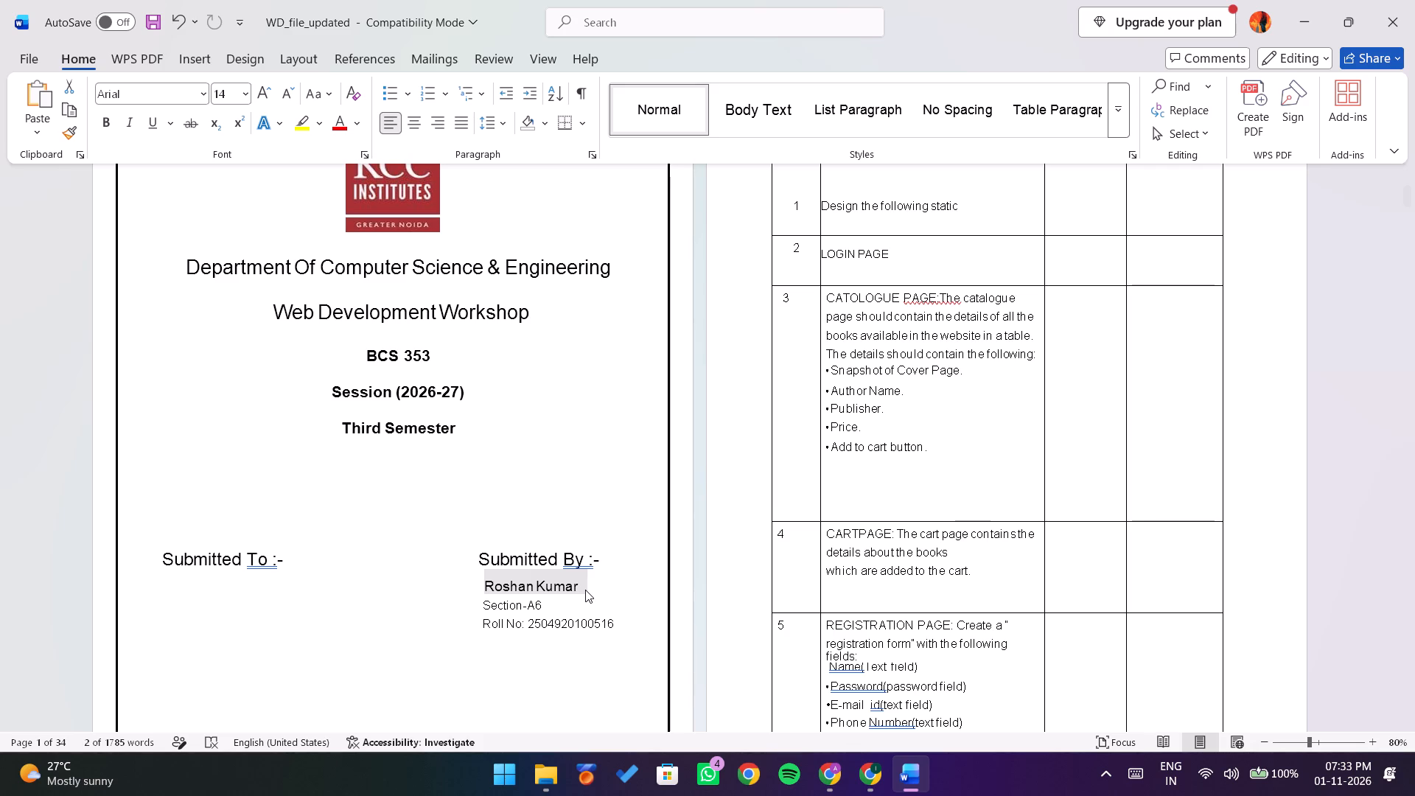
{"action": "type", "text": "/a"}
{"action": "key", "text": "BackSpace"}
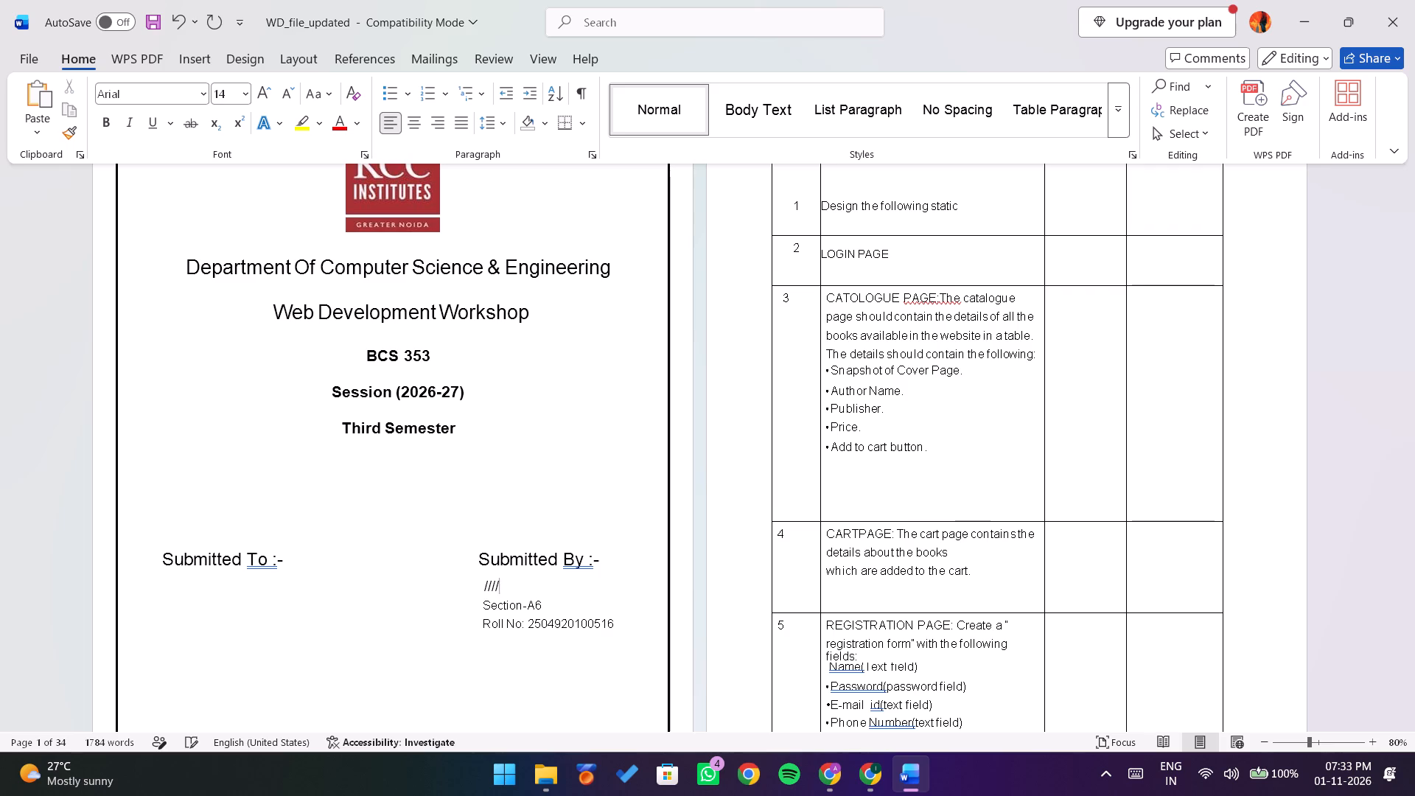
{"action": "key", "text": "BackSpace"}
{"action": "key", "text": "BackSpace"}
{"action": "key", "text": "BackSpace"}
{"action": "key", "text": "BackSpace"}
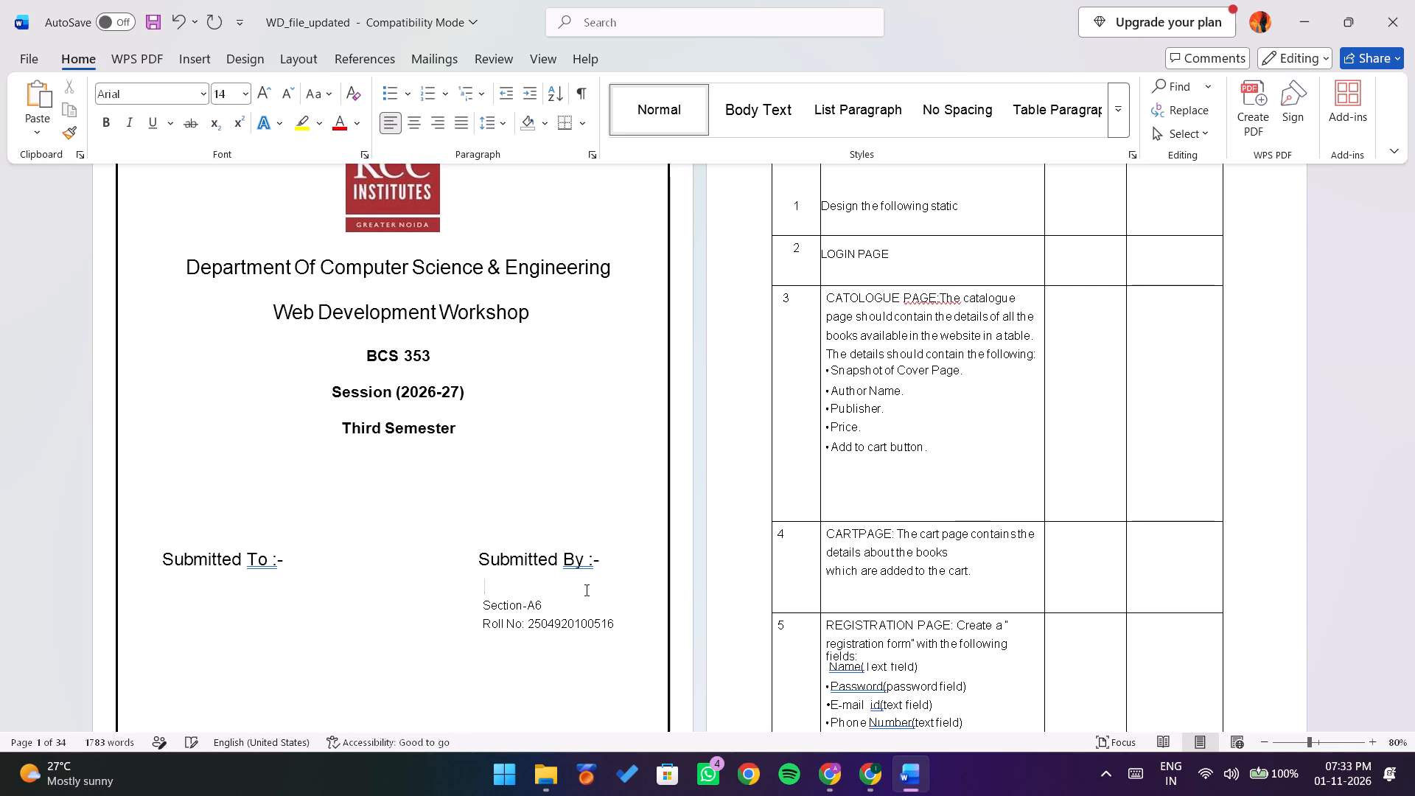
Enter Anuska as the student name under Submitted By on the cover page and change the section to A4.
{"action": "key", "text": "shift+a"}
{"action": "type", "text": "nuska"}
{"action": "key", "text": "space"}
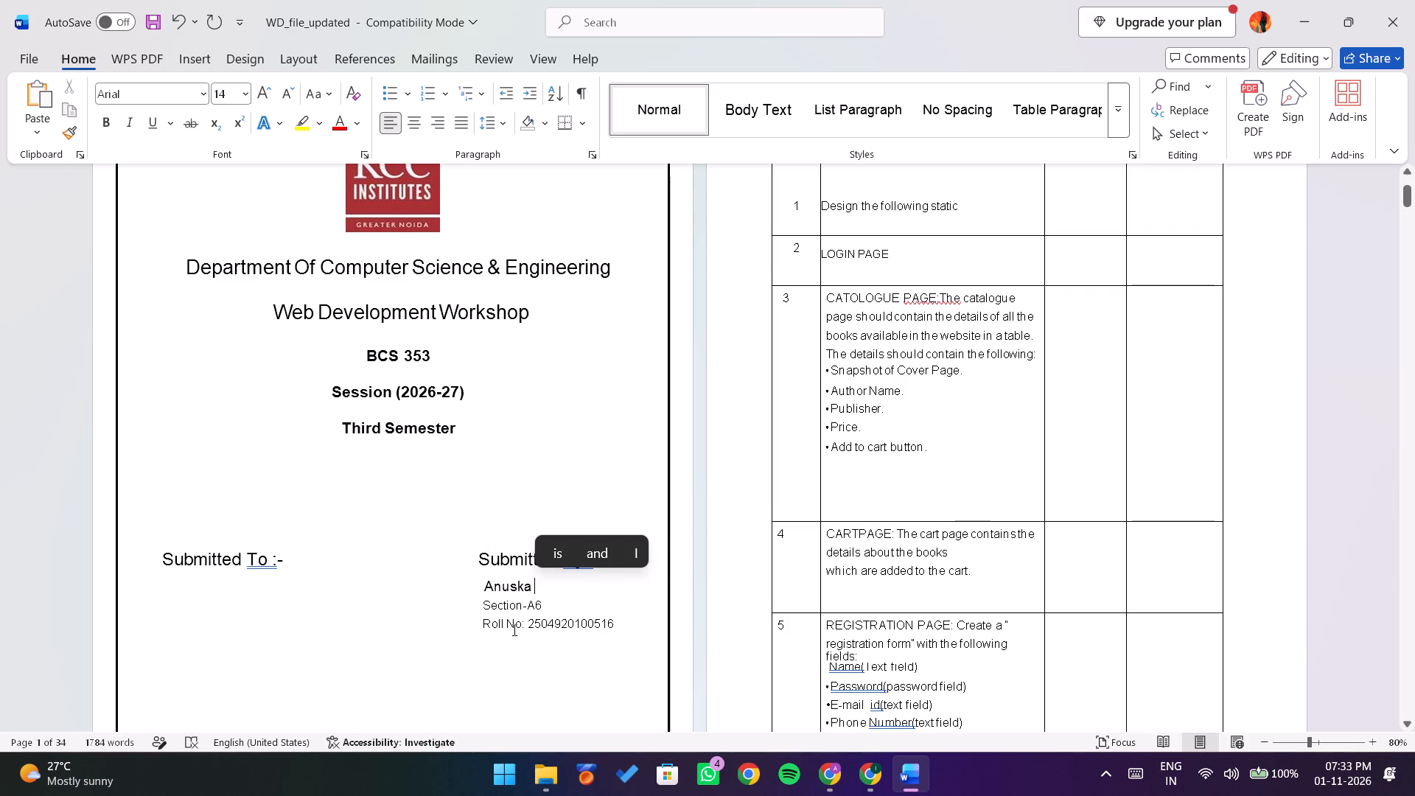
{"action": "left_click", "coordinate": [542, 605]}
{"action": "key", "text": "BackSpace"}
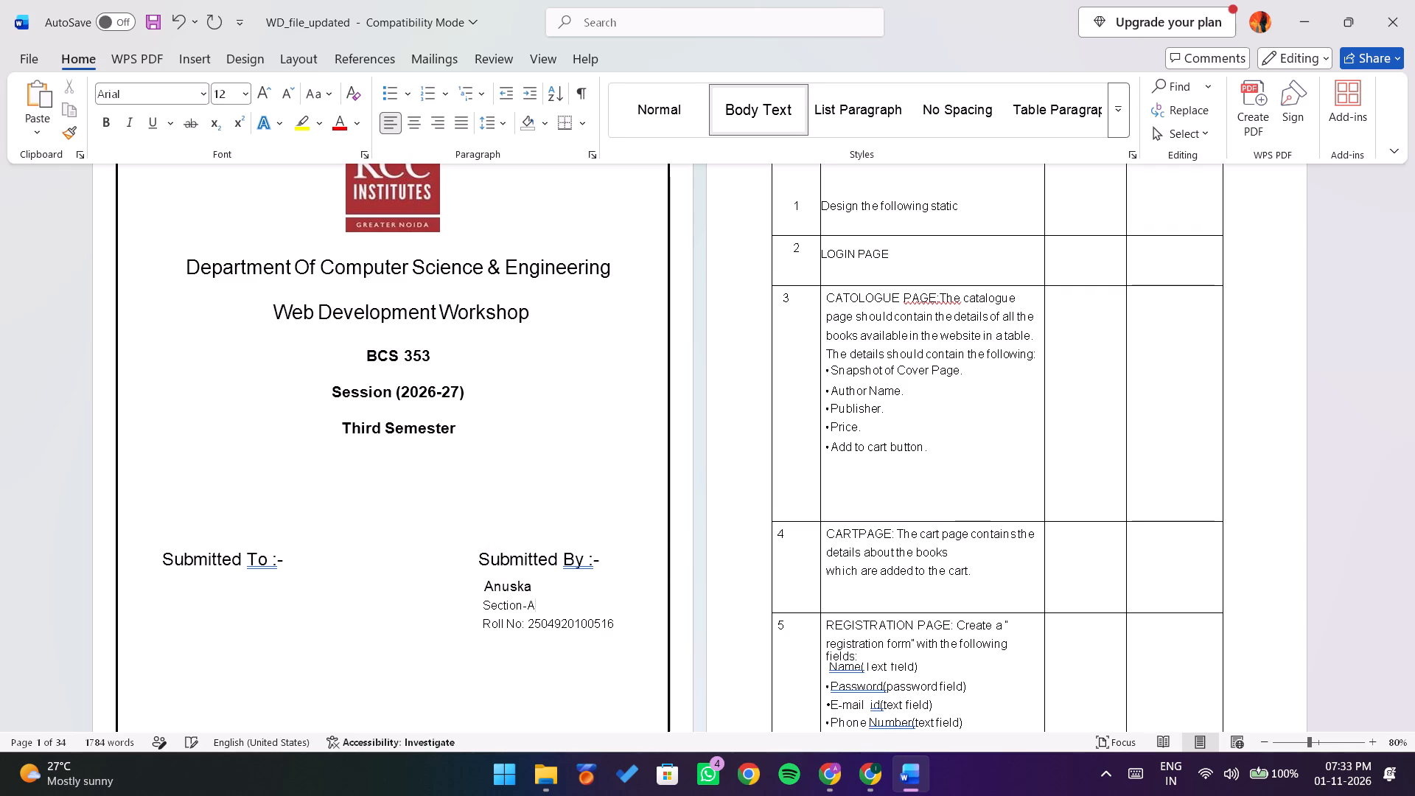
{"action": "key", "text": "4"}
Select the last three digits of the student's roll number on the cover page for replacement.
{"action": "left_click", "coordinate": [534, 624]}
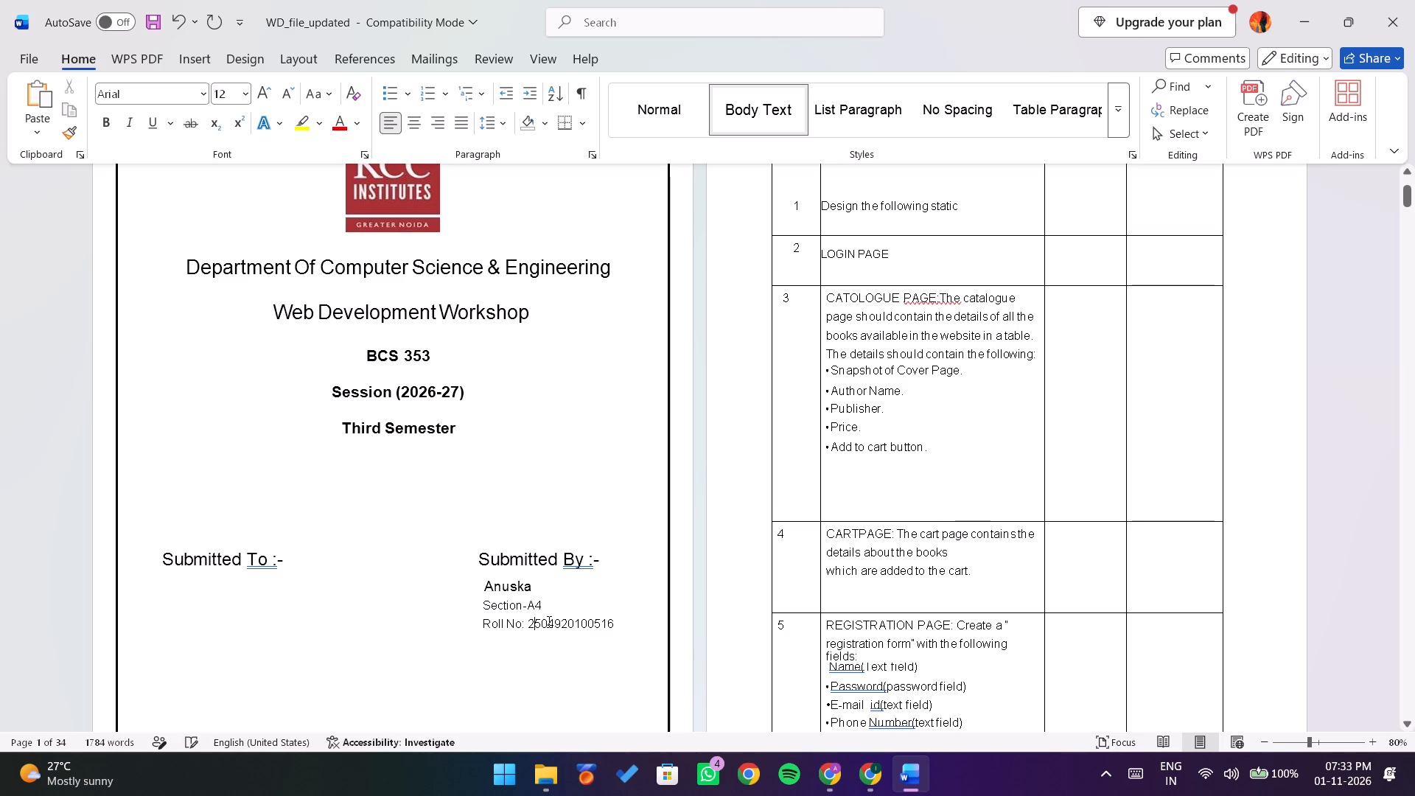
{"action": "left_click", "coordinate": [551, 621]}
{"action": "left_click", "coordinate": [573, 621]}
{"action": "left_click", "coordinate": [611, 623]}
{"action": "left_click_drag", "start_coordinate": [595, 621], "coordinate": [614, 624]}
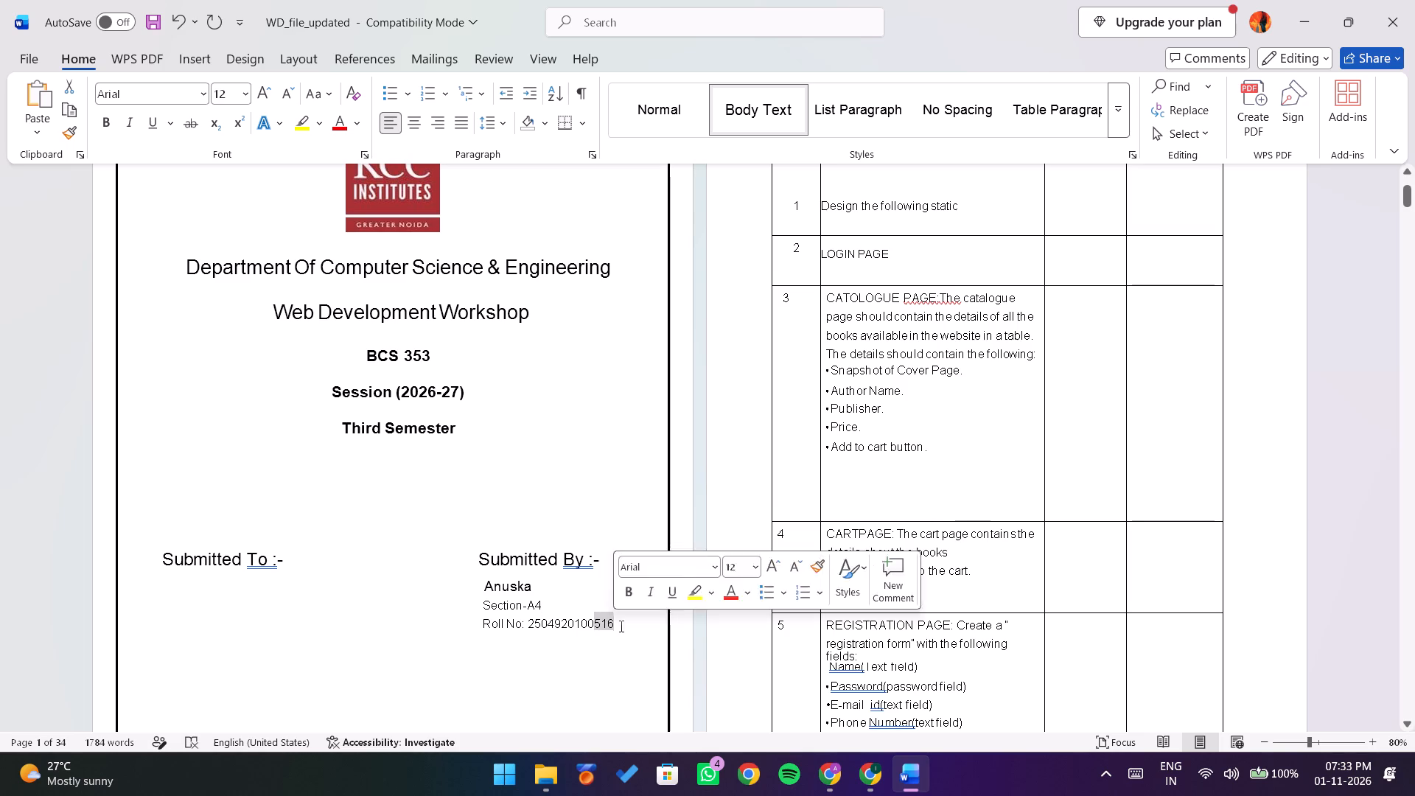
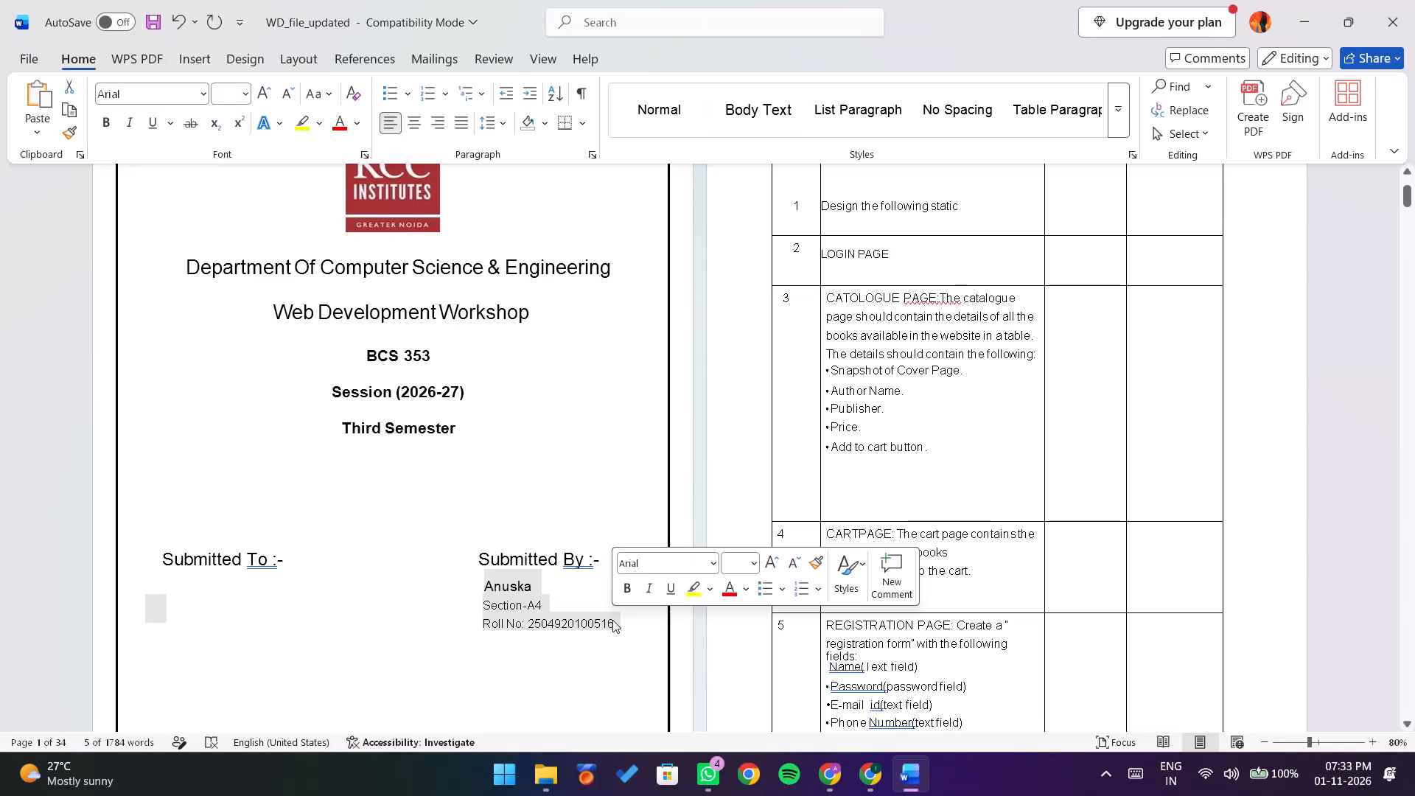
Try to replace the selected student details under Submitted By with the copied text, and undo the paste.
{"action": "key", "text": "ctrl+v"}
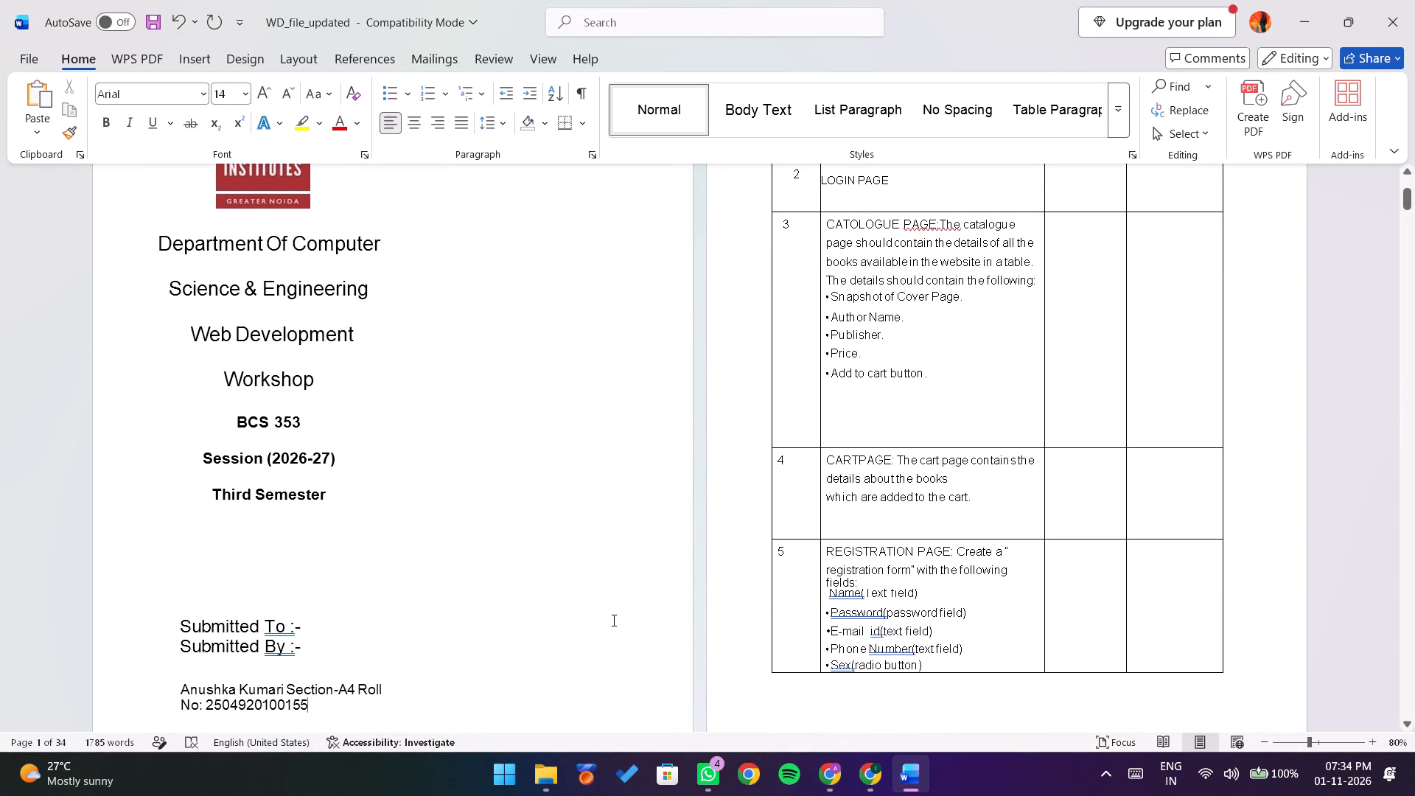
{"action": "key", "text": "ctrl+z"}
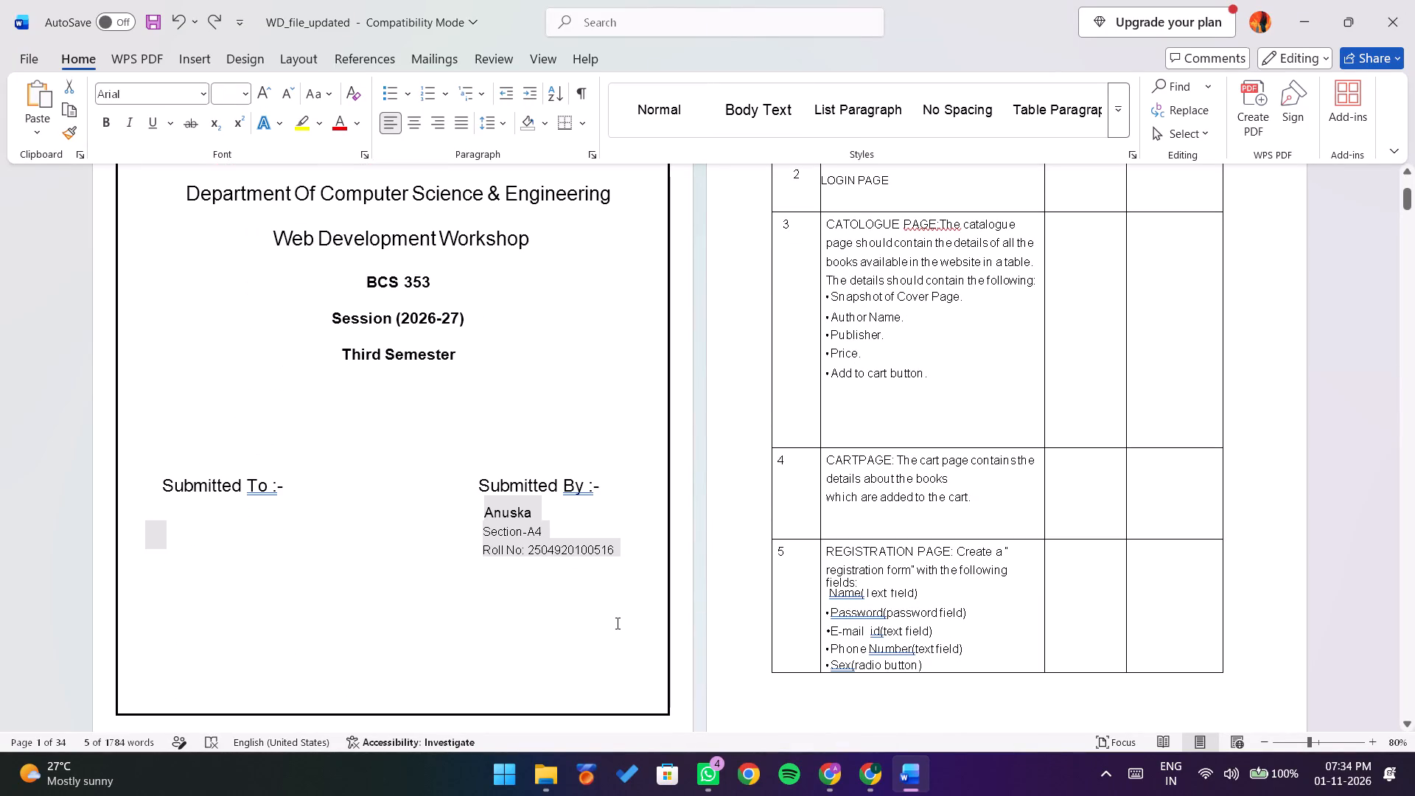
Delete the student name Anuska from the line under Submitted By on the cover page.
{"action": "scroll", "coordinate": [691, 431], "scroll_direction": "up", "scroll_amount": 1}
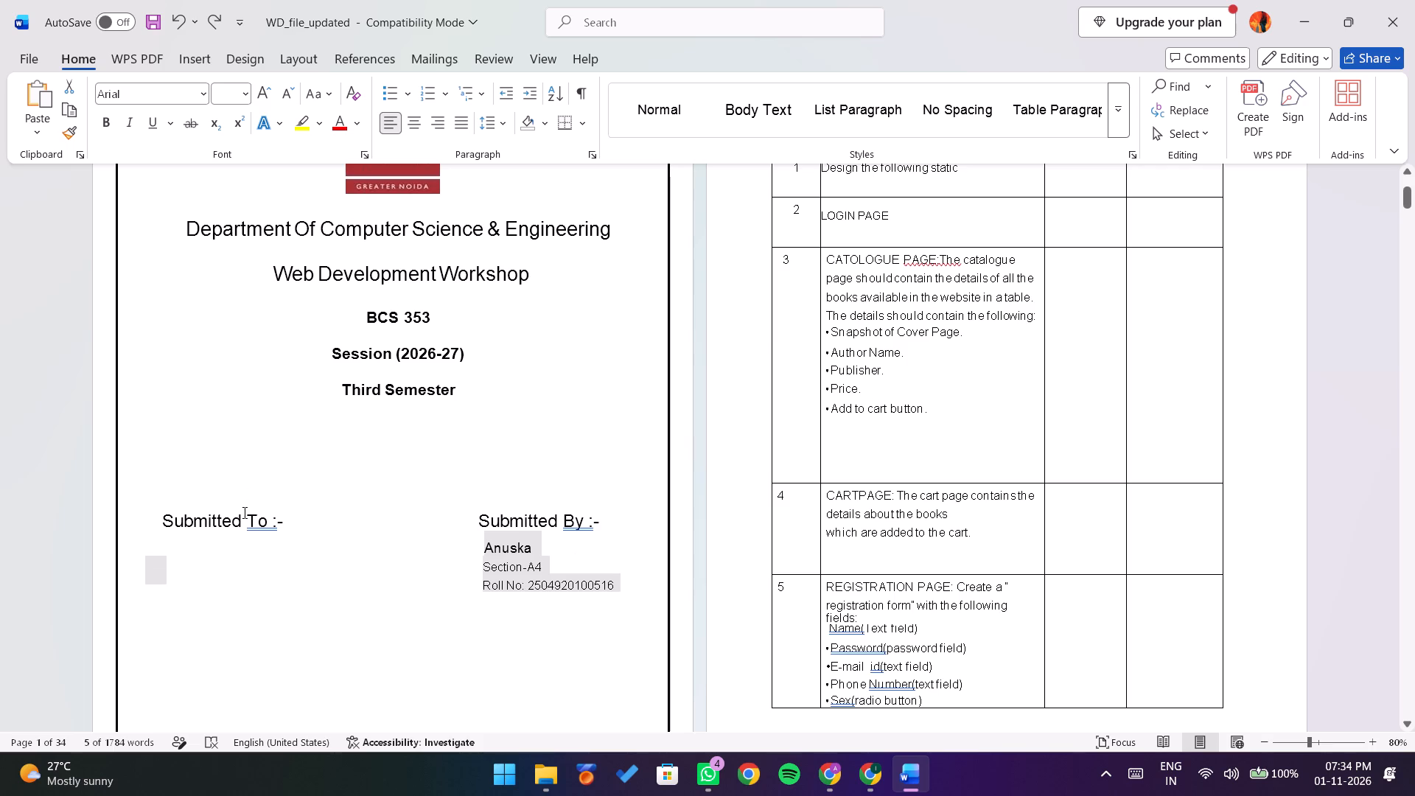
{"action": "left_click", "coordinate": [255, 522]}
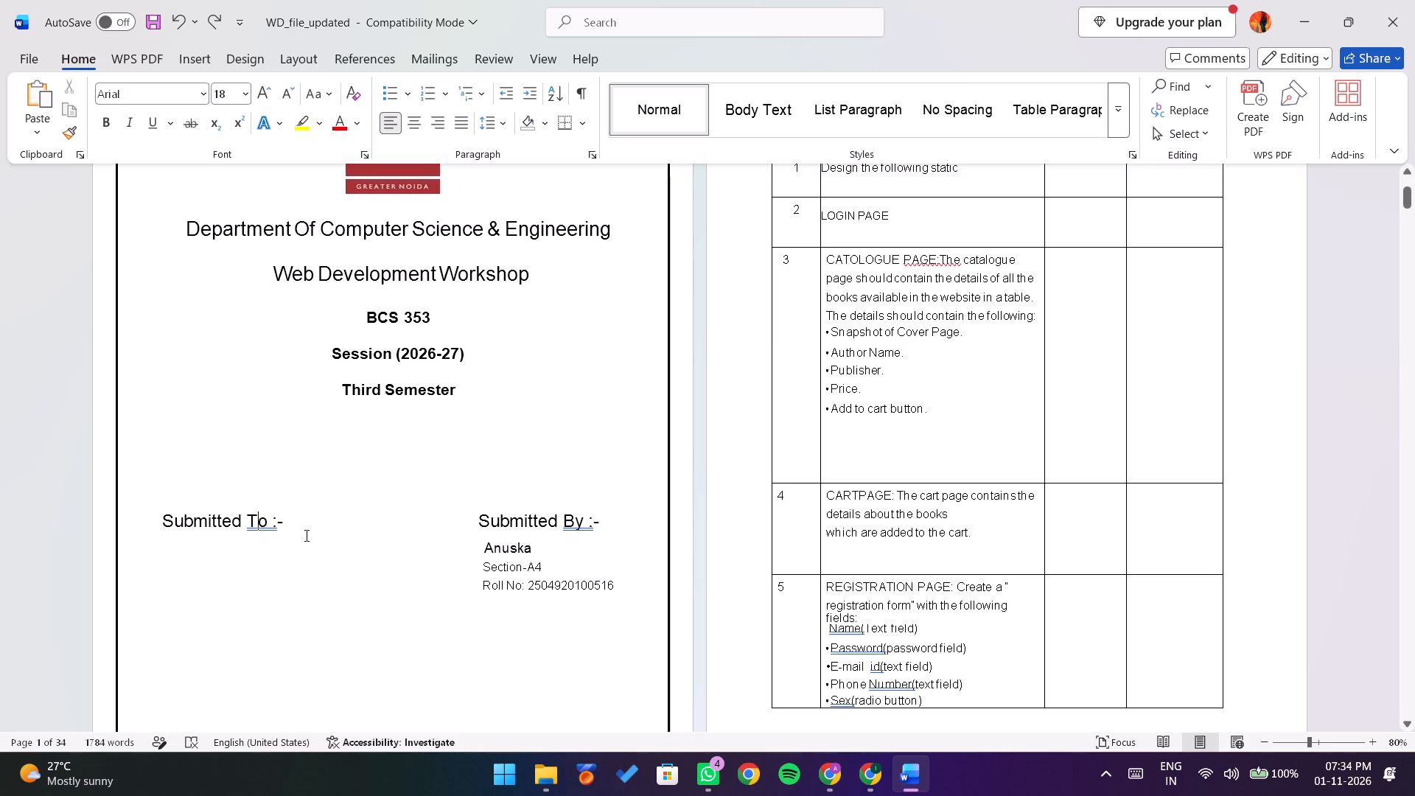
{"action": "left_click", "coordinate": [485, 549]}
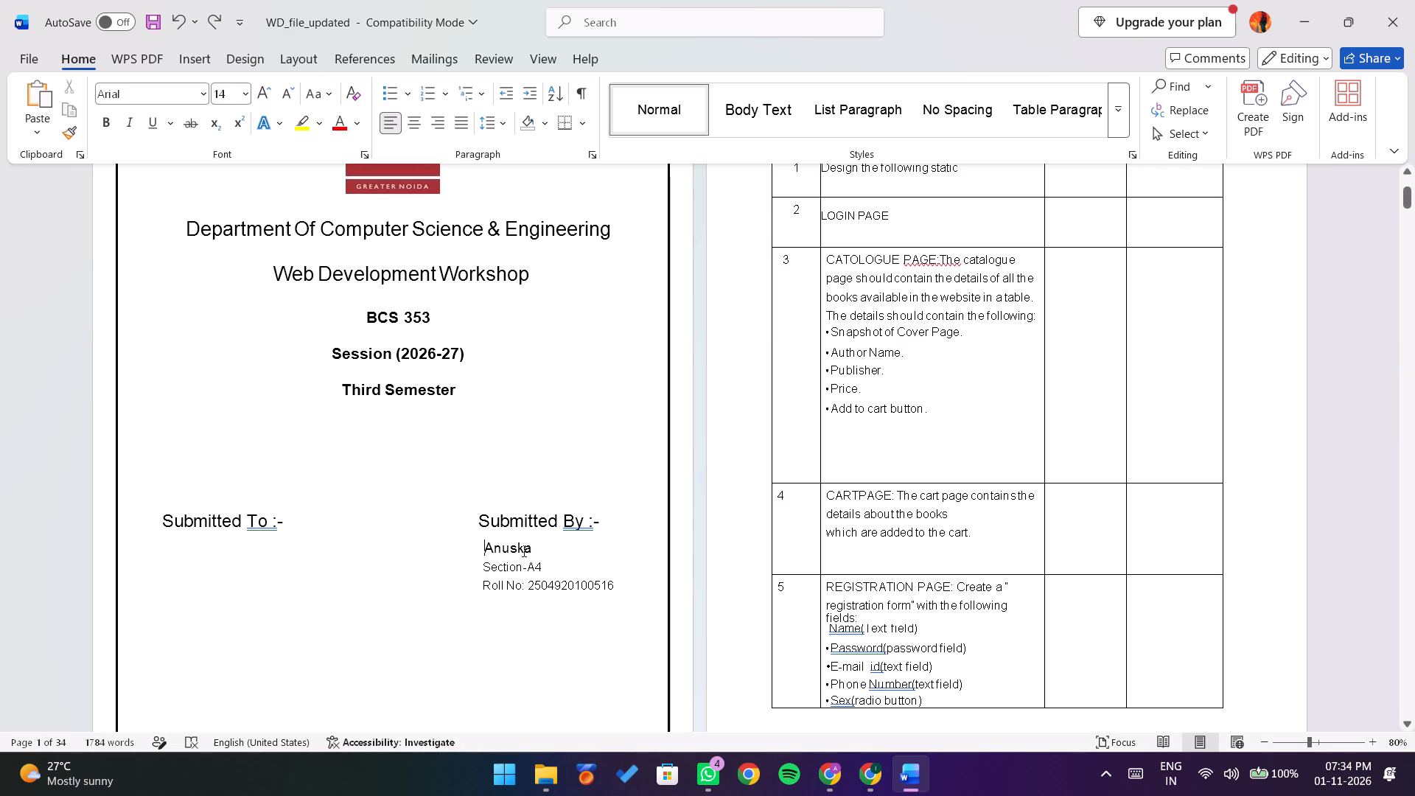
{"action": "left_click", "coordinate": [525, 551]}
{"action": "left_click", "coordinate": [534, 550]}
{"action": "key", "text": "BackSpace"}
{"action": "key", "text": "BackSpace"}
{"action": "key", "text": "BackSpace"}
{"action": "key", "text": "BackSpace"}
{"action": "key", "text": "BackSpace"}
{"action": "key", "text": "BackSpace"}
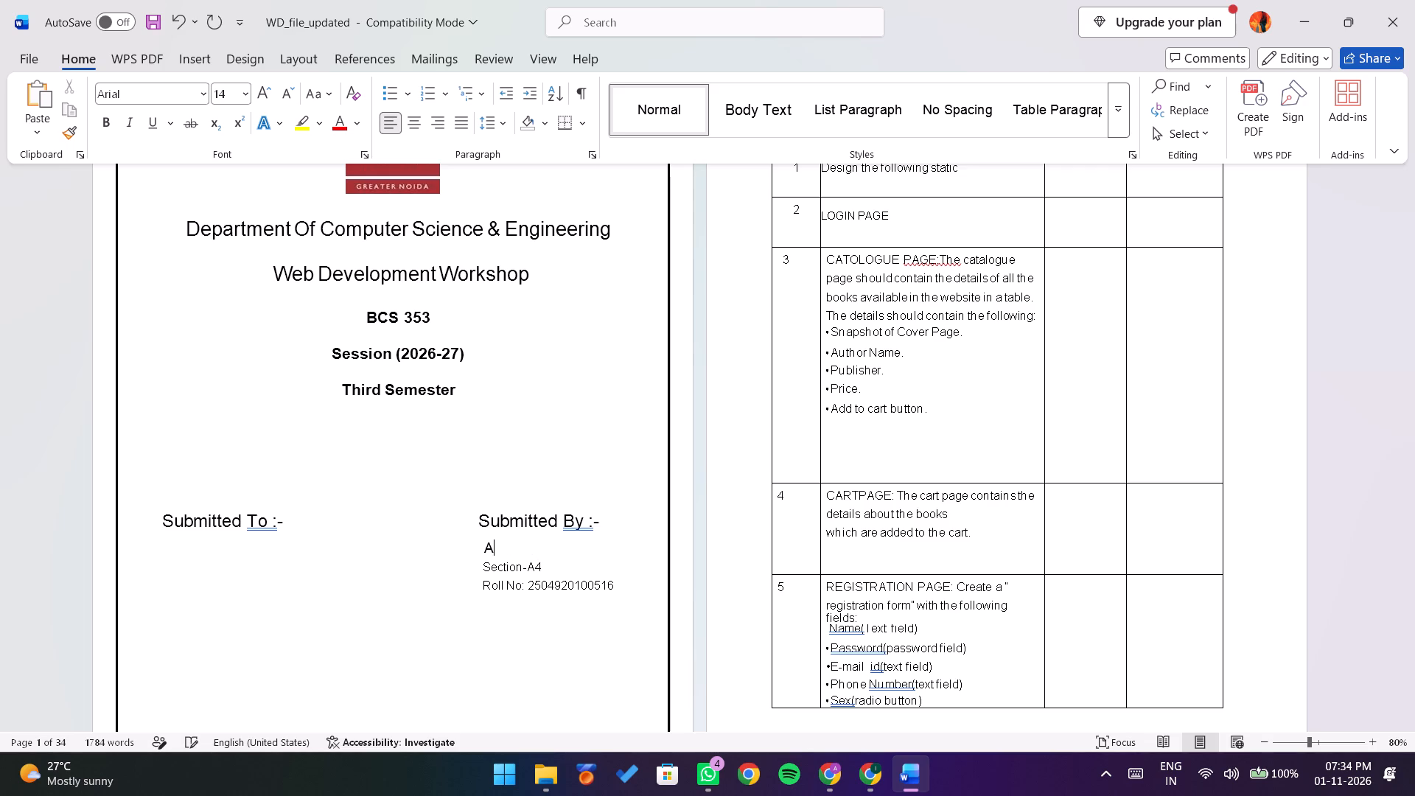
{"action": "key", "text": "BackSpace"}
{"action": "key", "text": "Delete"}
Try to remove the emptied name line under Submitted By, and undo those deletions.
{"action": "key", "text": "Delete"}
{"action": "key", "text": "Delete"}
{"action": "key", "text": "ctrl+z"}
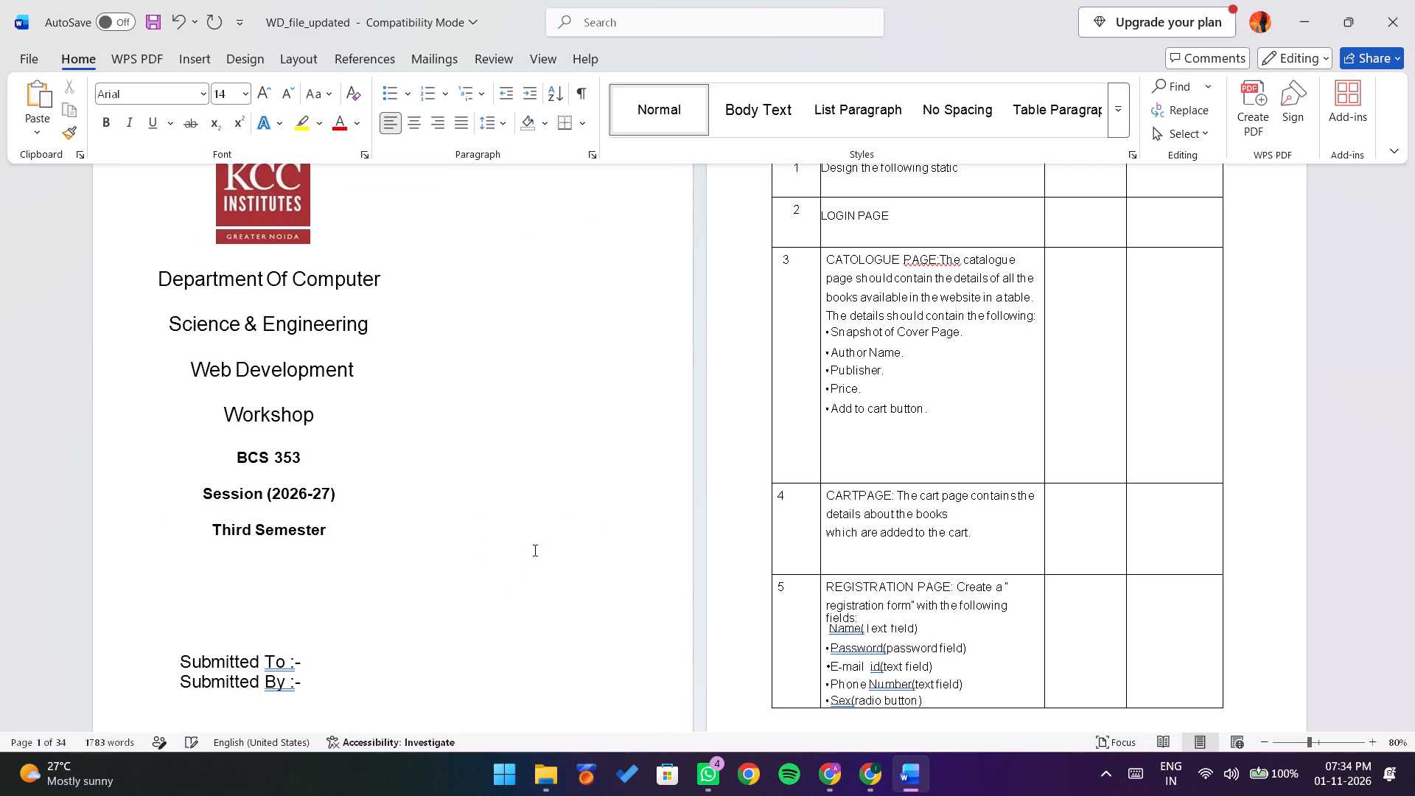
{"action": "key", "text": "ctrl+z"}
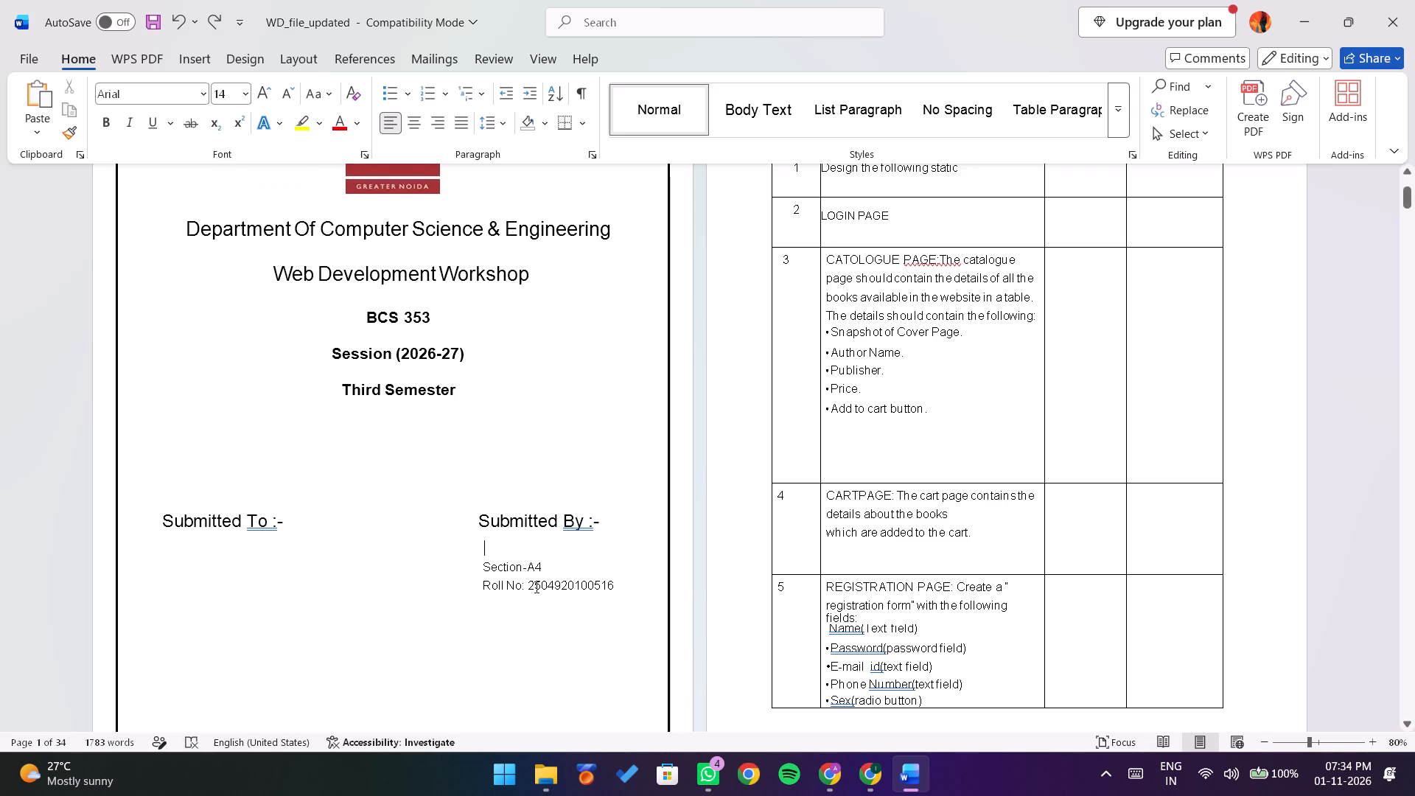
Select the whole Roll No line under Submitted By on the cover page.
{"action": "left_click_drag", "start_coordinate": [485, 587], "coordinate": [563, 582]}
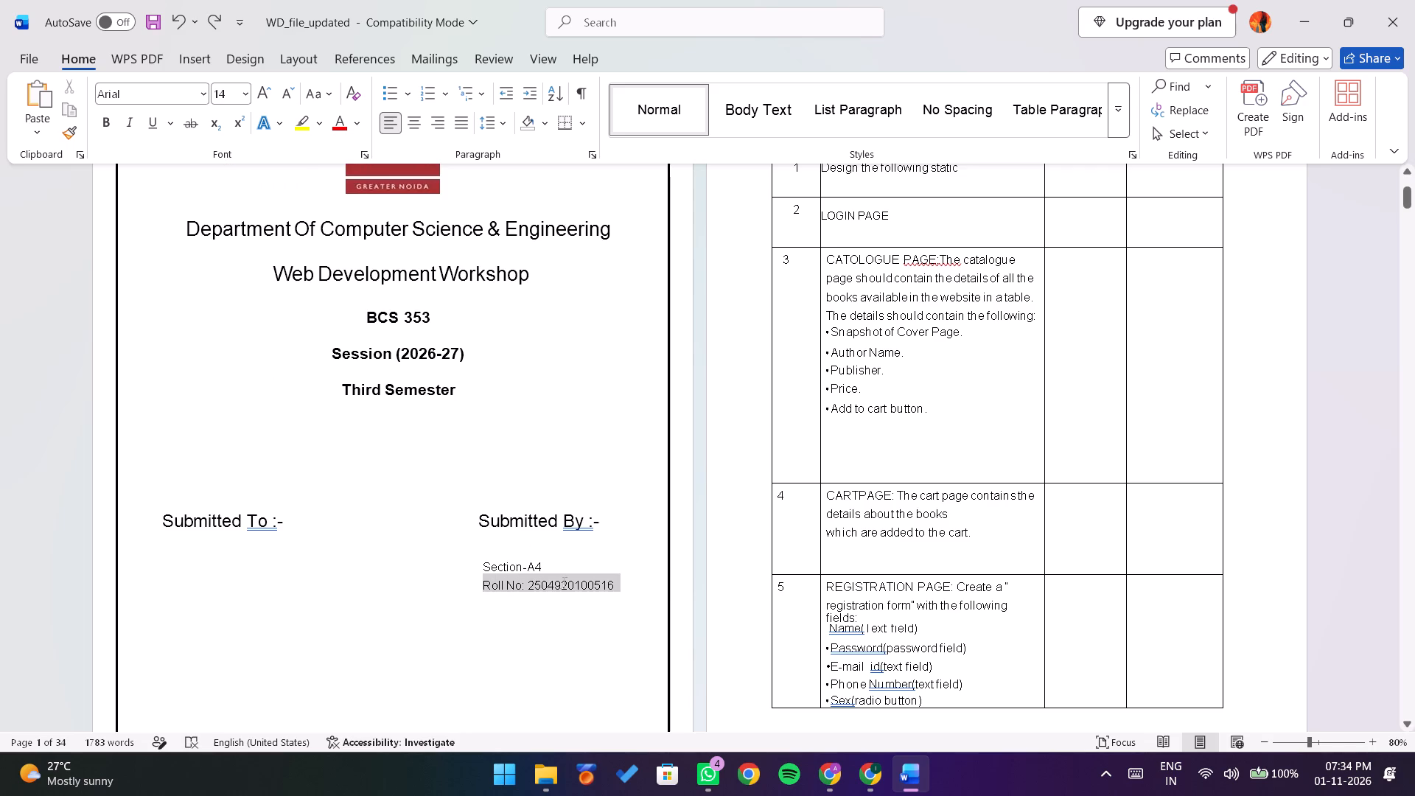
{"action": "left_click_drag", "start_coordinate": [563, 582], "coordinate": [576, 582]}
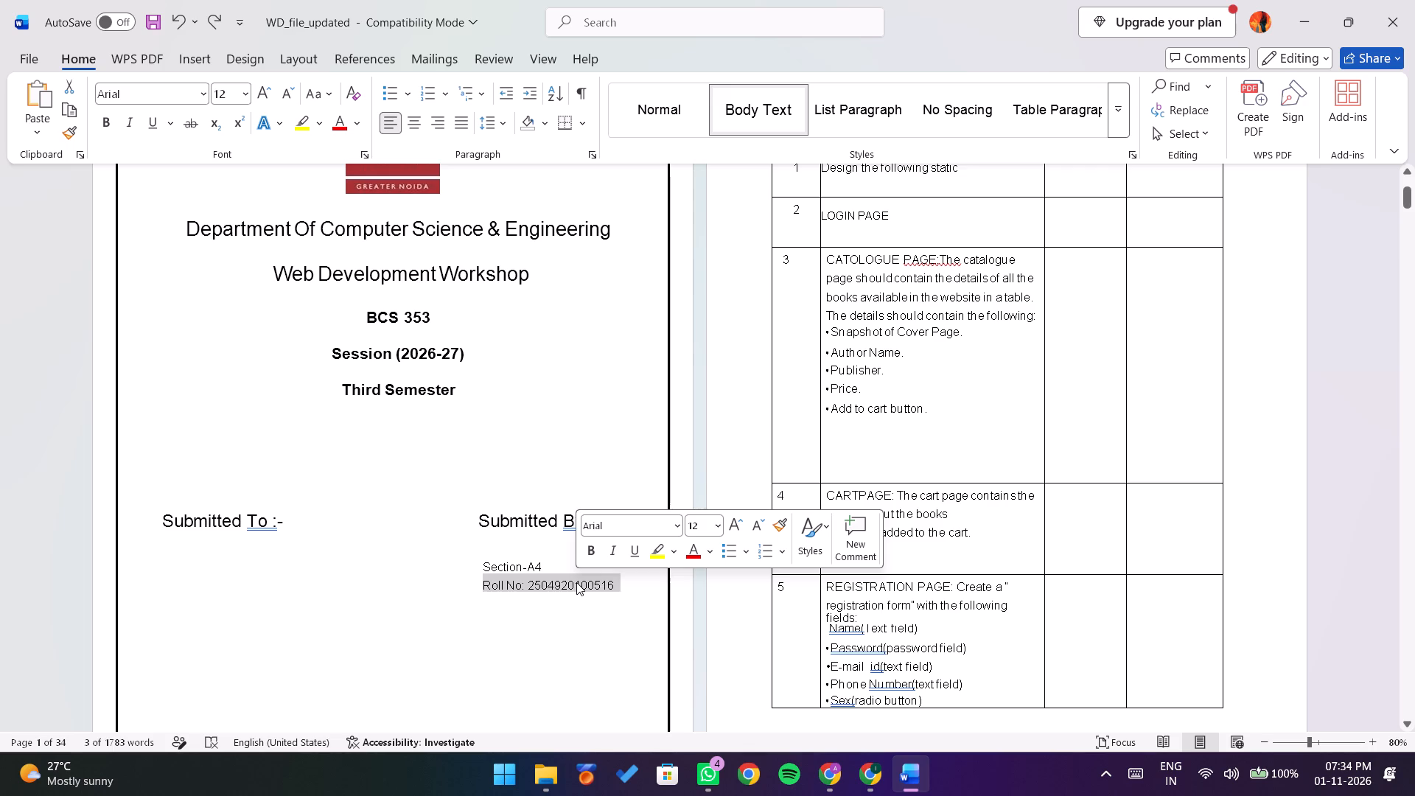
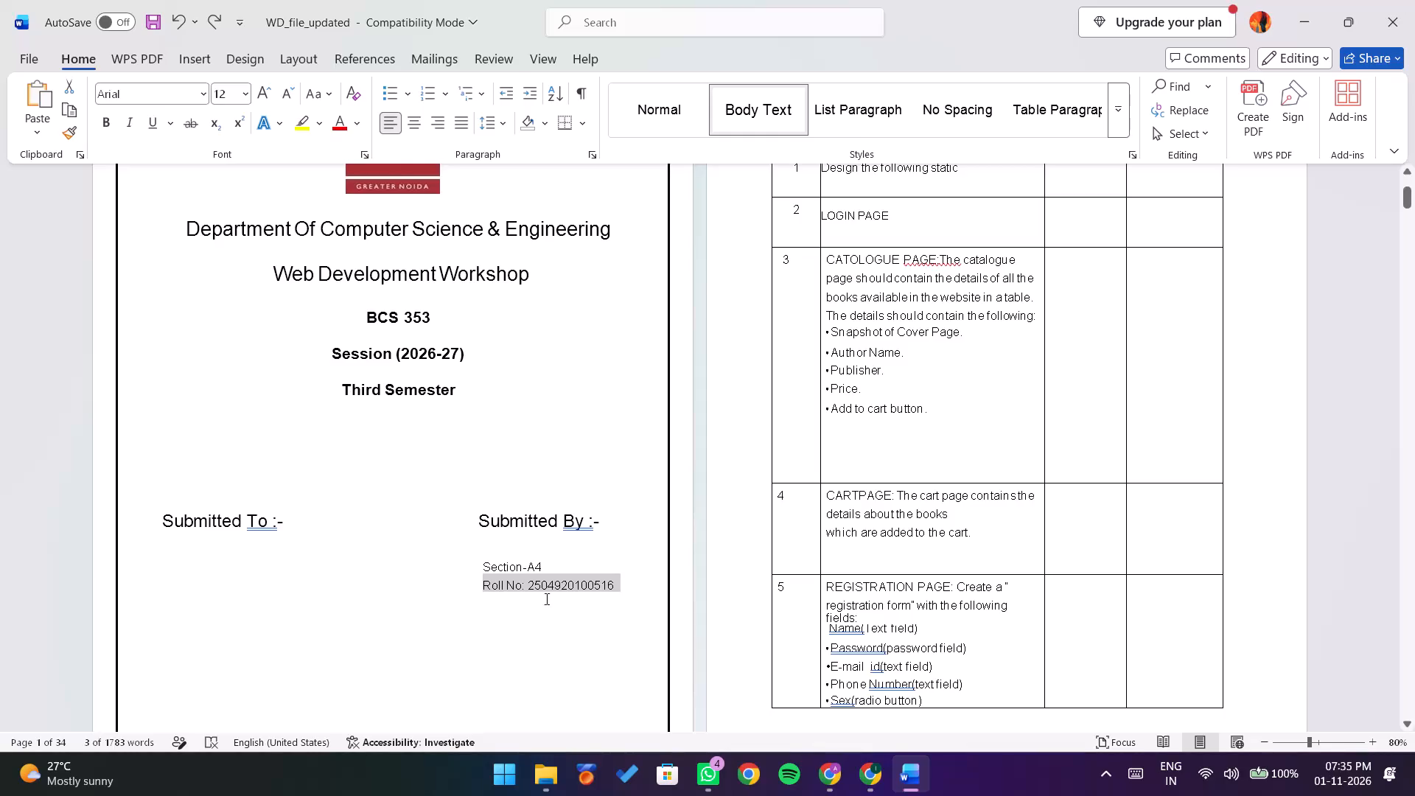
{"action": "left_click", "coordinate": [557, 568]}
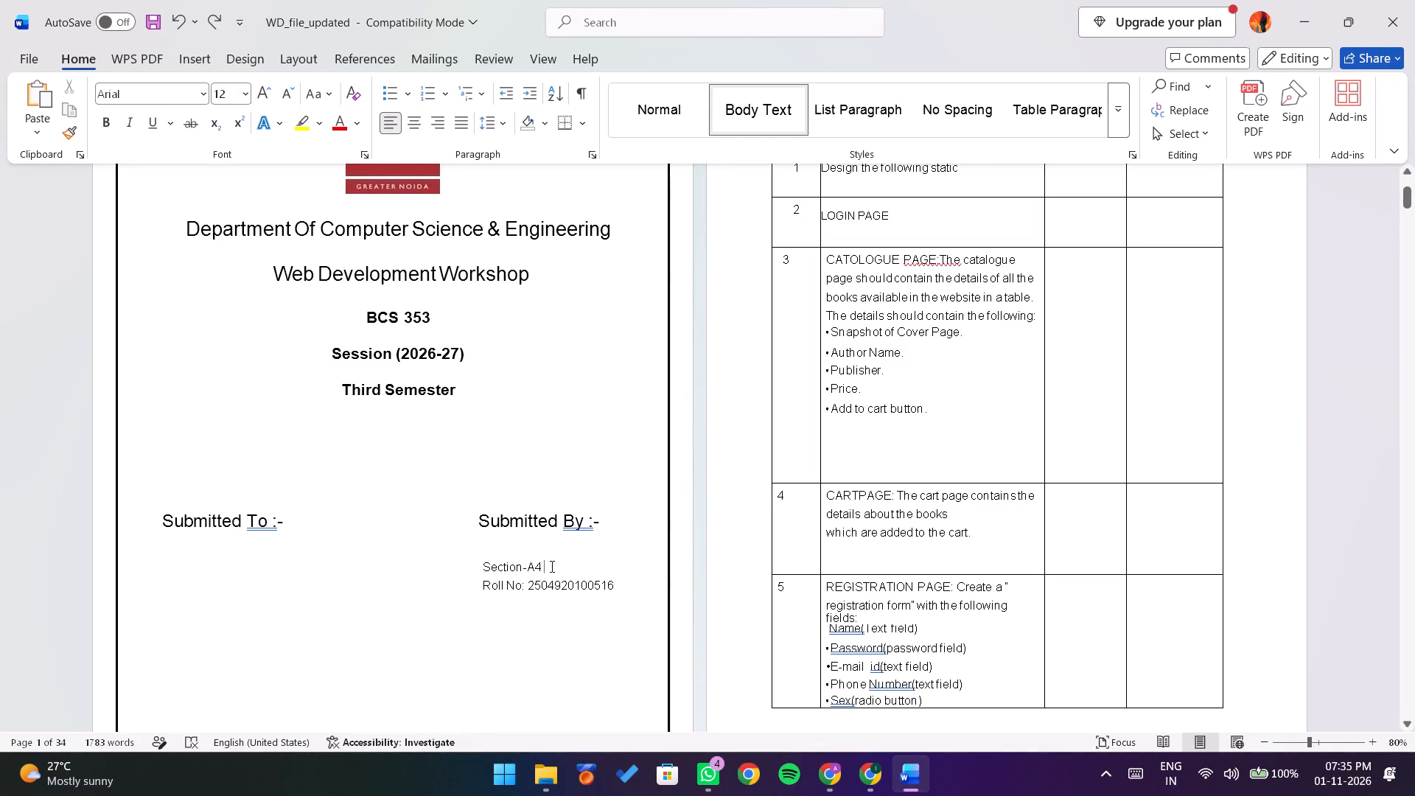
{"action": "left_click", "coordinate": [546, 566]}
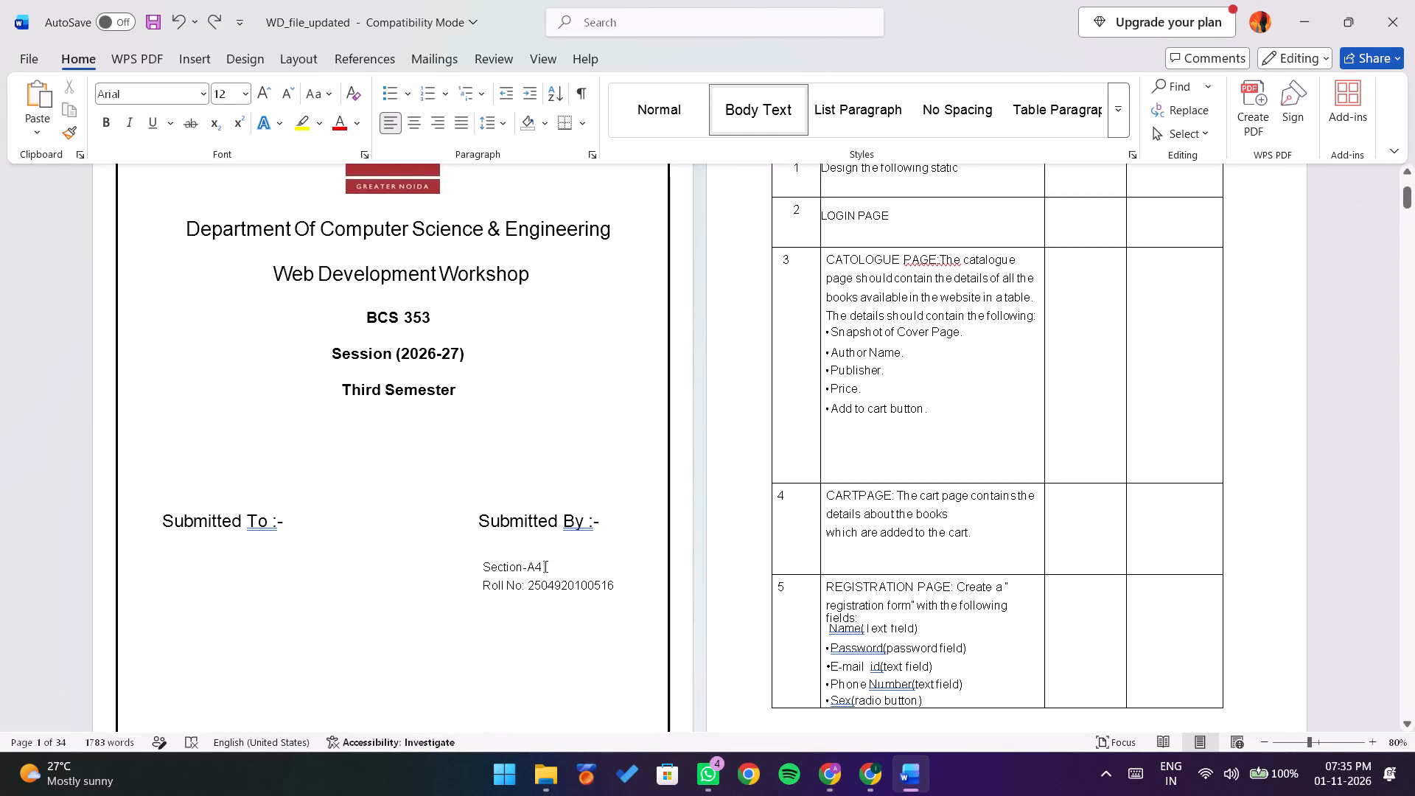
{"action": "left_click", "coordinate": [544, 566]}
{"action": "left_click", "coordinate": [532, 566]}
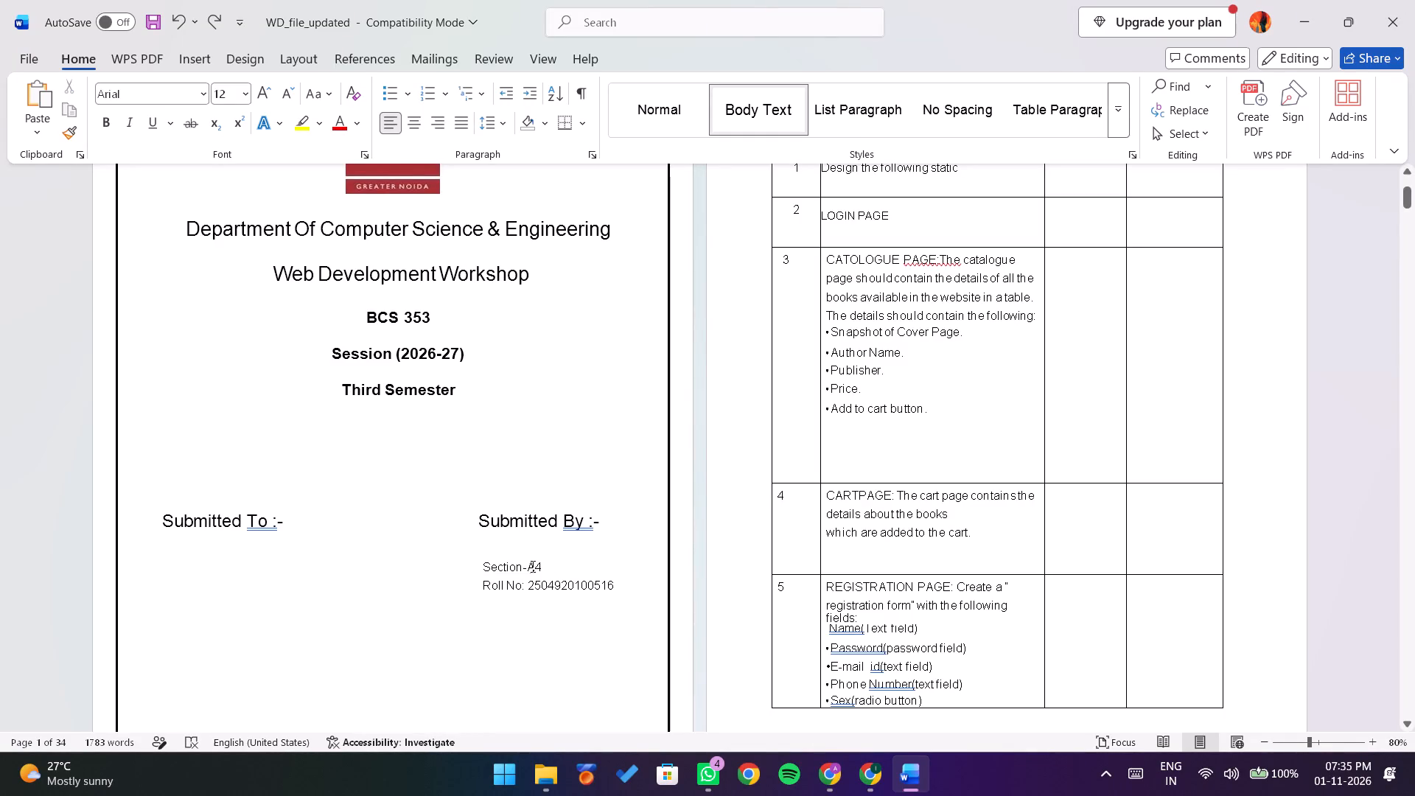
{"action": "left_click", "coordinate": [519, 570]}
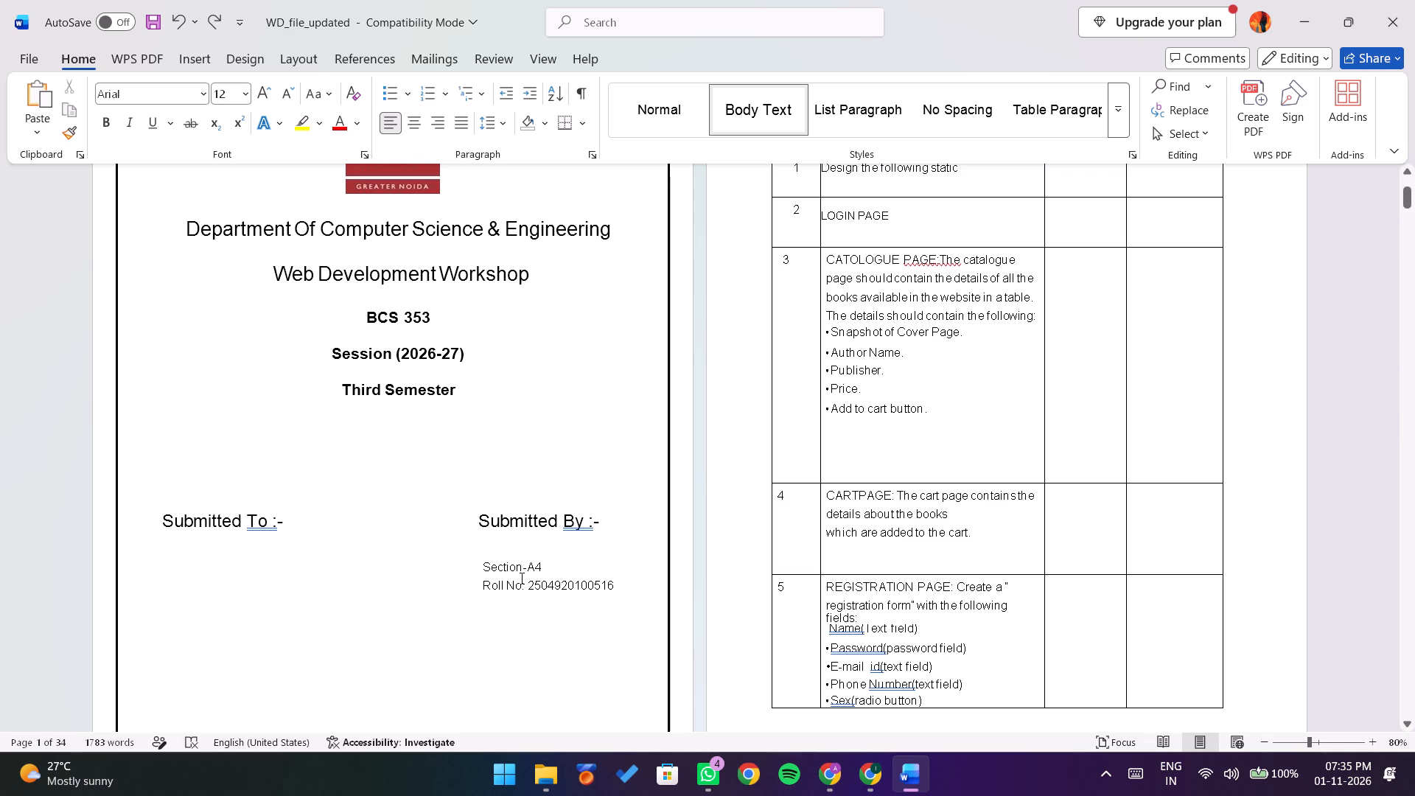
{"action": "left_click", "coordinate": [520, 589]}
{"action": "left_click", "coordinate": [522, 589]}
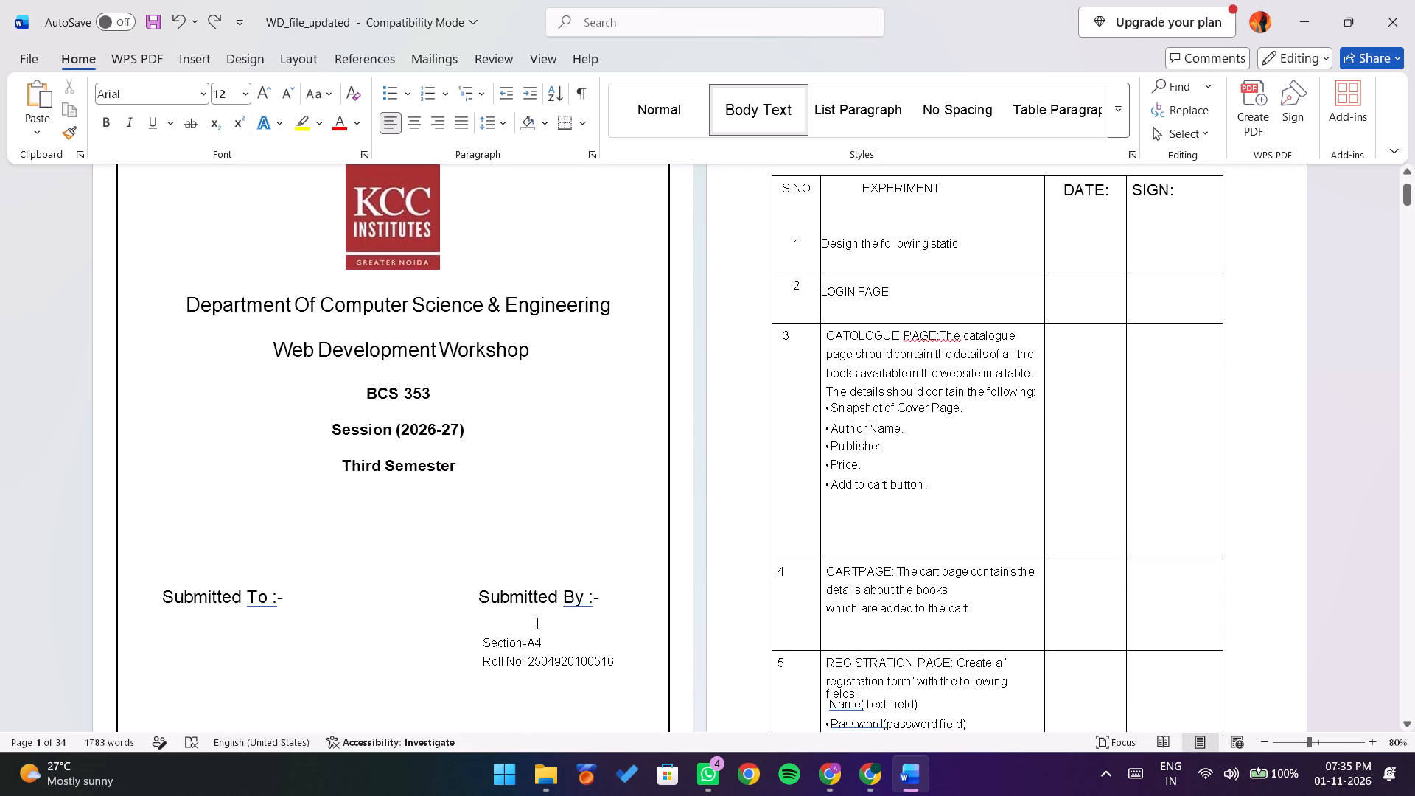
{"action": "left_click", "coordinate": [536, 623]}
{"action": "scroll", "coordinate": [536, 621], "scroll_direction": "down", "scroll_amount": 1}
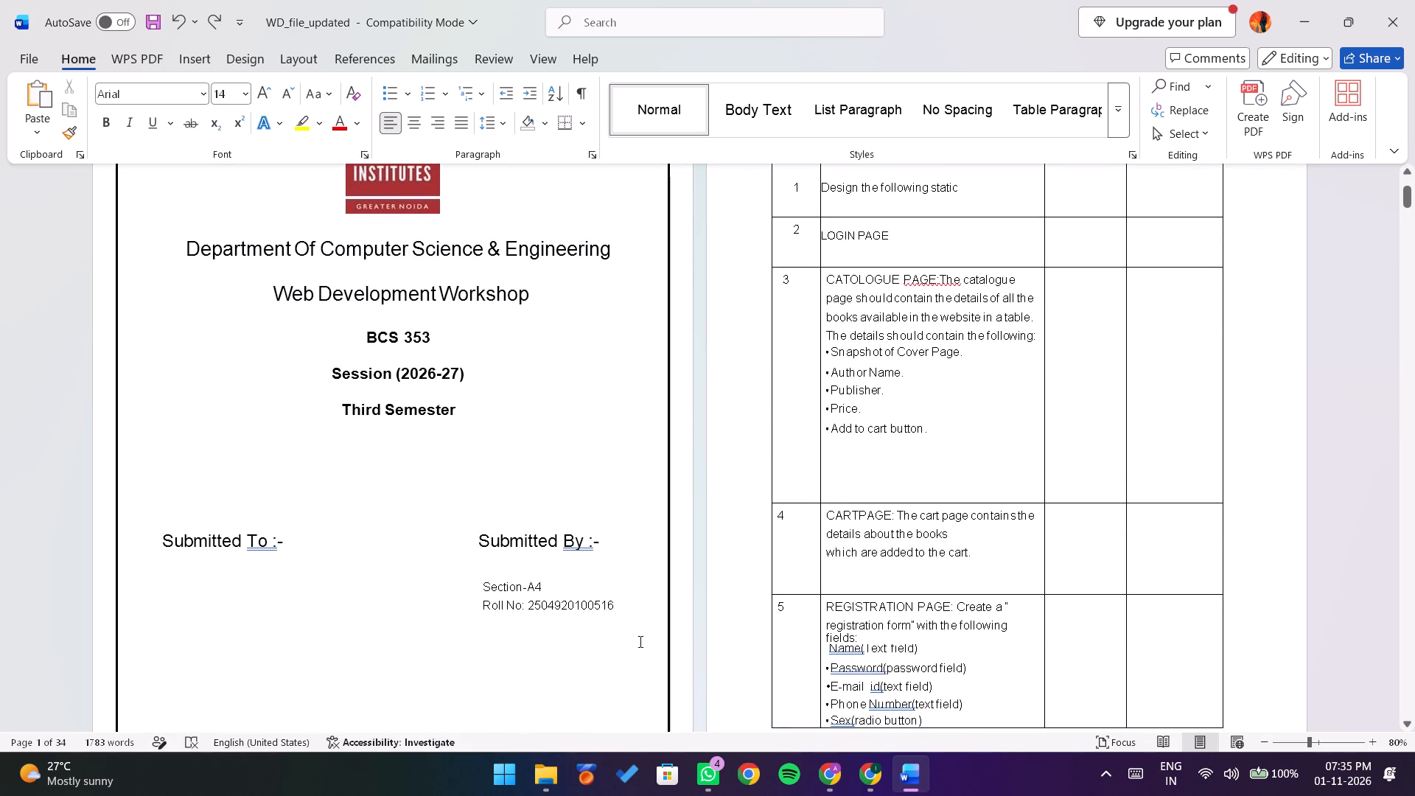
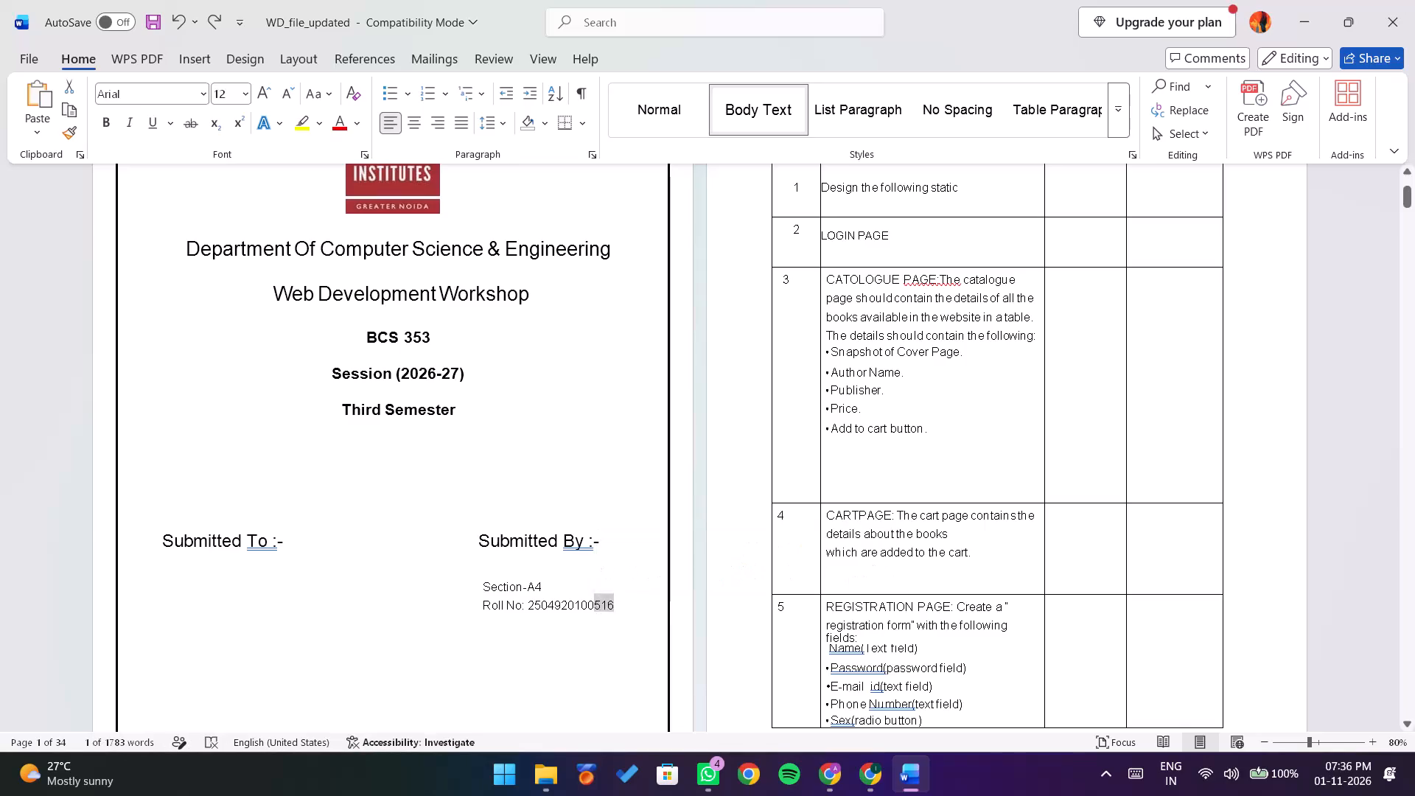
Replace the last three digits of the roll number under Submitted By on the cover page with the current student's digits.
{"action": "key", "text": "1"}
{"action": "type", "text": "44"}
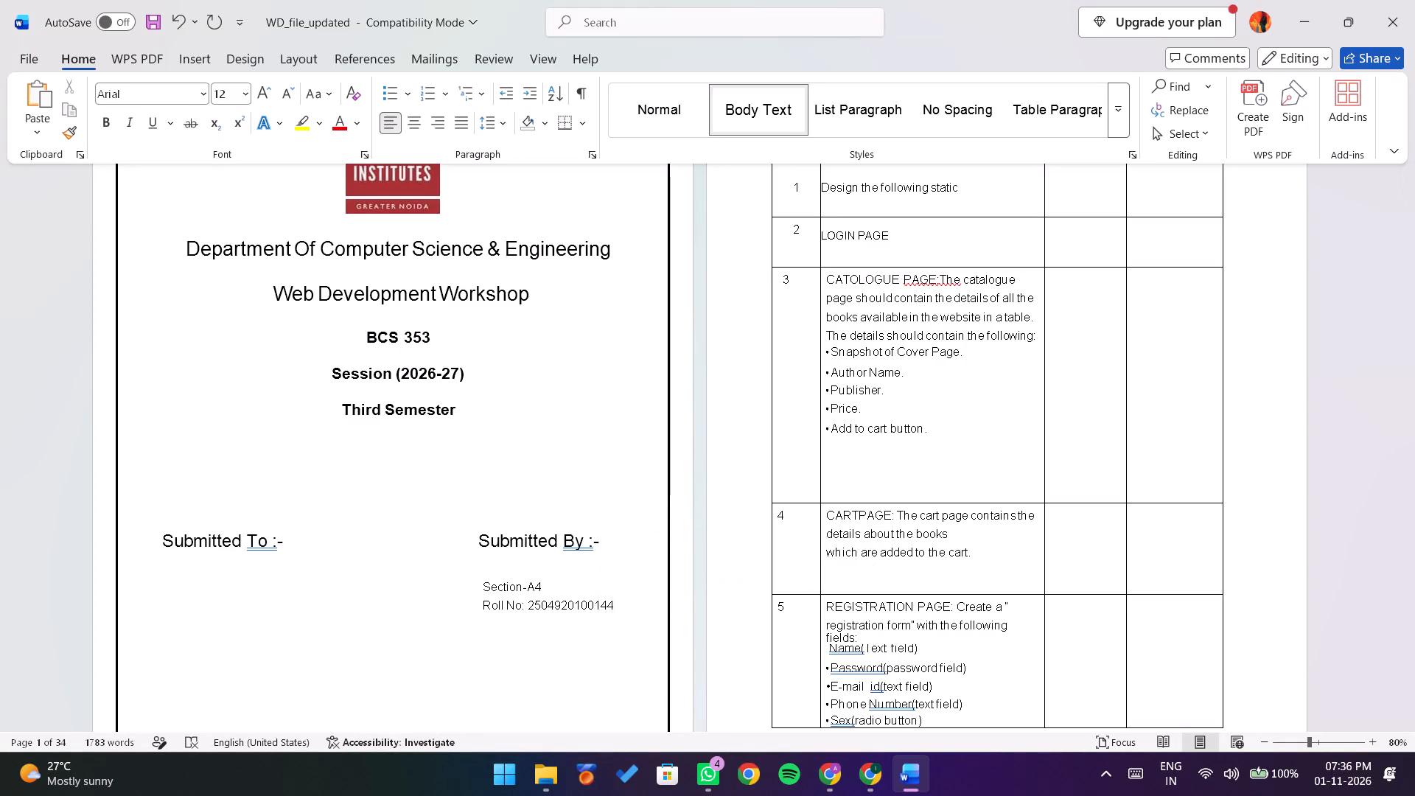
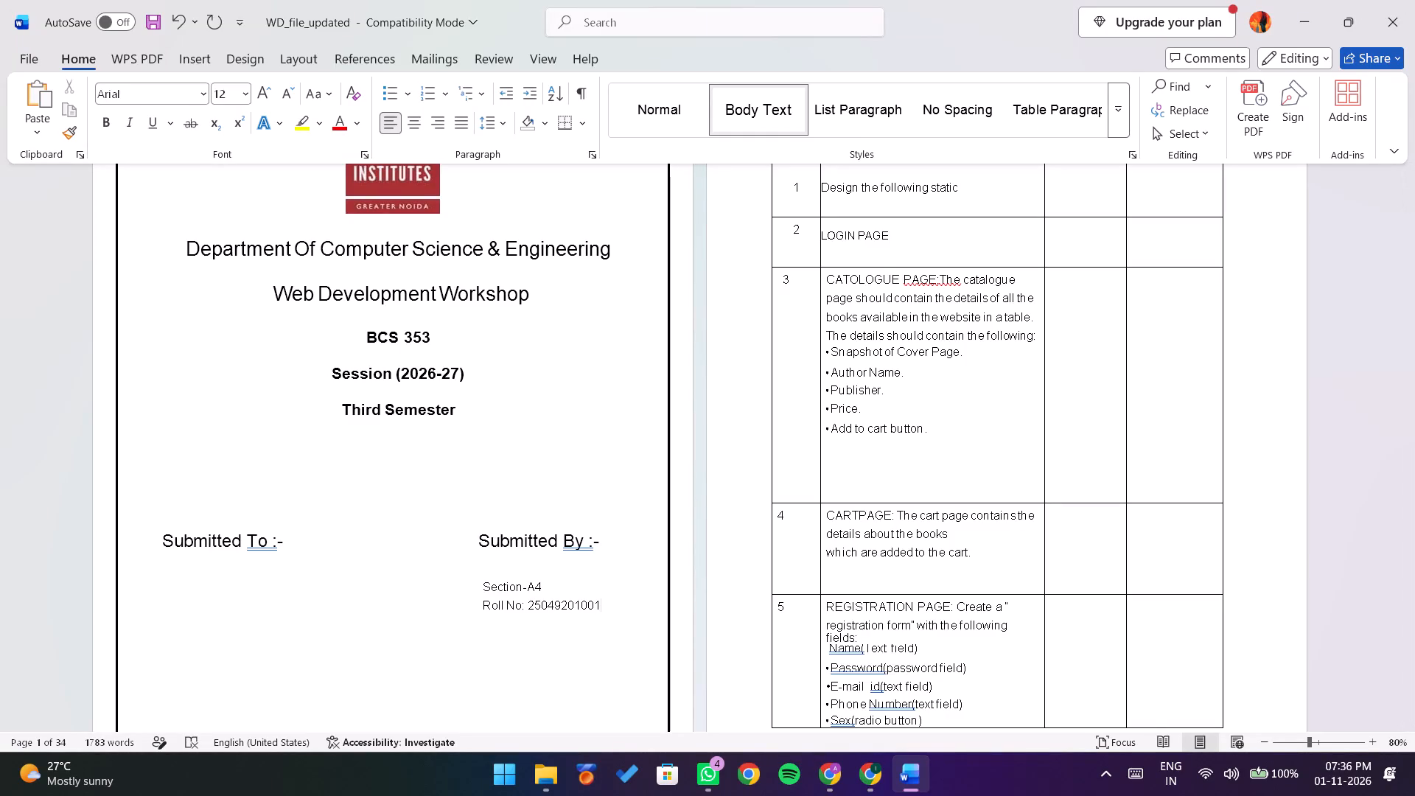
Append the final two digits to the student's roll number under Submitted By on the cover page.
{"action": "type", "text": "55"}
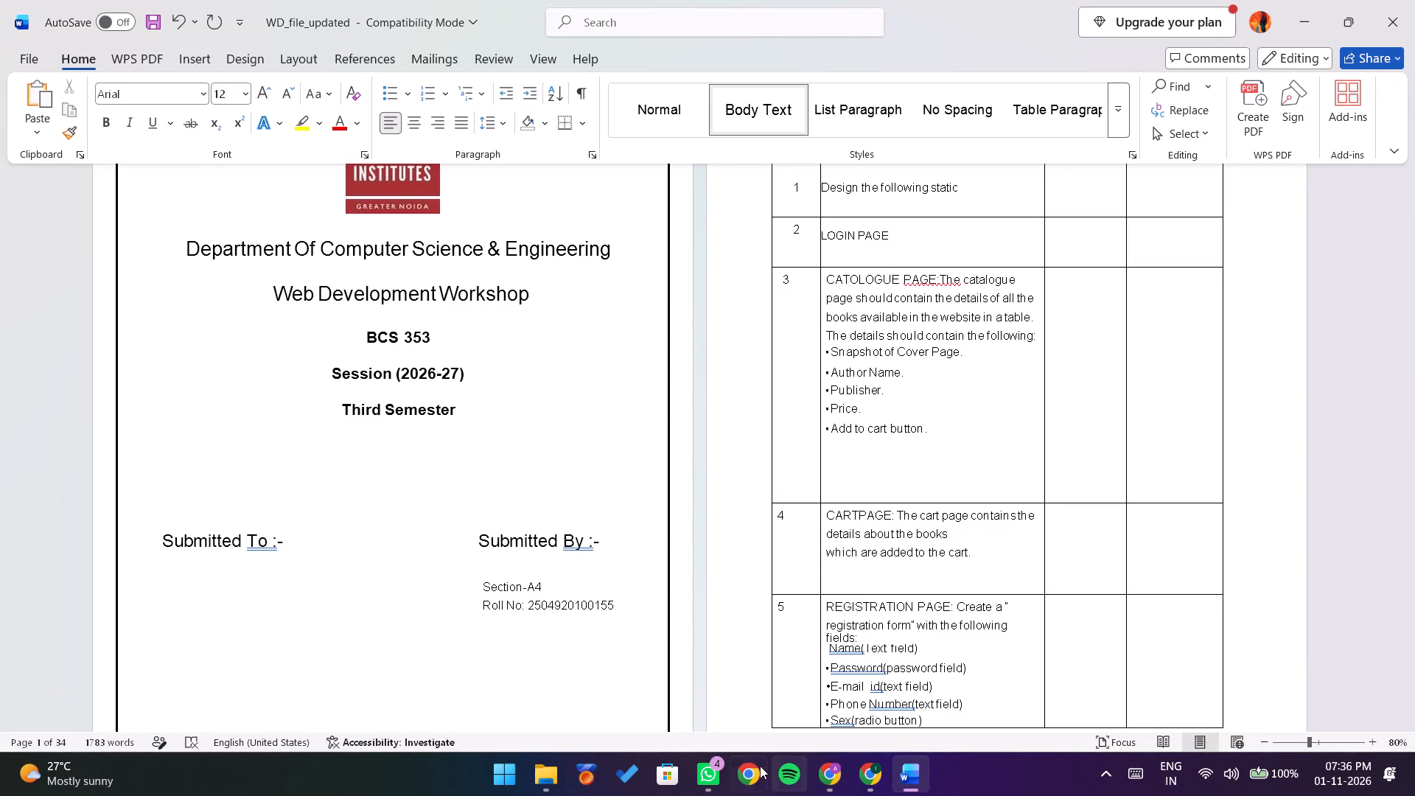
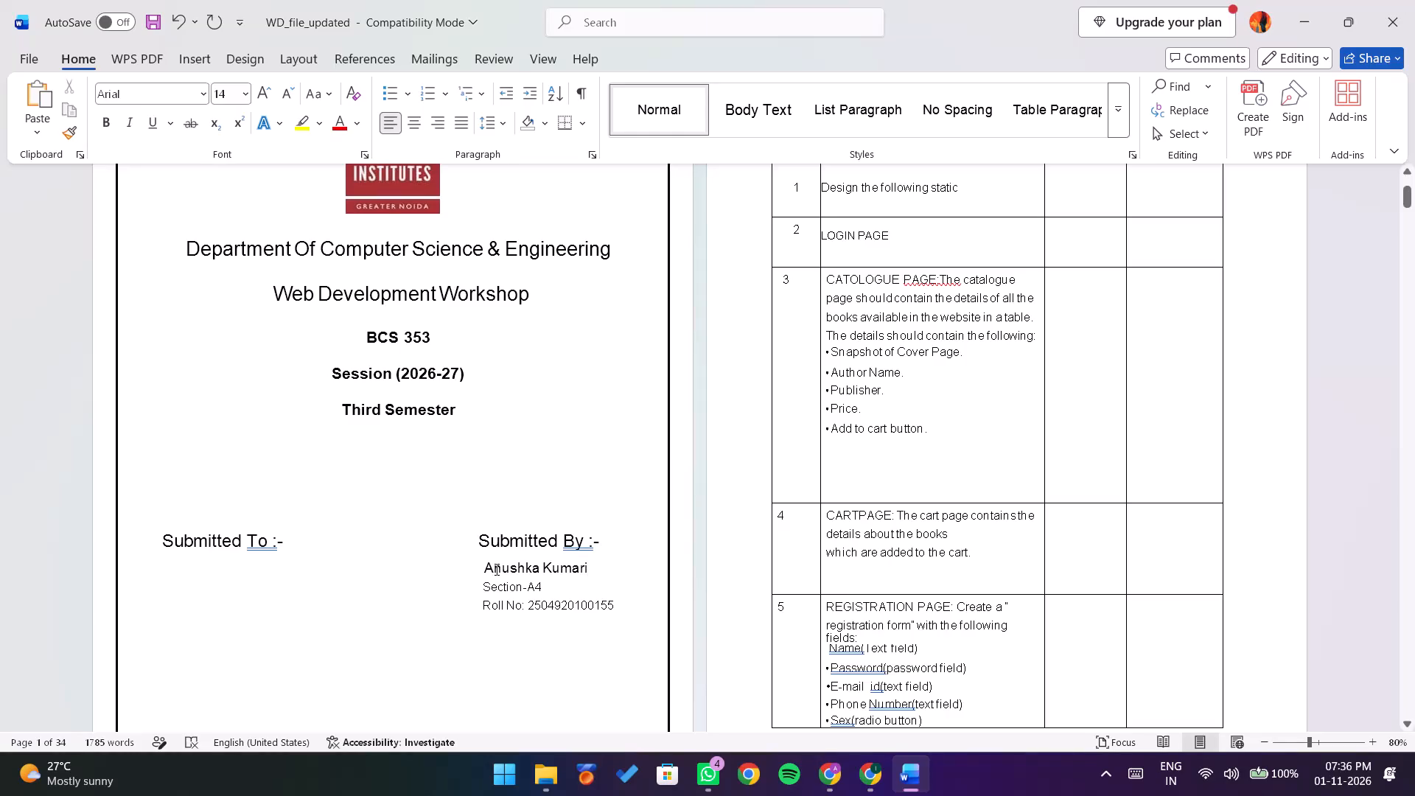
Save the lab file with the updated student details on its cover page.
{"action": "scroll", "coordinate": [247, 634], "scroll_direction": "down", "scroll_amount": 2}
{"action": "scroll", "coordinate": [494, 584], "scroll_direction": "up", "scroll_amount": 1}
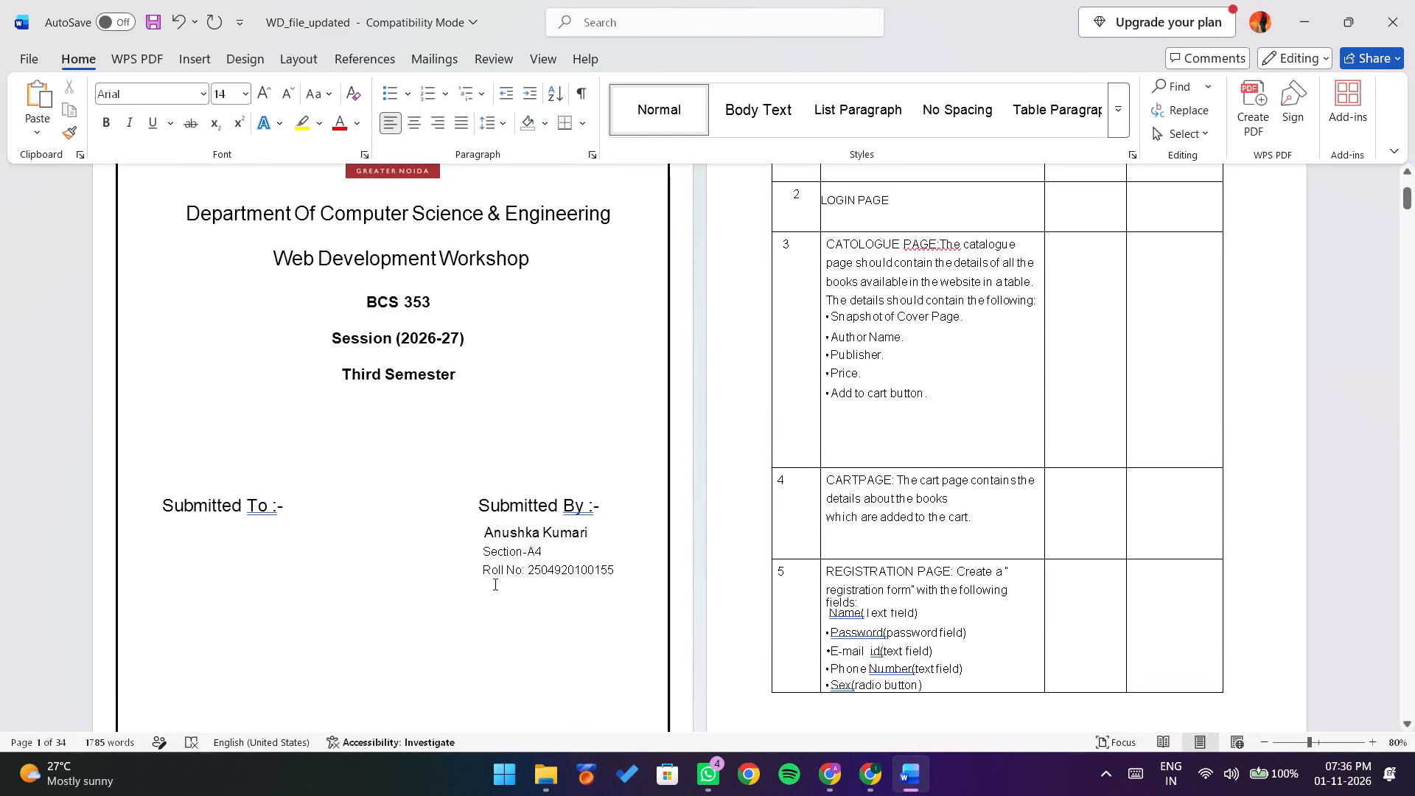
{"action": "key", "text": "ctrl+s"}
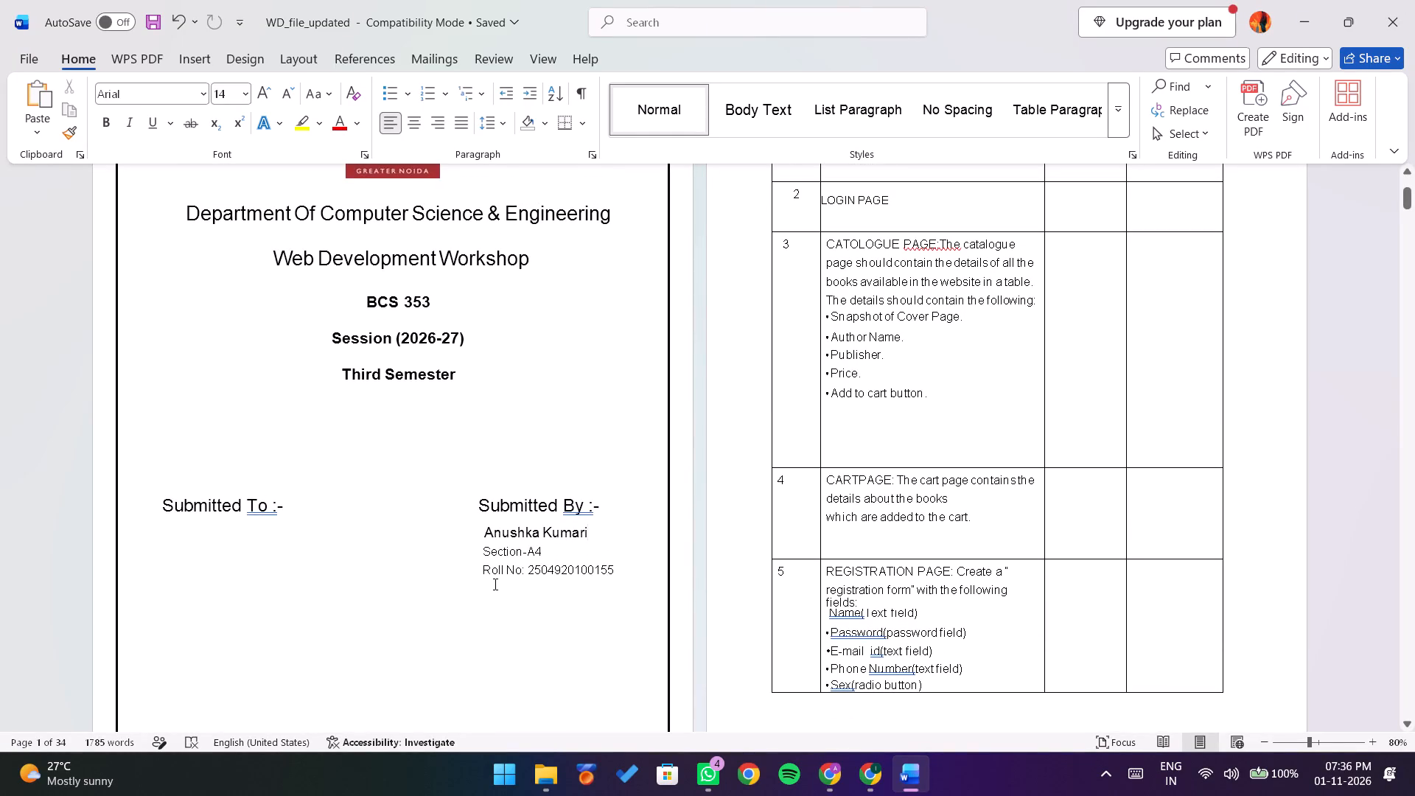
Set up a copy of the lab file for saving in the Desktop folder, beginning its file name with "Anushka_".
{"action": "left_click", "coordinate": [21, 63]}
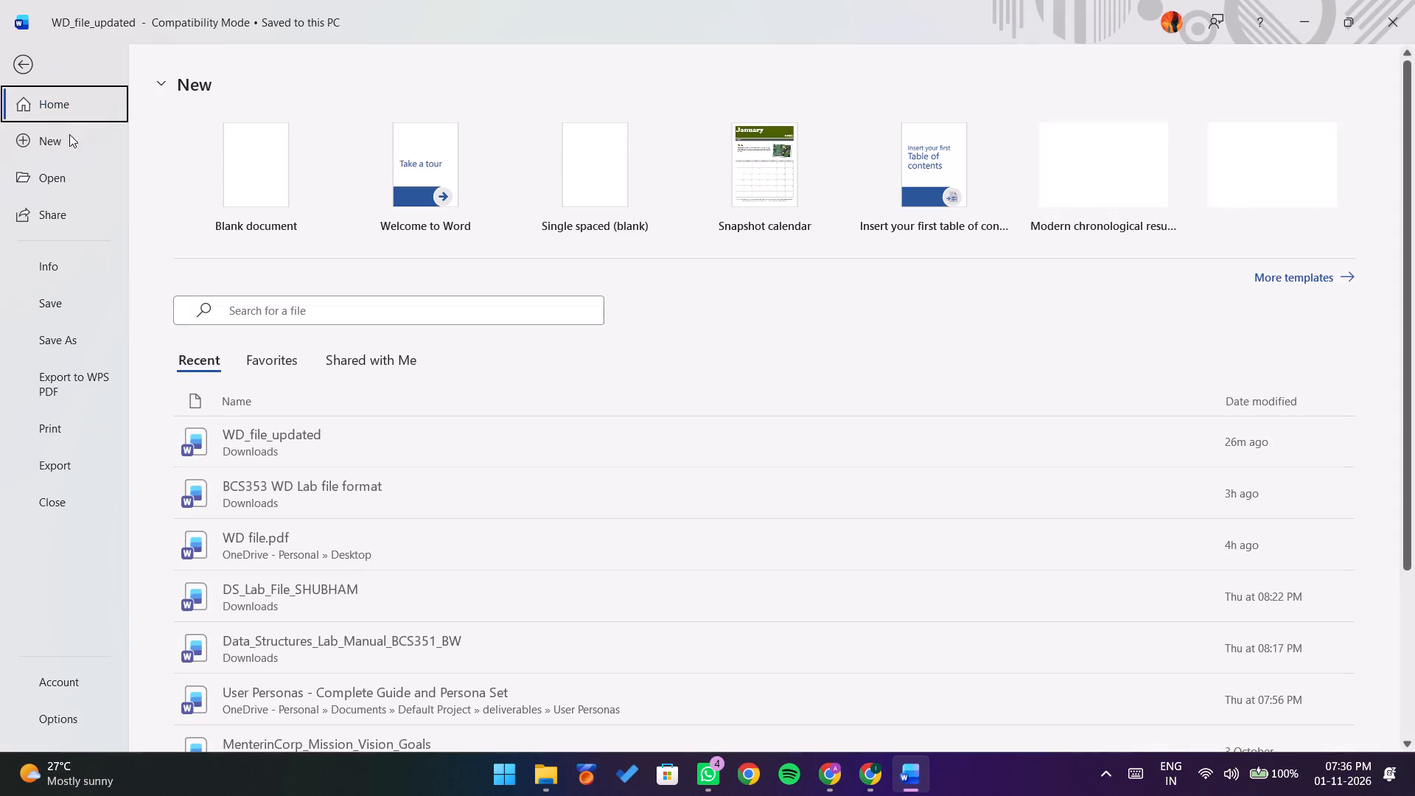
{"action": "left_click", "coordinate": [65, 345]}
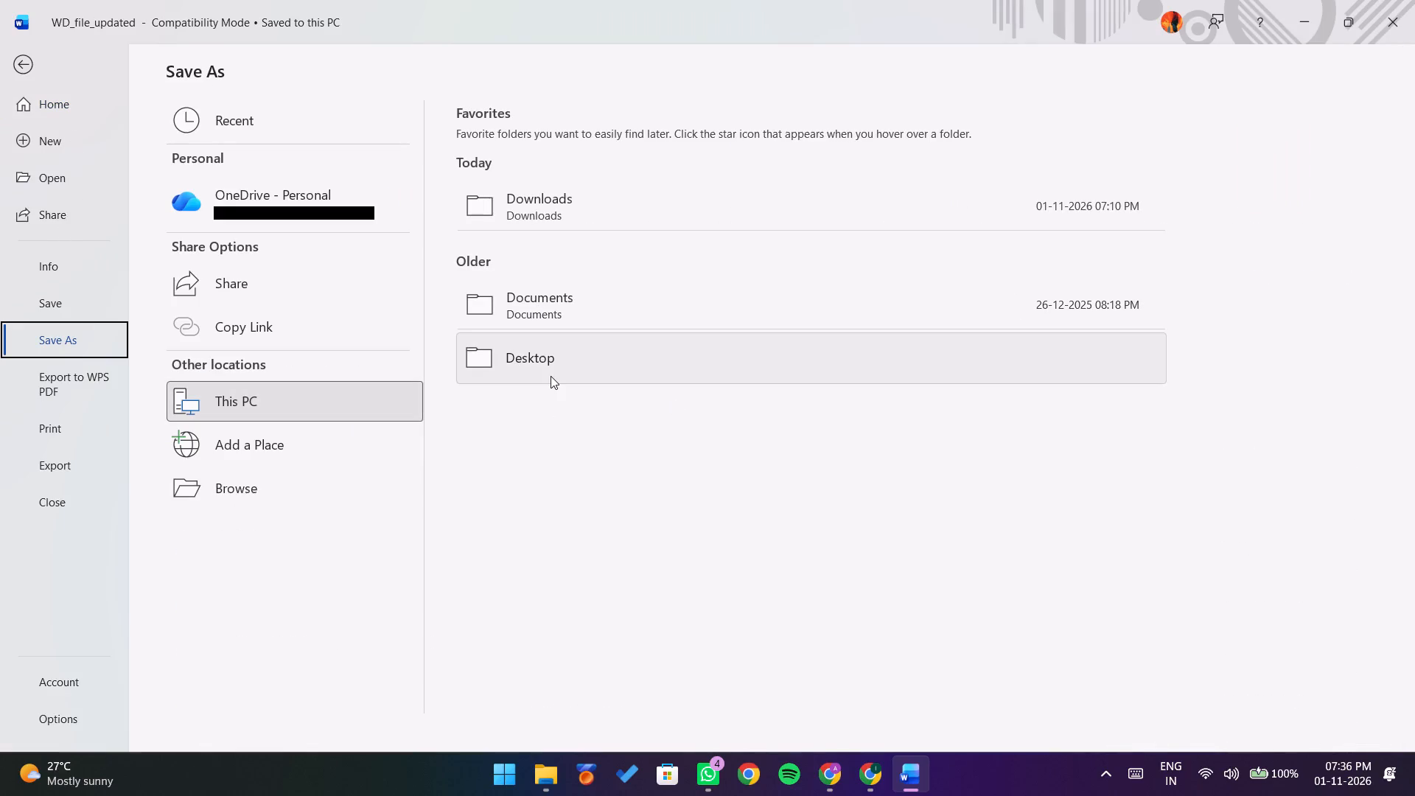
{"action": "left_click", "coordinate": [475, 366]}
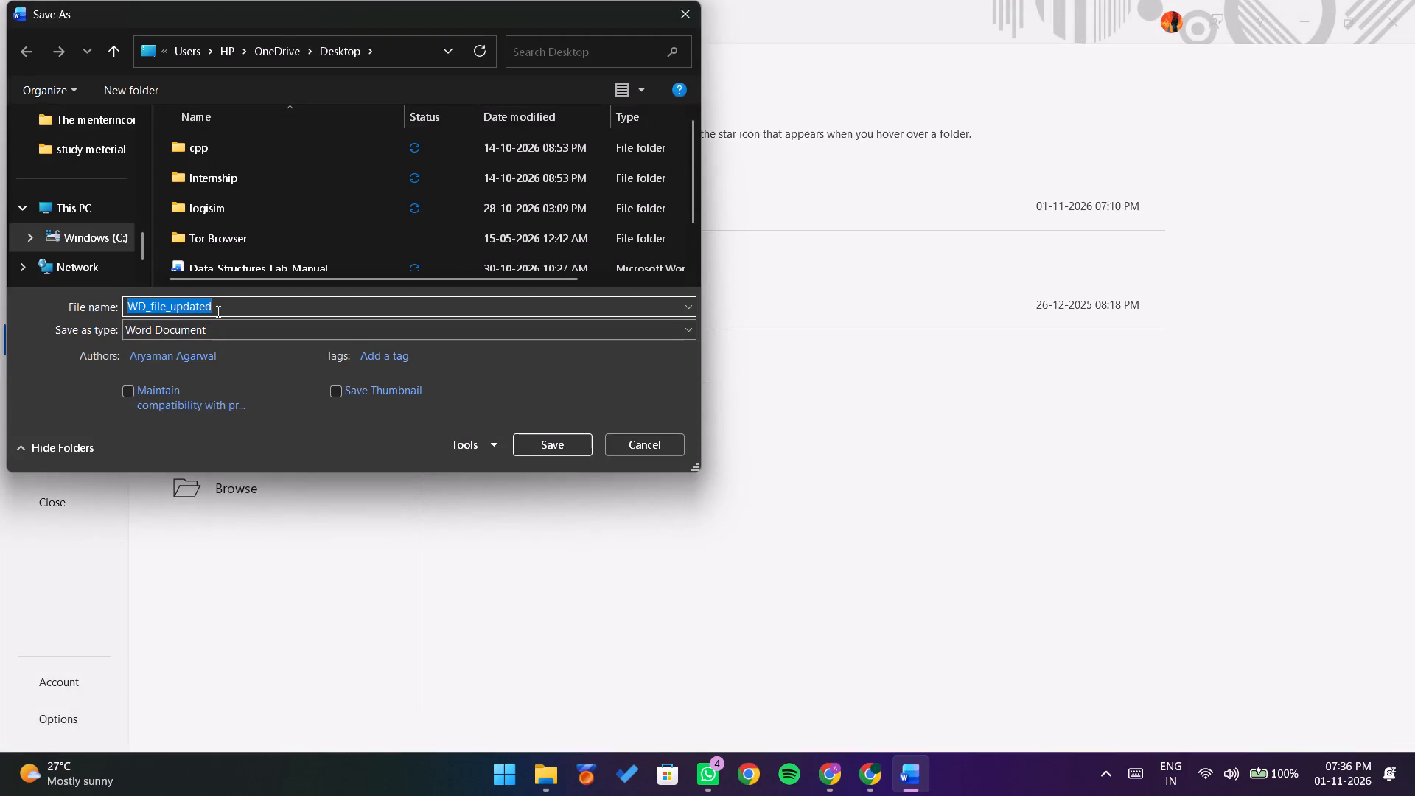
{"action": "key", "text": "BackSpace"}
{"action": "key", "text": "a"}
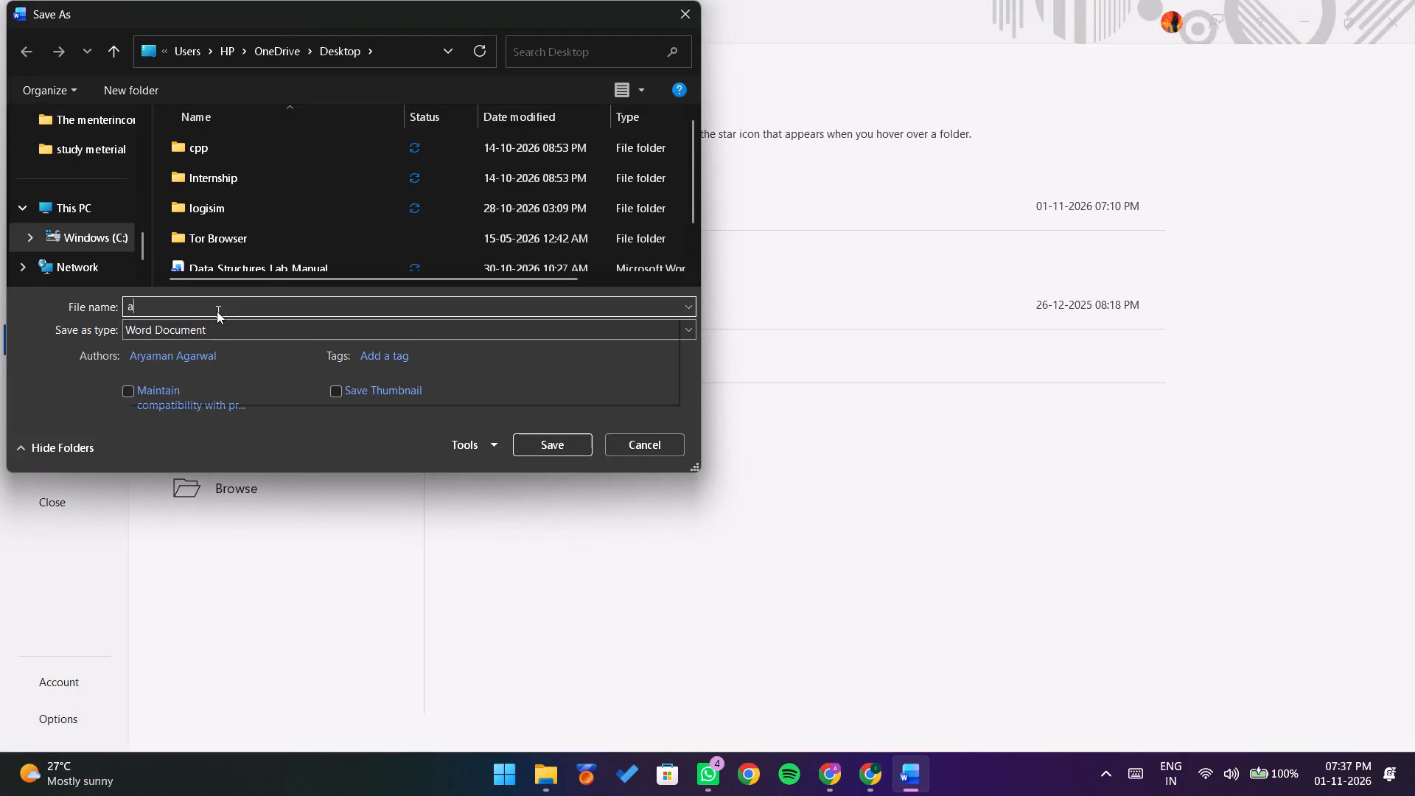
{"action": "key", "text": "BackSpace"}
{"action": "key", "text": "shift+a"}
{"action": "type", "text": "nuska"}
{"action": "key", "text": "BackSpace"}
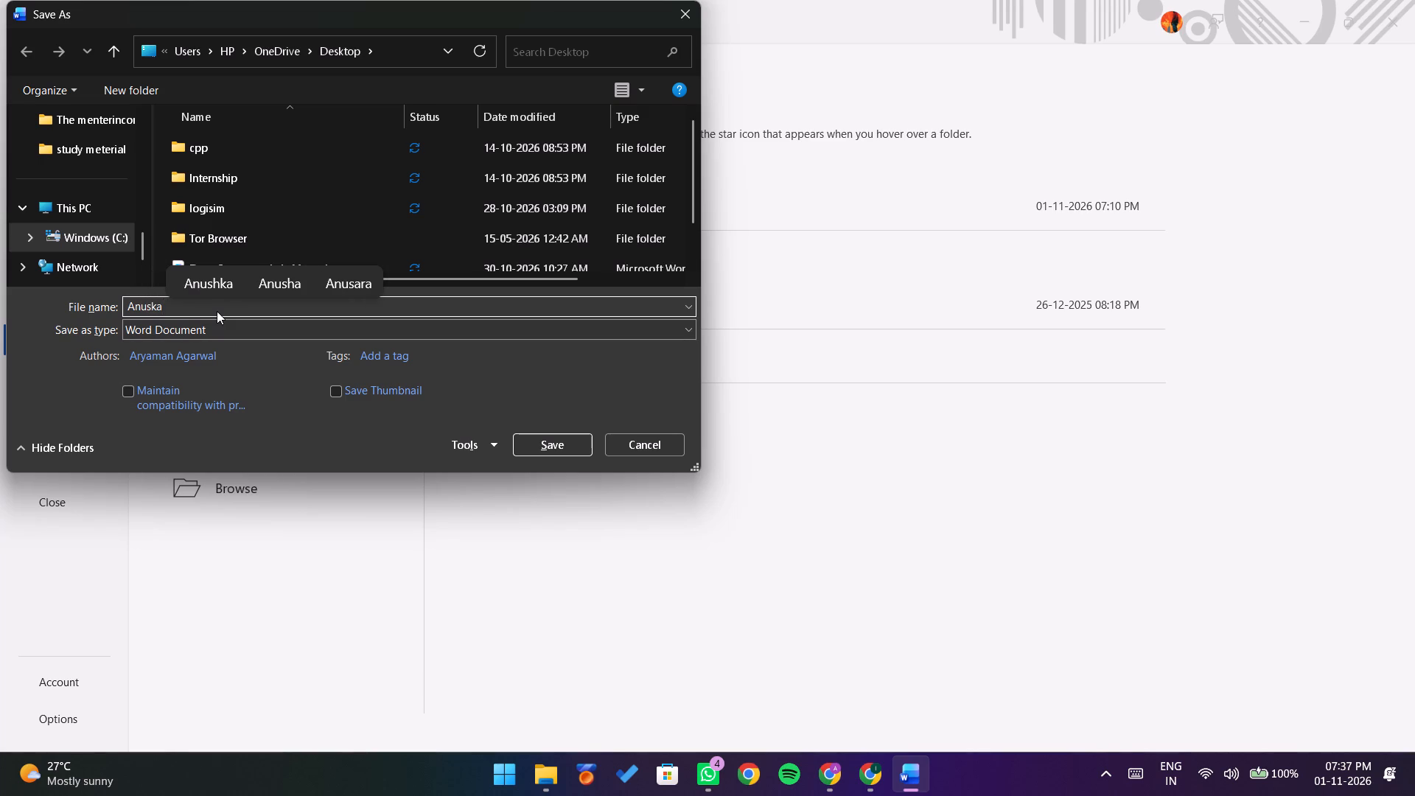
{"action": "key", "text": "BackSpace"}
{"action": "key", "text": "BackSpace"}
{"action": "key", "text": "h"}
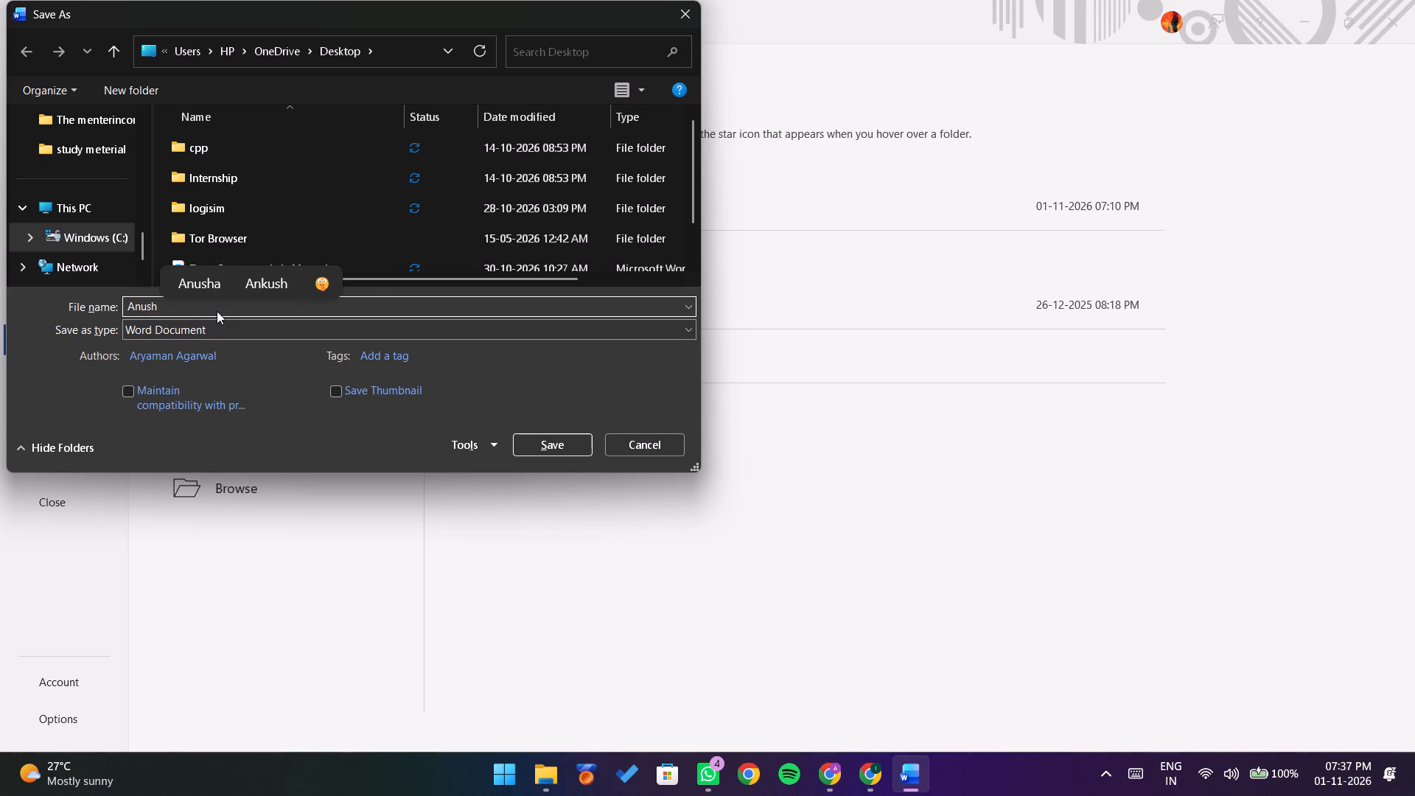
{"action": "key", "text": "k"}
{"action": "type", "text": "a"}
{"action": "key", "text": "space"}
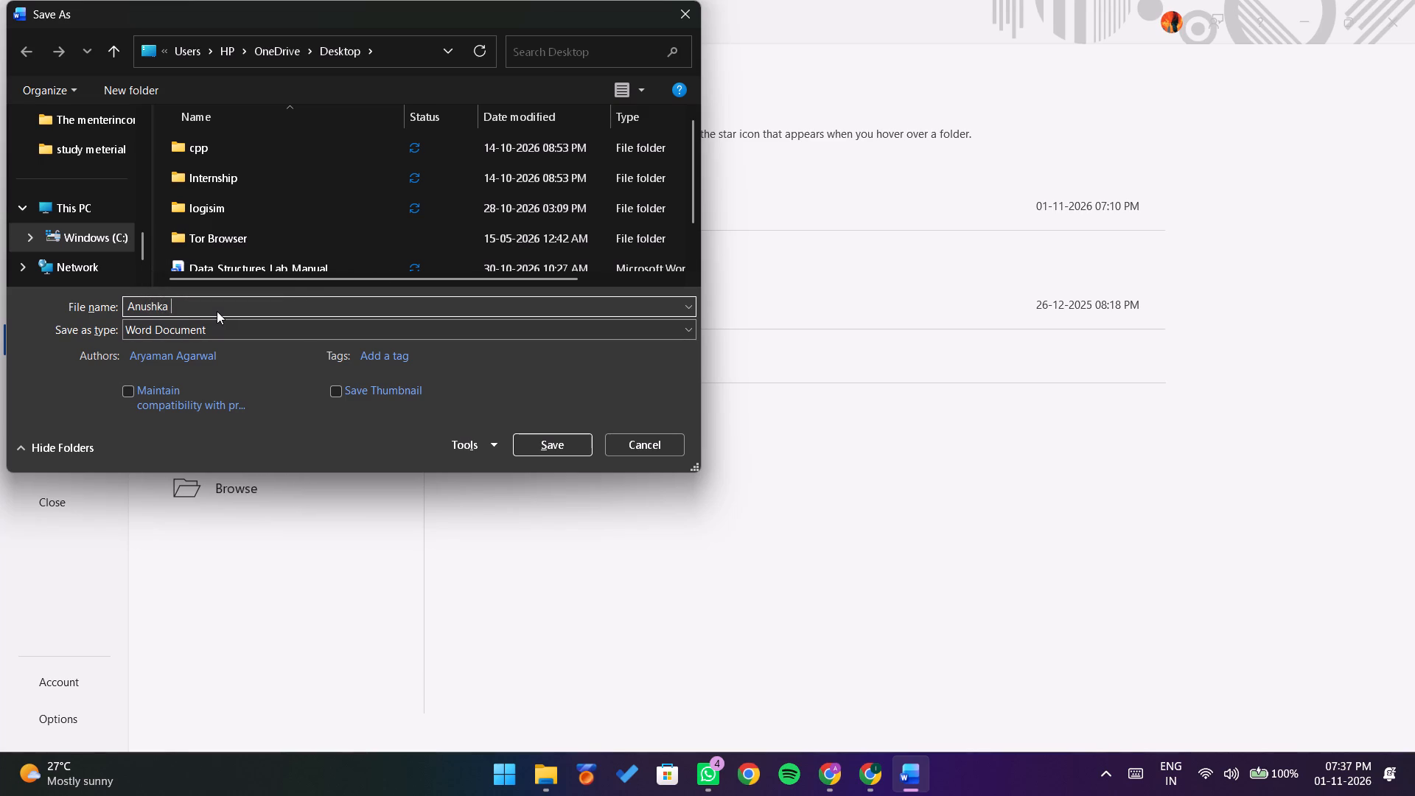
{"action": "key", "text": "BackSpace"}
{"action": "key", "text": "shift+underscore"}
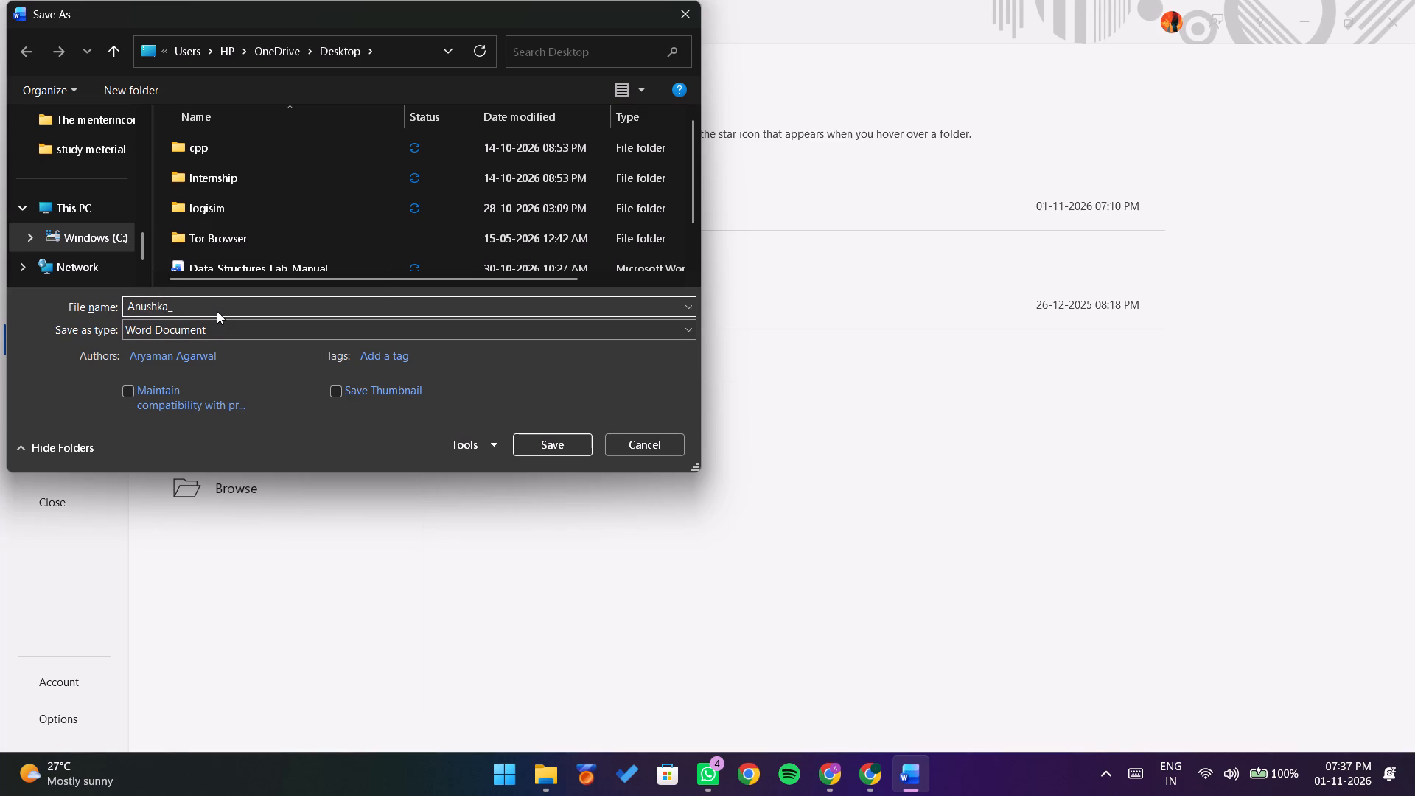
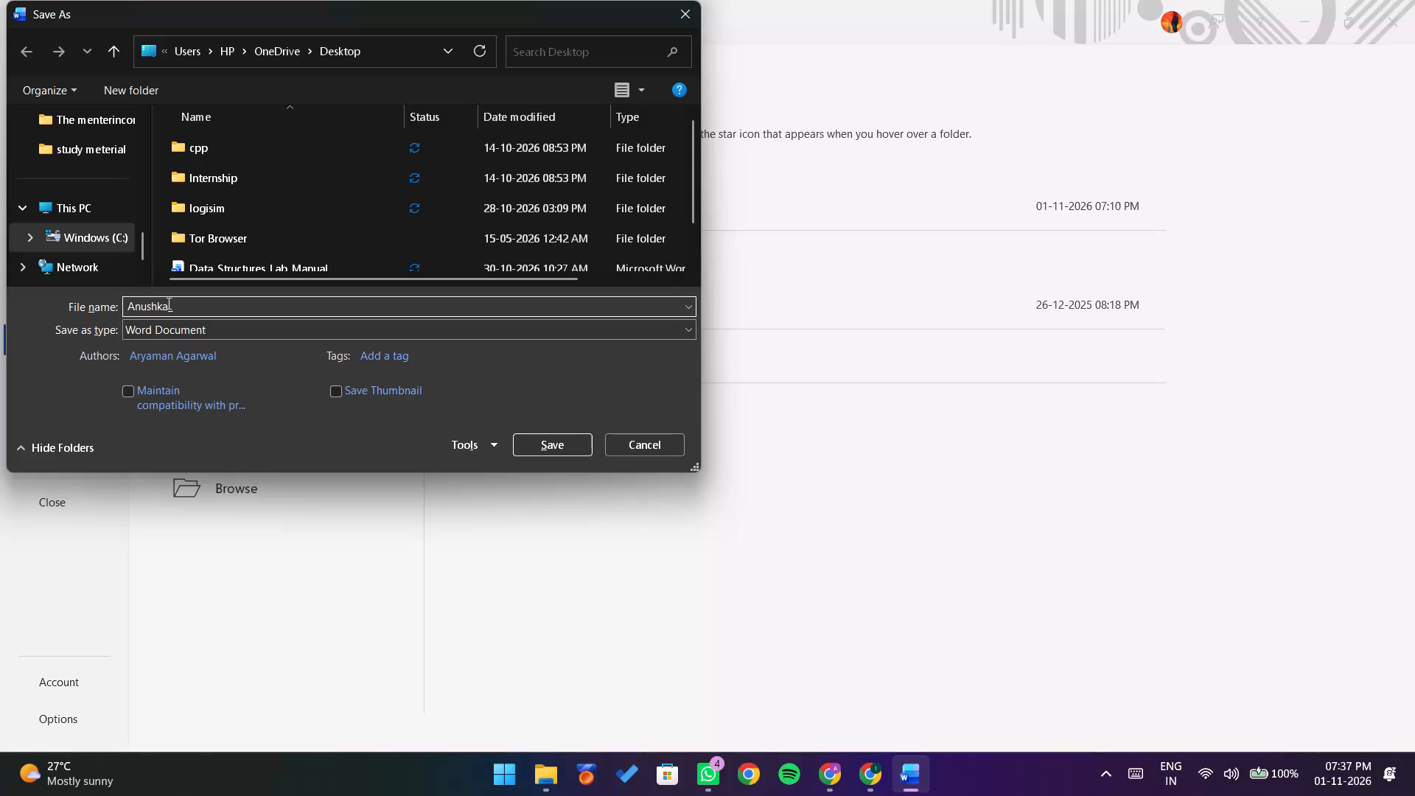
Complete the copy's file name as "Anushka_Anushka_Wd".
{"action": "left_click", "coordinate": [167, 303], "text": "ctrl"}
{"action": "key", "text": "Down"}
{"action": "key", "text": "ctrl+v"}
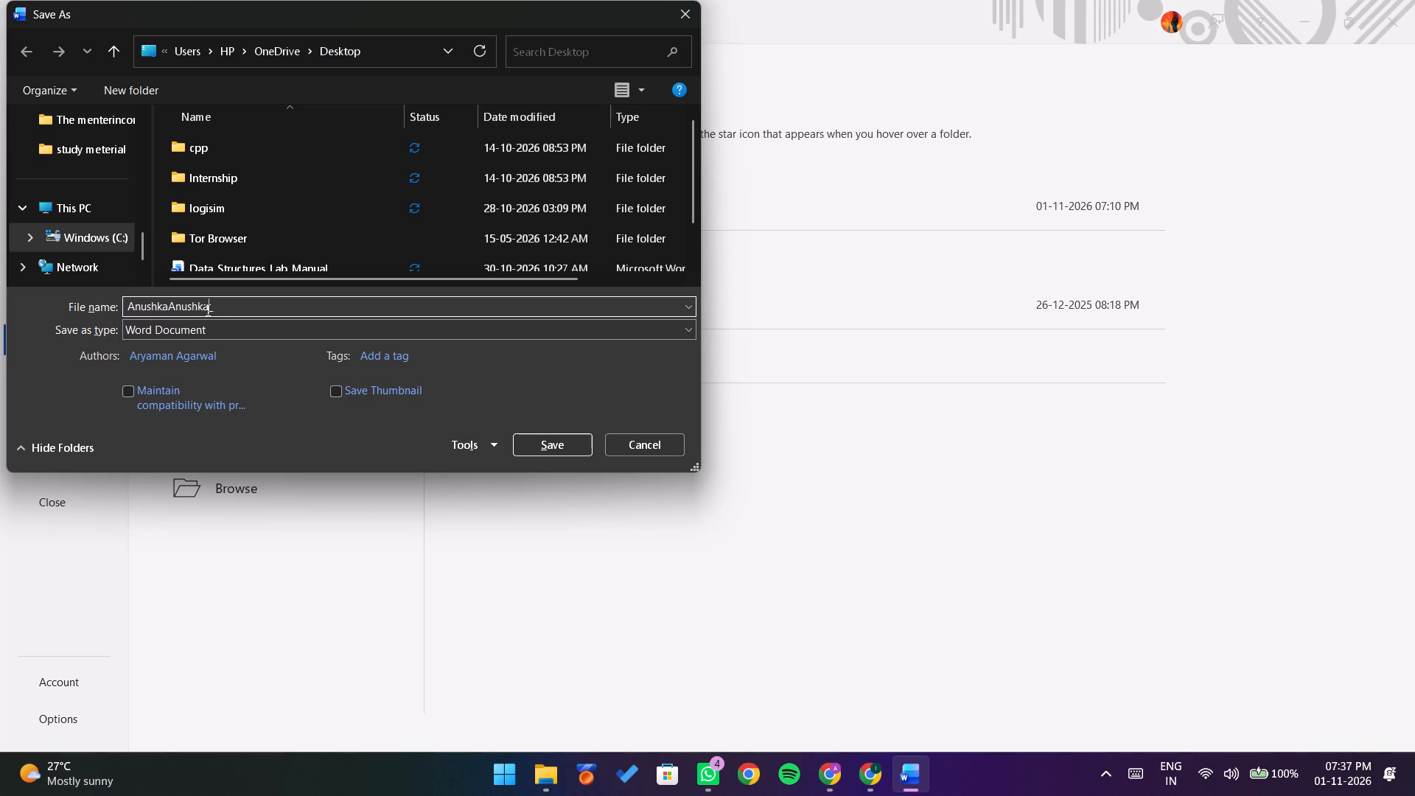
{"action": "left_click", "coordinate": [212, 305]}
{"action": "key", "text": "BackSpace"}
{"action": "key", "text": "Left"}
{"action": "key", "text": "Left"}
{"action": "key", "text": "Left"}
{"action": "key", "text": "Left"}
{"action": "key", "text": "Left"}
{"action": "key", "text": "Left"}
{"action": "key", "text": "Left"}
{"action": "key", "text": "shift+underscore"}
{"action": "key", "text": "Right"}
{"action": "key", "text": "Right"}
{"action": "key", "text": "Right"}
{"action": "key", "text": "Right"}
{"action": "key", "text": "Right"}
{"action": "key", "text": "Right"}
{"action": "key", "text": "Right"}
{"action": "key", "text": "Right"}
{"action": "key", "text": "Right"}
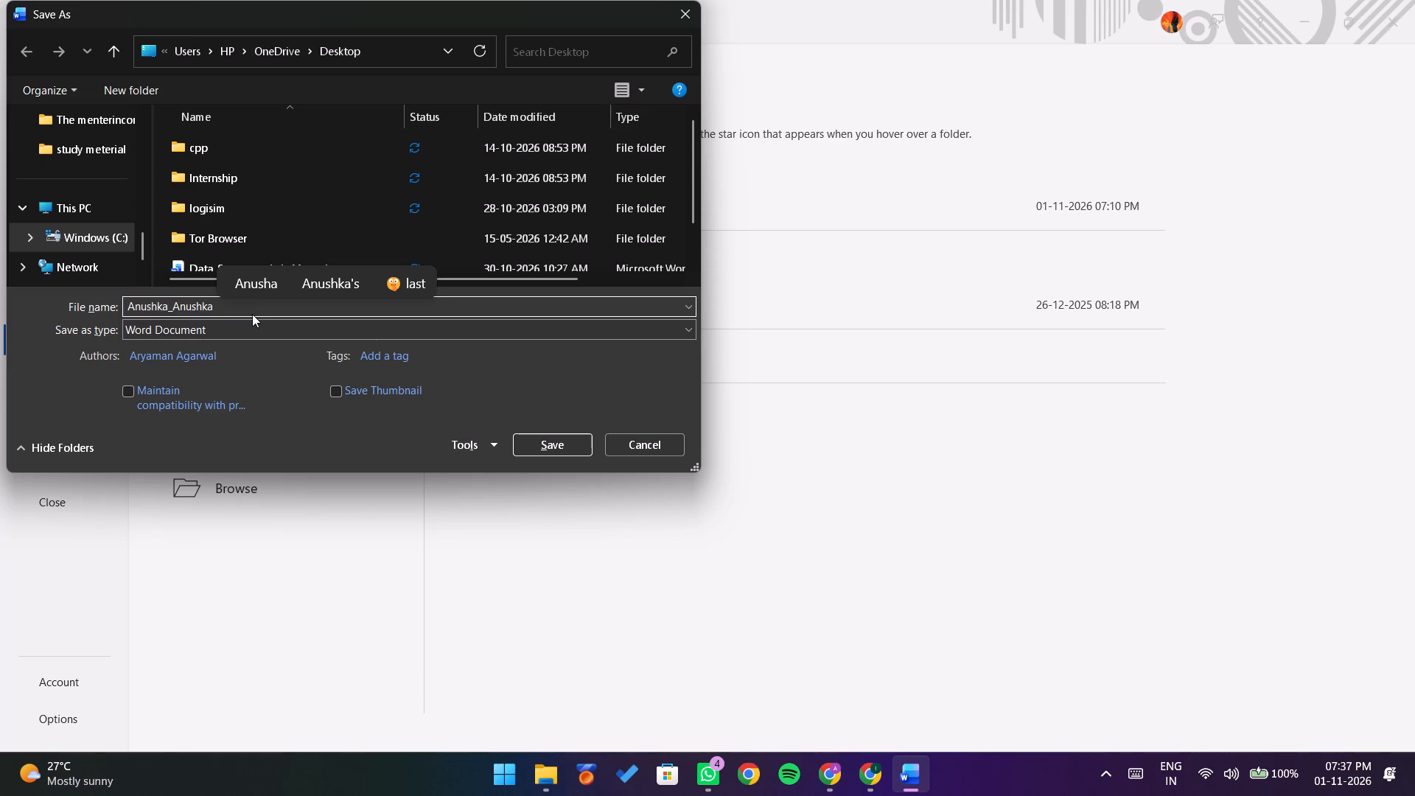
{"action": "key", "text": "shift+underscore"}
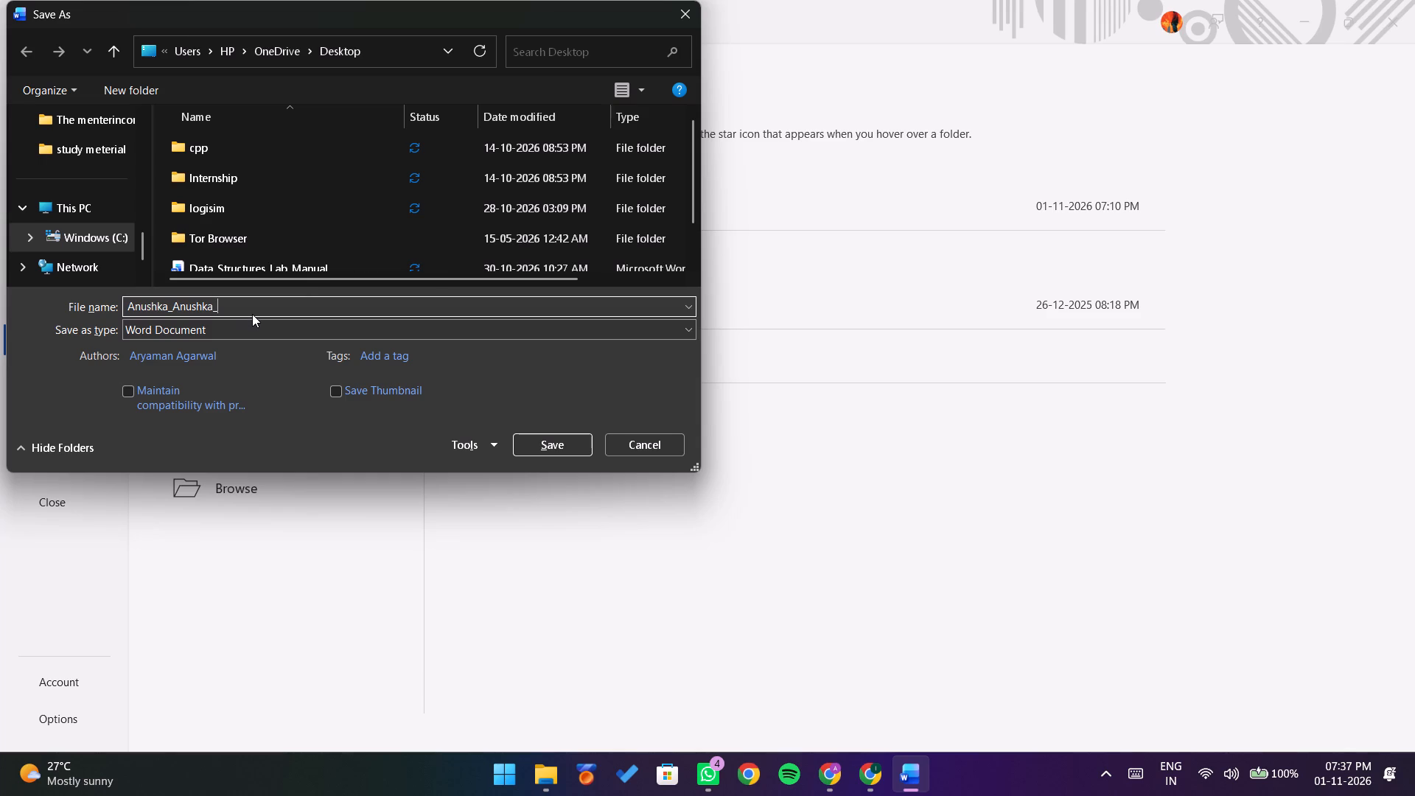
{"action": "key", "text": "shift+w"}
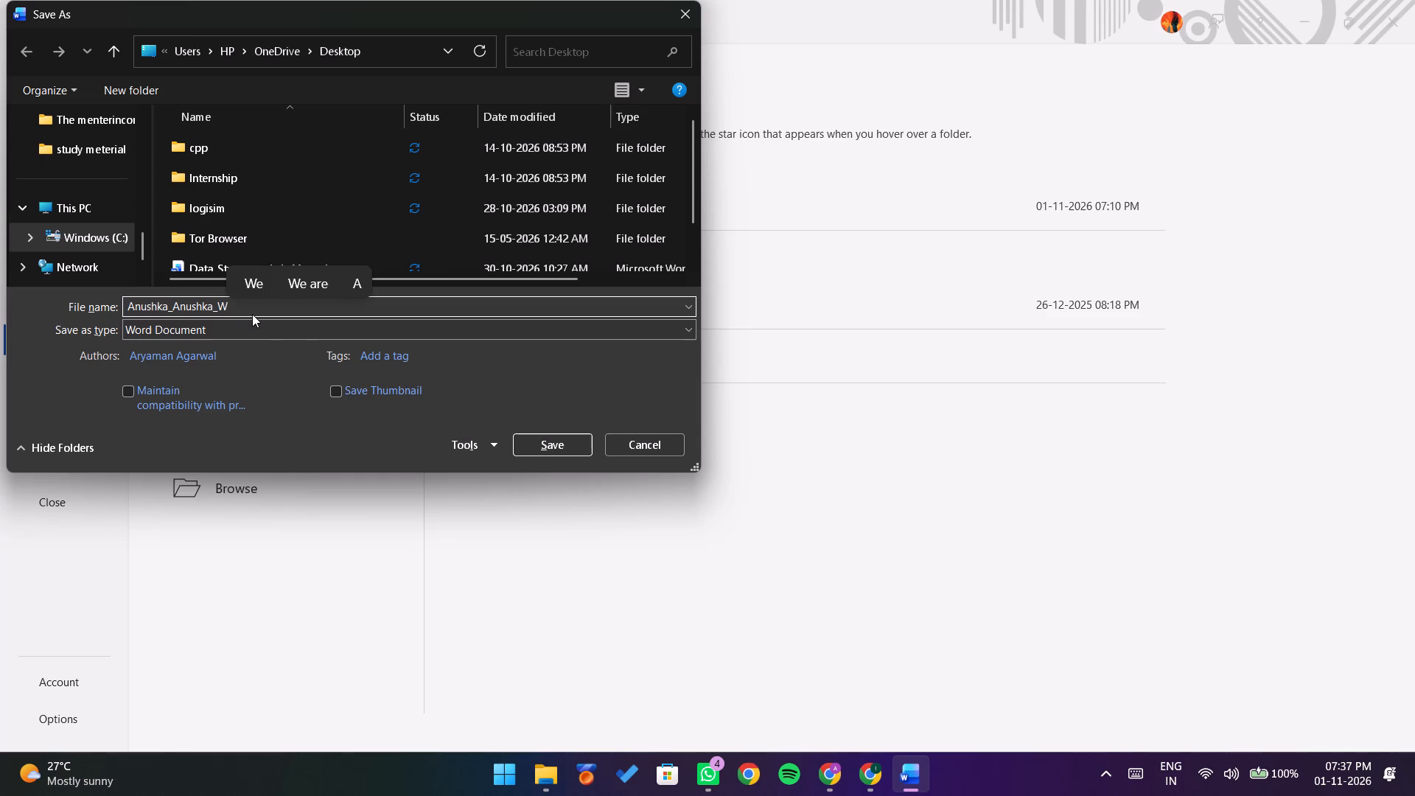
{"action": "key", "text": "d"}
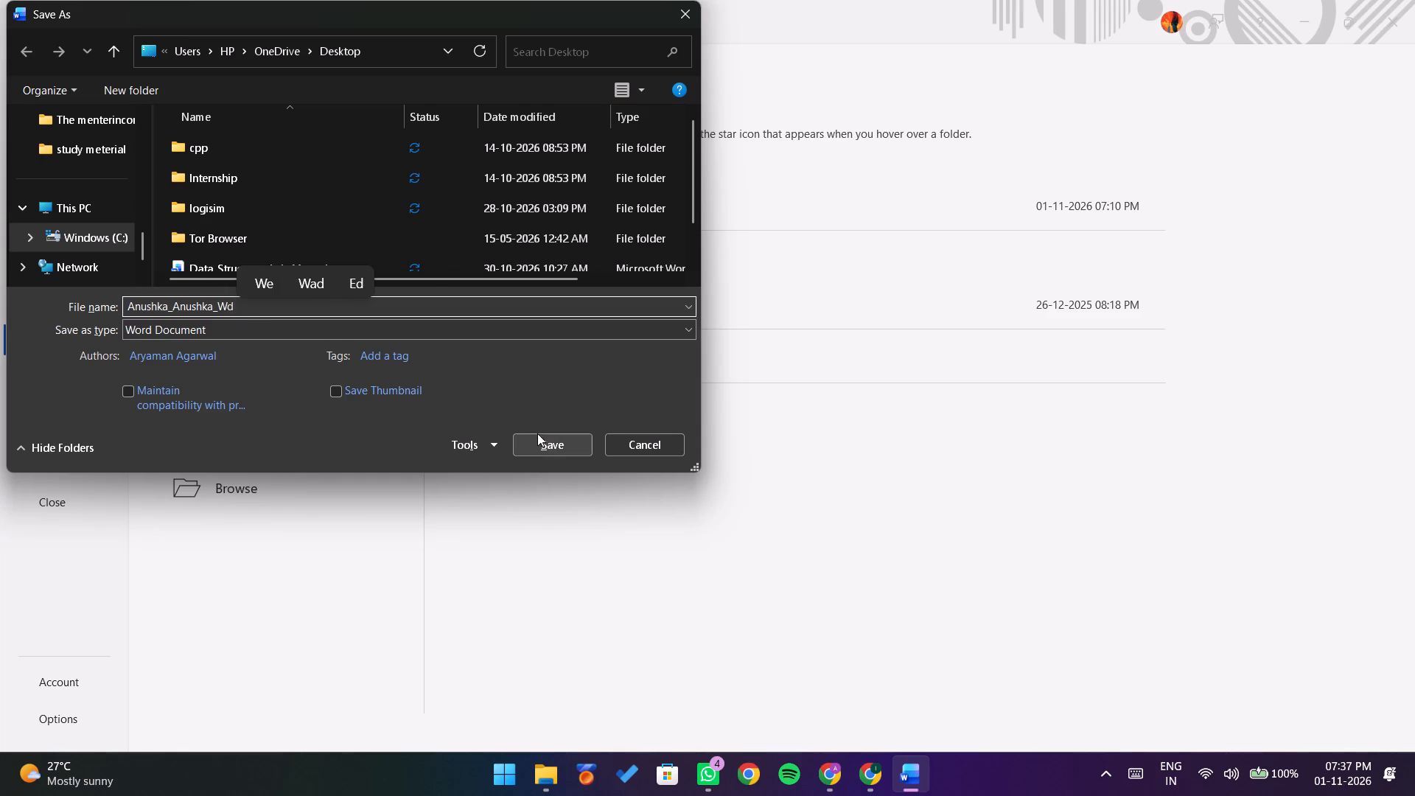
Set the file type of the lab file copy to PDF.
{"action": "left_click", "coordinate": [198, 329]}
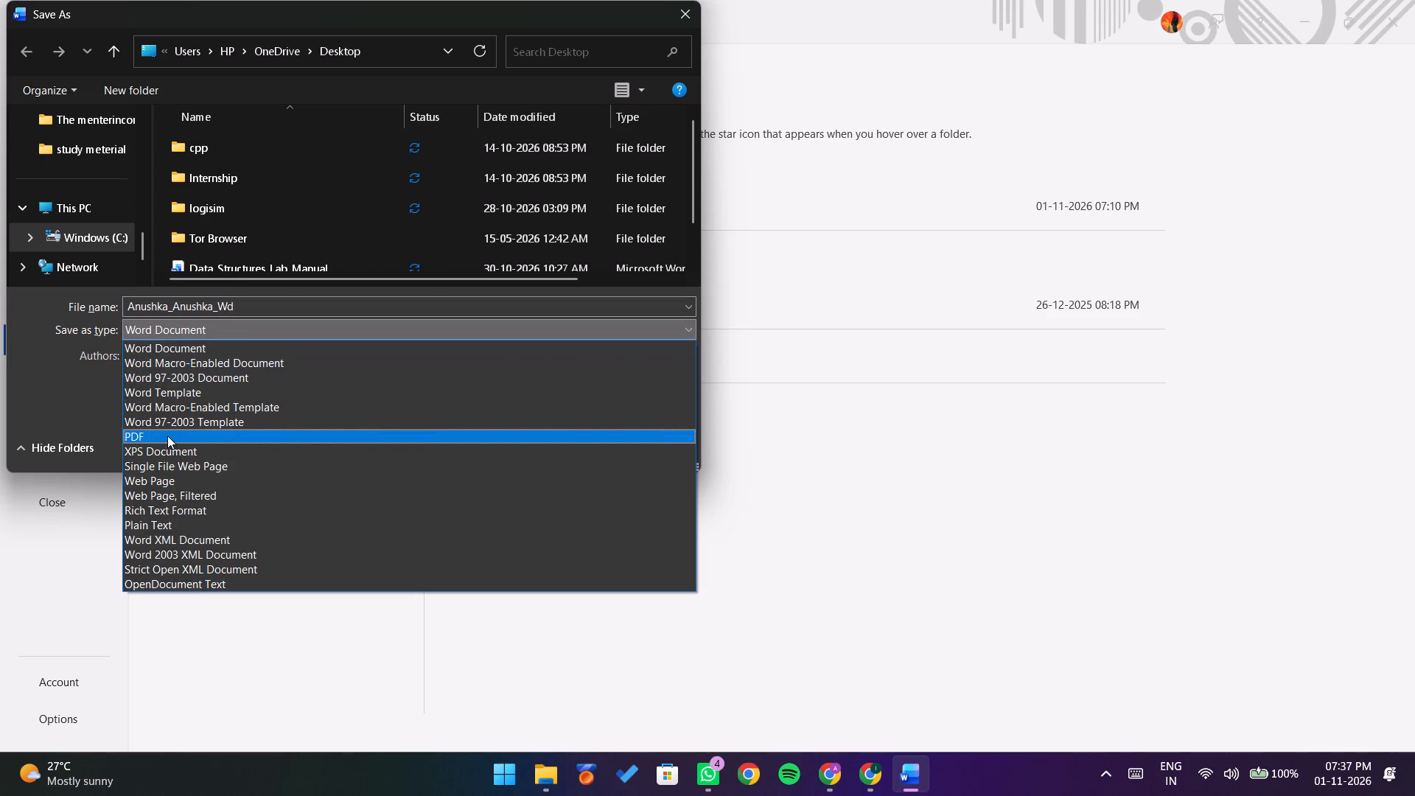
Save the lab file copy to the Desktop as a PDF named "Anushka_Anushka_Wd".
{"action": "left_click", "coordinate": [167, 434]}
{"action": "left_click", "coordinate": [544, 478]}
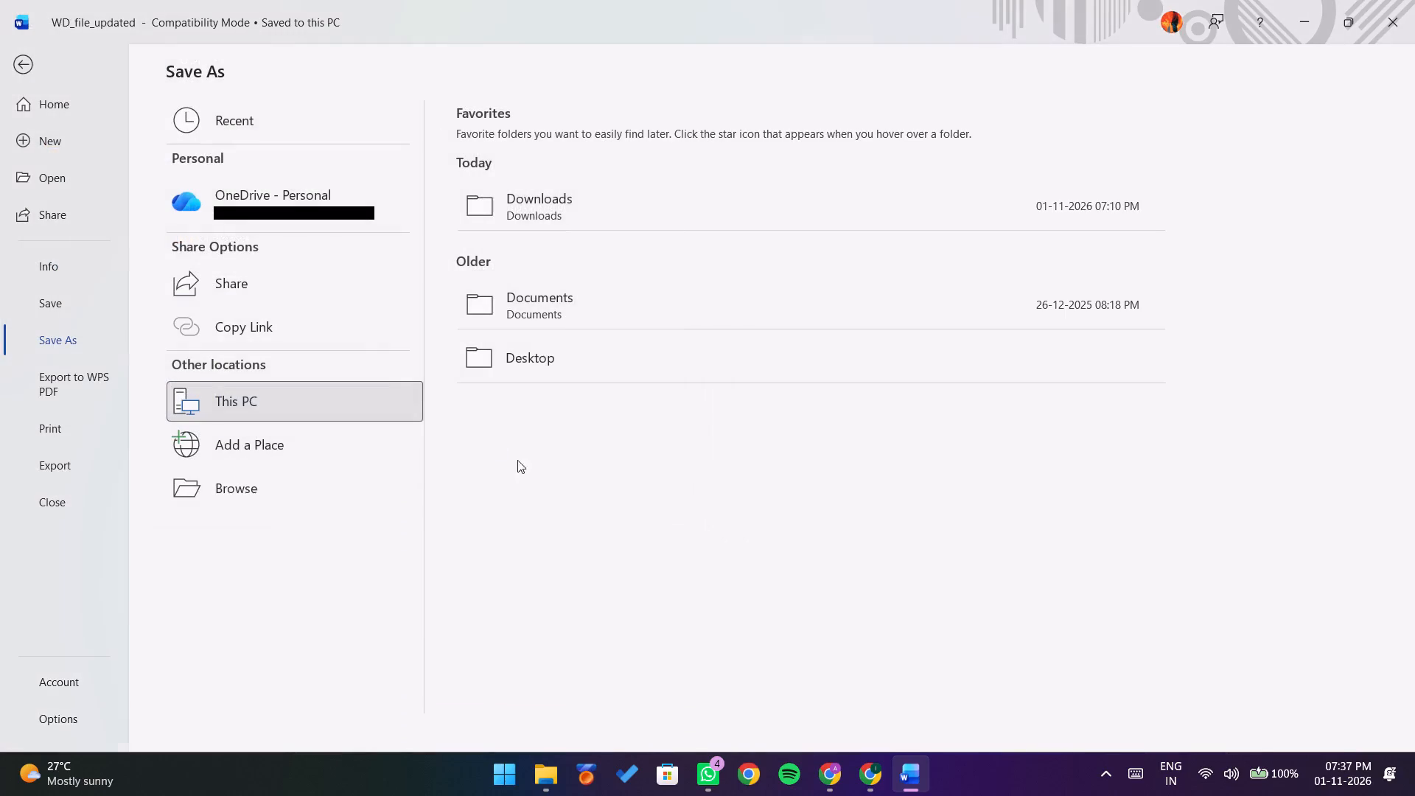
Review the saved PDF in the browser, checking the cover page's submission details and the experiment index page.
{"action": "scroll", "coordinate": [660, 617], "scroll_direction": "up", "scroll_amount": 1}
{"action": "scroll", "coordinate": [660, 617], "scroll_direction": "down", "scroll_amount": 11}
{"action": "scroll", "coordinate": [660, 617], "scroll_direction": "up", "scroll_amount": 7}
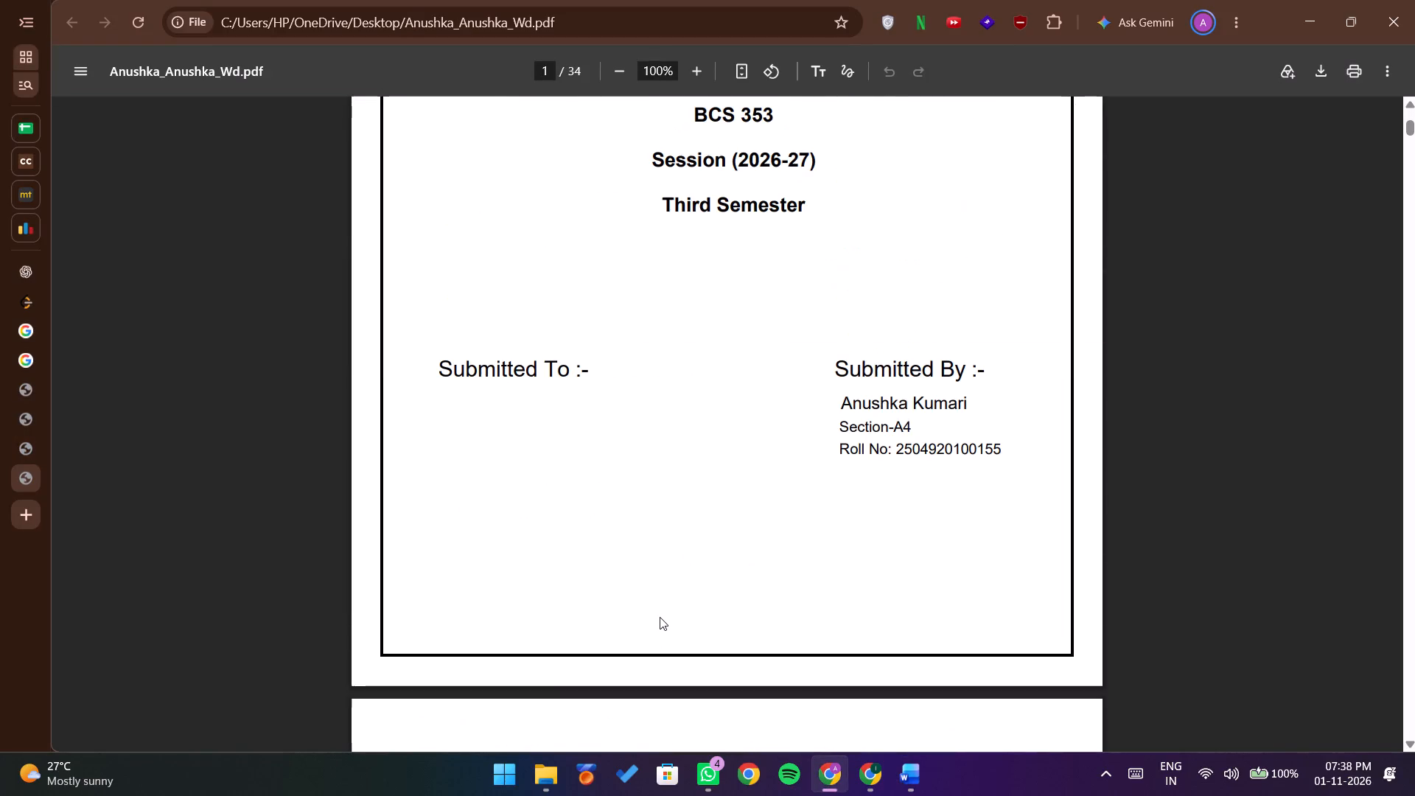
{"action": "scroll", "coordinate": [660, 617], "scroll_direction": "down", "scroll_amount": 2}
{"action": "scroll", "coordinate": [627, 741], "scroll_direction": "down", "scroll_amount": 3}
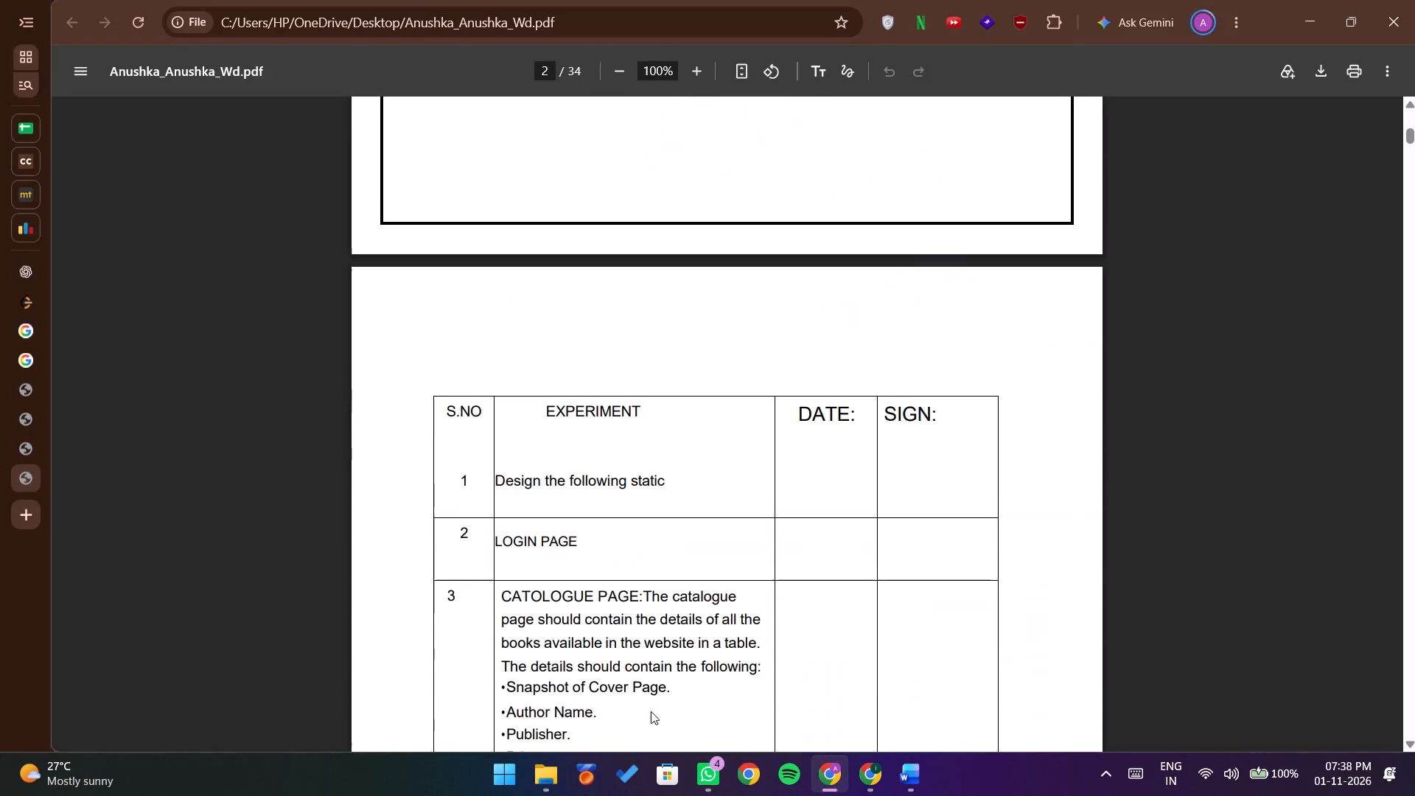
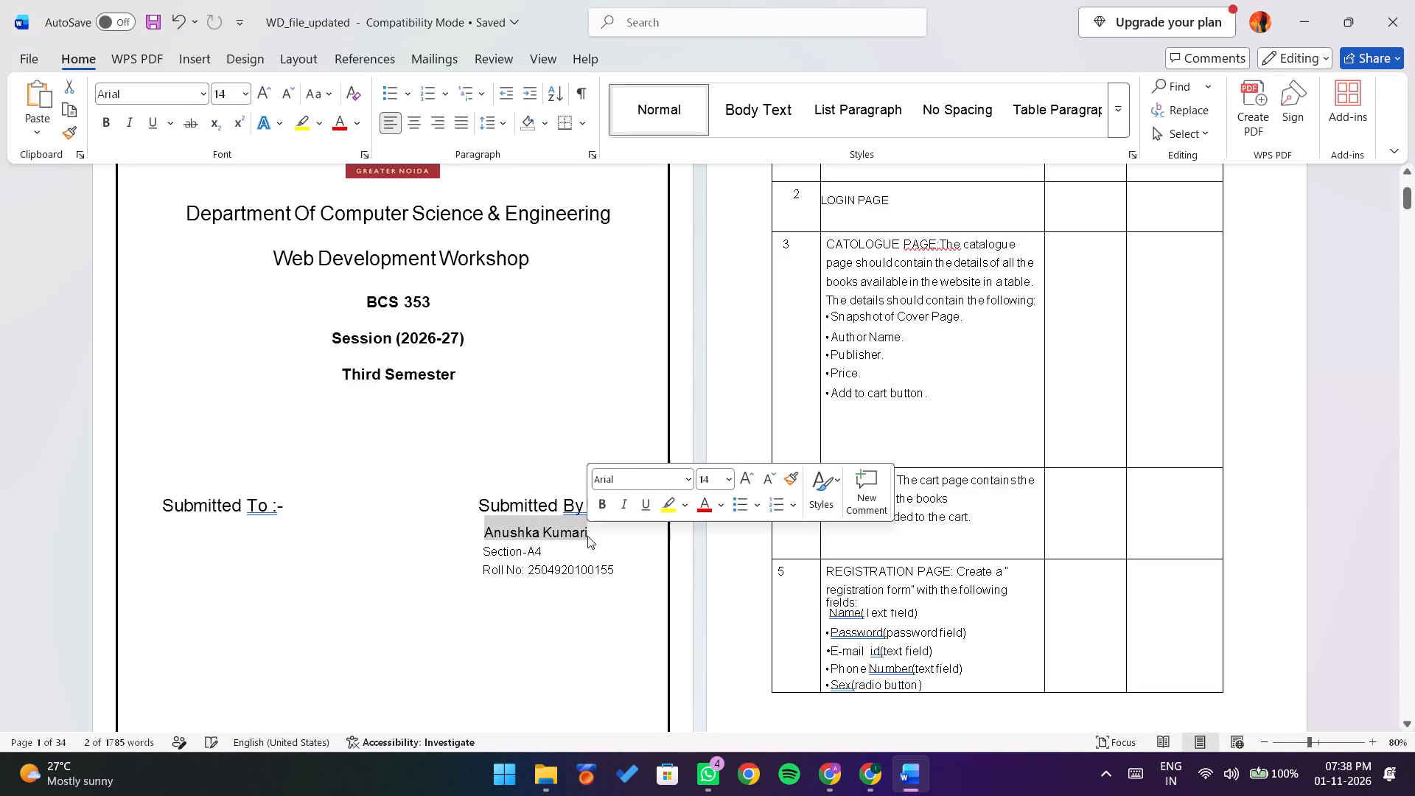
Replace the selected student name under "Submitted By" on the cover page with the other student's full name.
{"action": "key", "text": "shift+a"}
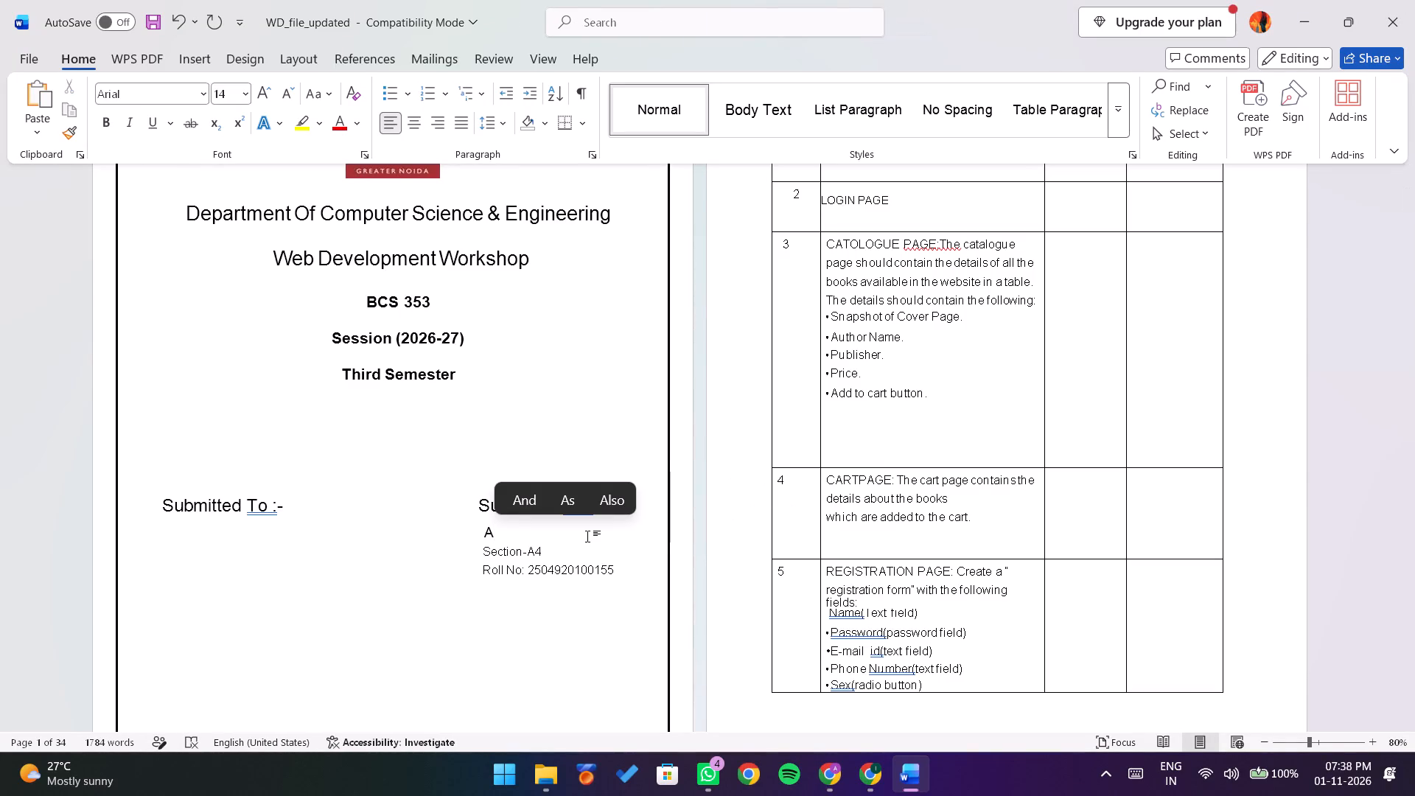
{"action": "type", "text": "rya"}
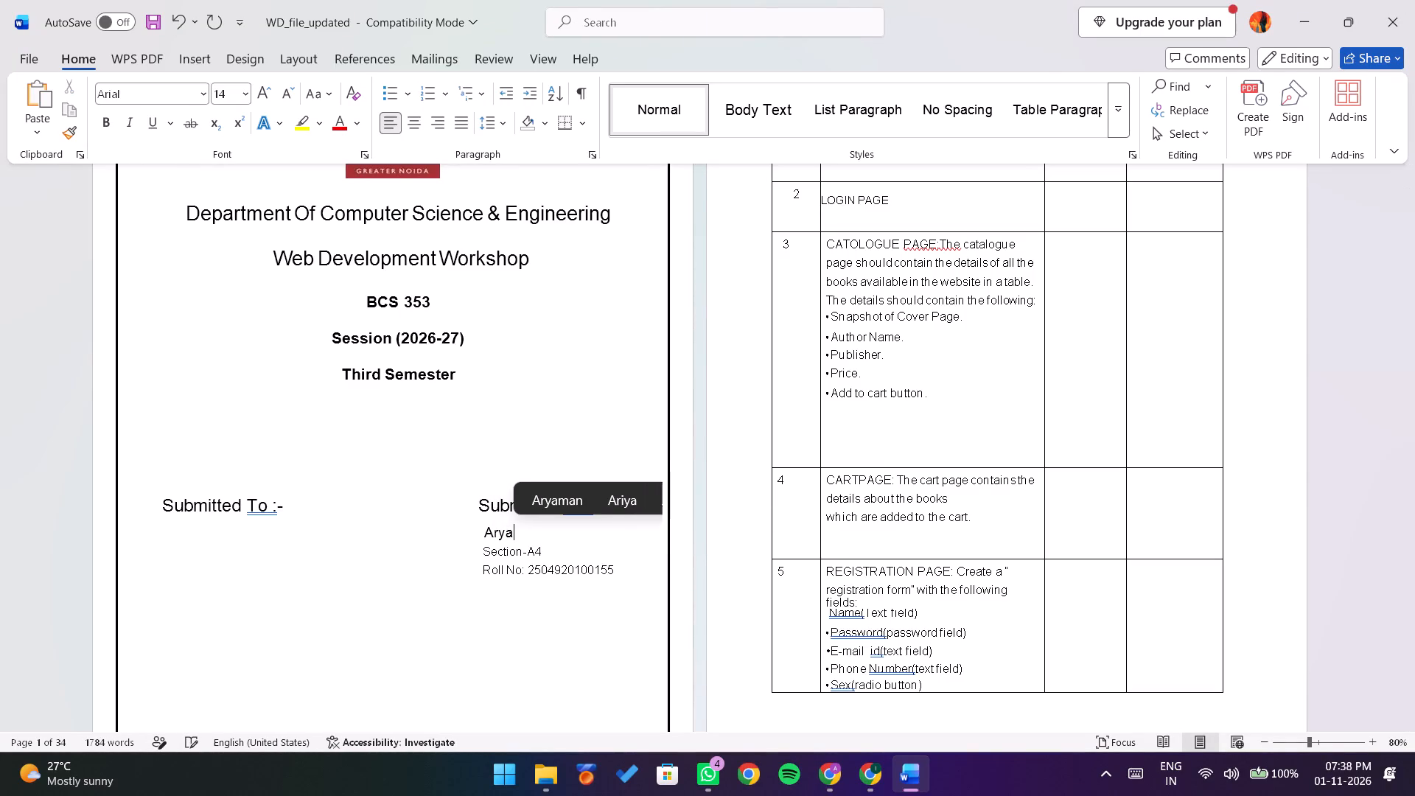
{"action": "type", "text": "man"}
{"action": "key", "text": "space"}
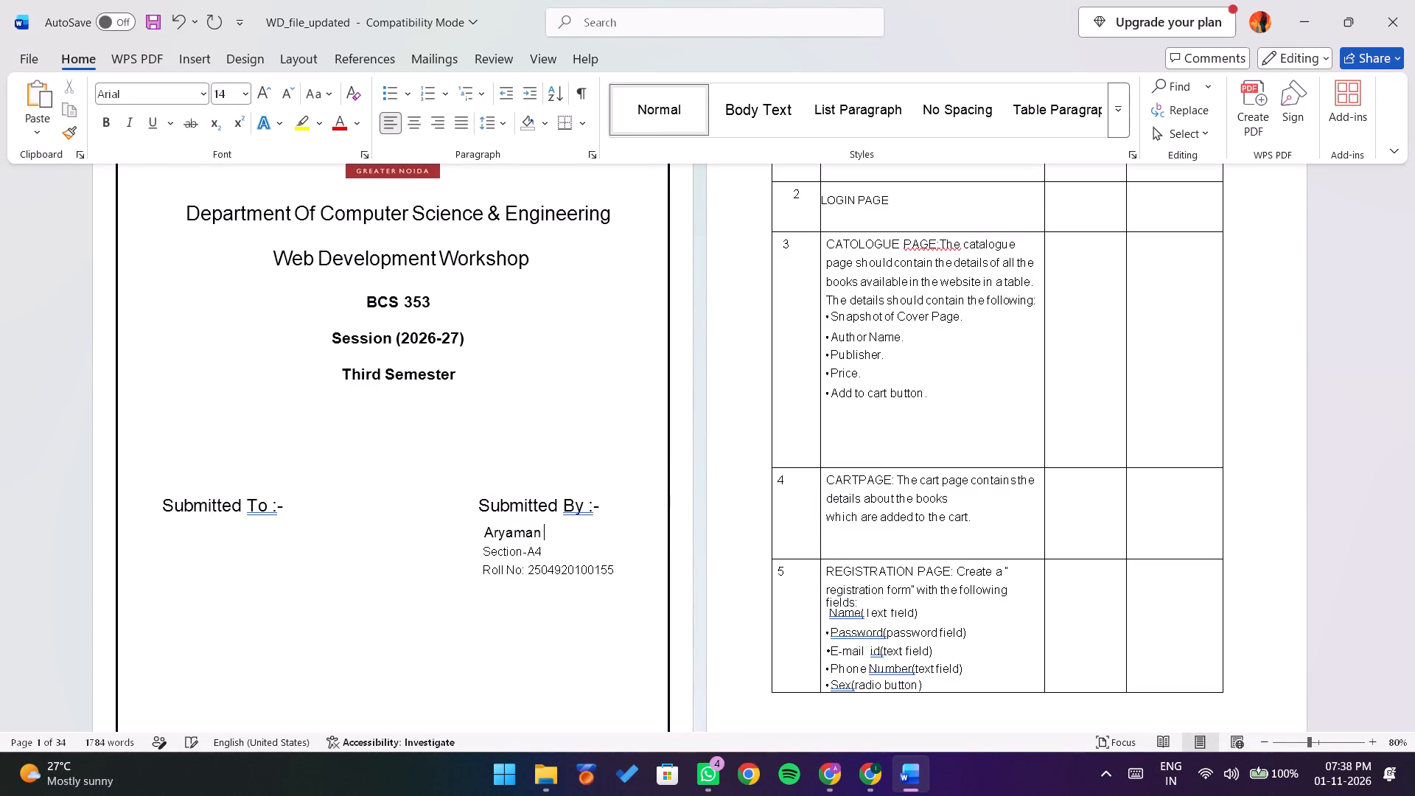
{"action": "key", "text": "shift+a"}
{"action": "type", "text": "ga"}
{"action": "scroll", "coordinate": [595, 535], "scroll_direction": "down", "scroll_amount": 1}
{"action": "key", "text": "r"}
{"action": "key", "text": "BackSpace"}
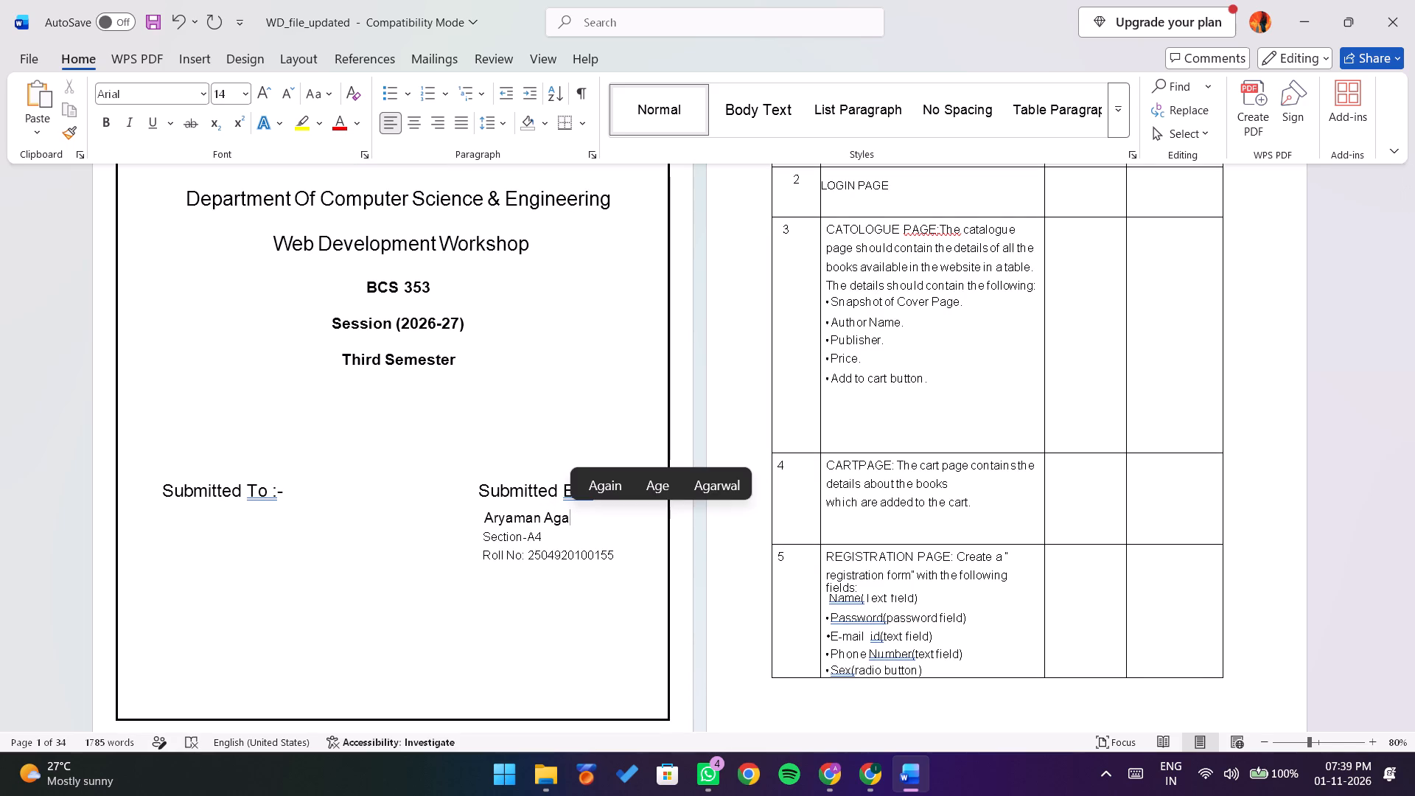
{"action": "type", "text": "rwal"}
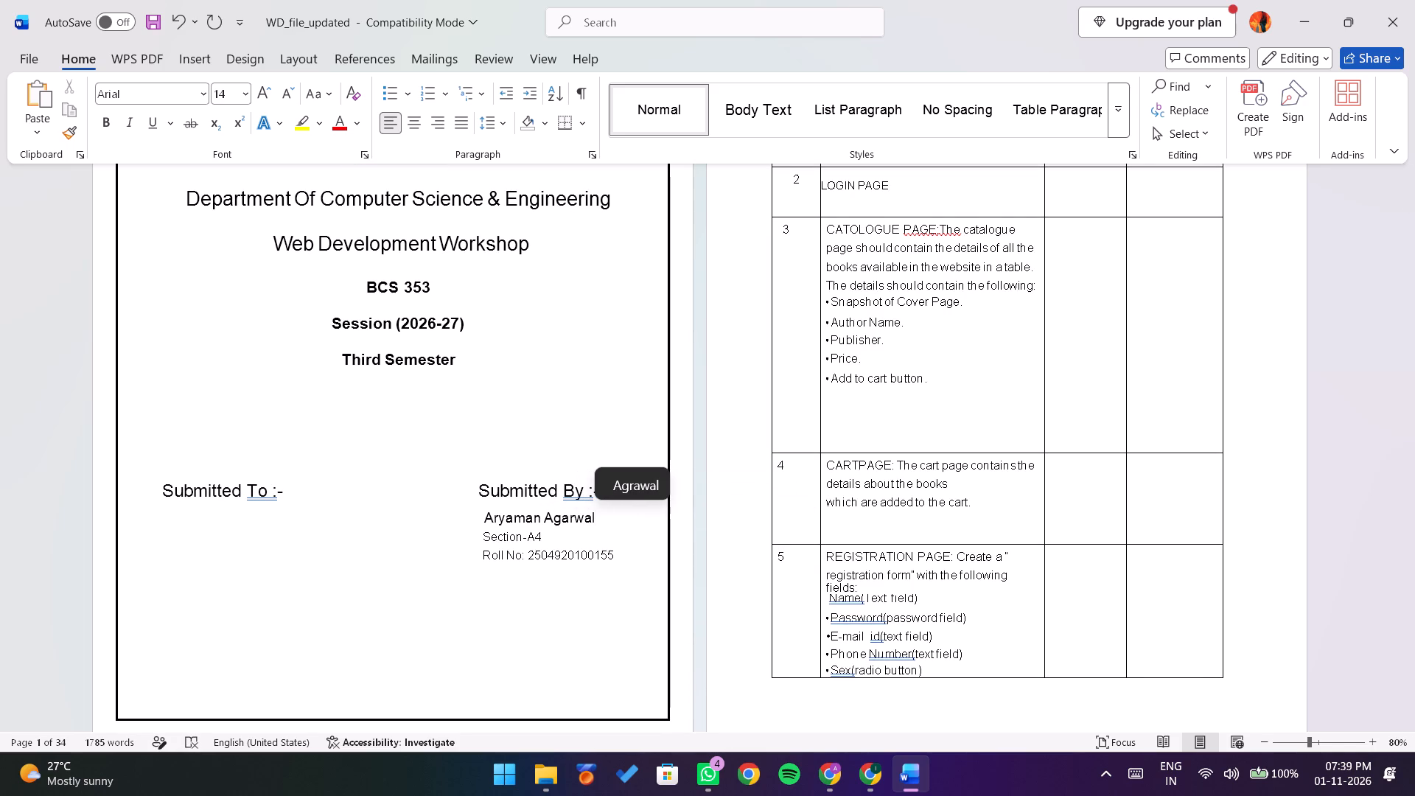
Change the section under the student name on the cover page to A6.
{"action": "left_click", "coordinate": [542, 541]}
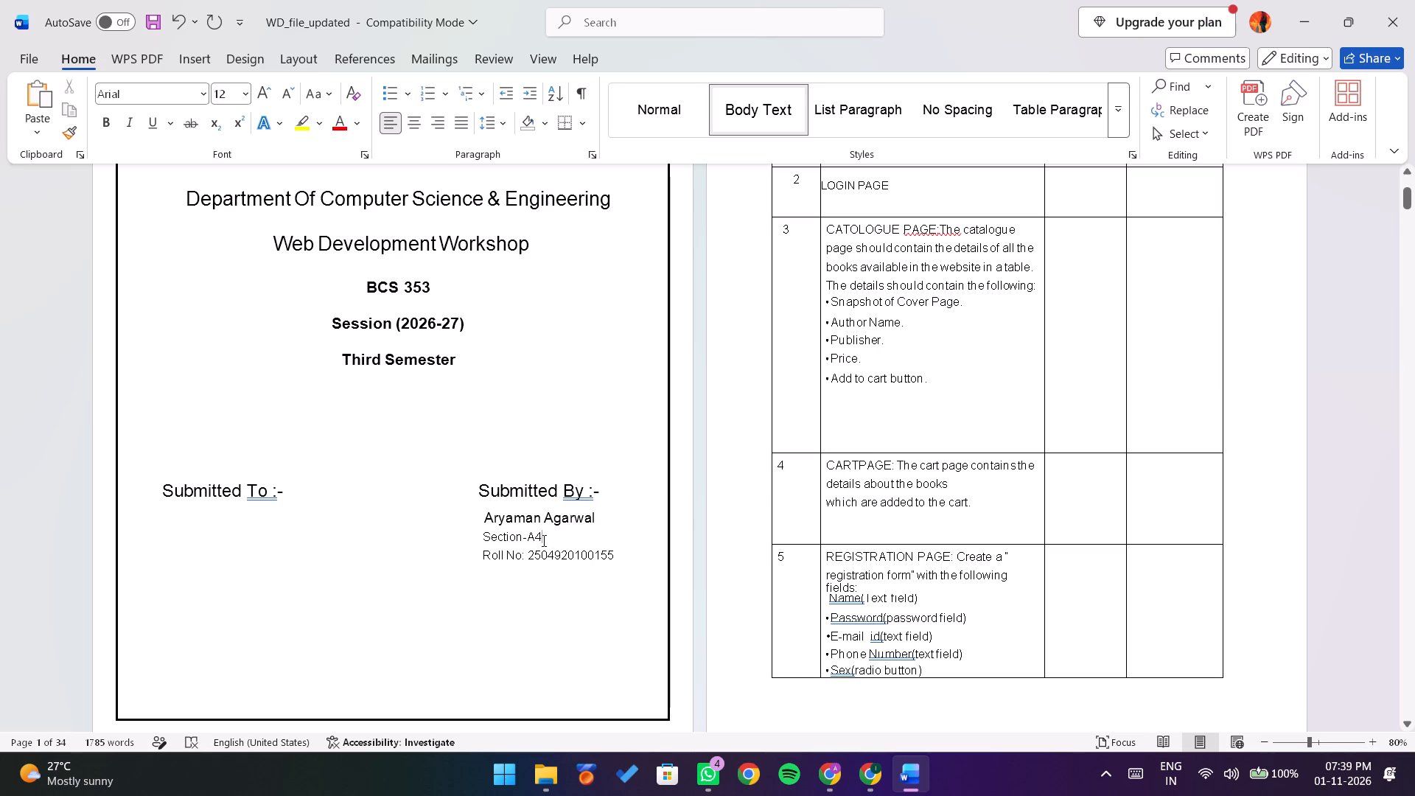
{"action": "key", "text": "BackSpace"}
{"action": "key", "text": "shift+asciicircum"}
{"action": "key", "text": "BackSpace"}
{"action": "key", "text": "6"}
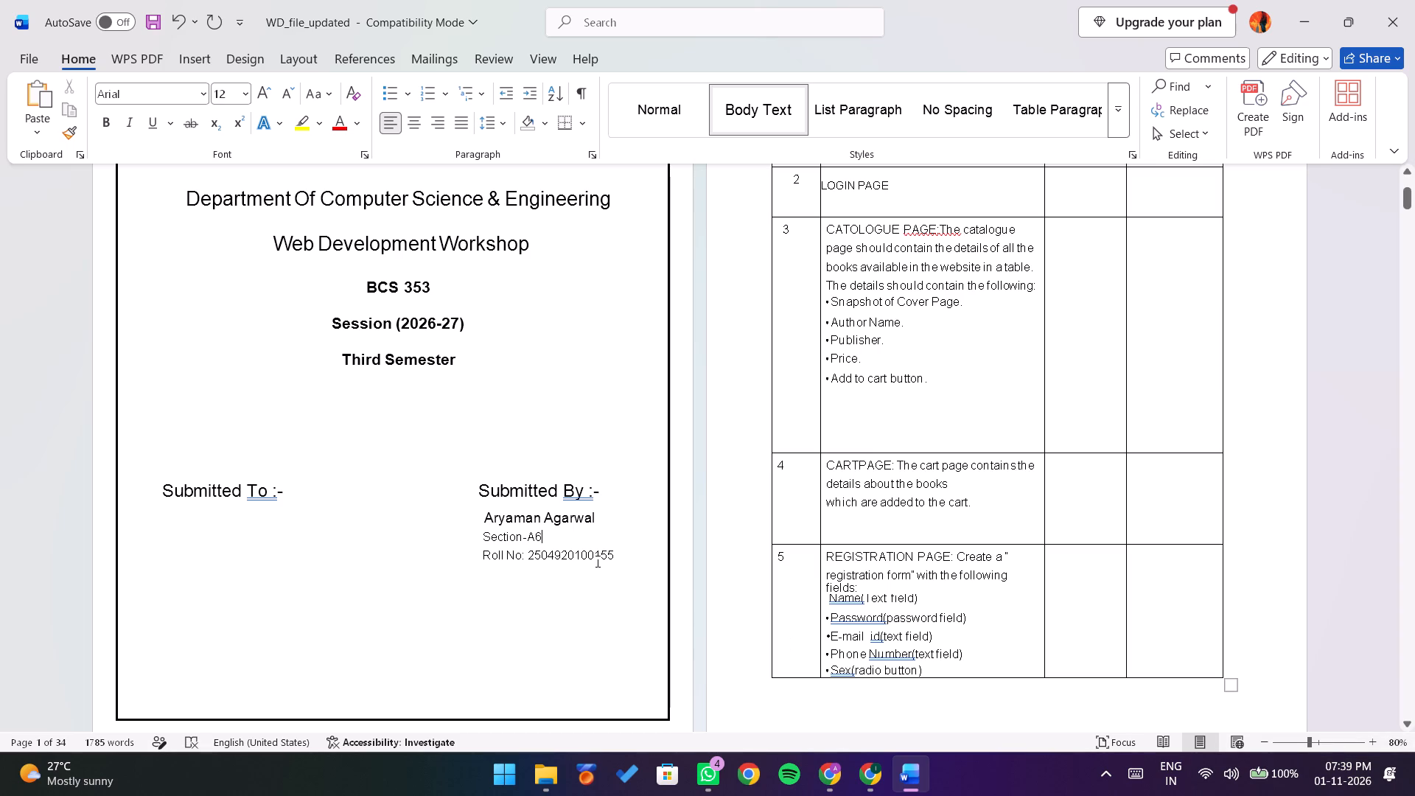
Select the final digits of the student's roll number on the cover page.
{"action": "left_click_drag", "start_coordinate": [615, 554], "coordinate": [596, 550]}
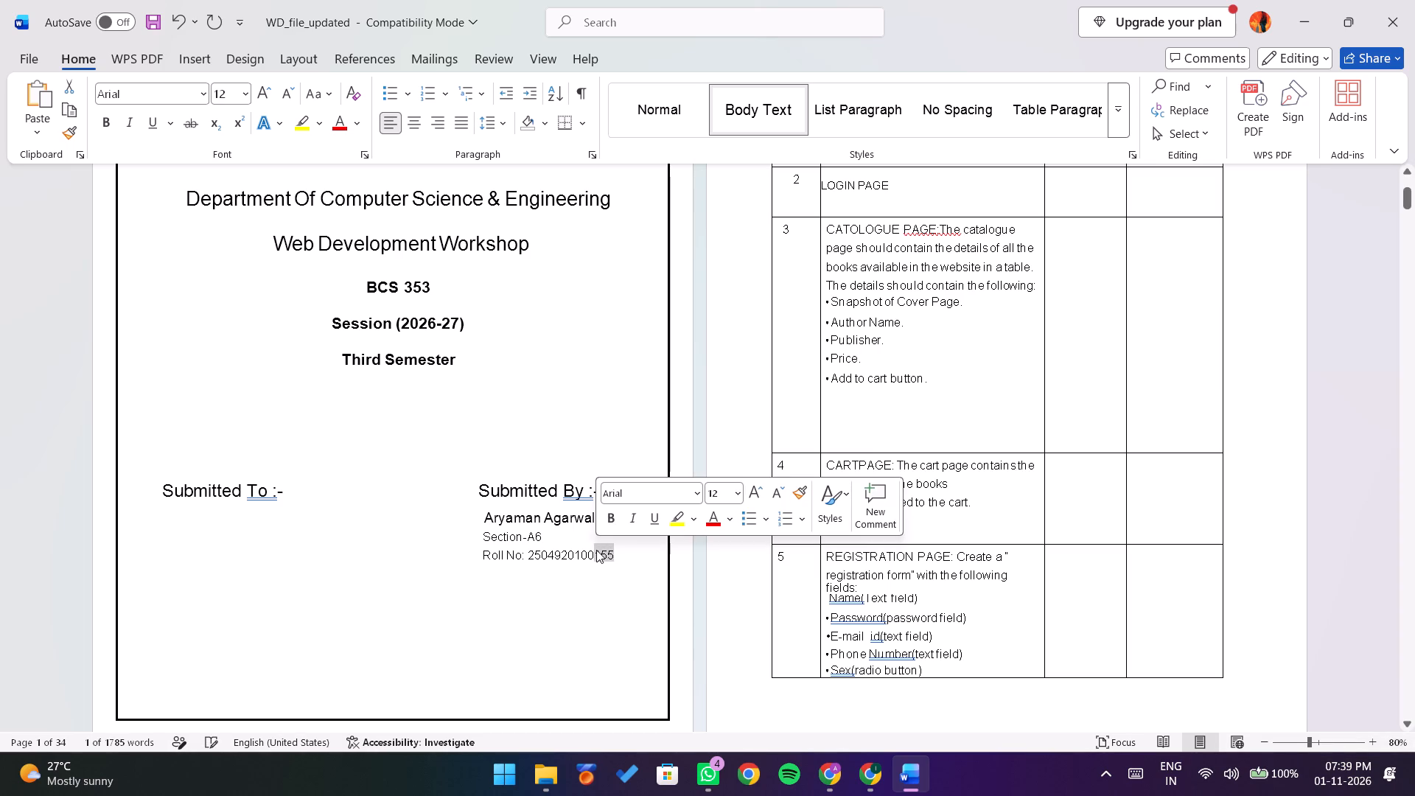
Replace the final digits of the student's roll number on the cover page with the new ending and save the document.
{"action": "type", "text": "164"}
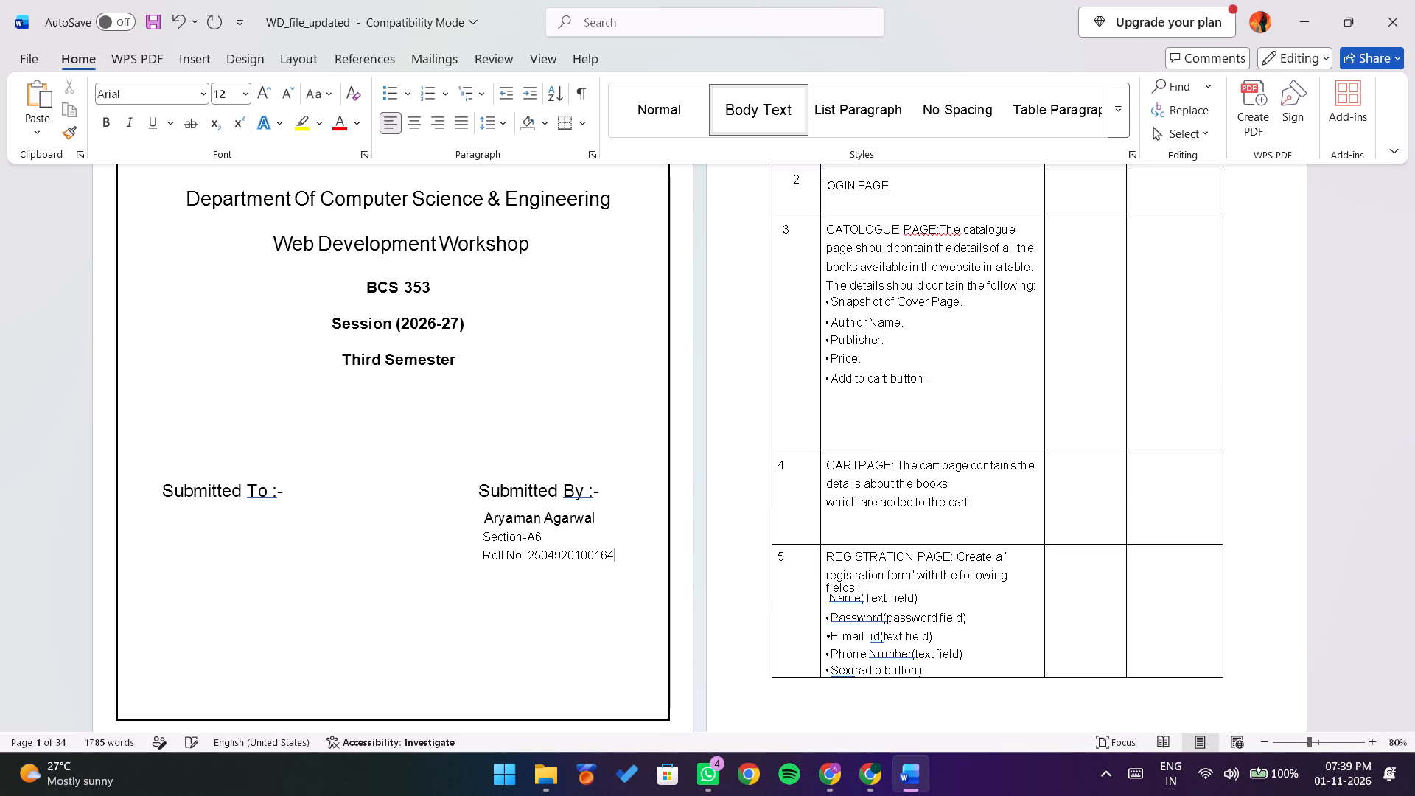
{"action": "scroll", "coordinate": [38, 164], "scroll_direction": "up", "scroll_amount": 2}
{"action": "scroll", "coordinate": [199, 369], "scroll_direction": "up", "scroll_amount": 3}
{"action": "scroll", "coordinate": [363, 505], "scroll_direction": "up", "scroll_amount": 3}
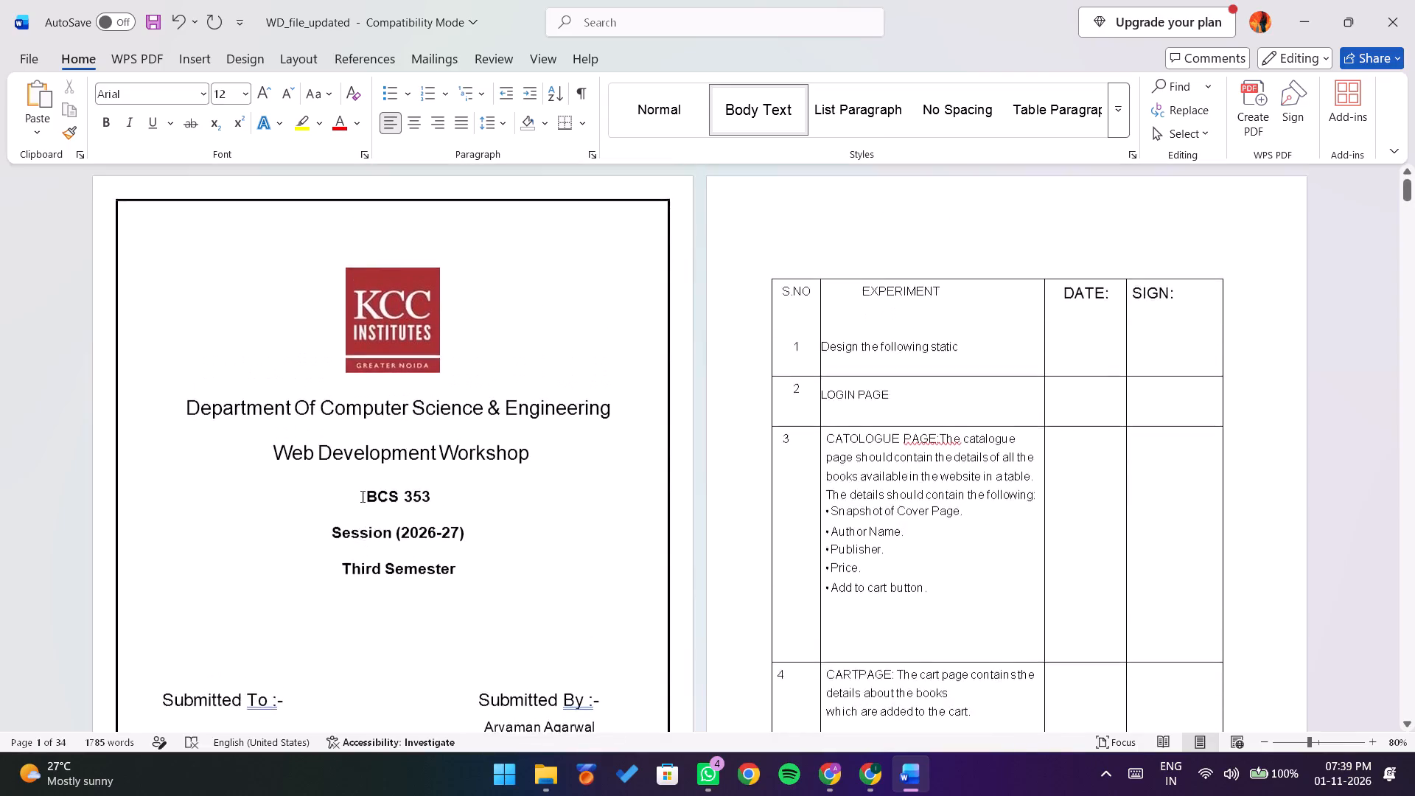
{"action": "scroll", "coordinate": [361, 495], "scroll_direction": "down", "scroll_amount": 3}
{"action": "key", "text": "ctrl+s"}
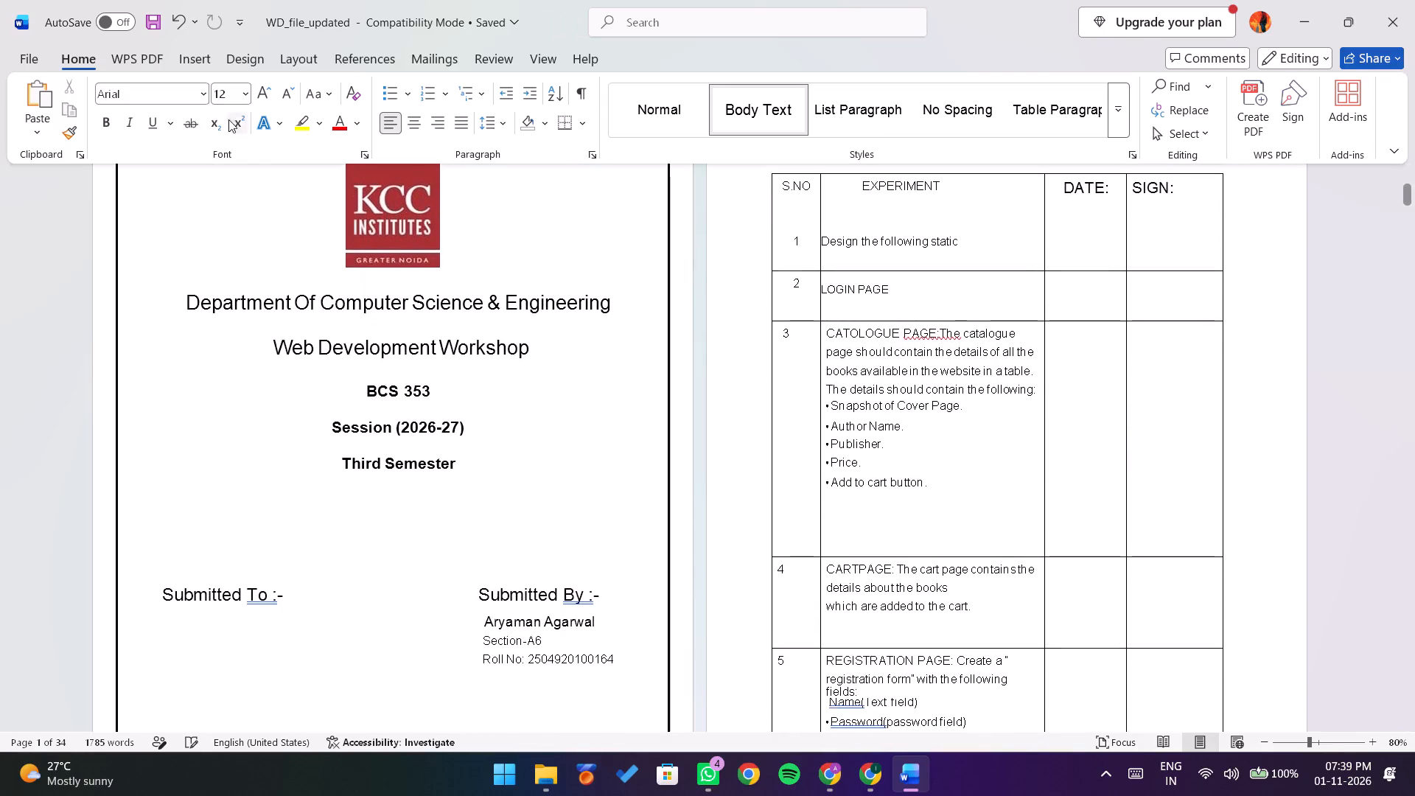
Start saving a copy of the lab file to the Desktop folder, naming it "Aryaman_WD_blank_wala".
{"action": "left_click", "coordinate": [33, 69]}
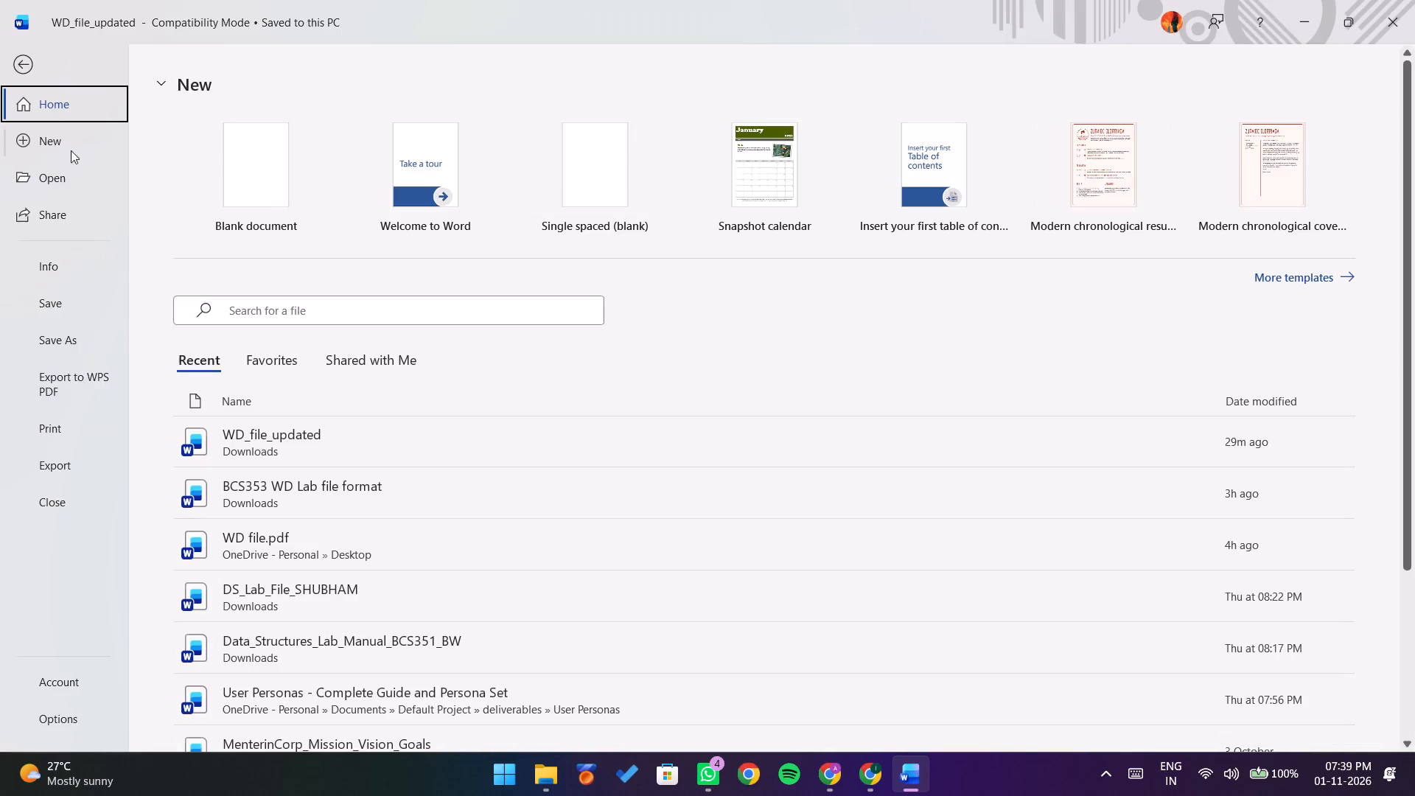
{"action": "left_click", "coordinate": [43, 336]}
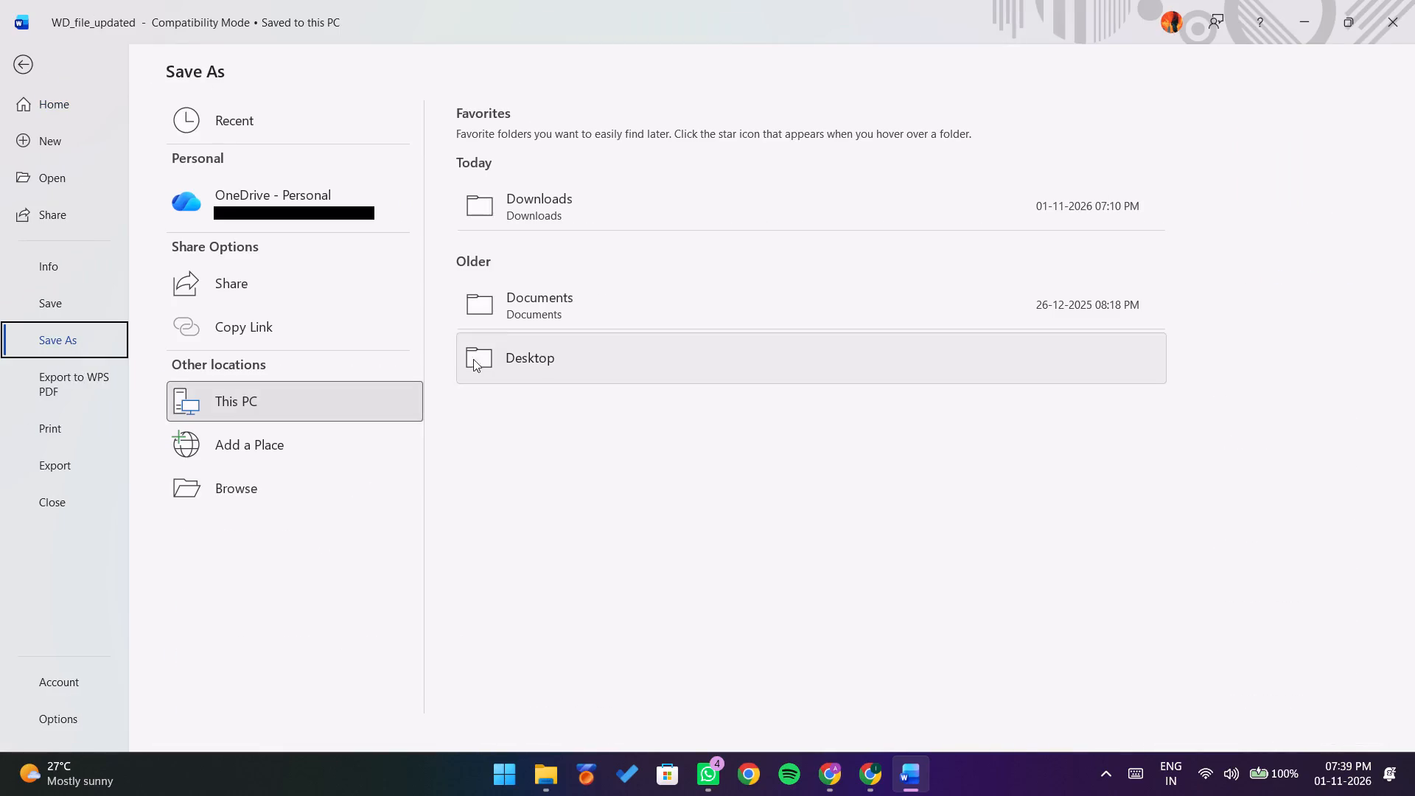
{"action": "left_click", "coordinate": [504, 353]}
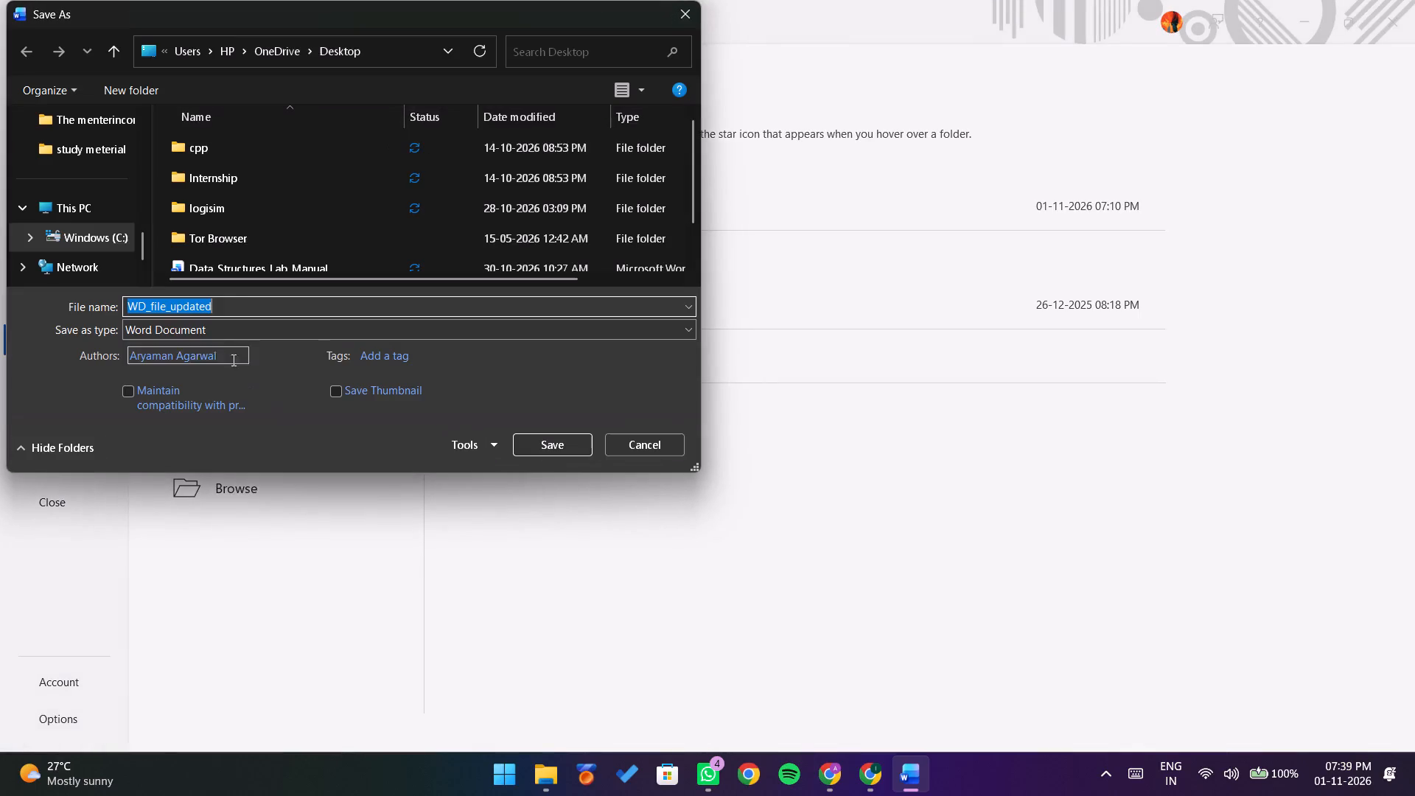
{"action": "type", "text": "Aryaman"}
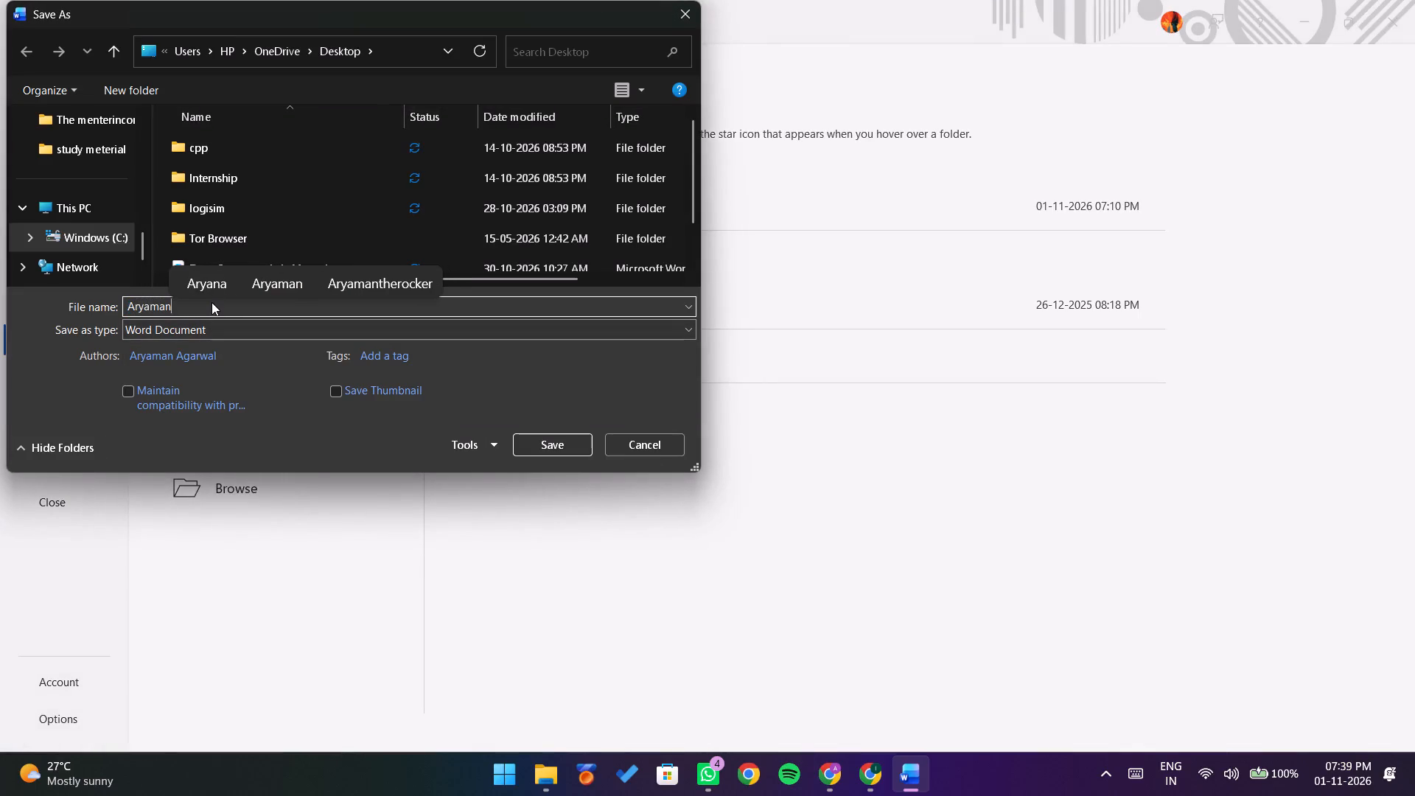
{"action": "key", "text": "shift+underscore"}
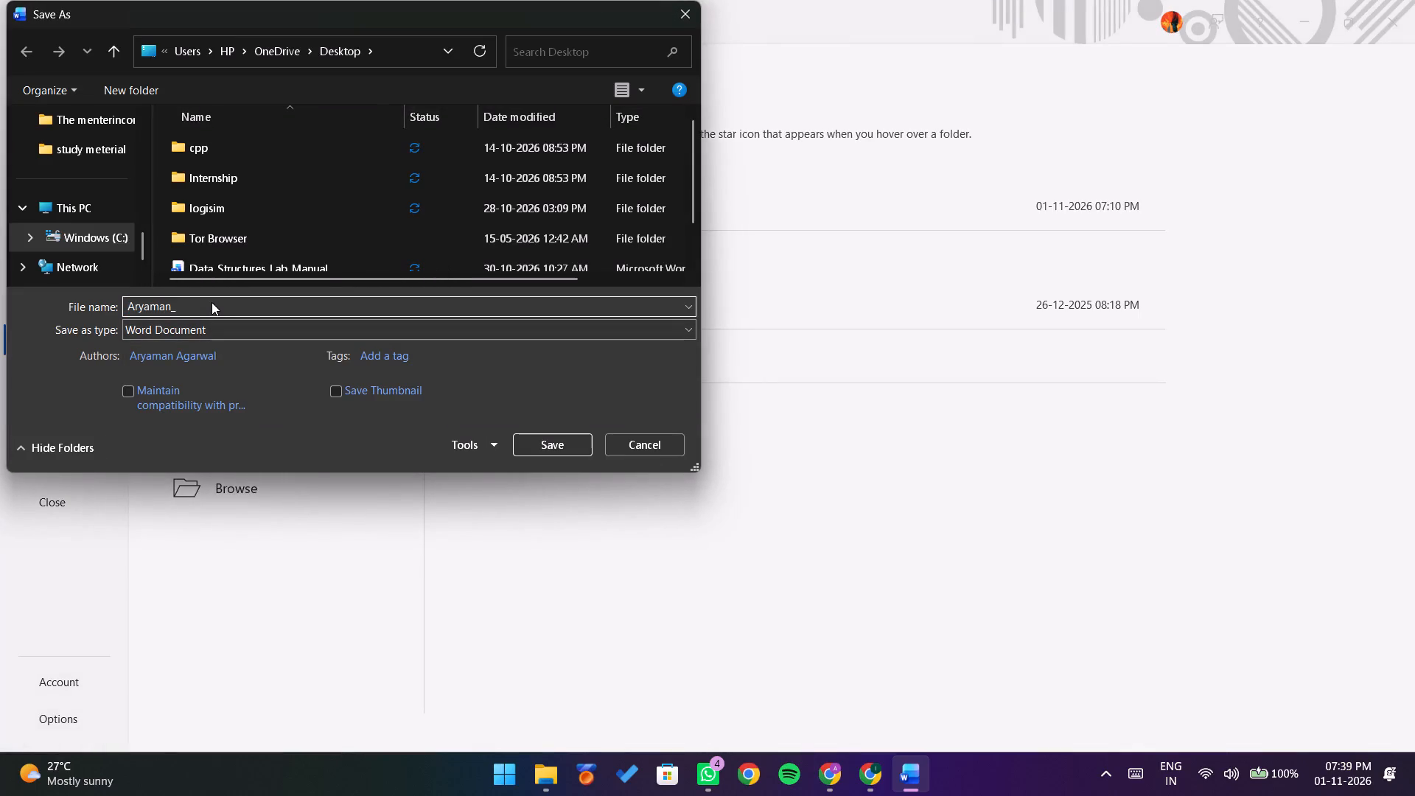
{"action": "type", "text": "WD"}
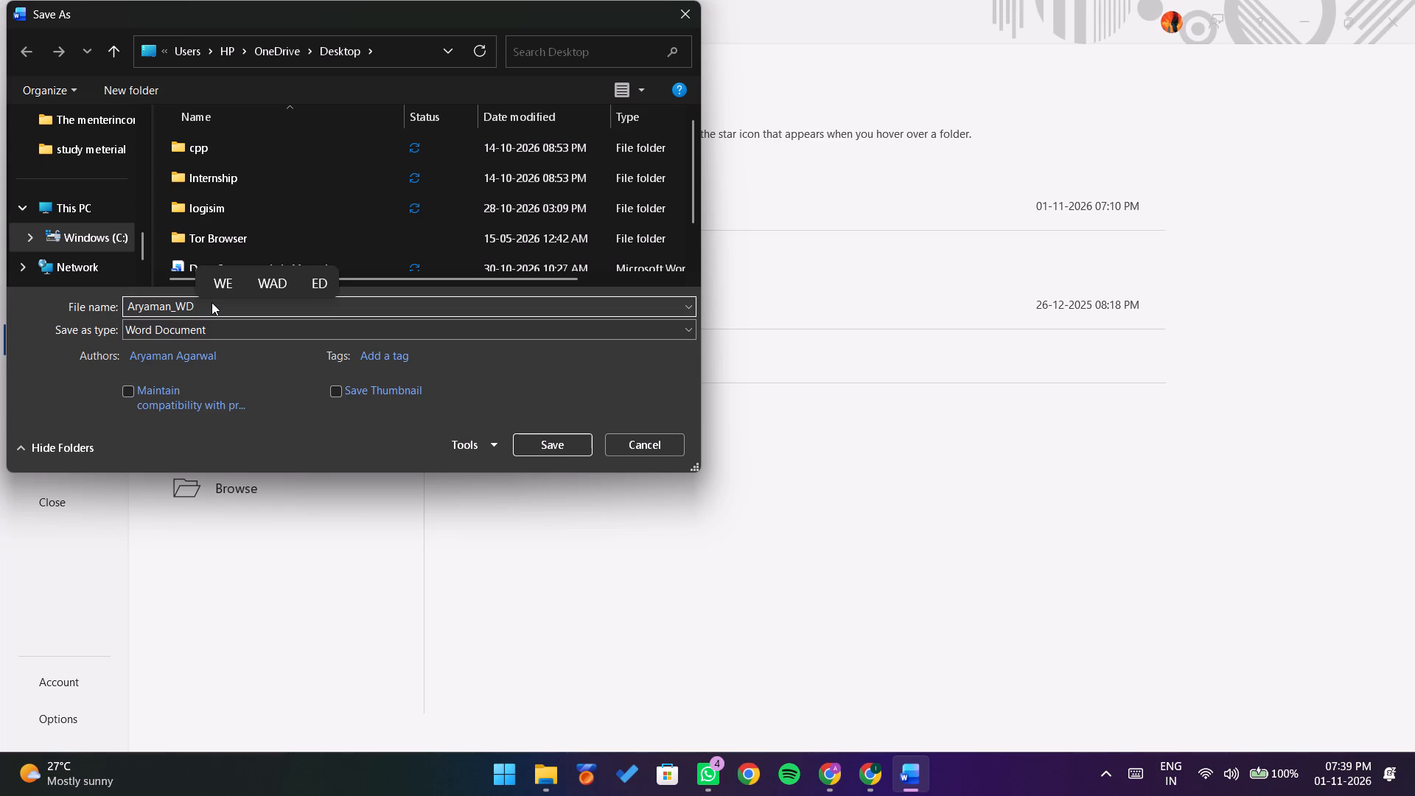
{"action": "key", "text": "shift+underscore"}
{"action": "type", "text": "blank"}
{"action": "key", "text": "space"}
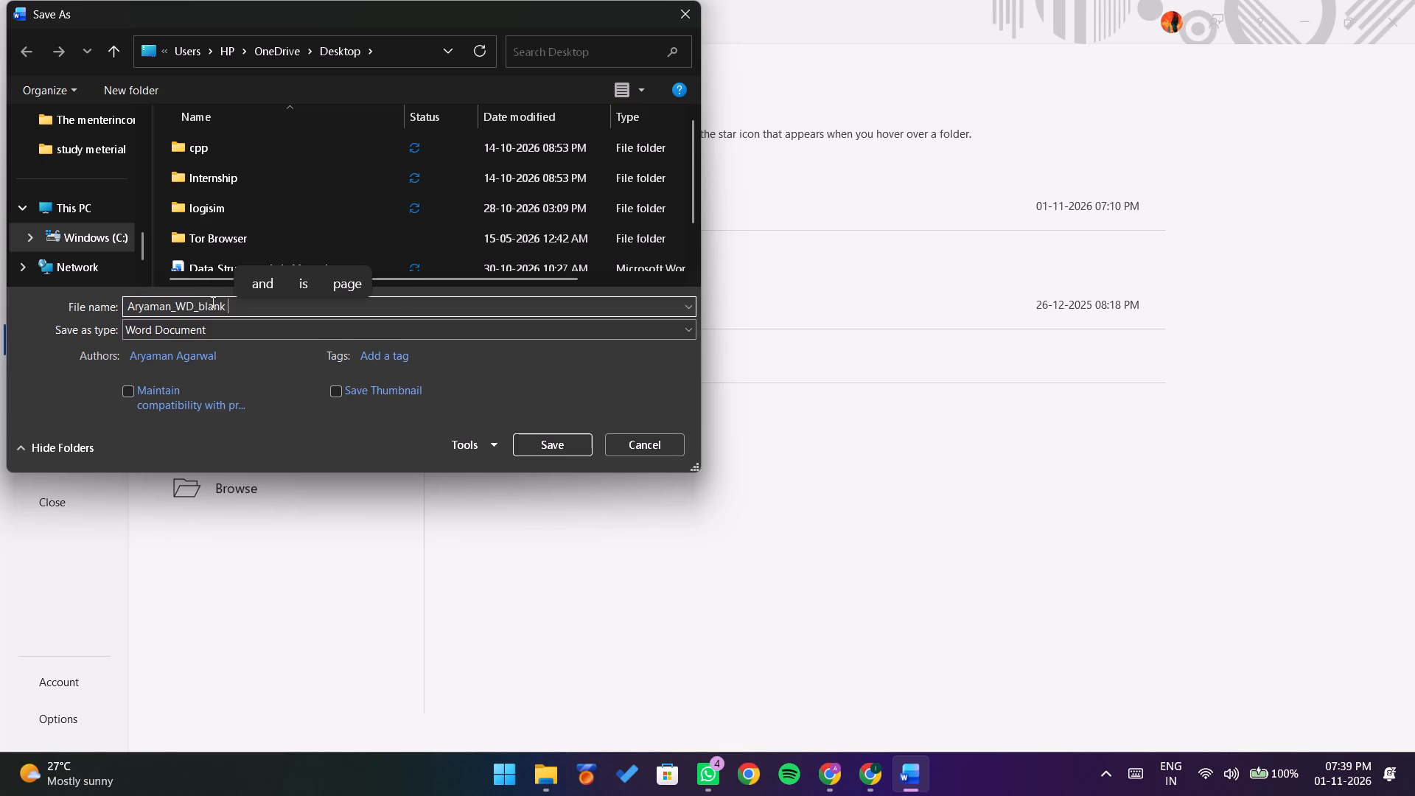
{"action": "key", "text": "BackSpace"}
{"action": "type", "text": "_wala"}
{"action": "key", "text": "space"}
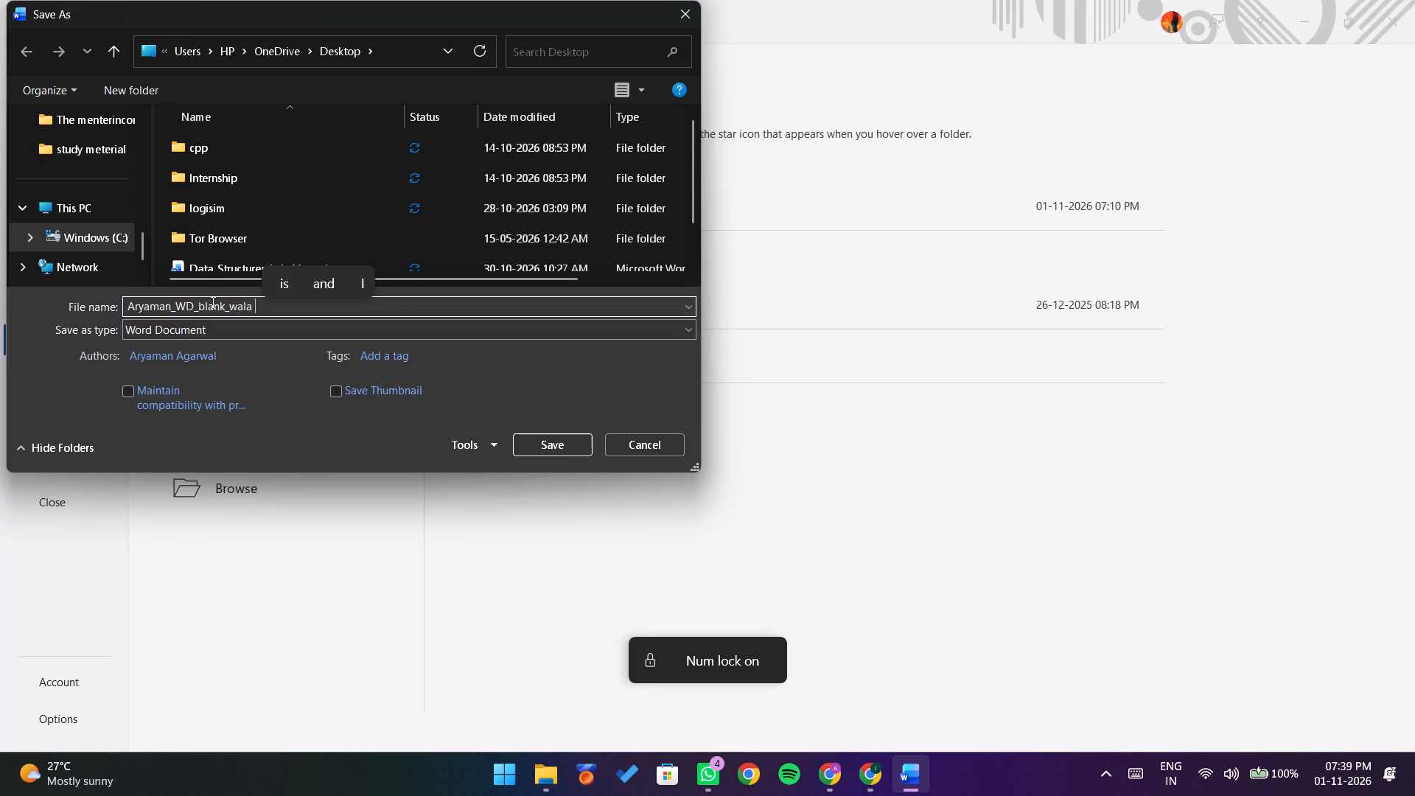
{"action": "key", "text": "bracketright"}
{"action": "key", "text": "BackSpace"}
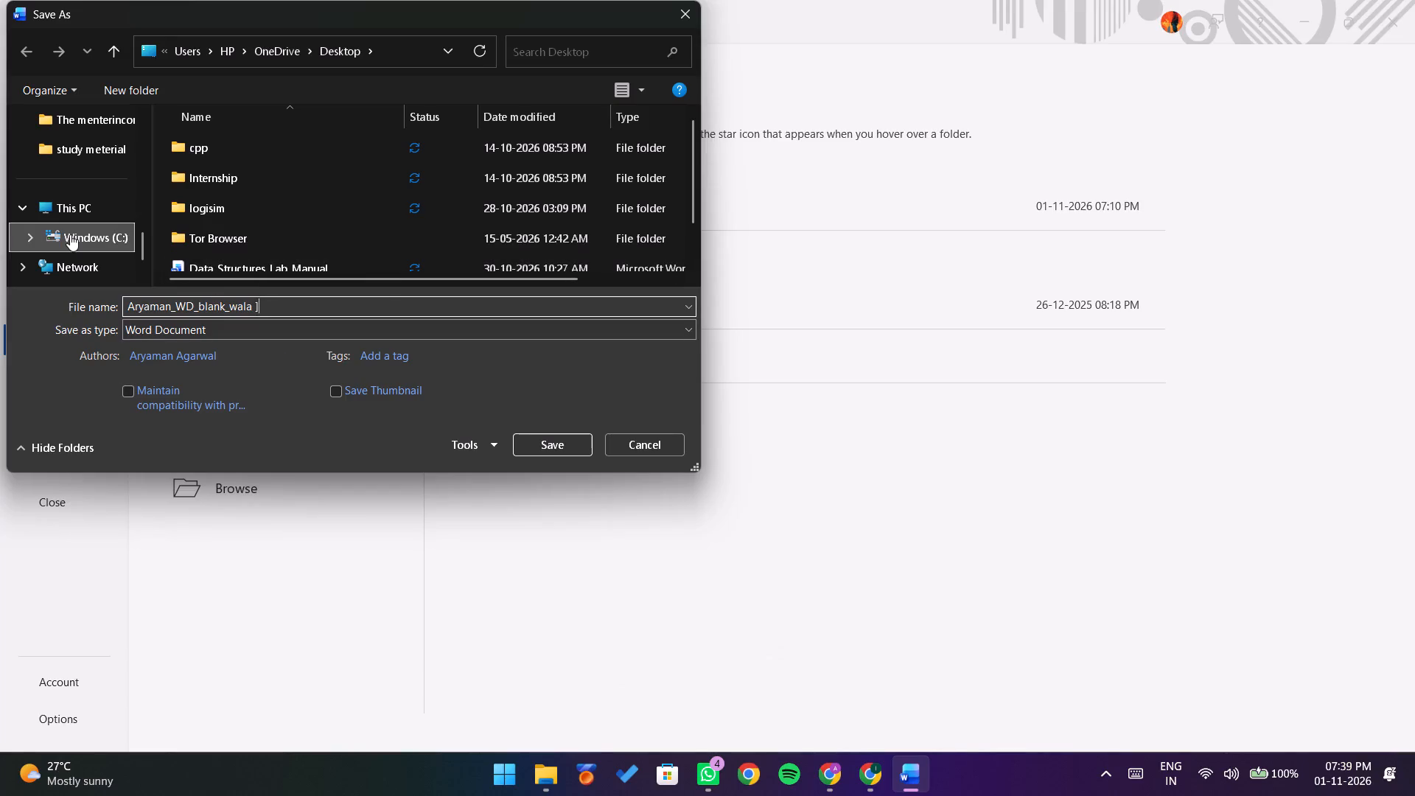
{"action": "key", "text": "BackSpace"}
Set the copy's file type to PDF and save it.
{"action": "left_click", "coordinate": [138, 336]}
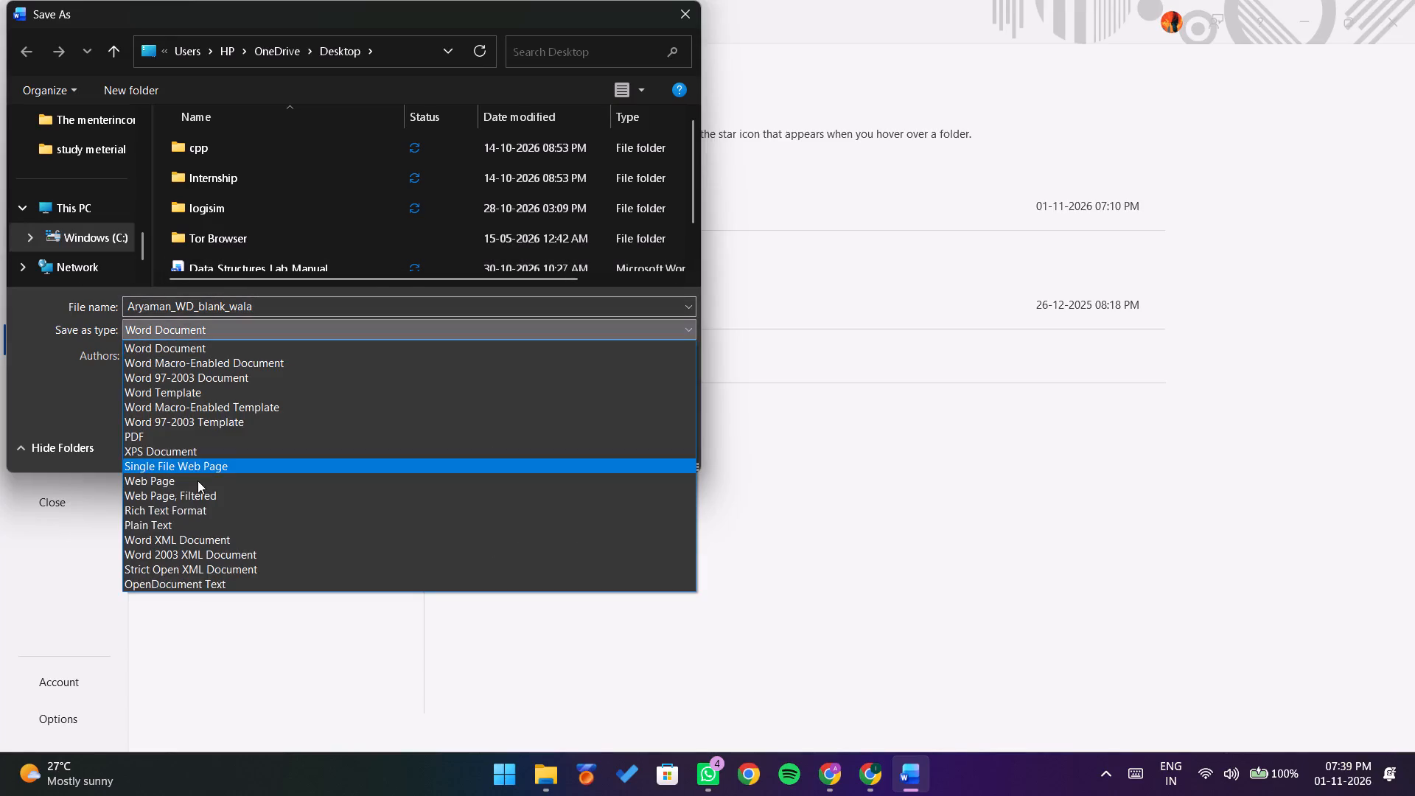
{"action": "left_click", "coordinate": [174, 439]}
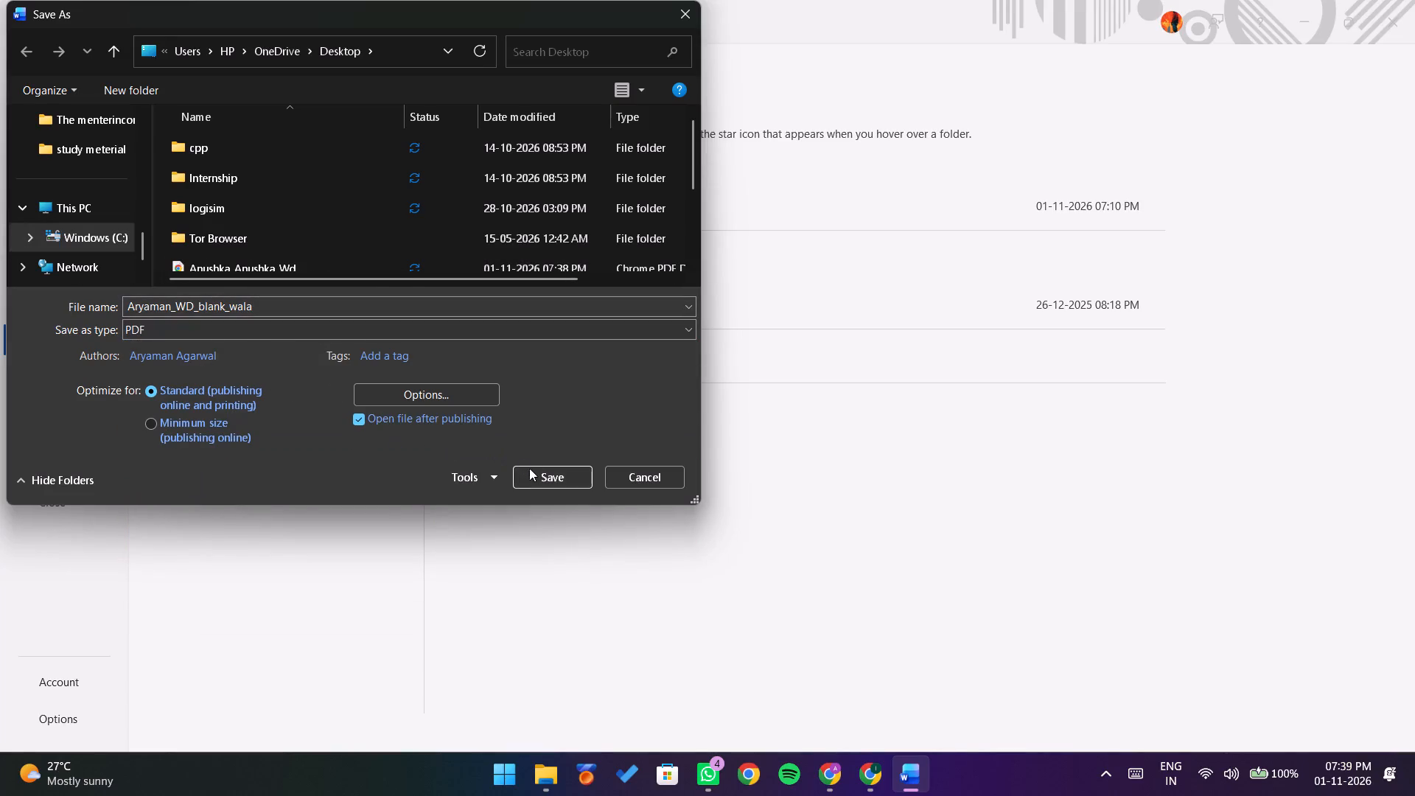
{"action": "left_click", "coordinate": [531, 470]}
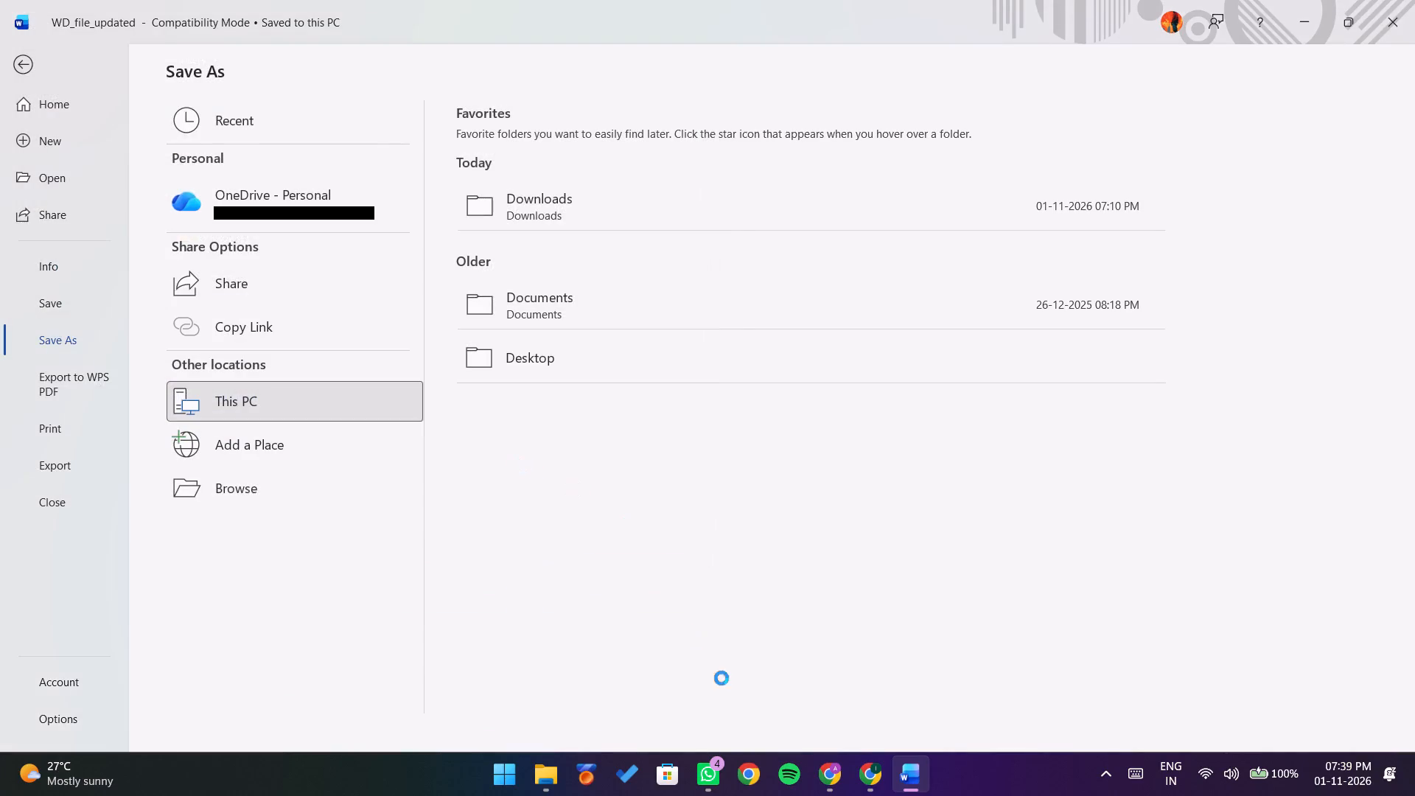
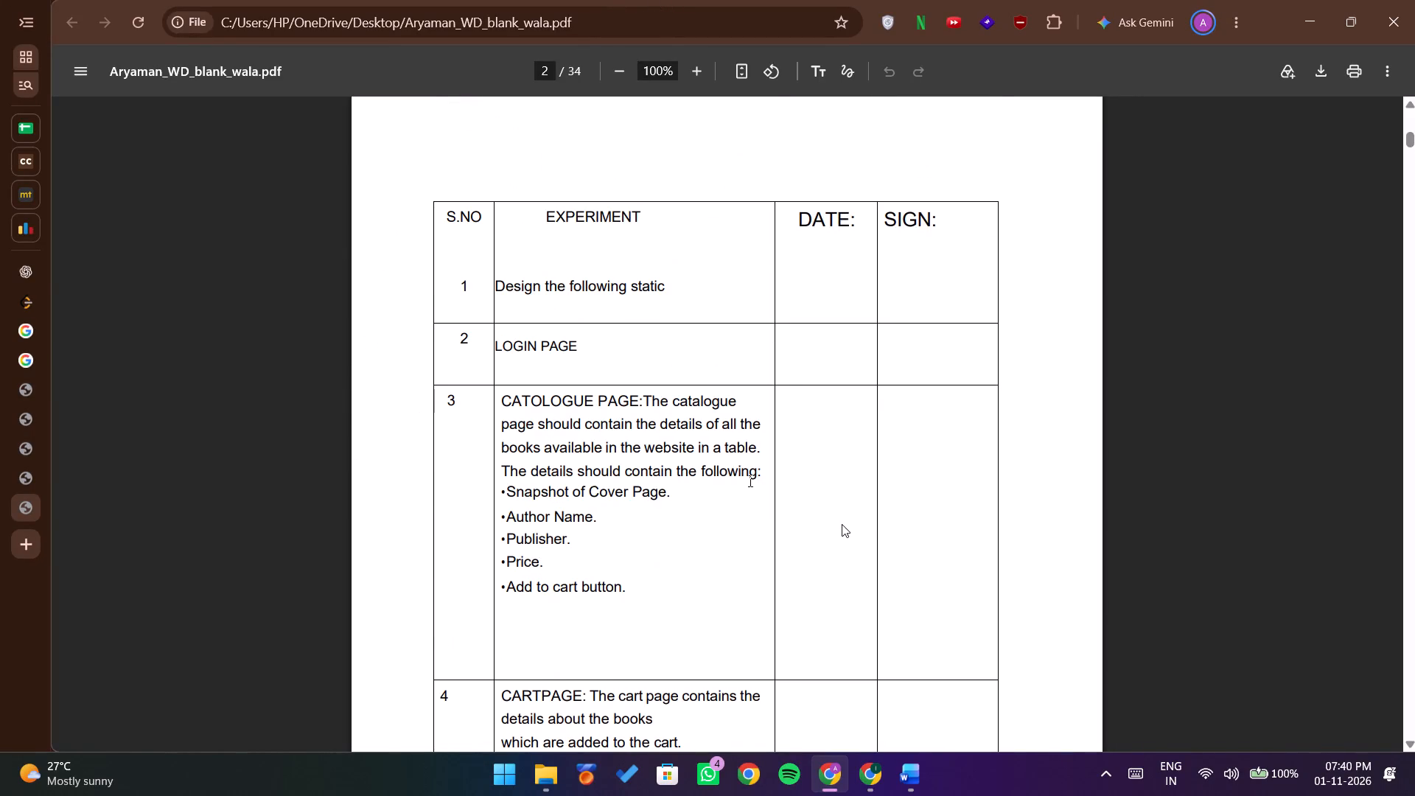
Check the student details on the cover page of the exported PDF, and minimise the PDF viewer's window.
{"action": "scroll", "coordinate": [842, 524], "scroll_direction": "up", "scroll_amount": 9}
{"action": "left_click", "coordinate": [1303, 18]}
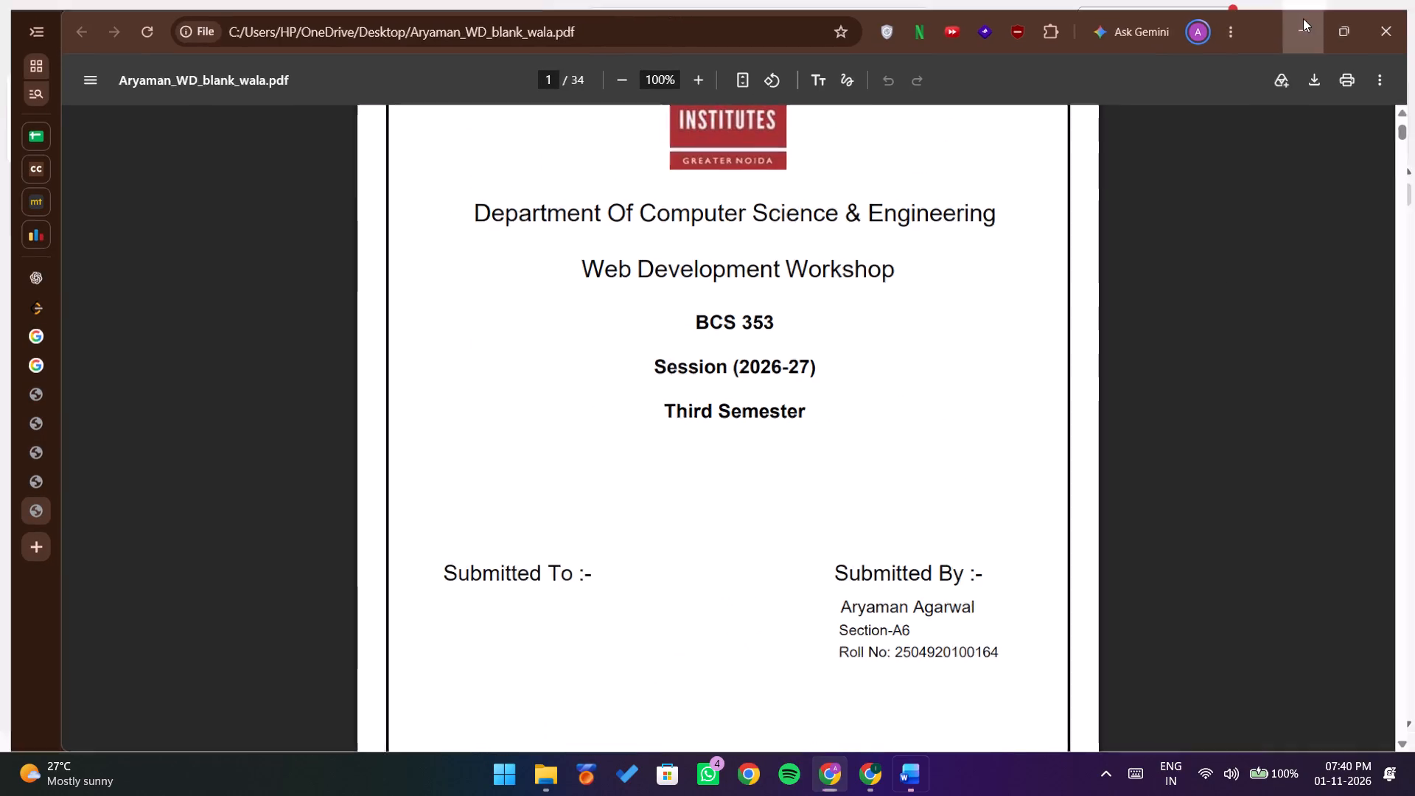
Close the Word lab file and the File Explorer window, and minimise the remaining browser window to reveal the desktop.
{"action": "left_click", "coordinate": [1373, 24]}
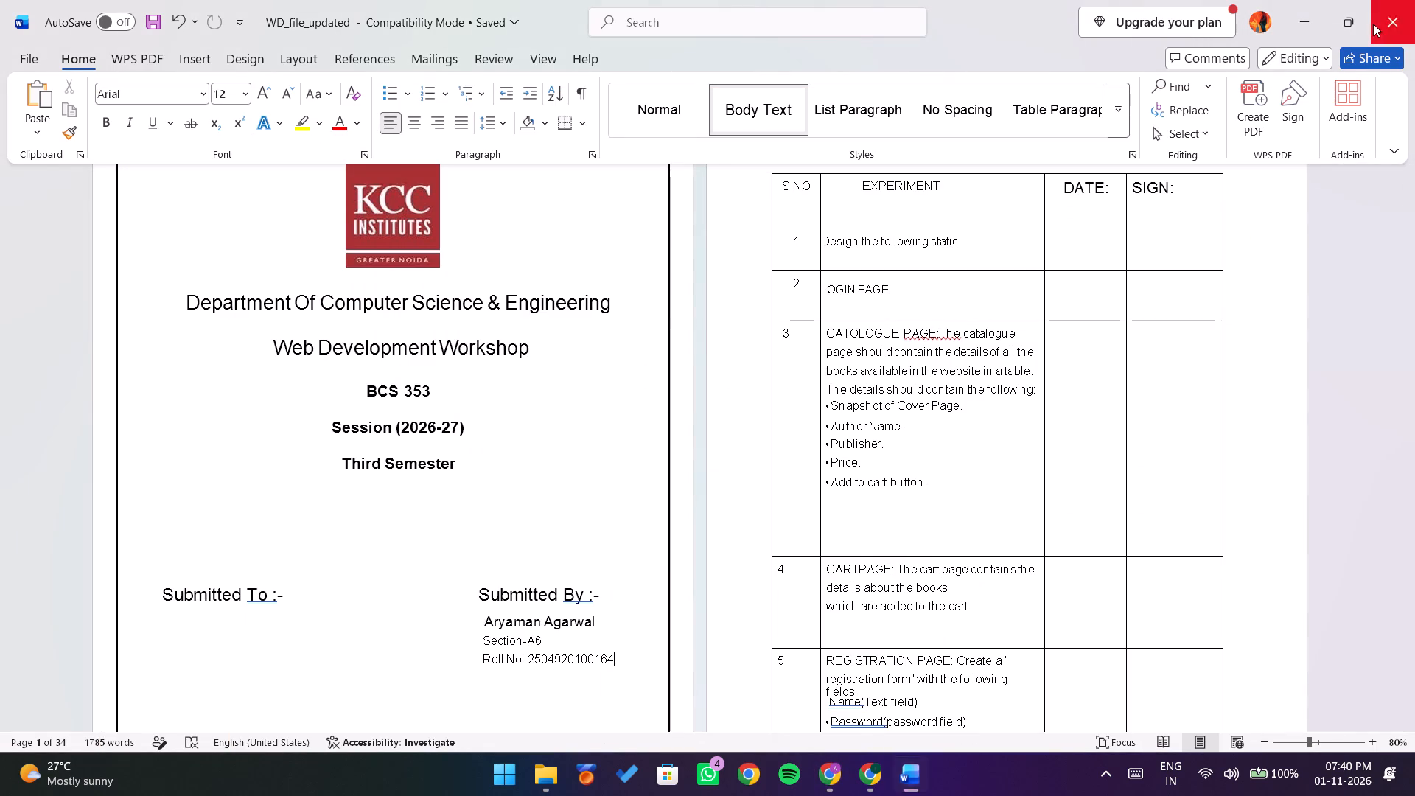
{"action": "left_click", "coordinate": [1377, 7]}
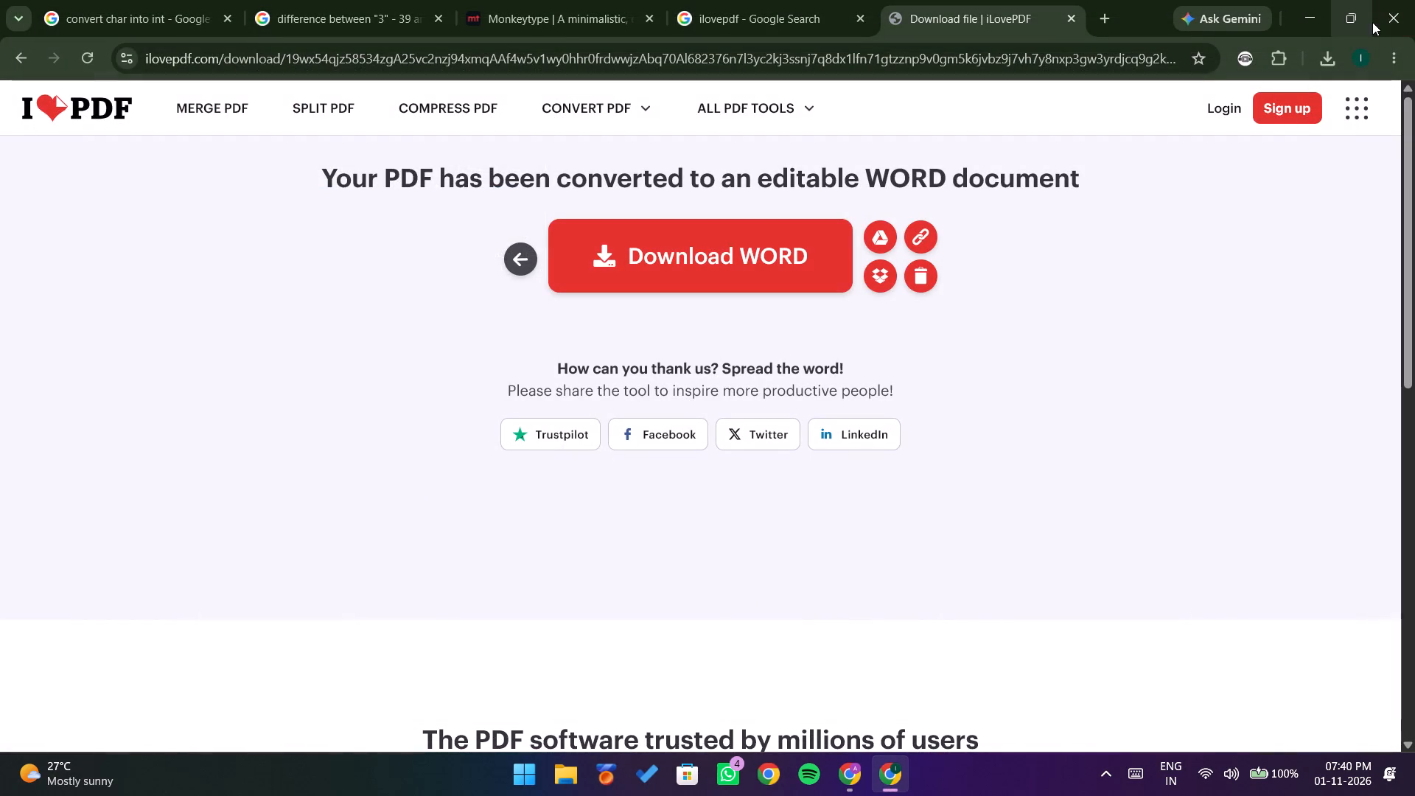
{"action": "left_click", "coordinate": [1310, 19]}
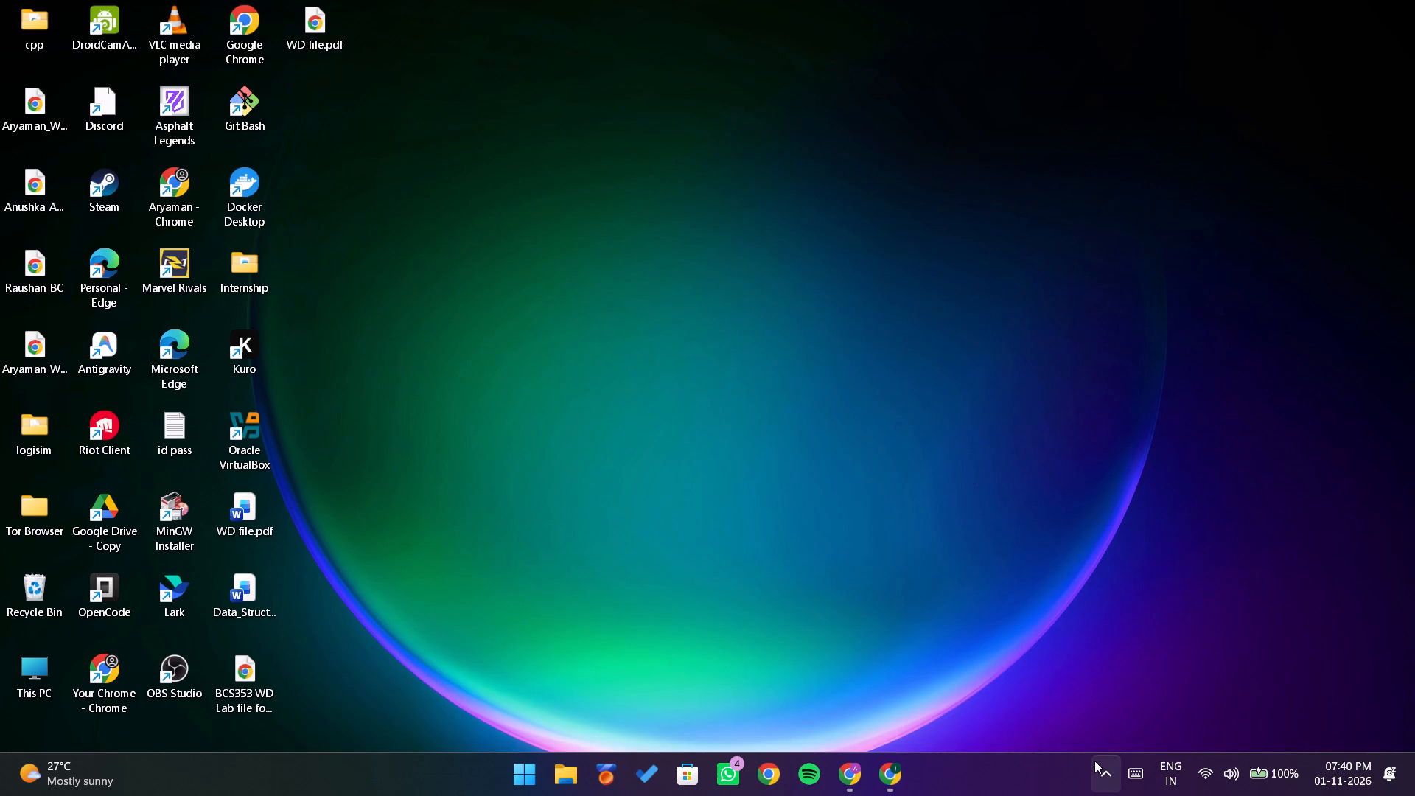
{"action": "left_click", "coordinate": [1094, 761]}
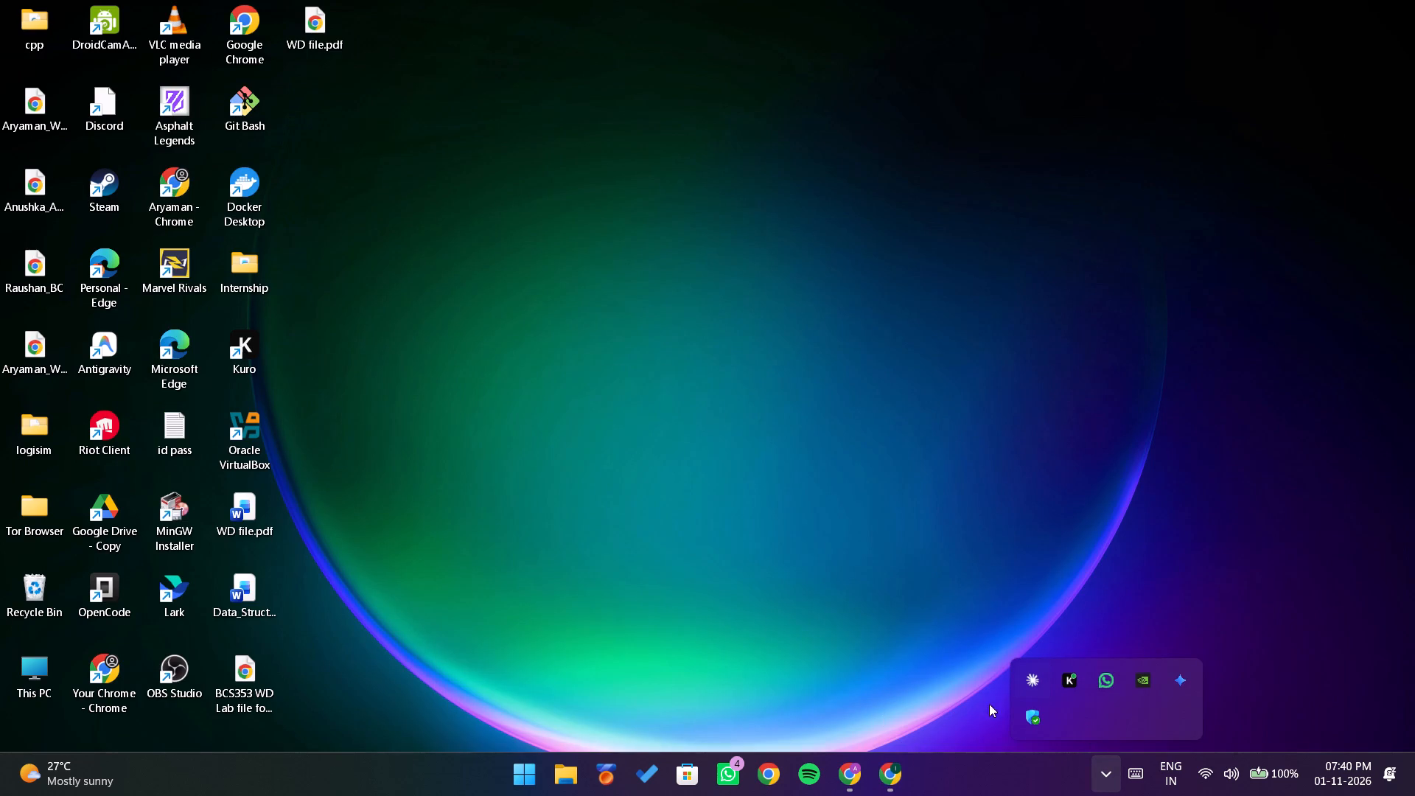